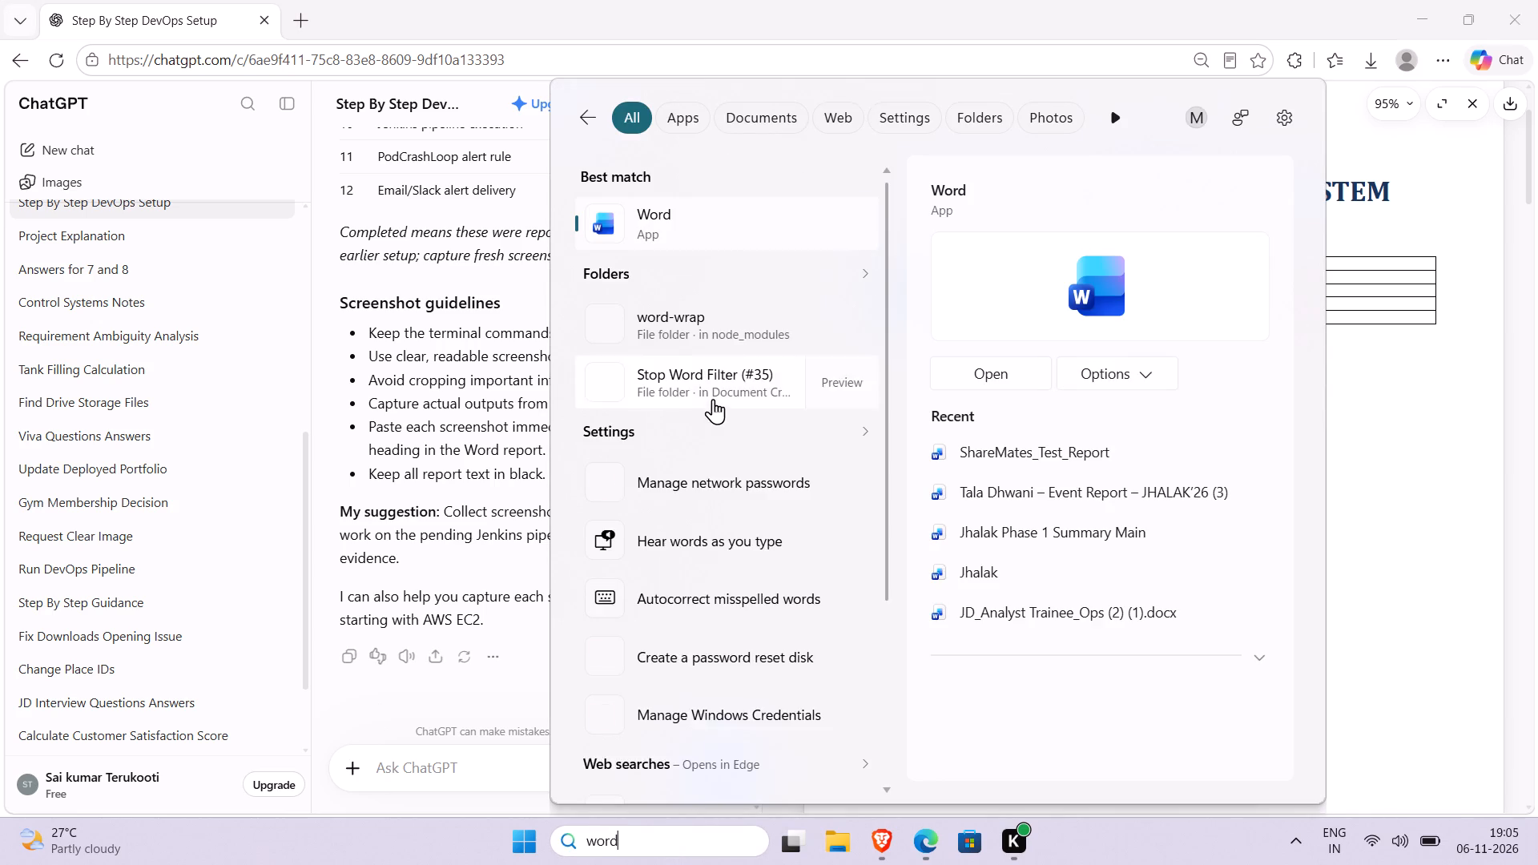
left_click(696, 215)
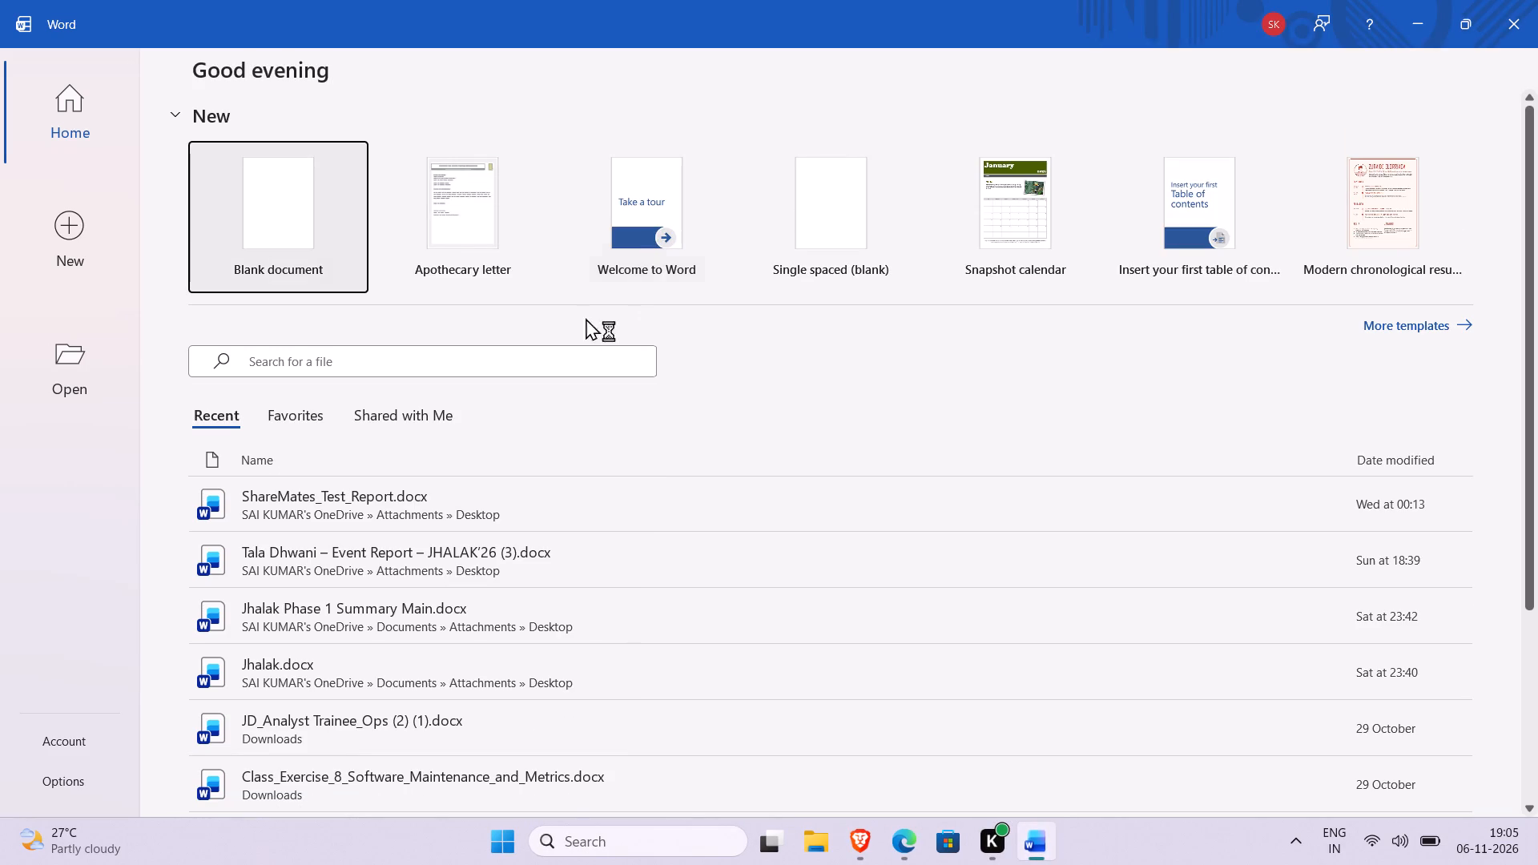
left_click(322, 222)
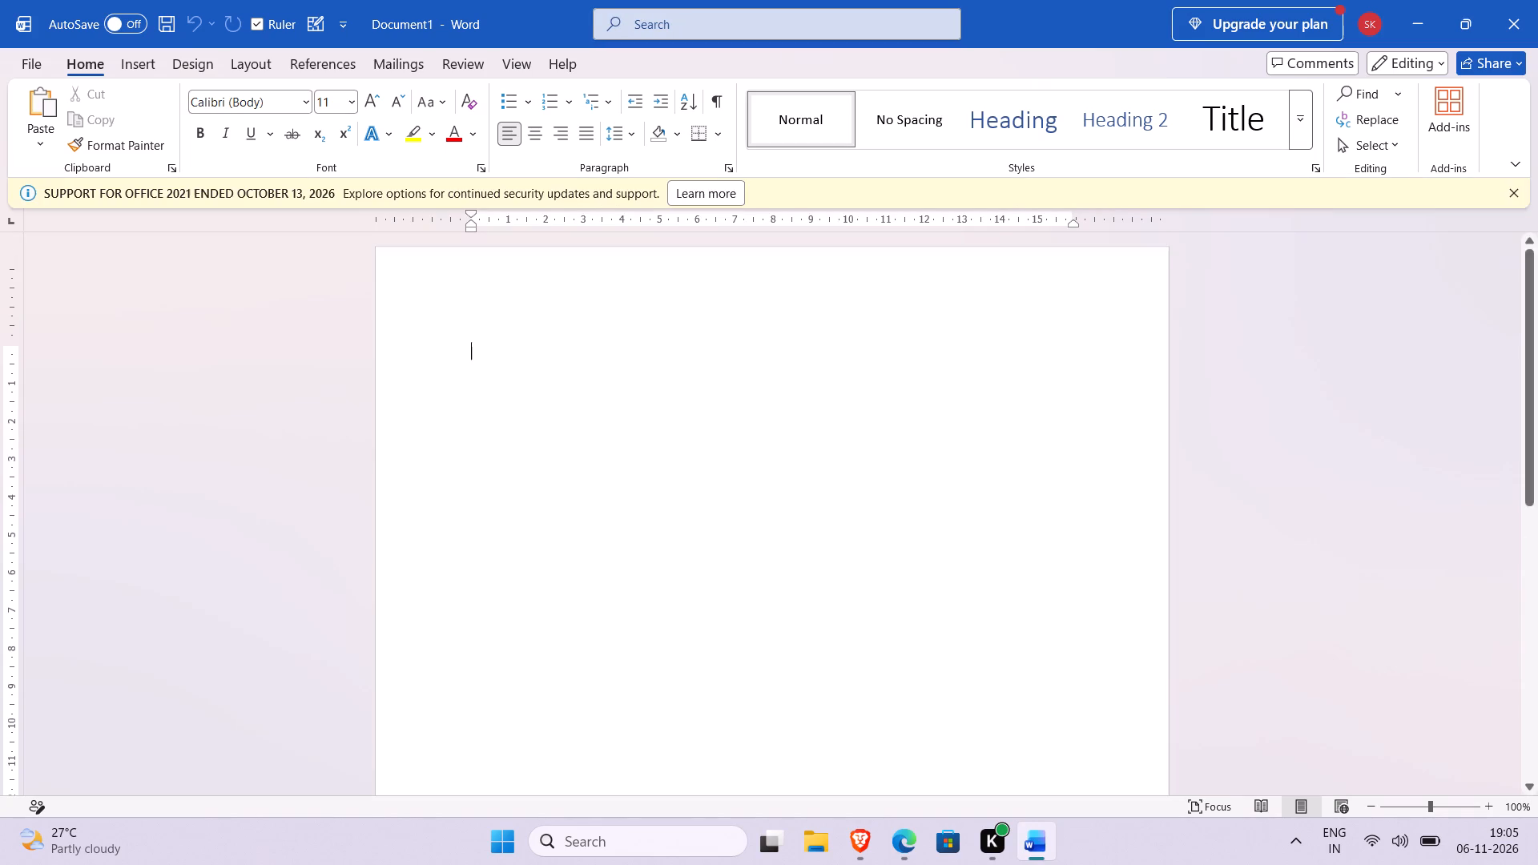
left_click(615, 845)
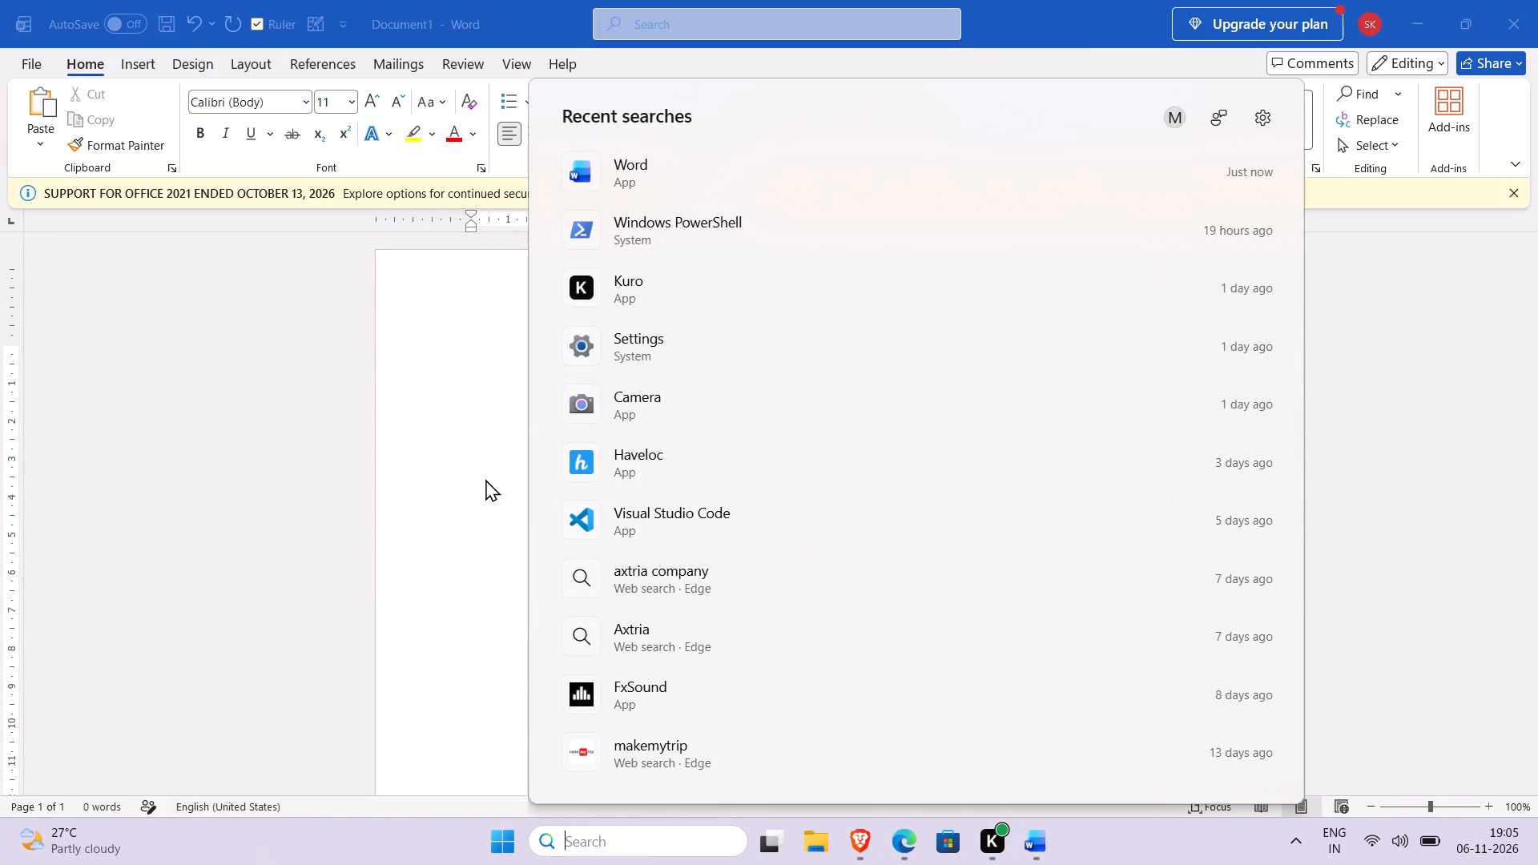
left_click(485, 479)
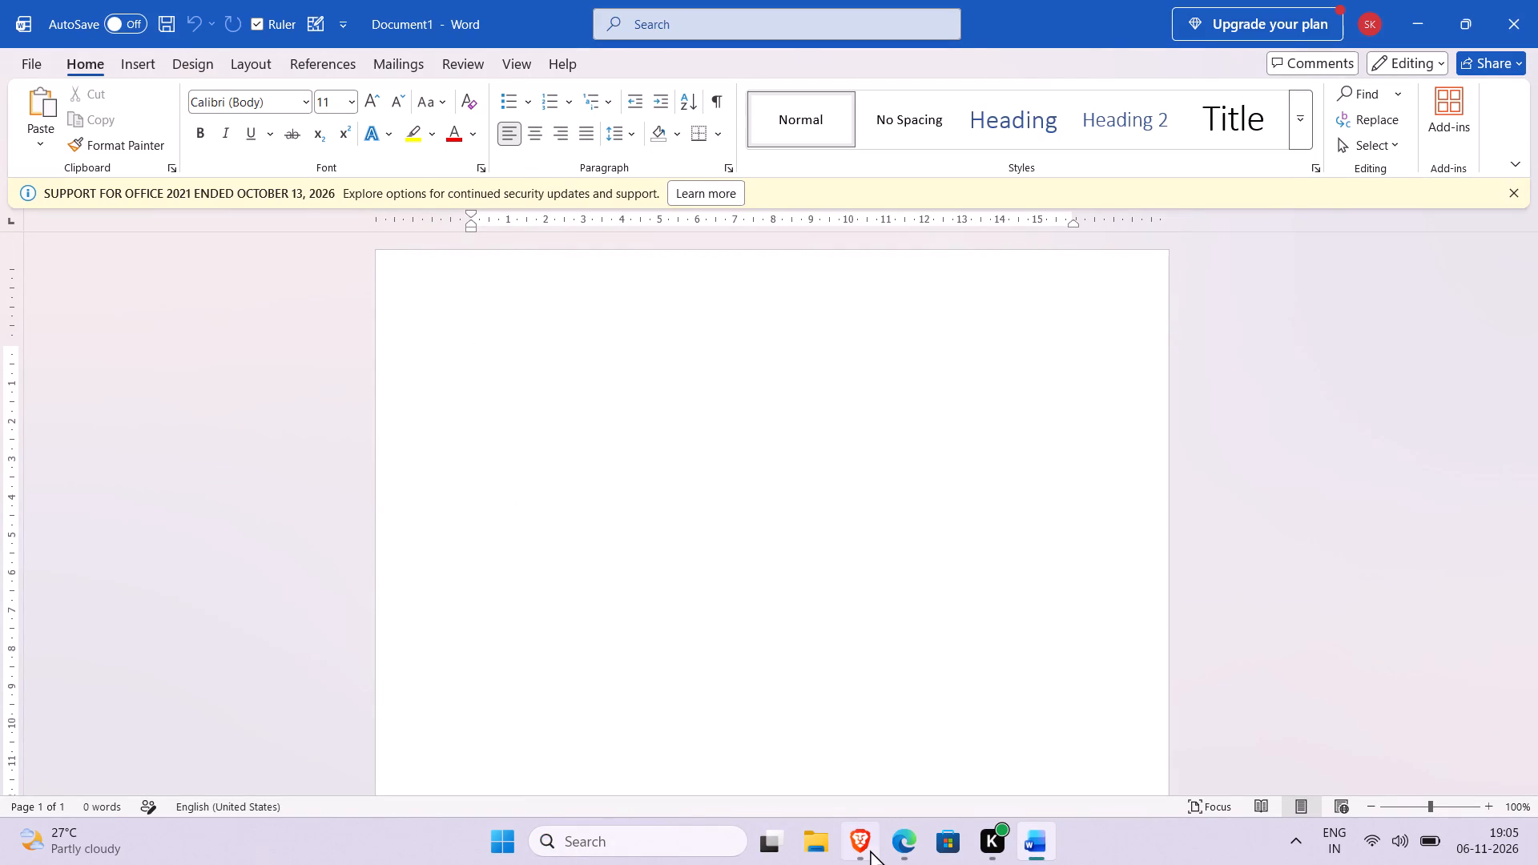
Switch to Brave and close the ChatGPT log-out tab.
left_click(871, 850)
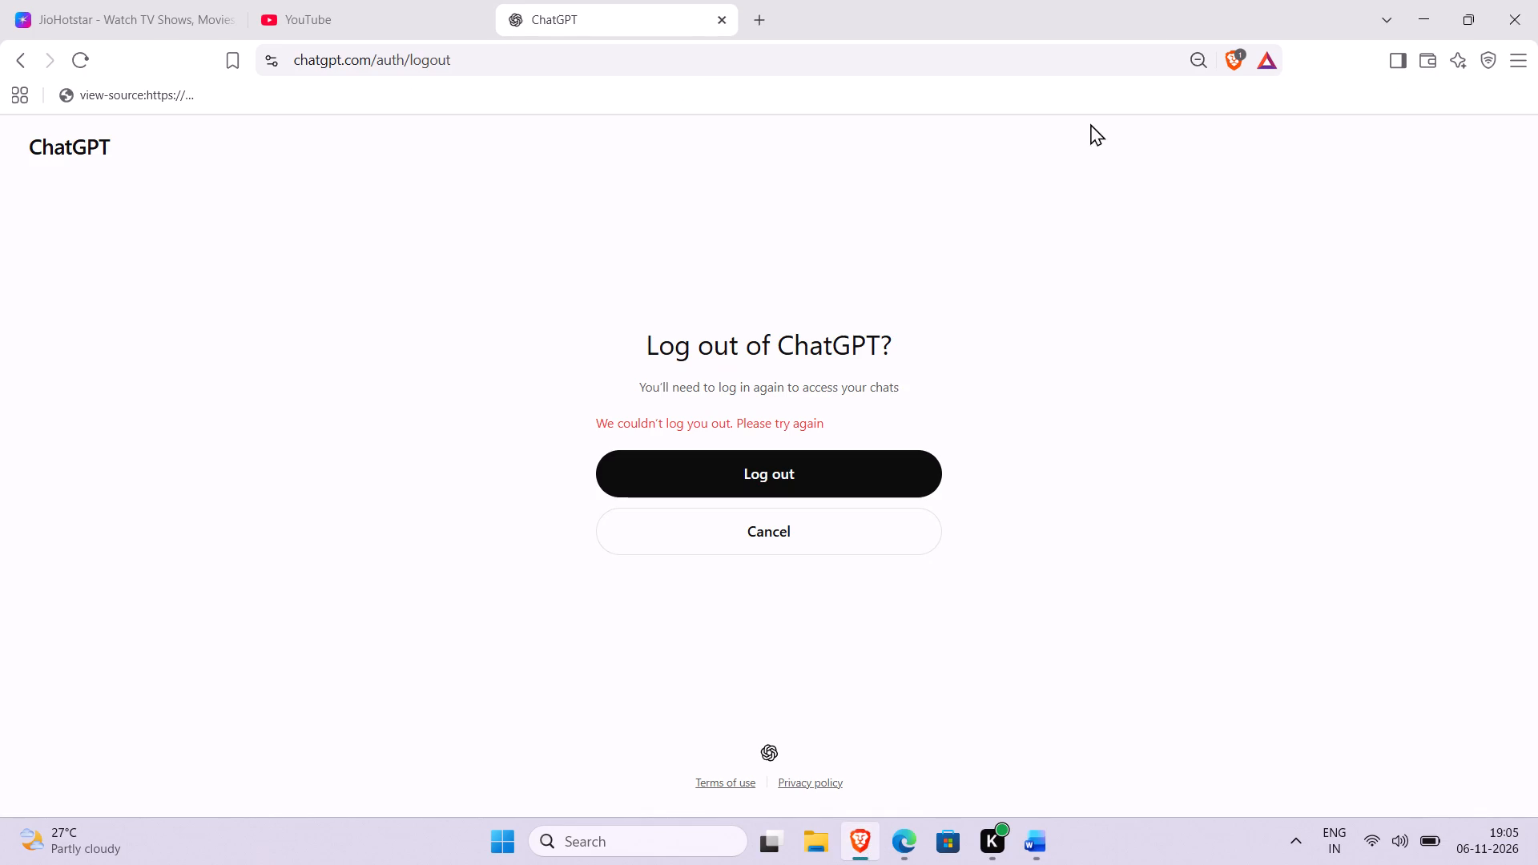
left_click(719, 15)
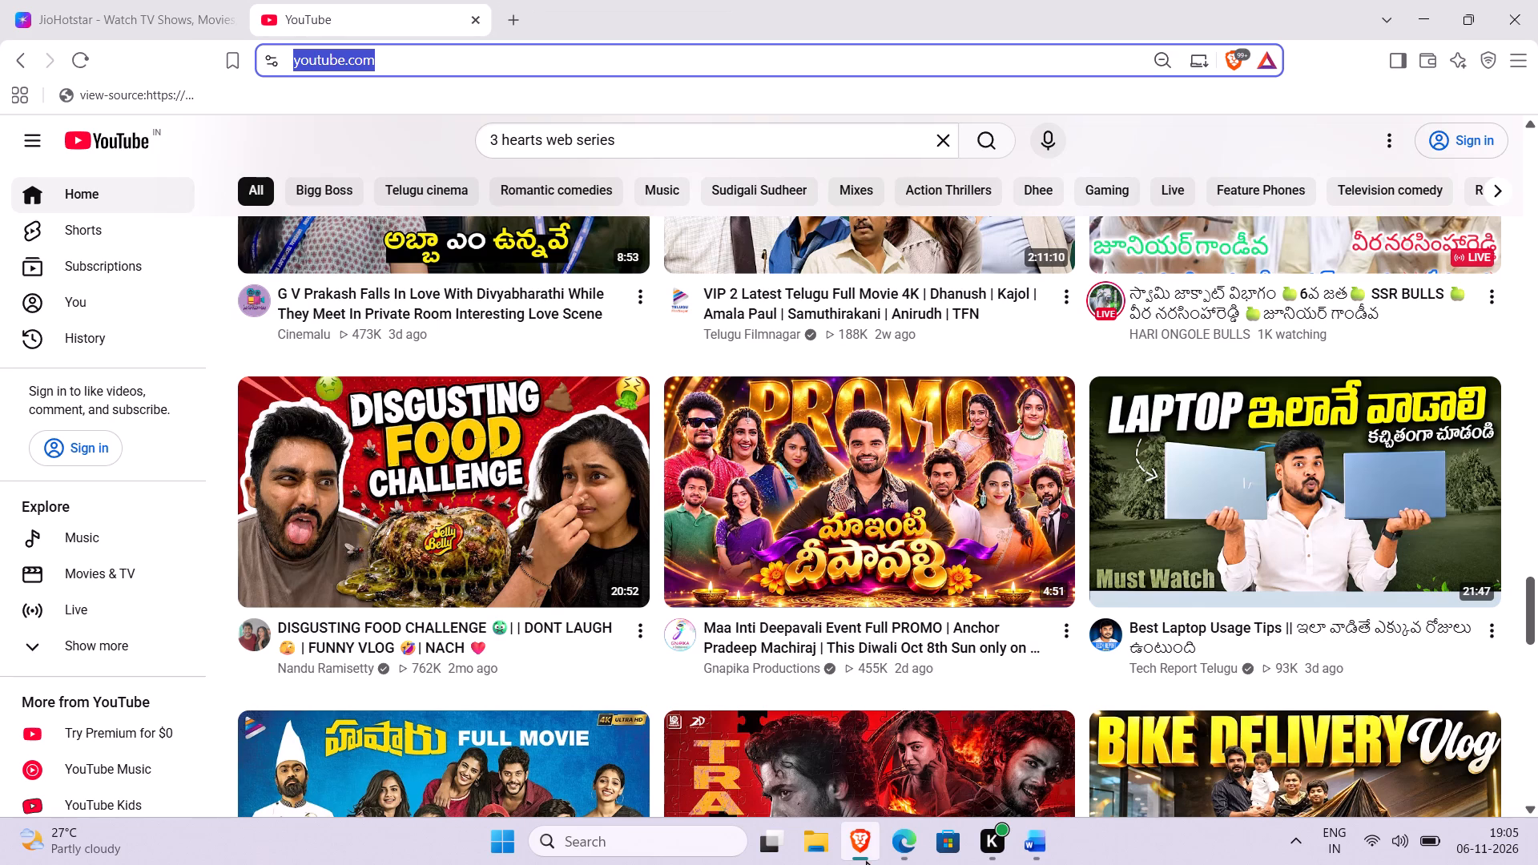
Open the Screenshots folder inside Pictures in File Explorer.
left_click(819, 847)
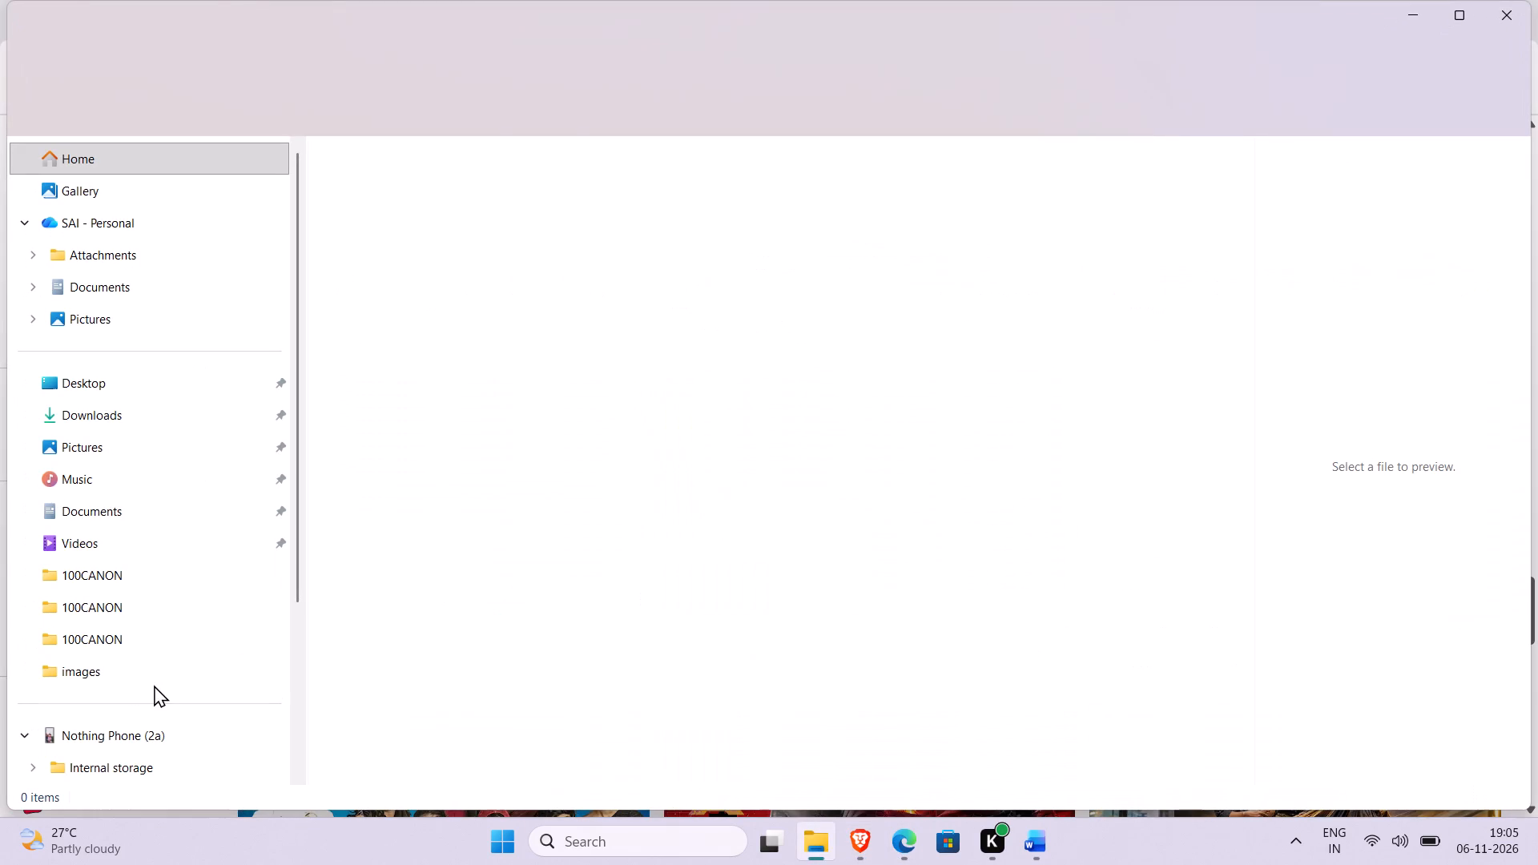
scroll(148, 726, "down", 1)
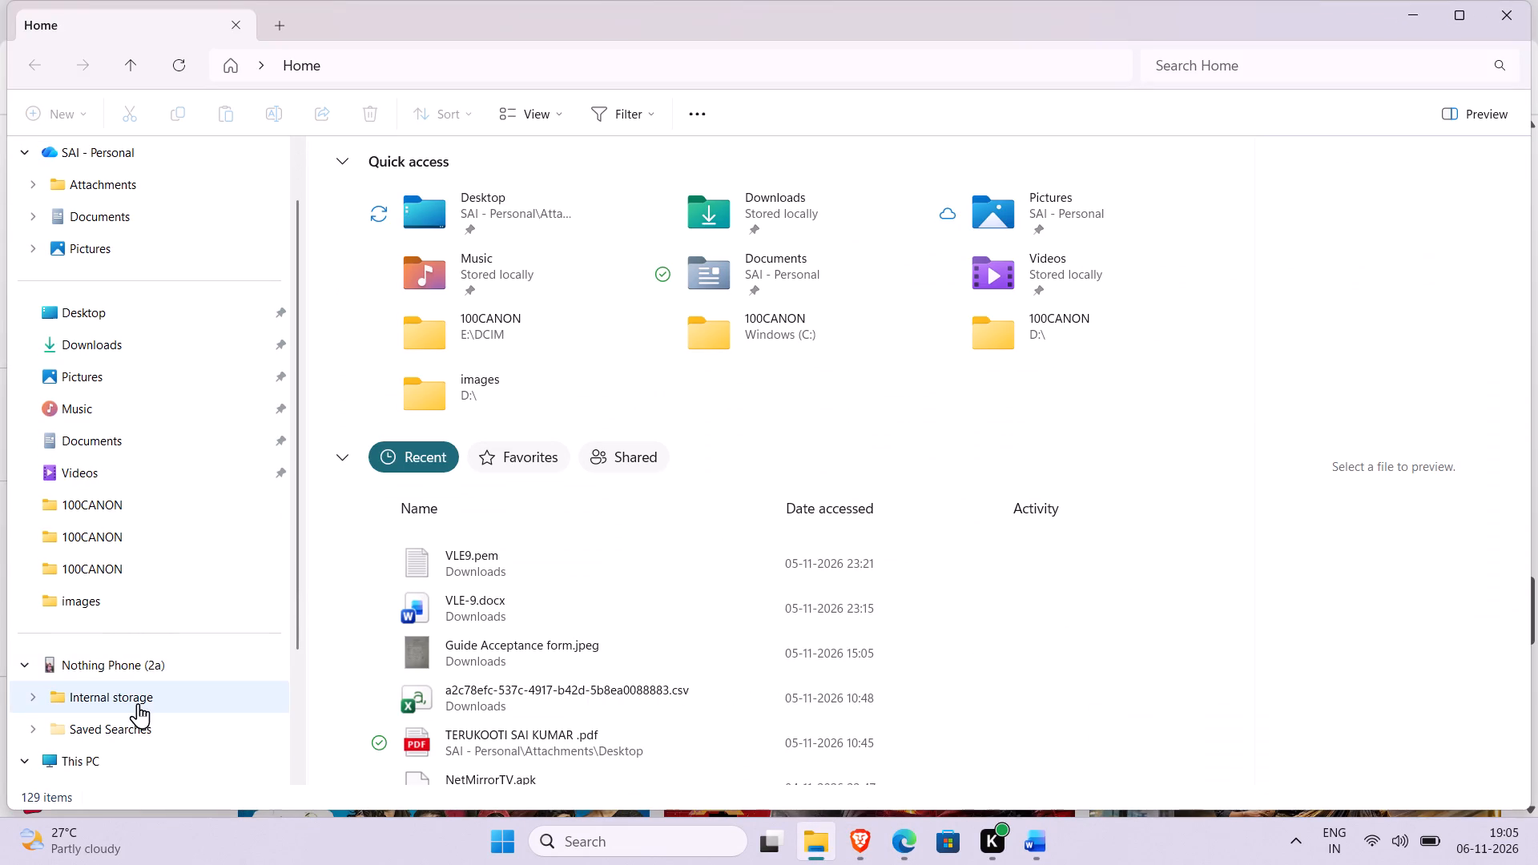
left_click(112, 368)
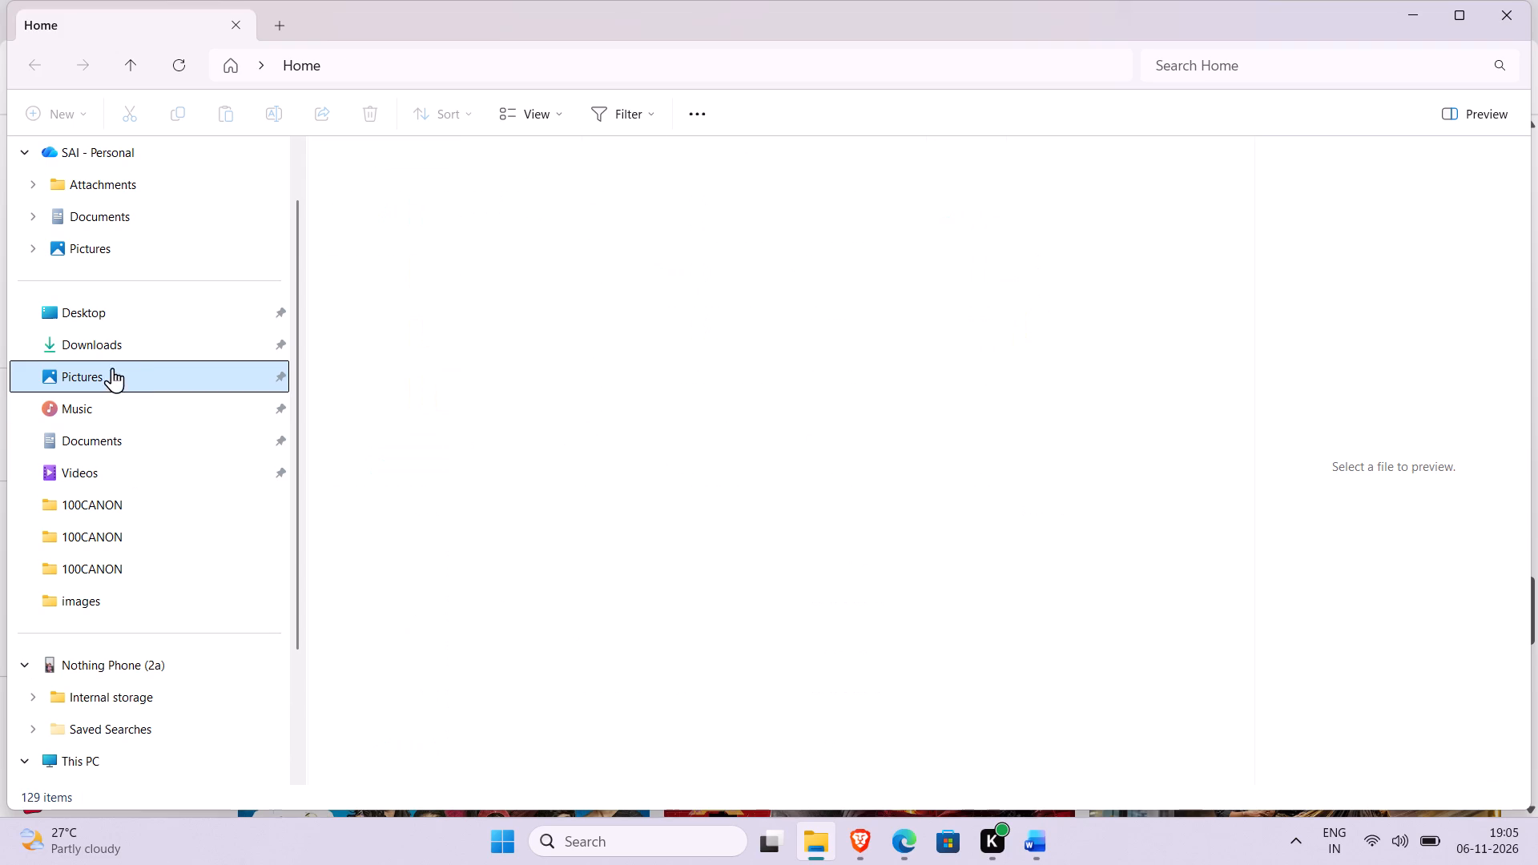
double_click(380, 255)
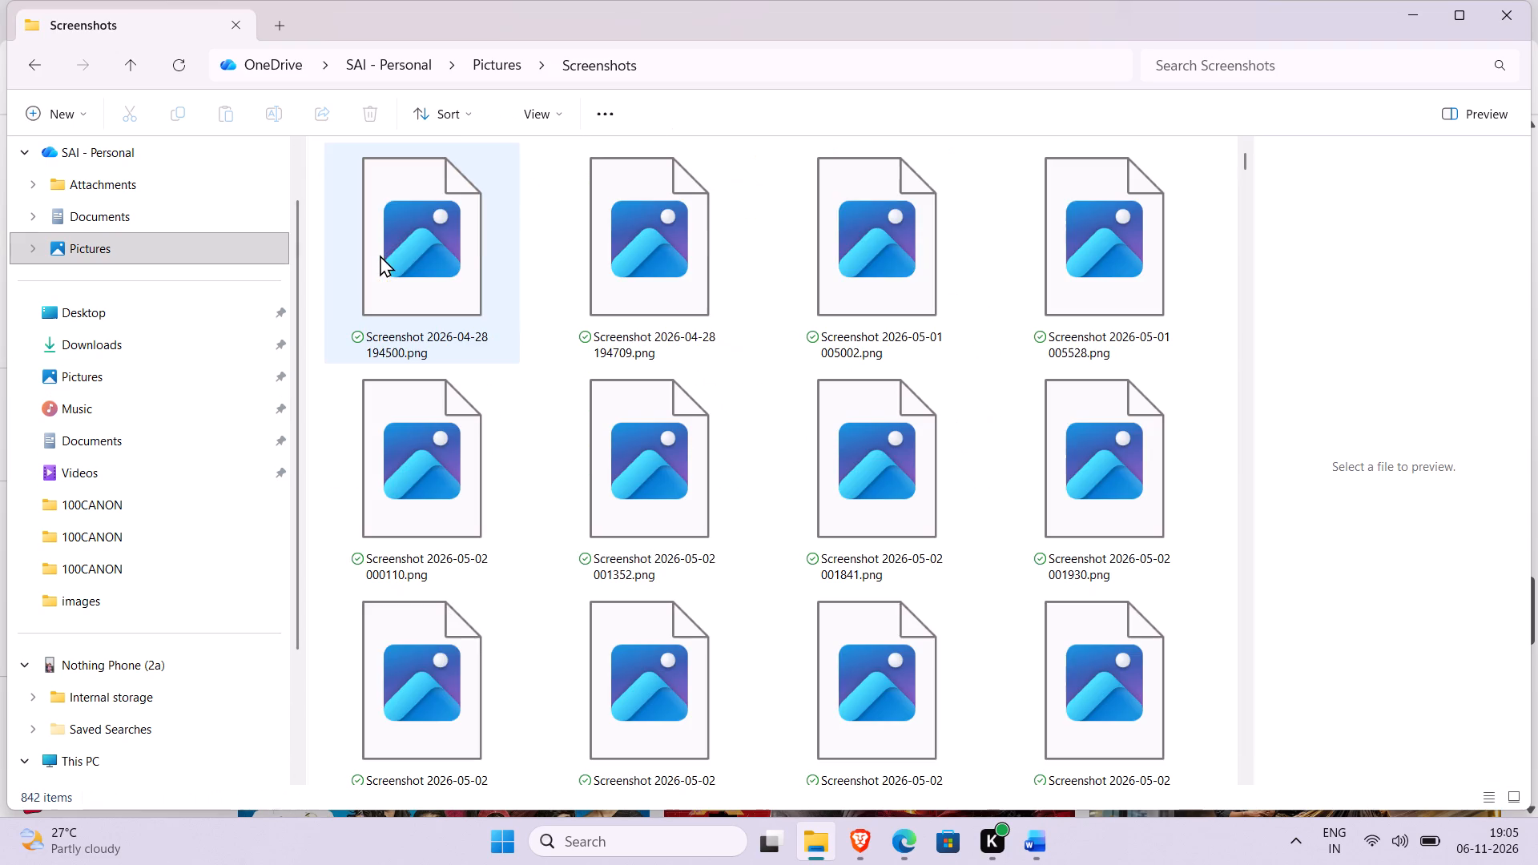
scroll(585, 456, "down", 8)
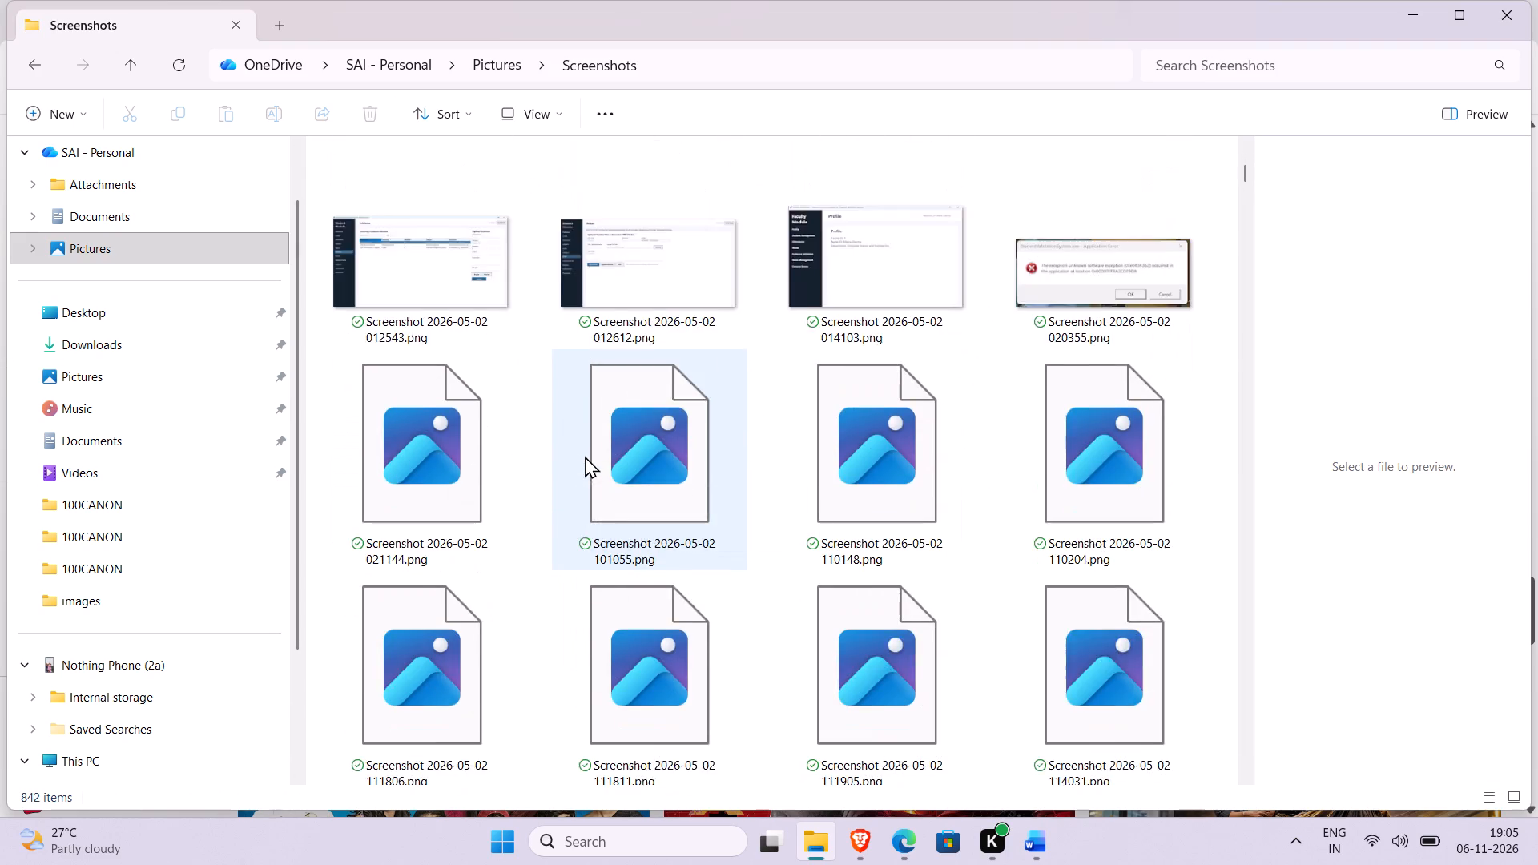
scroll(585, 456, "down", 6)
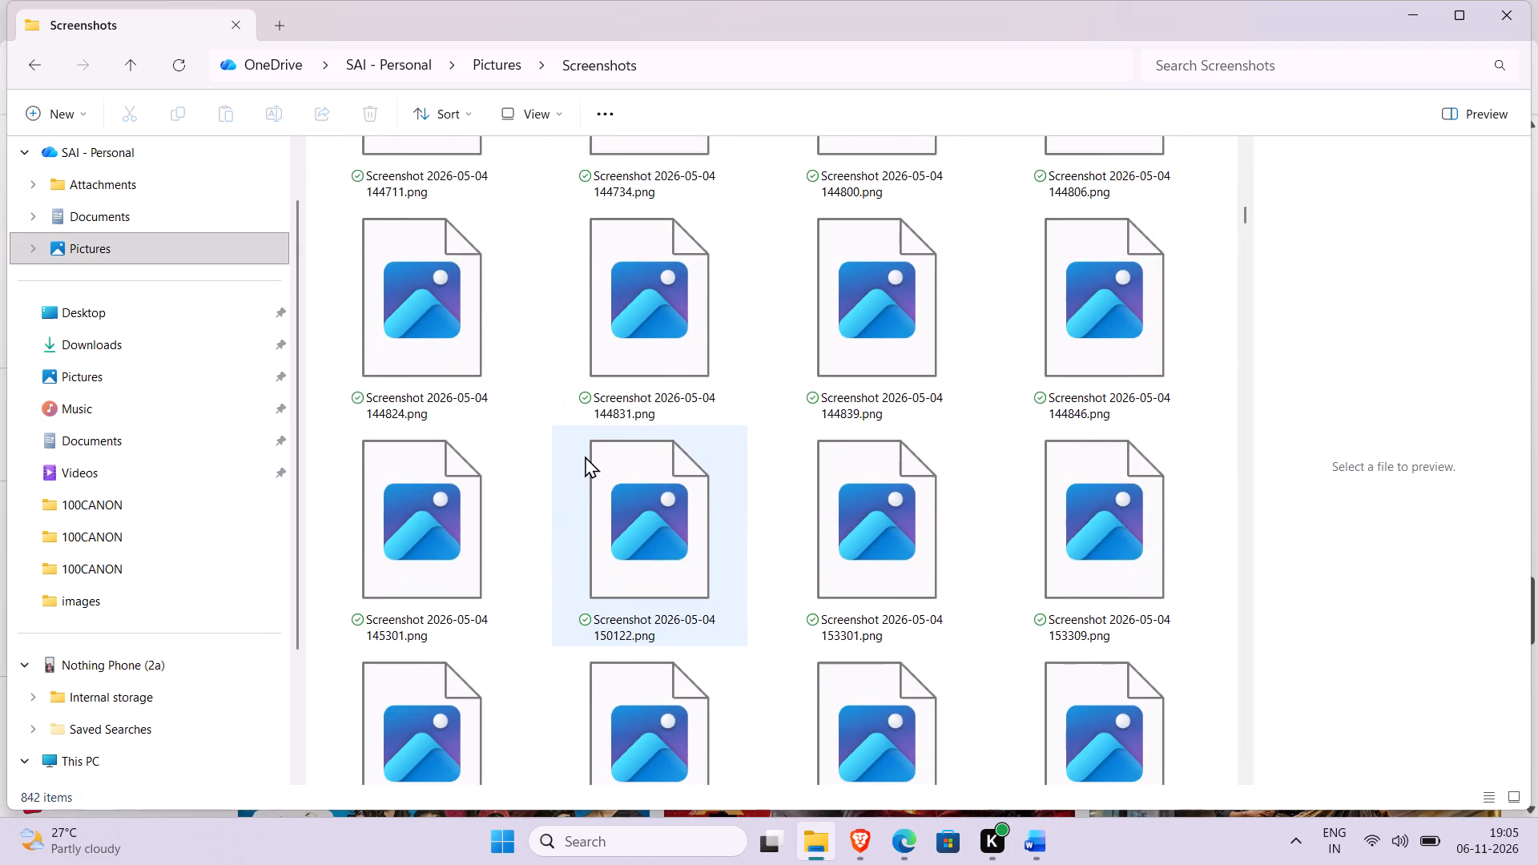
scroll(585, 456, "down", 8)
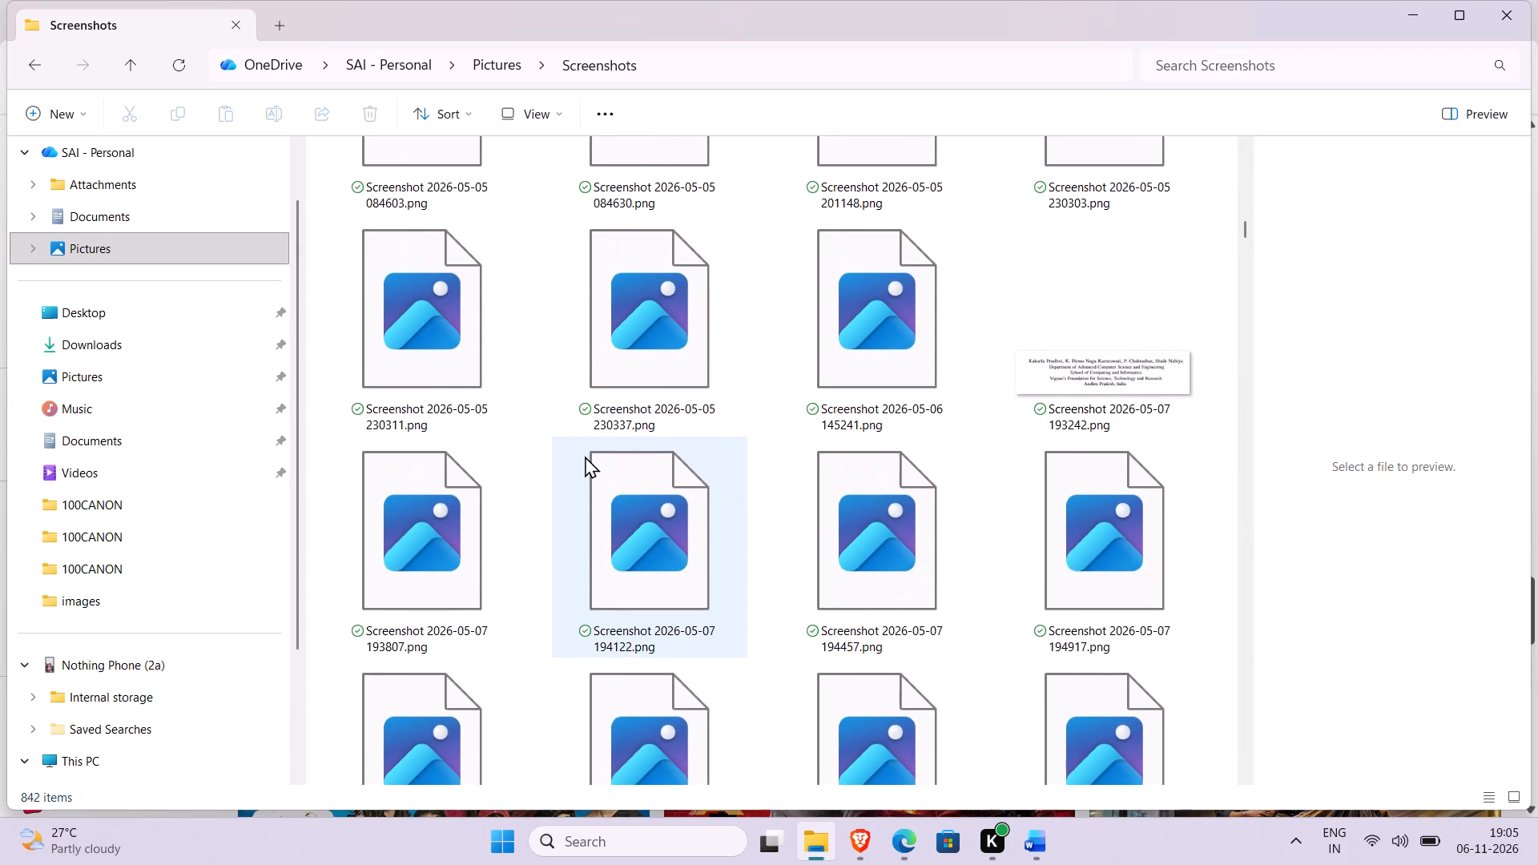
scroll(585, 456, "down", 8)
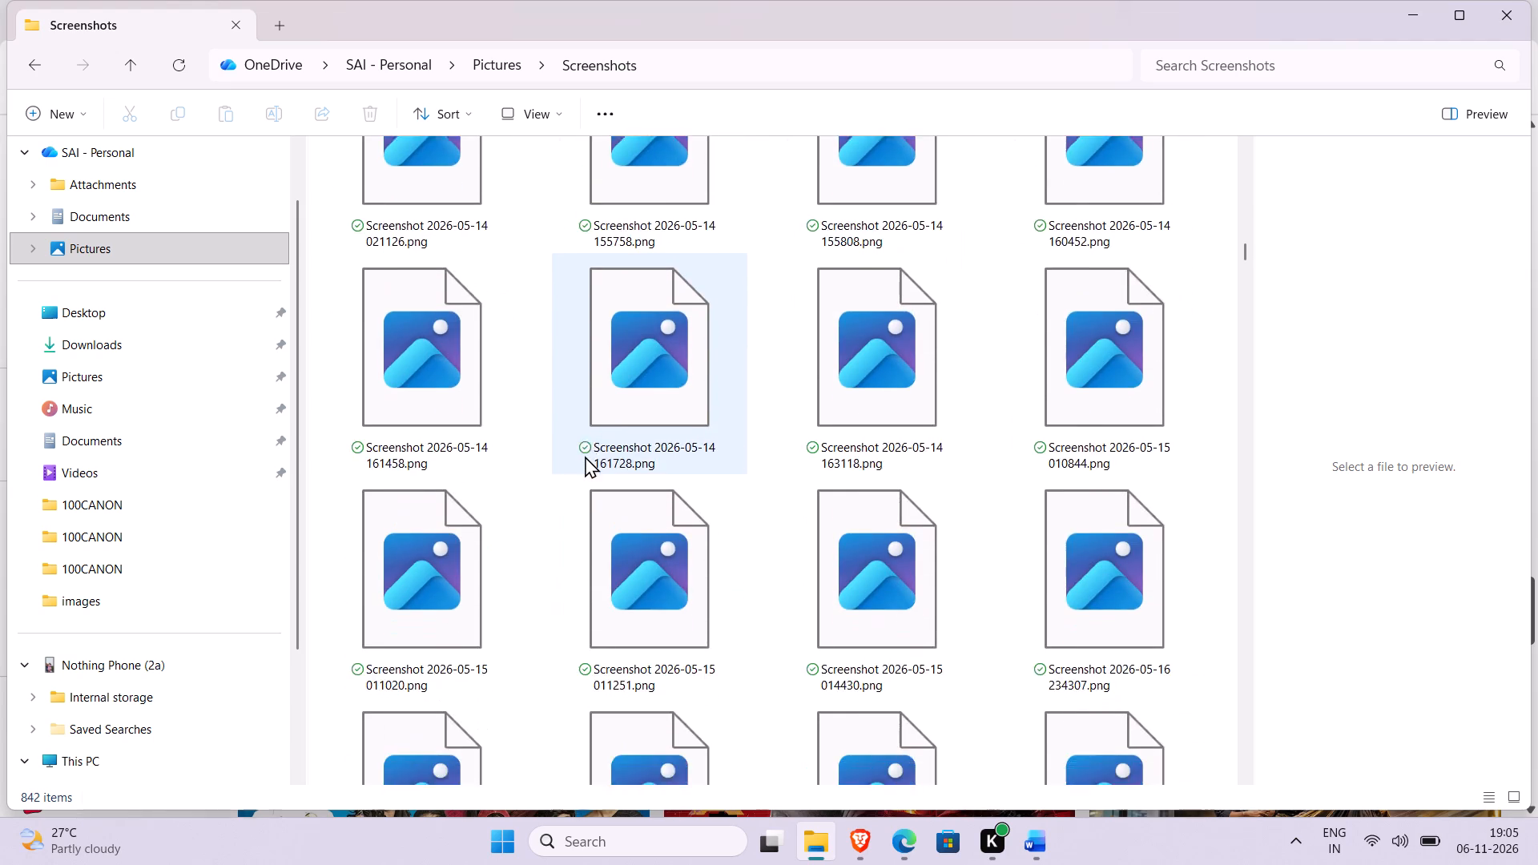
scroll(585, 456, "down", 11)
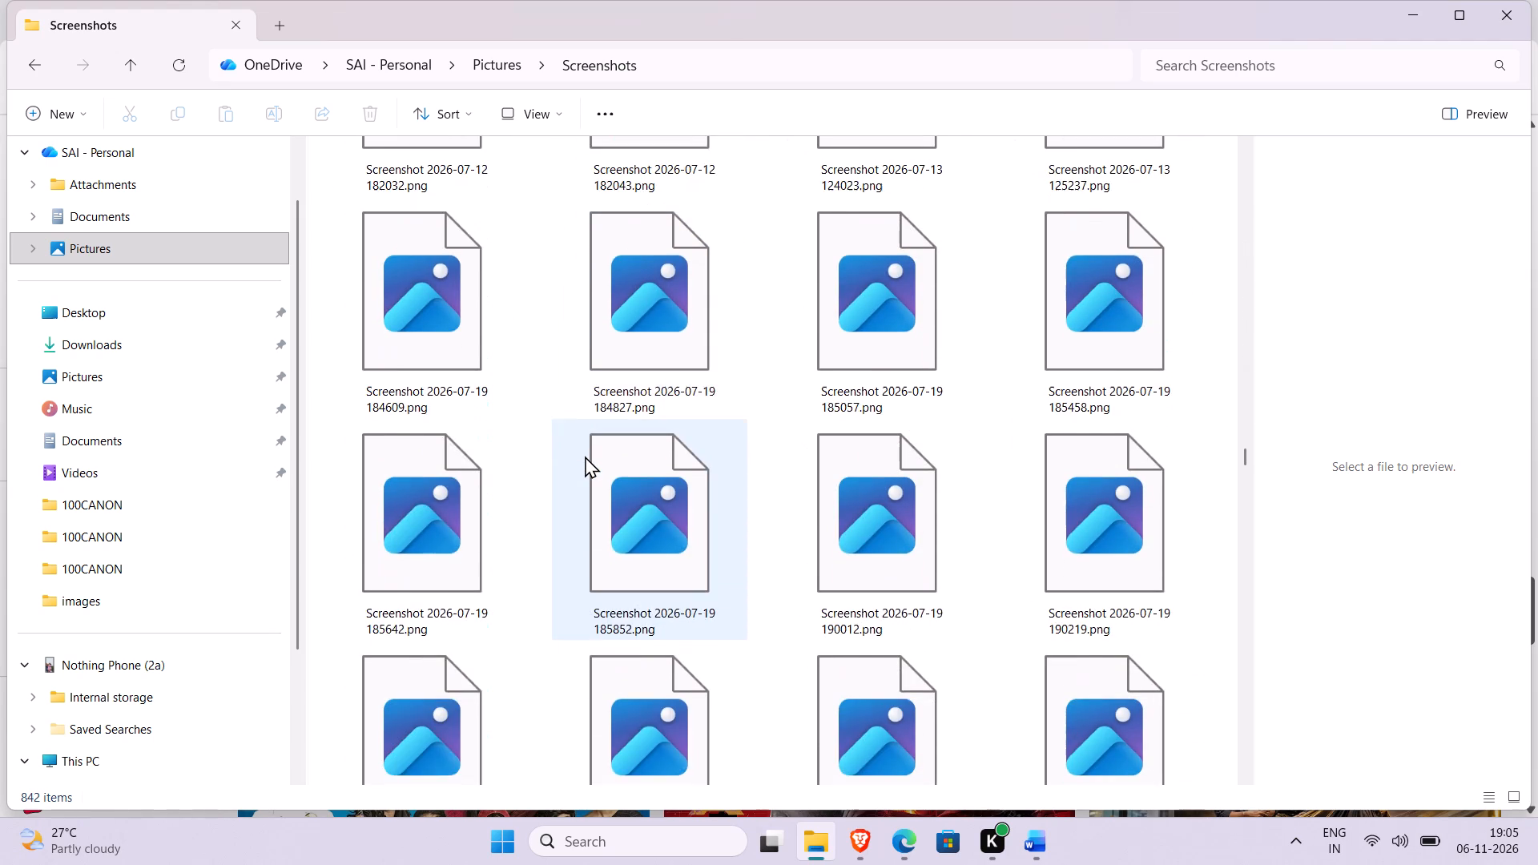
scroll(585, 456, "down", 9)
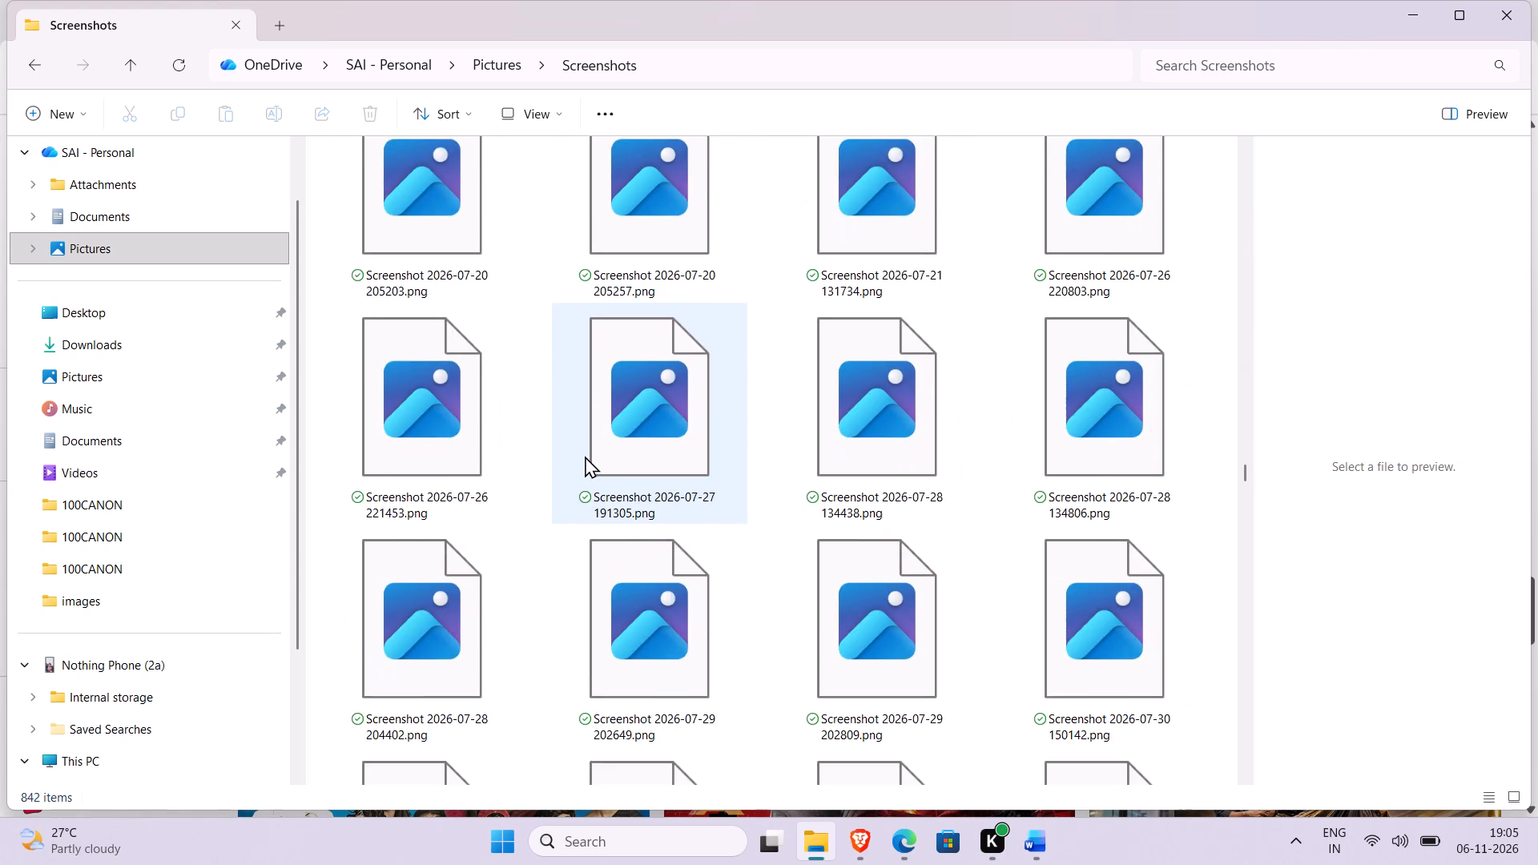
scroll(585, 456, "down", 20)
scroll(585, 456, "down", 8)
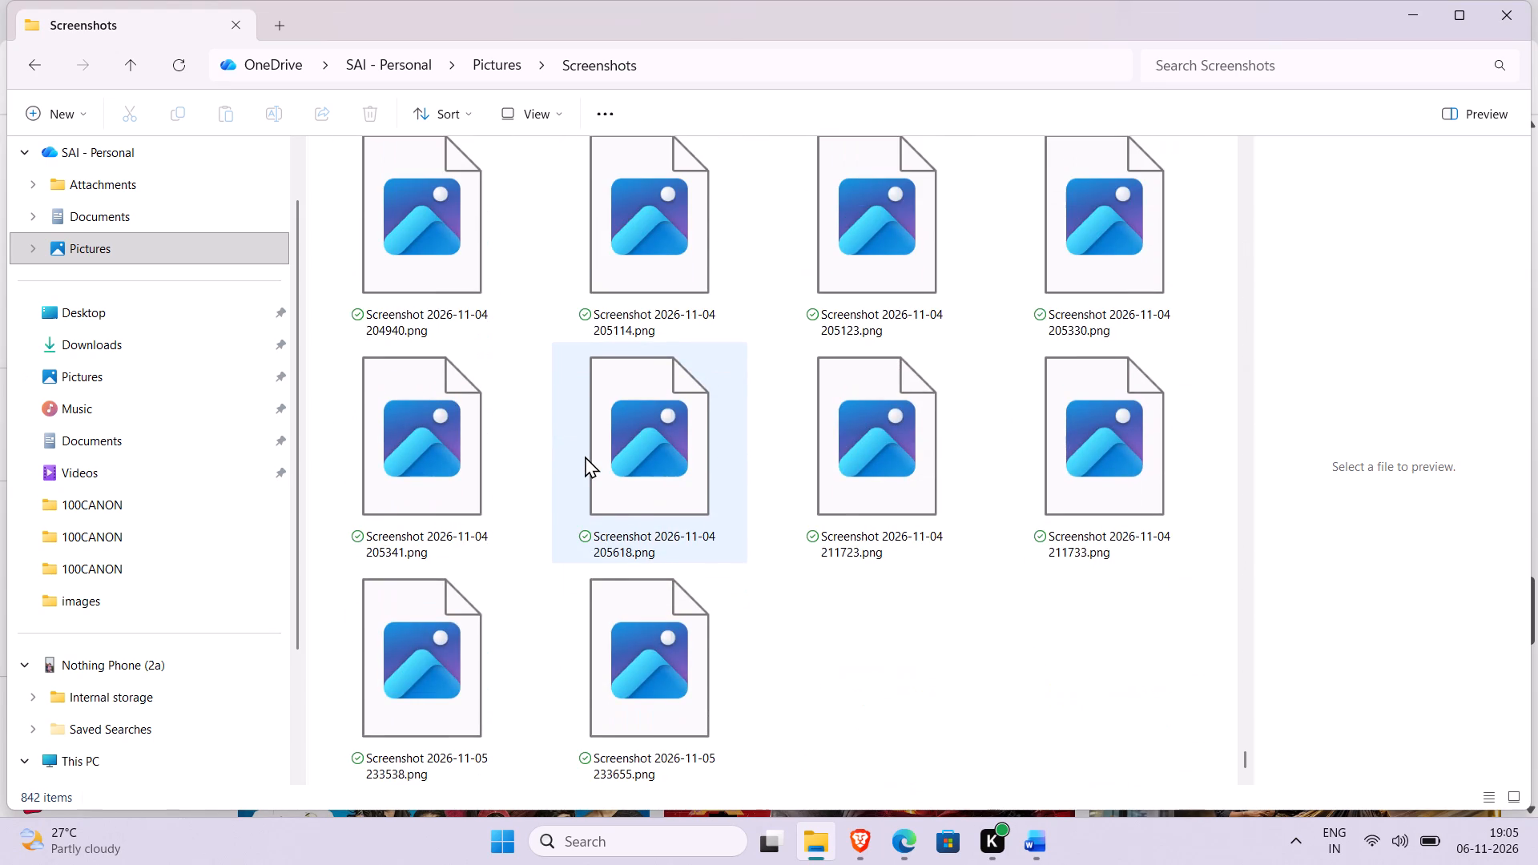
scroll(1003, 710, "up", 7)
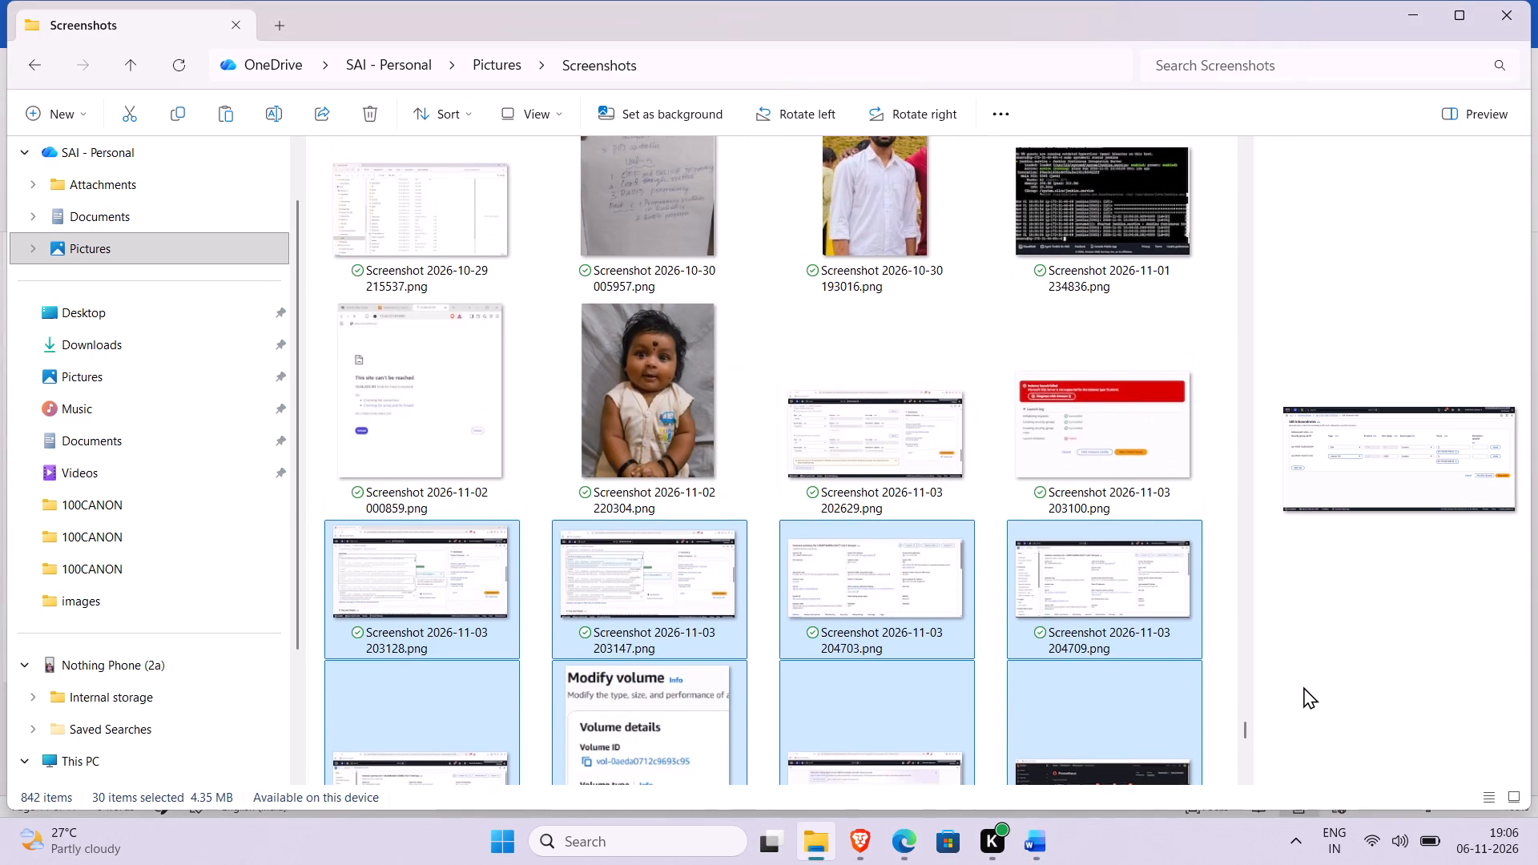
left_click(1303, 686)
Switch back to Word and review the pasted screenshots from the last page back to the first.
left_click(1039, 839)
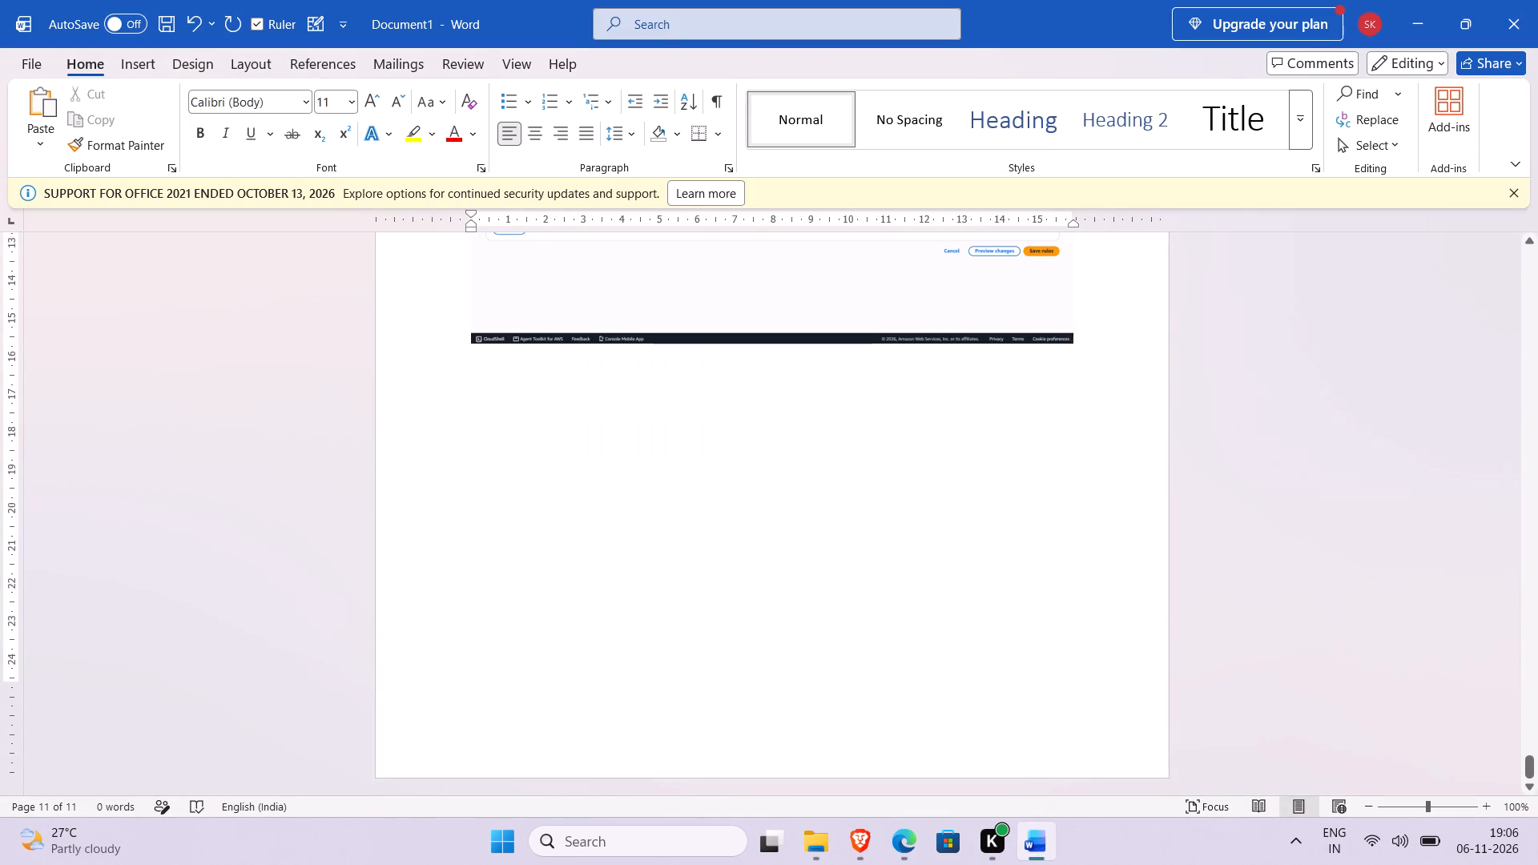
scroll(898, 590, "up", 4)
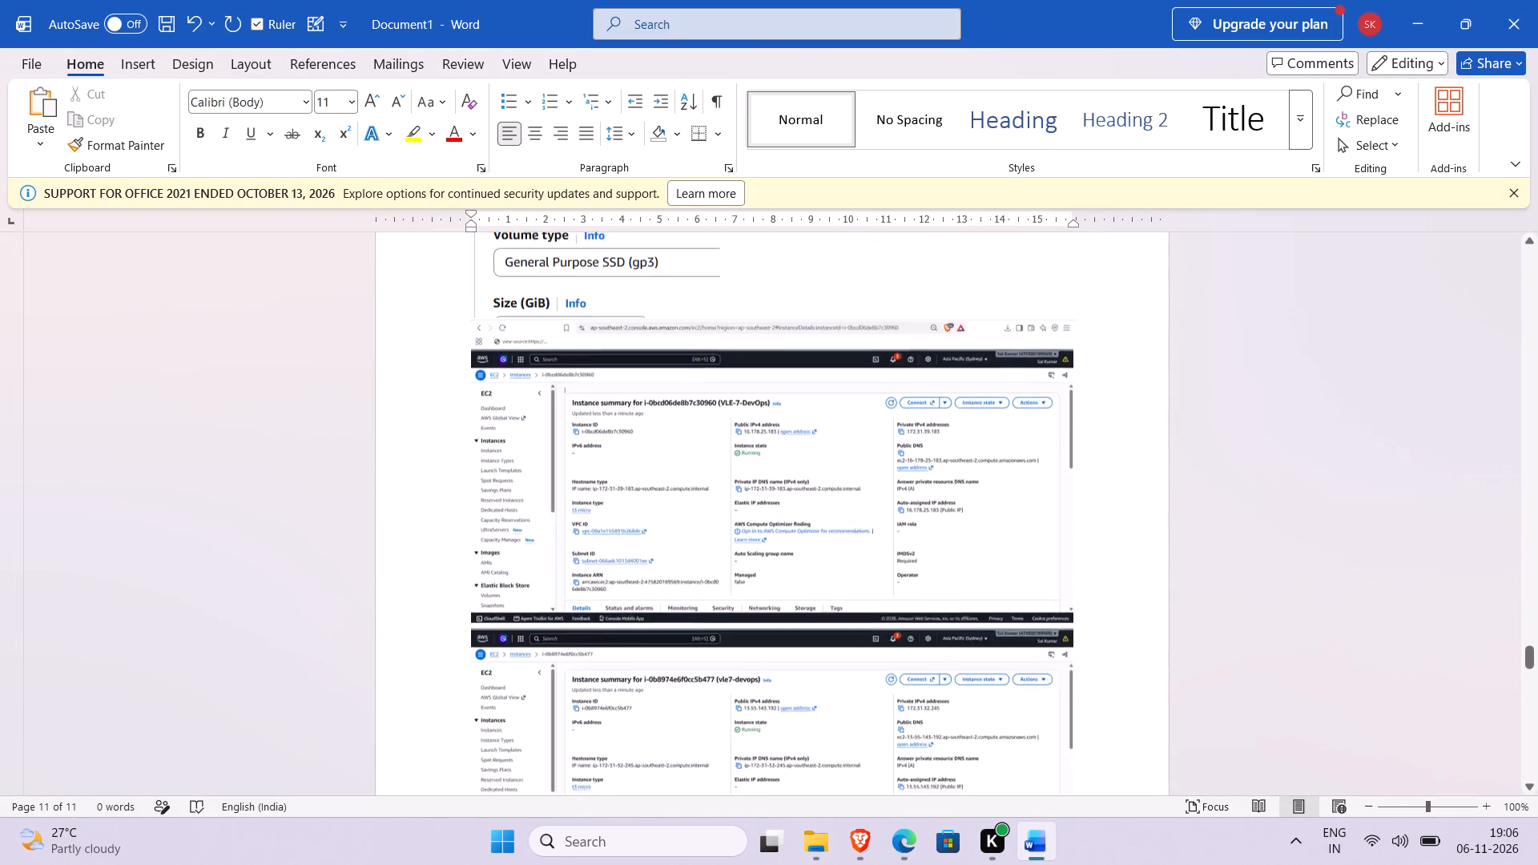
scroll(898, 590, "up", 3)
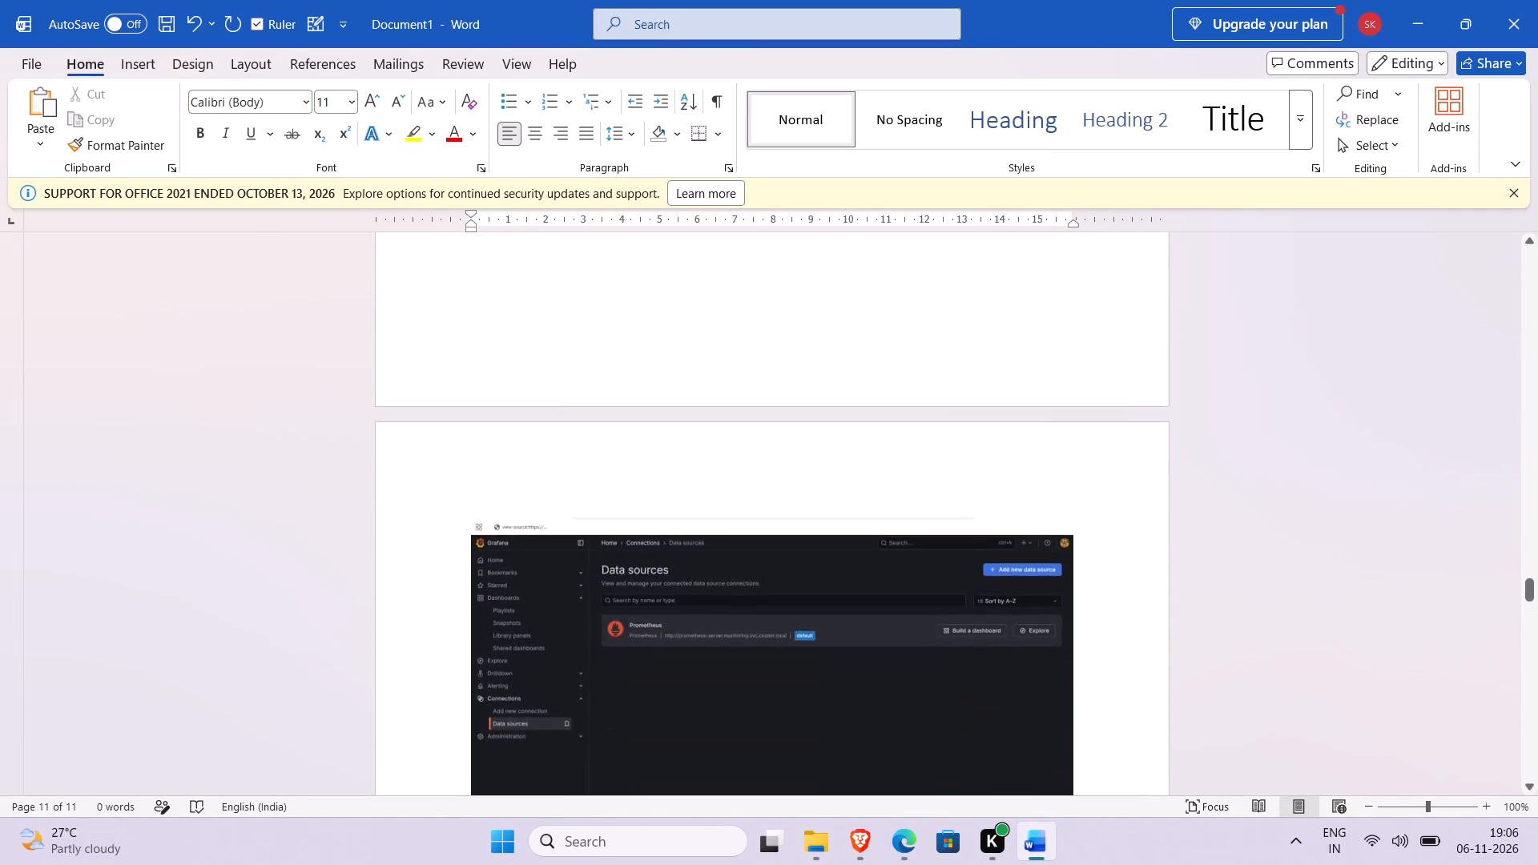
scroll(898, 590, "up", 4)
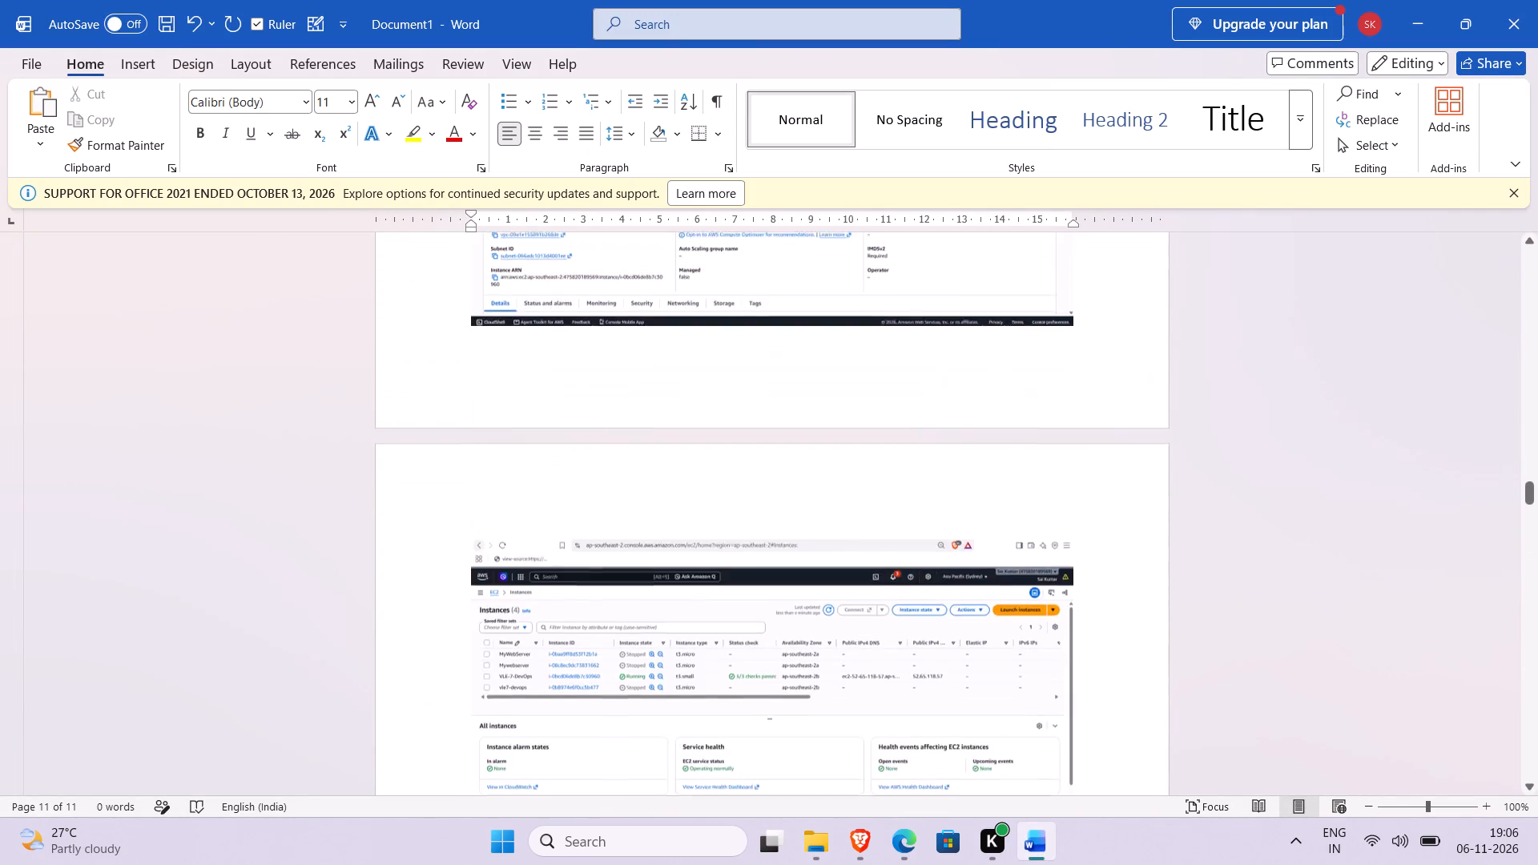
scroll(898, 590, "up", 3)
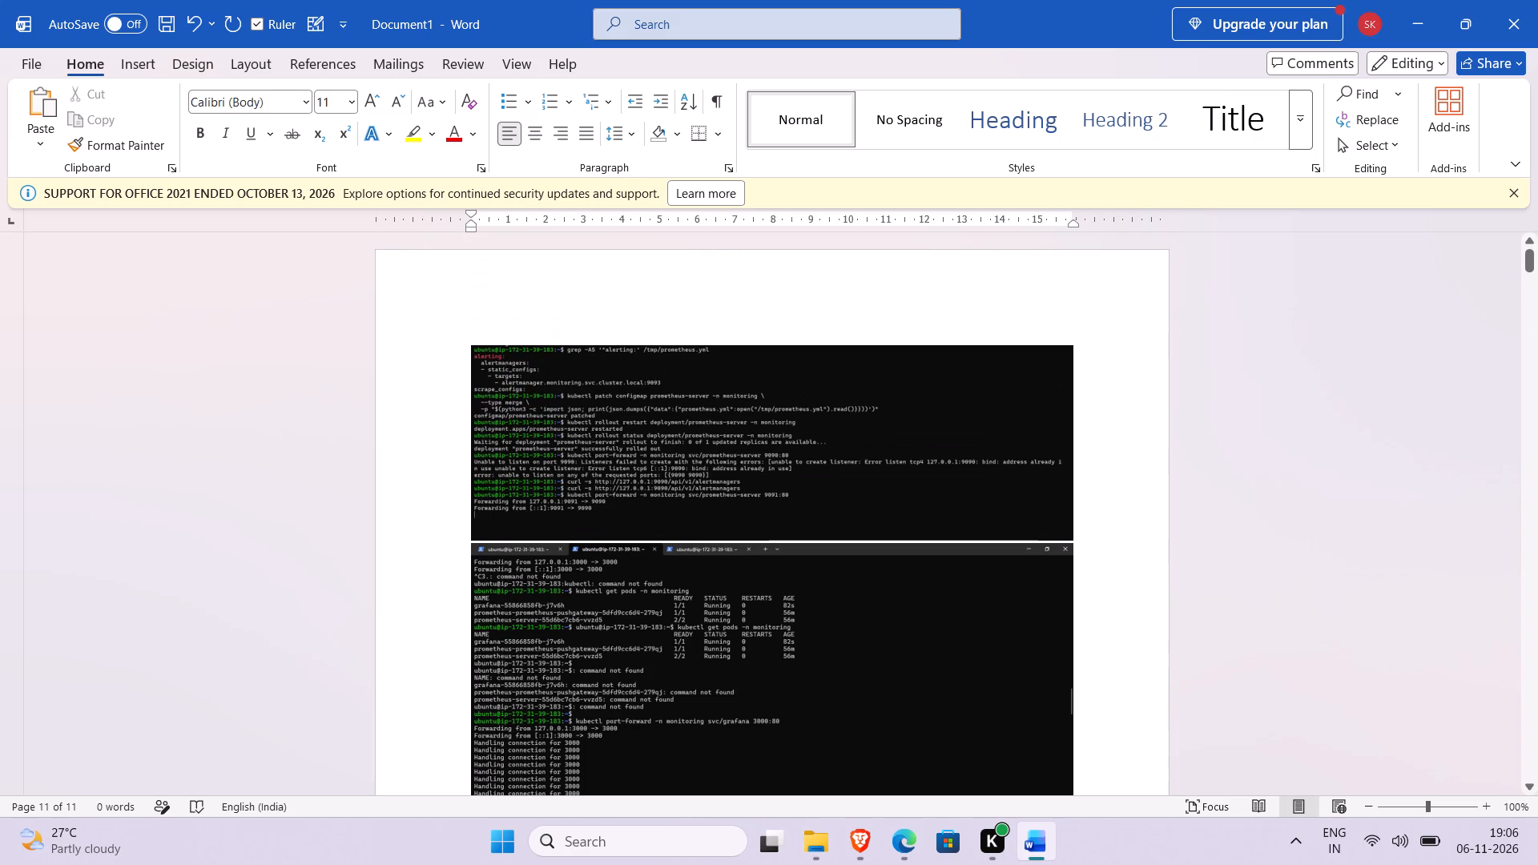
Save the document of pasted screenshots as Doc2 in the OneDrive Desktop folder.
key("ctrl+s")
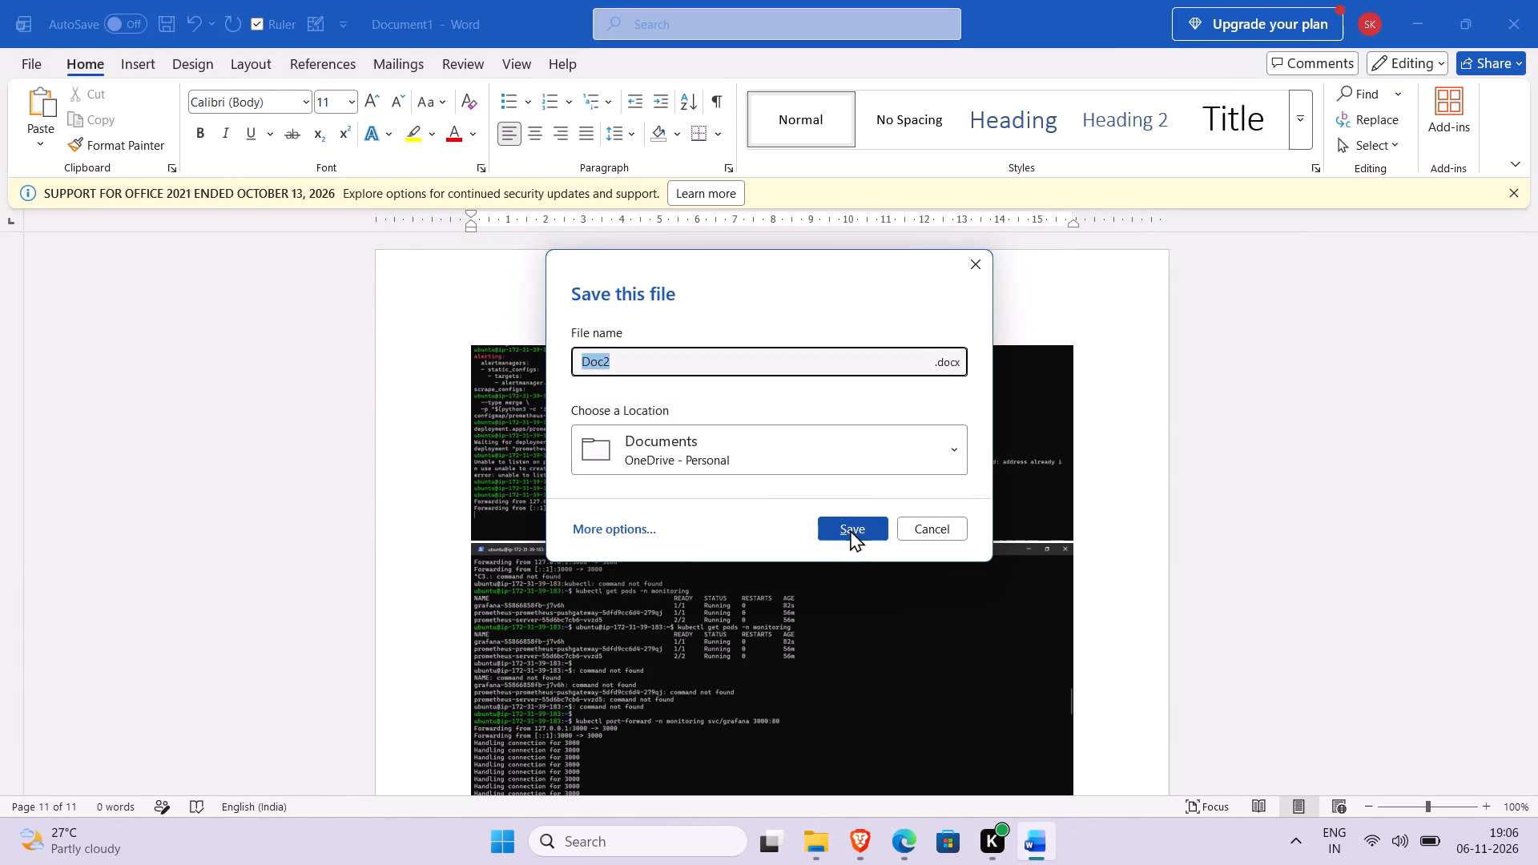
left_click(799, 465)
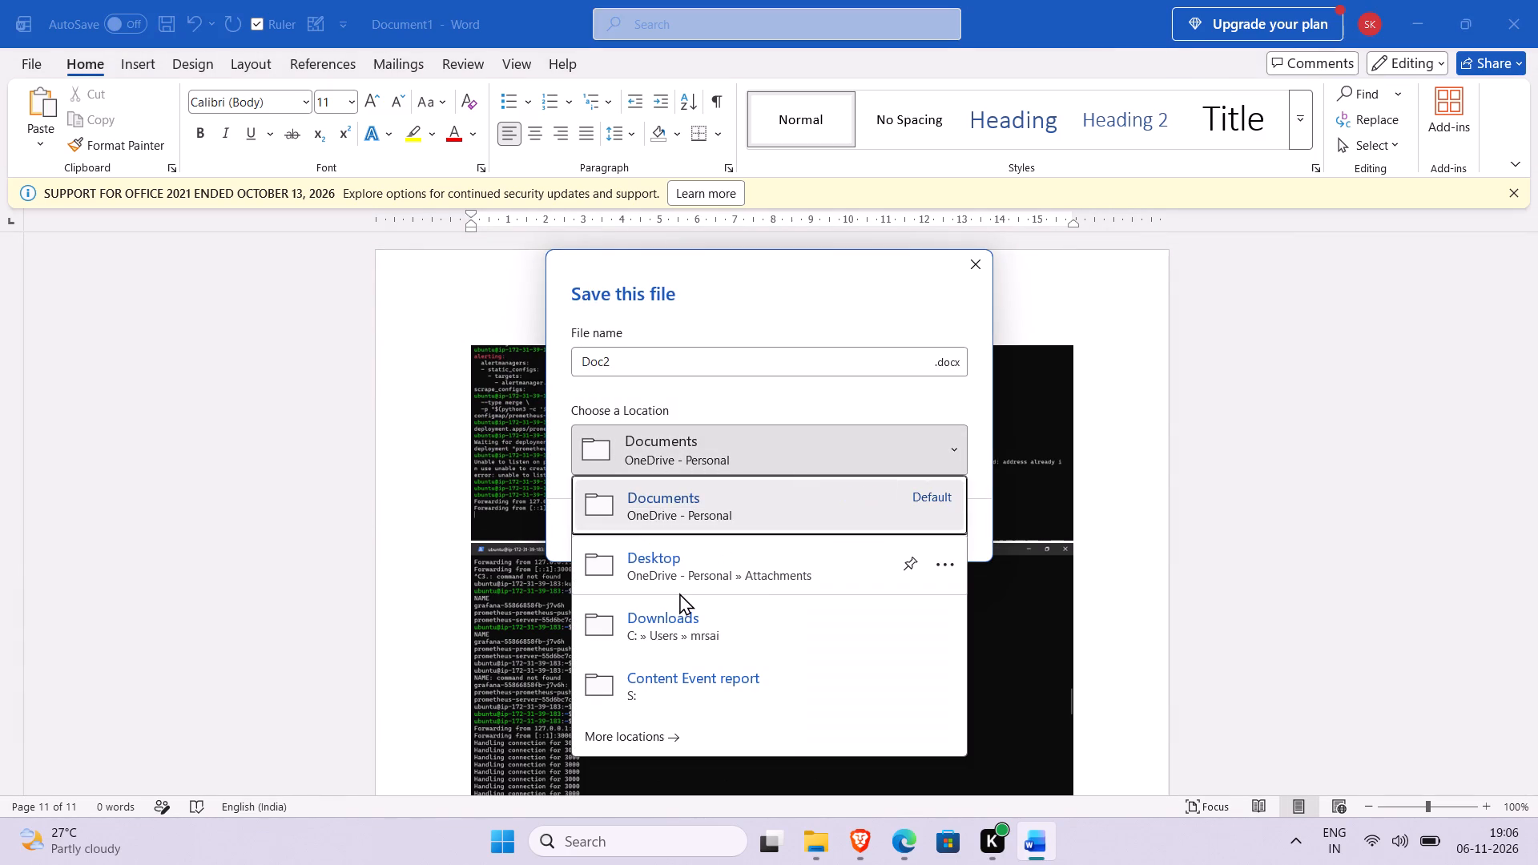
left_click(679, 593)
left_click(711, 573)
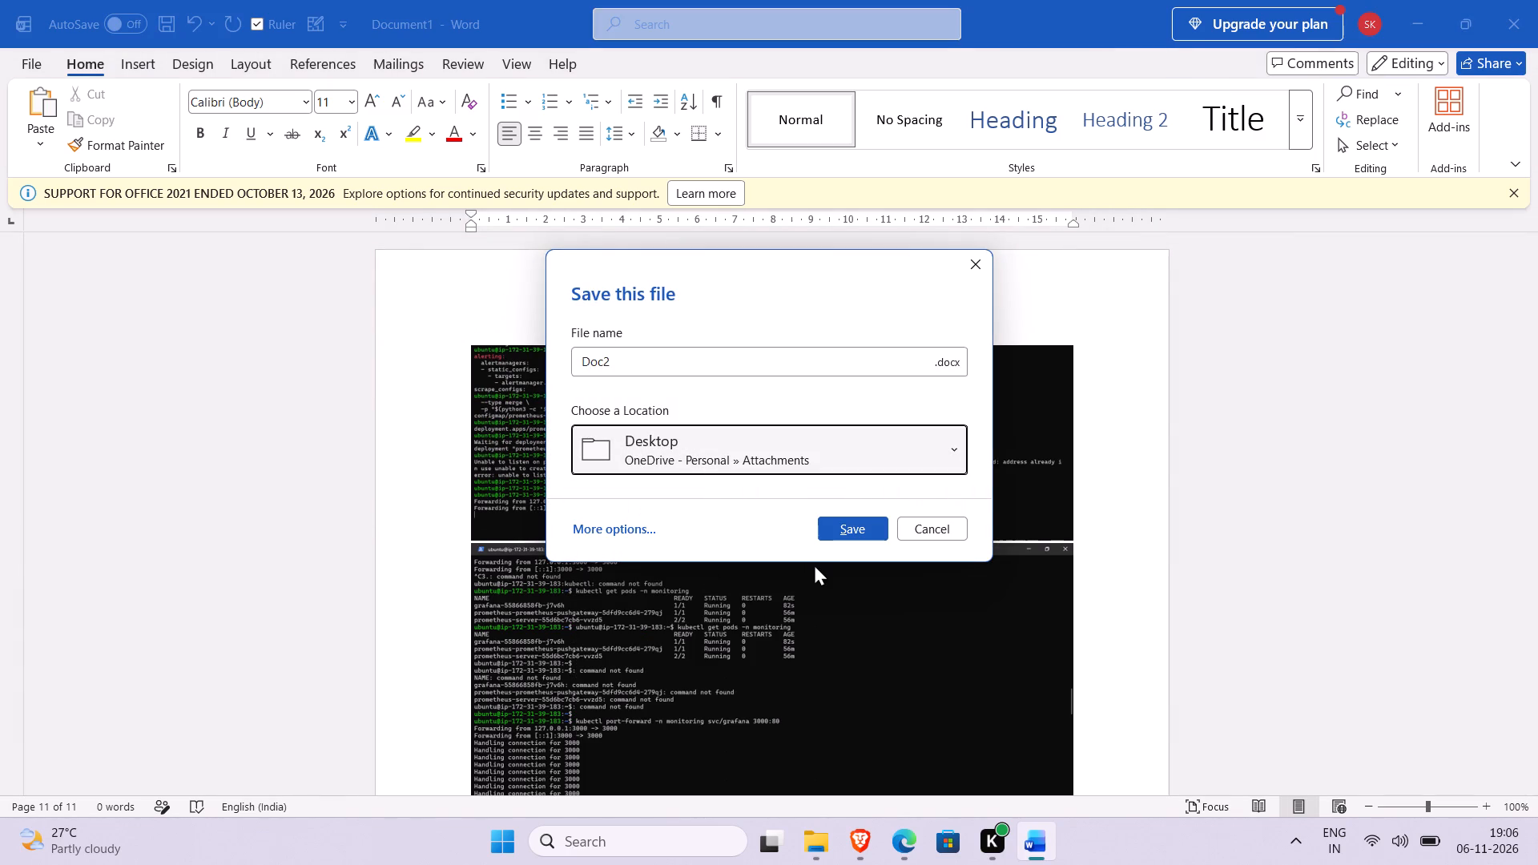
left_click(860, 533)
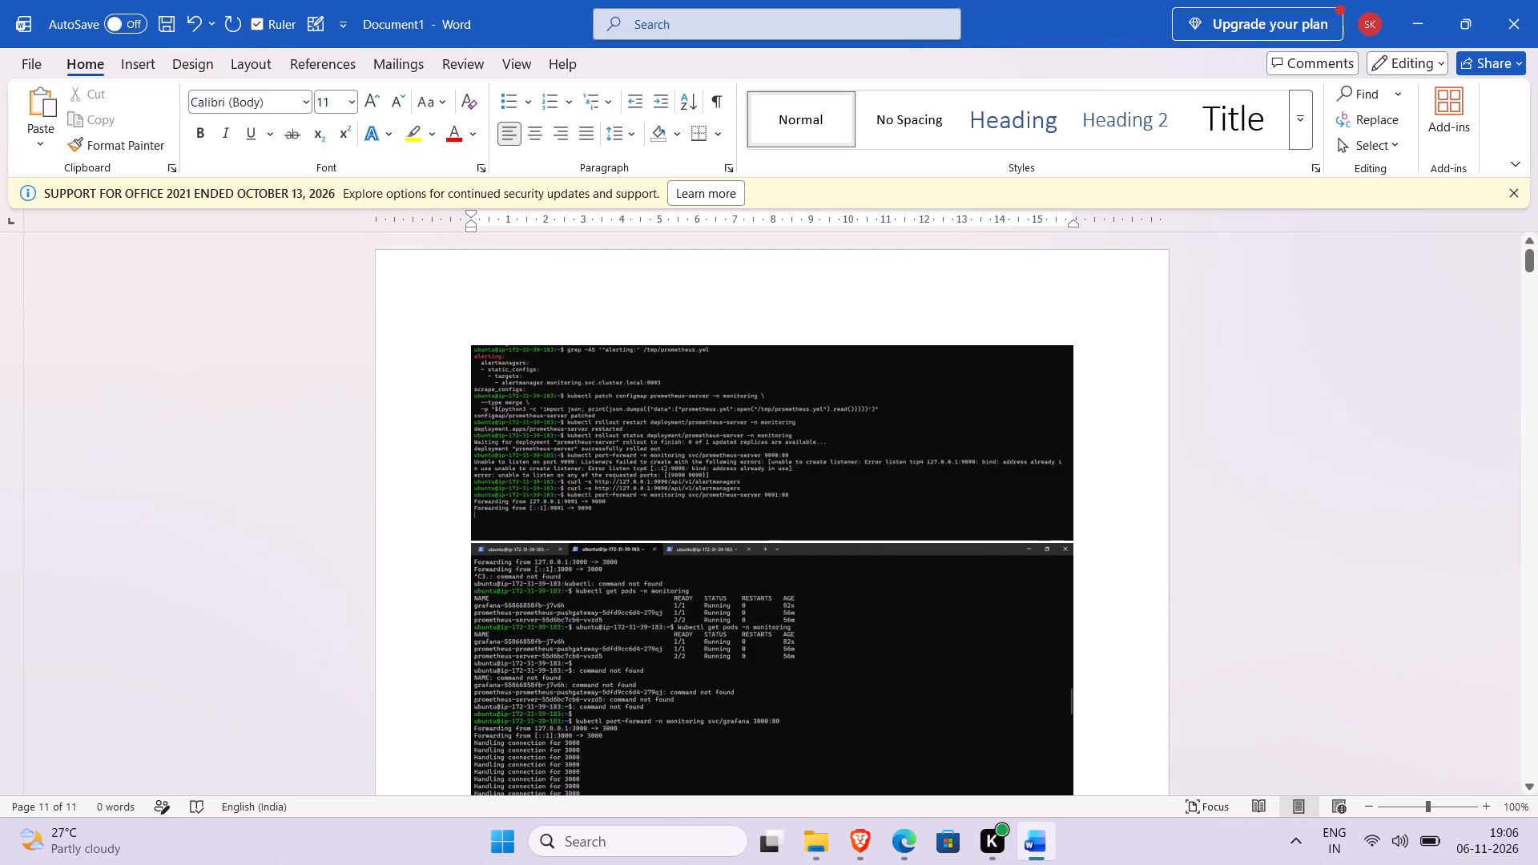
left_click(1537, 0)
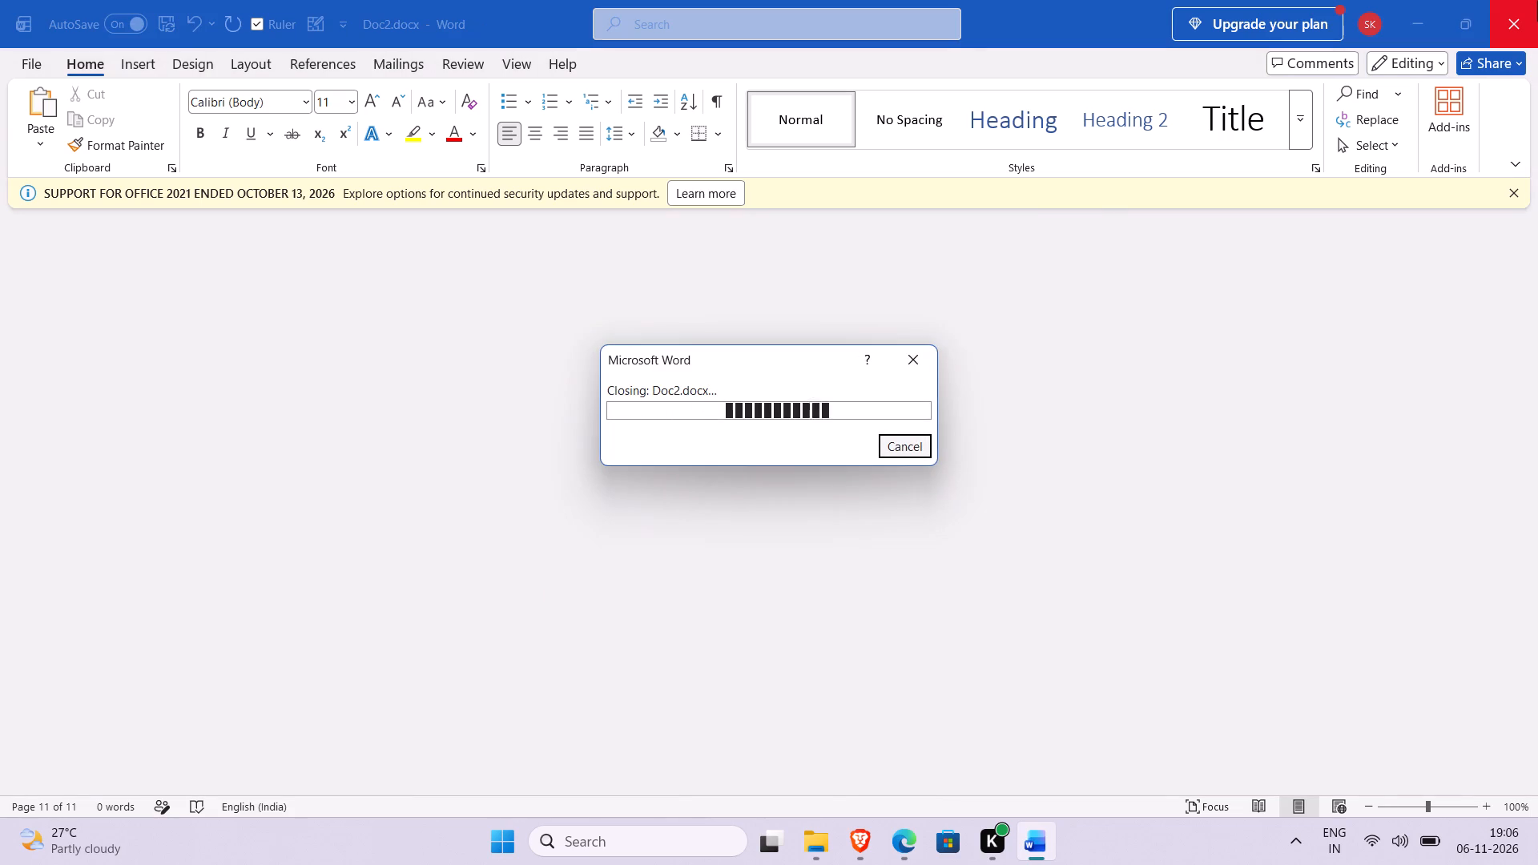
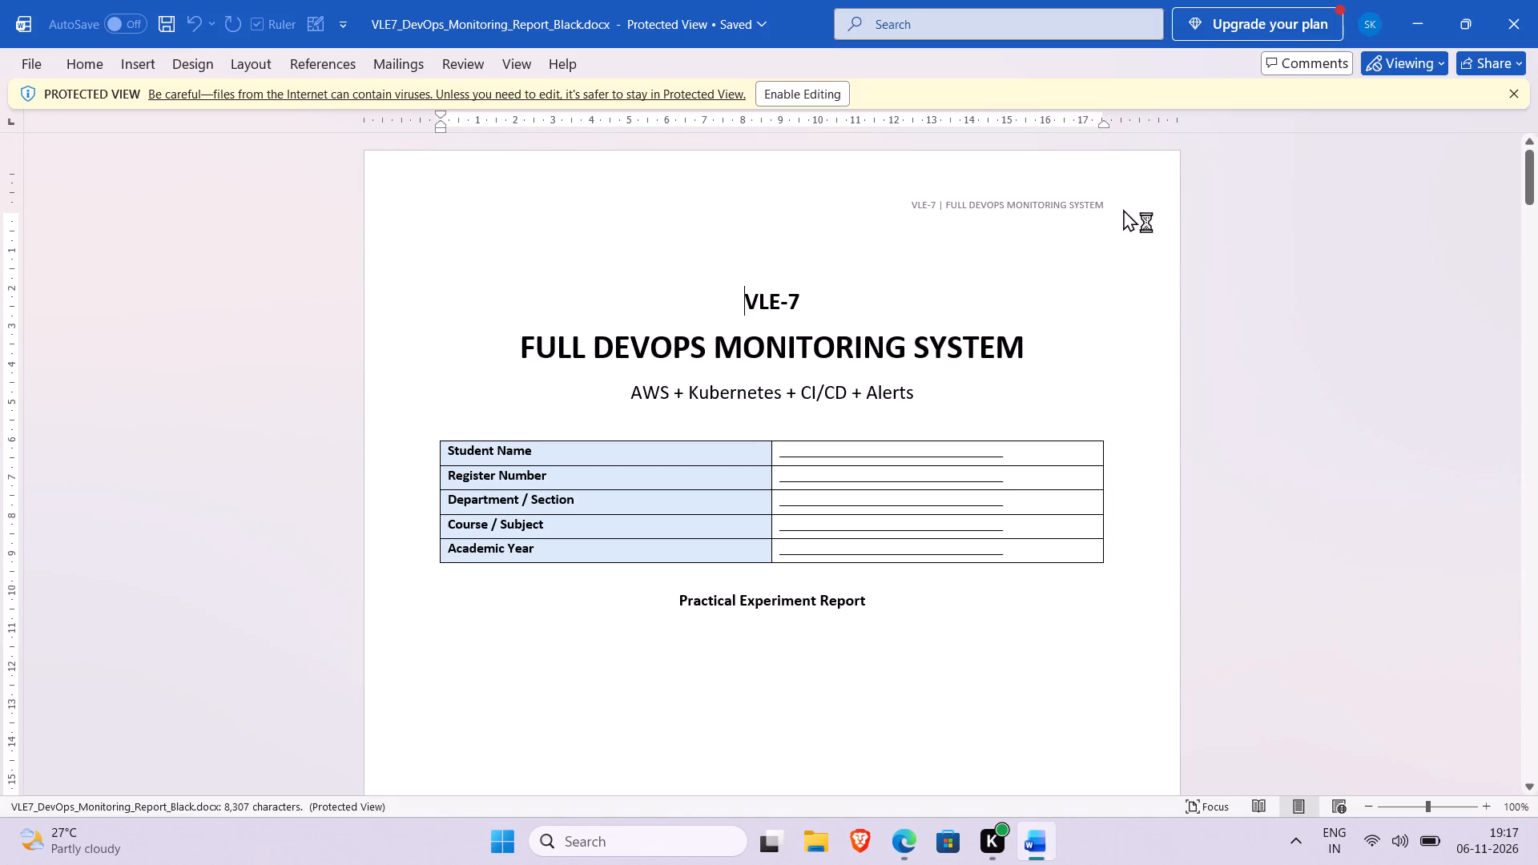
scroll(929, 400, "up", 1)
left_click(792, 93)
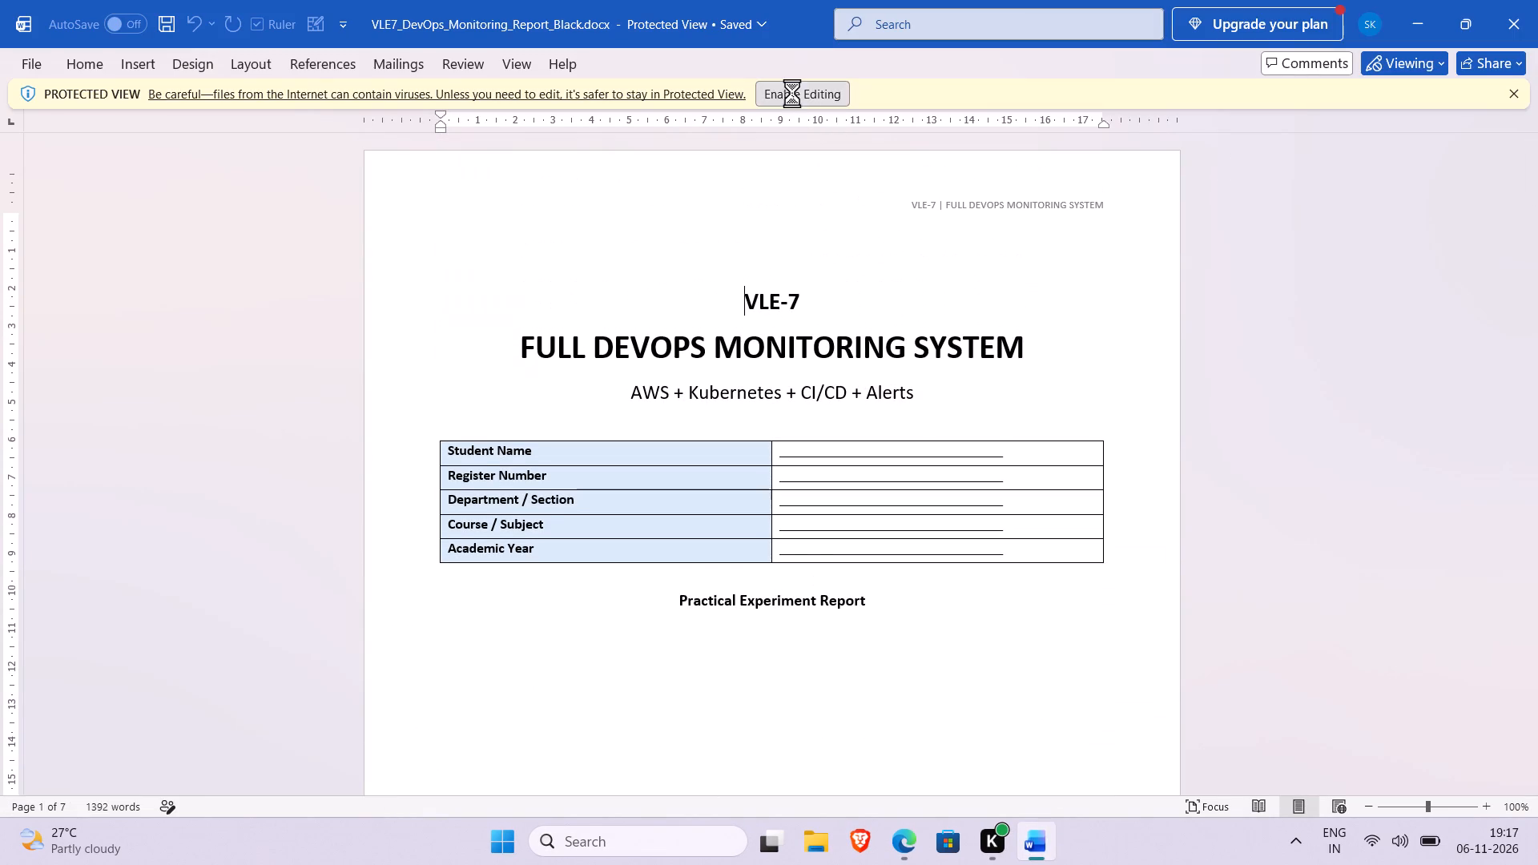
Change the font of the report's entire body text to Times New Roman.
scroll(792, 361, "down", 4)
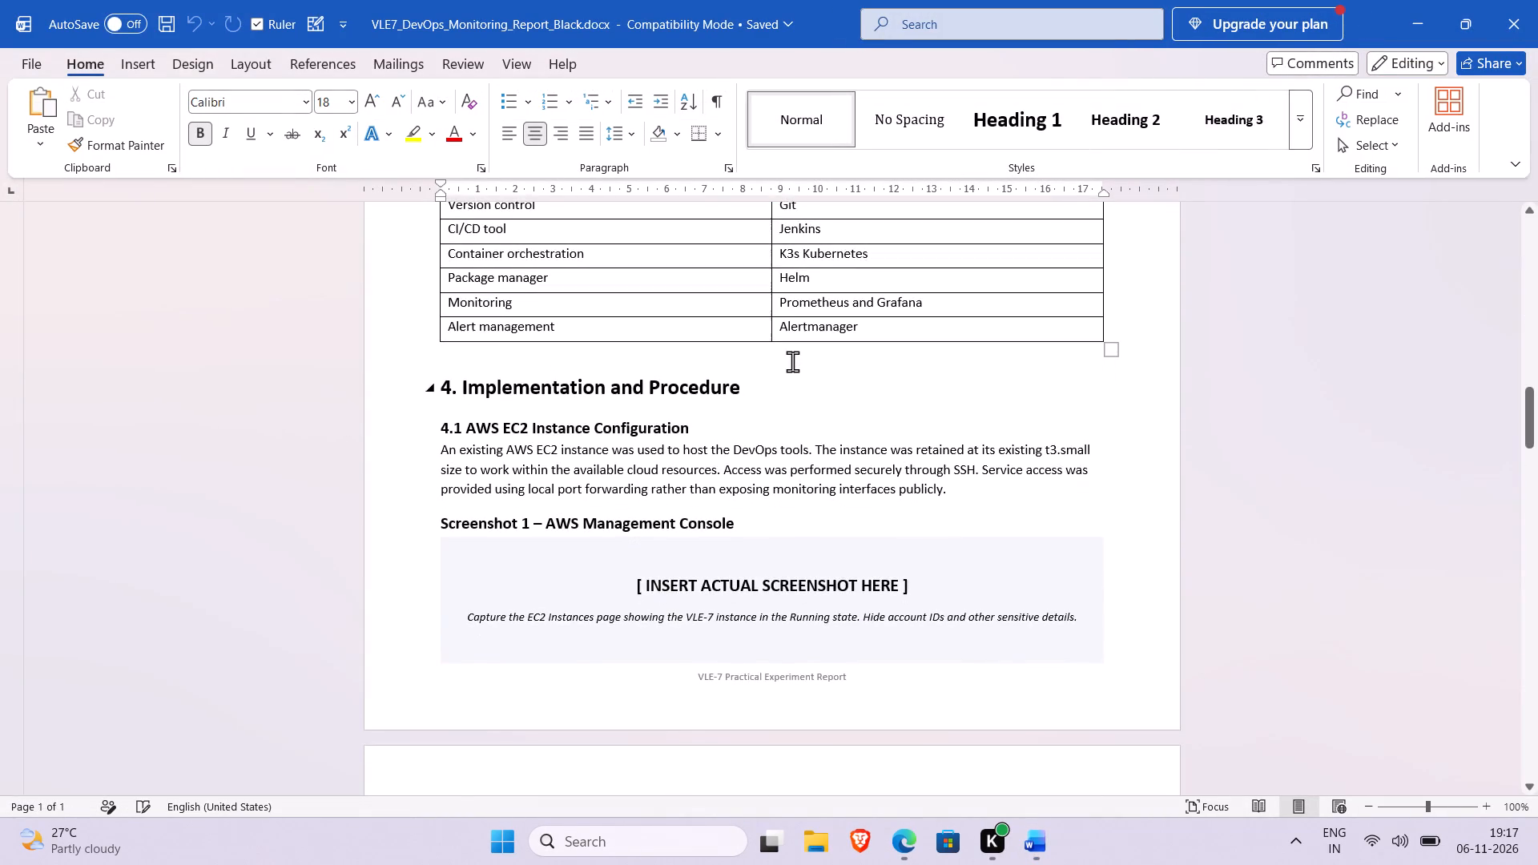
scroll(792, 361, "down", 2)
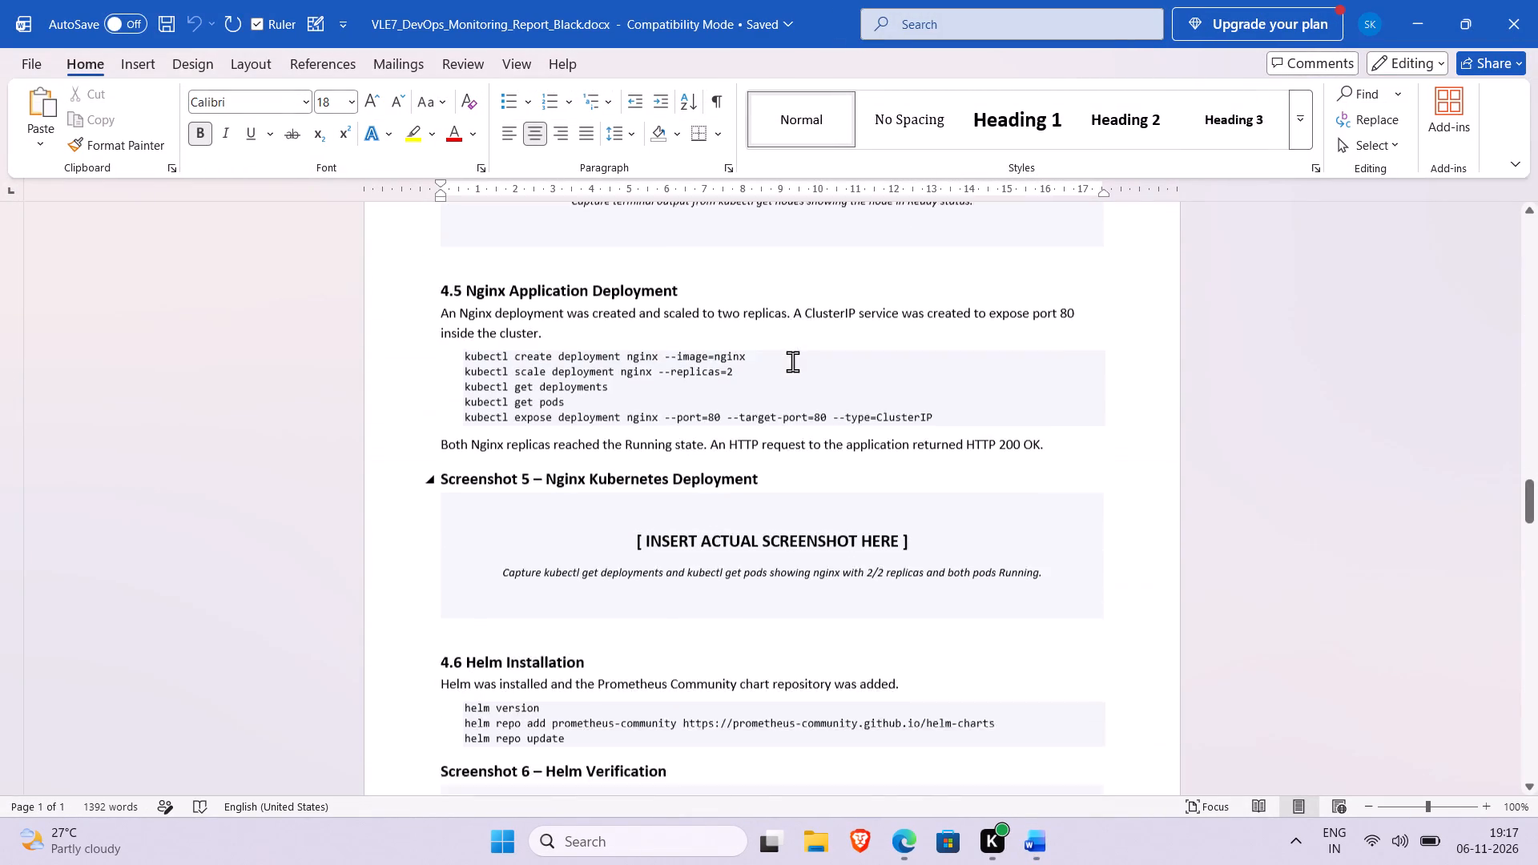
scroll(792, 361, "down", 1)
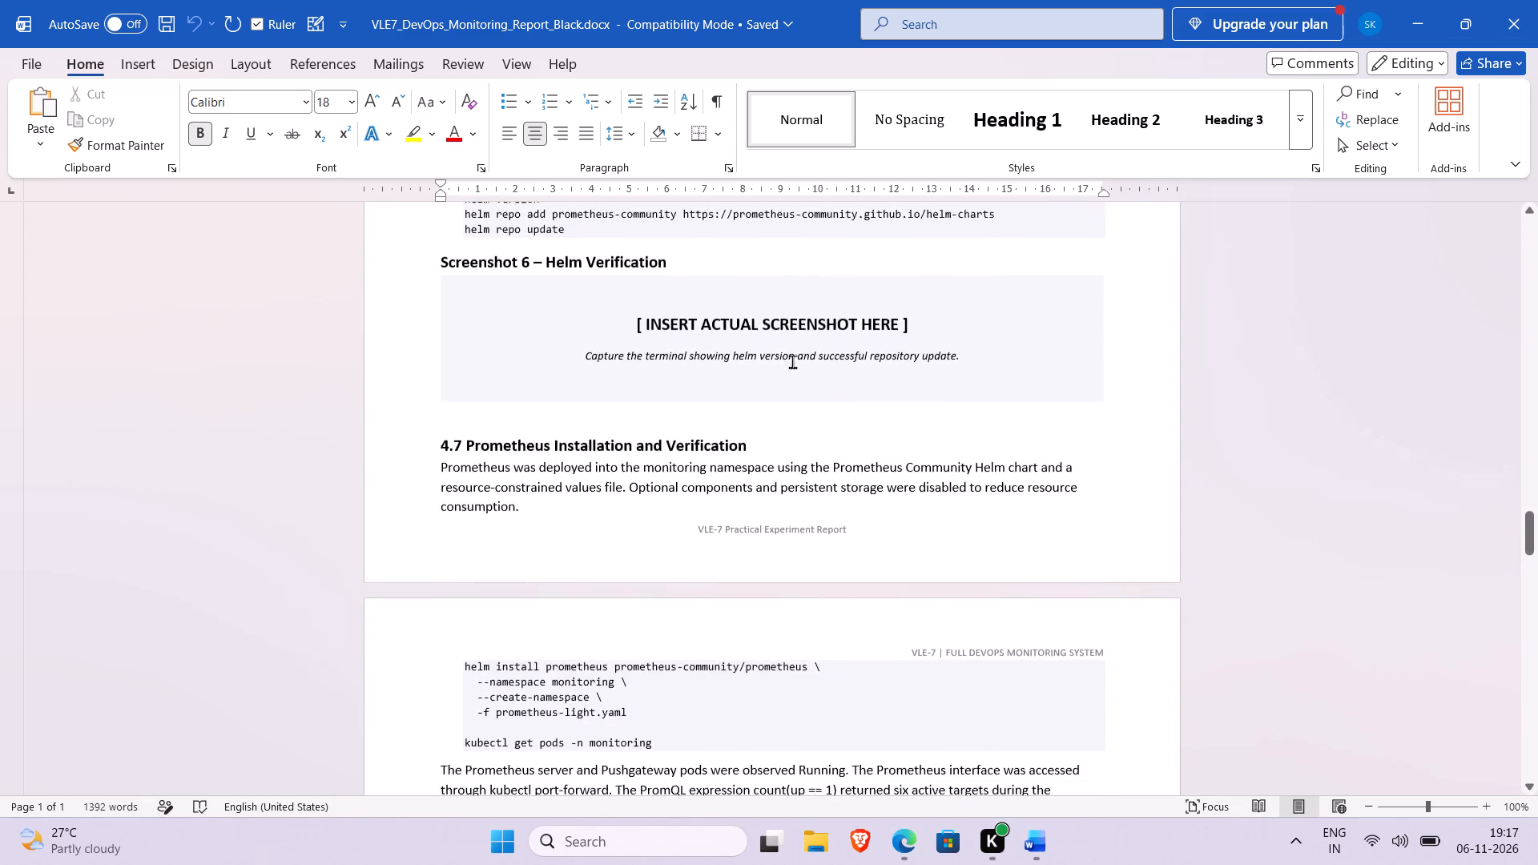
scroll(792, 361, "down", 1)
key("ctrl+a")
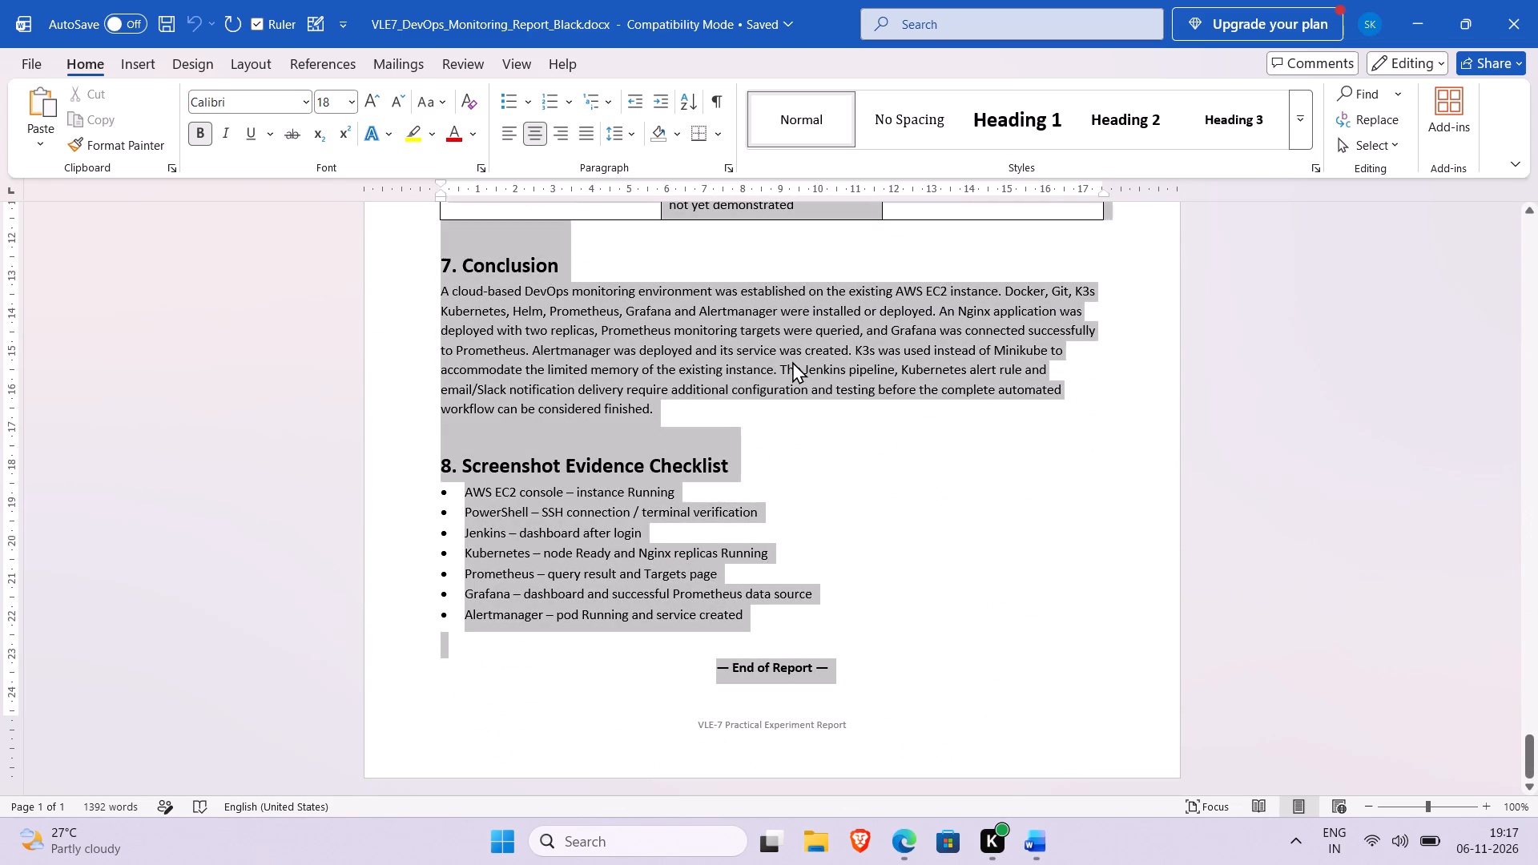
left_click(344, 107)
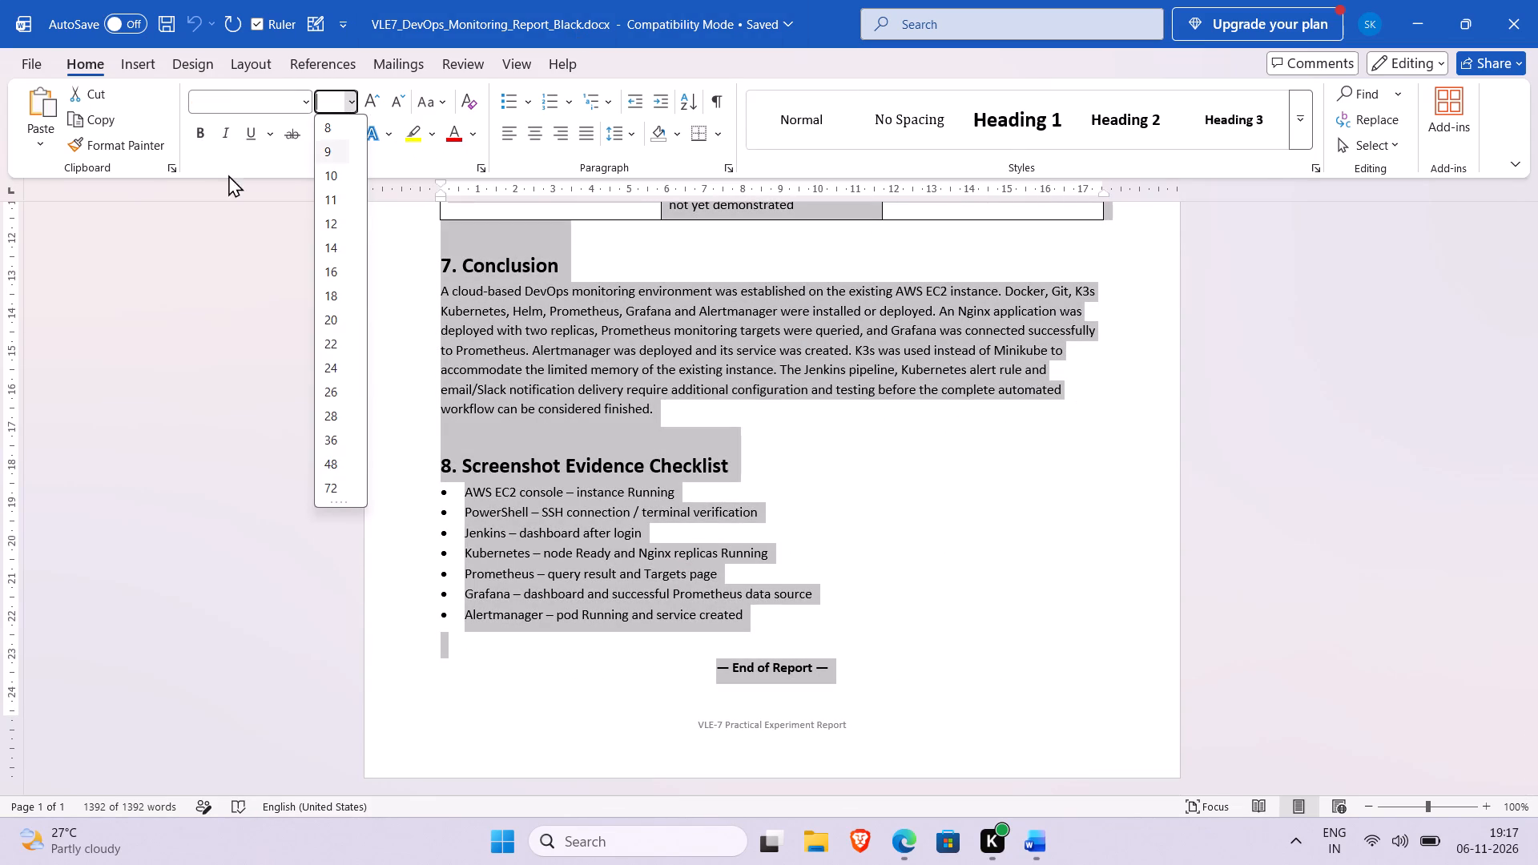
left_click(195, 183)
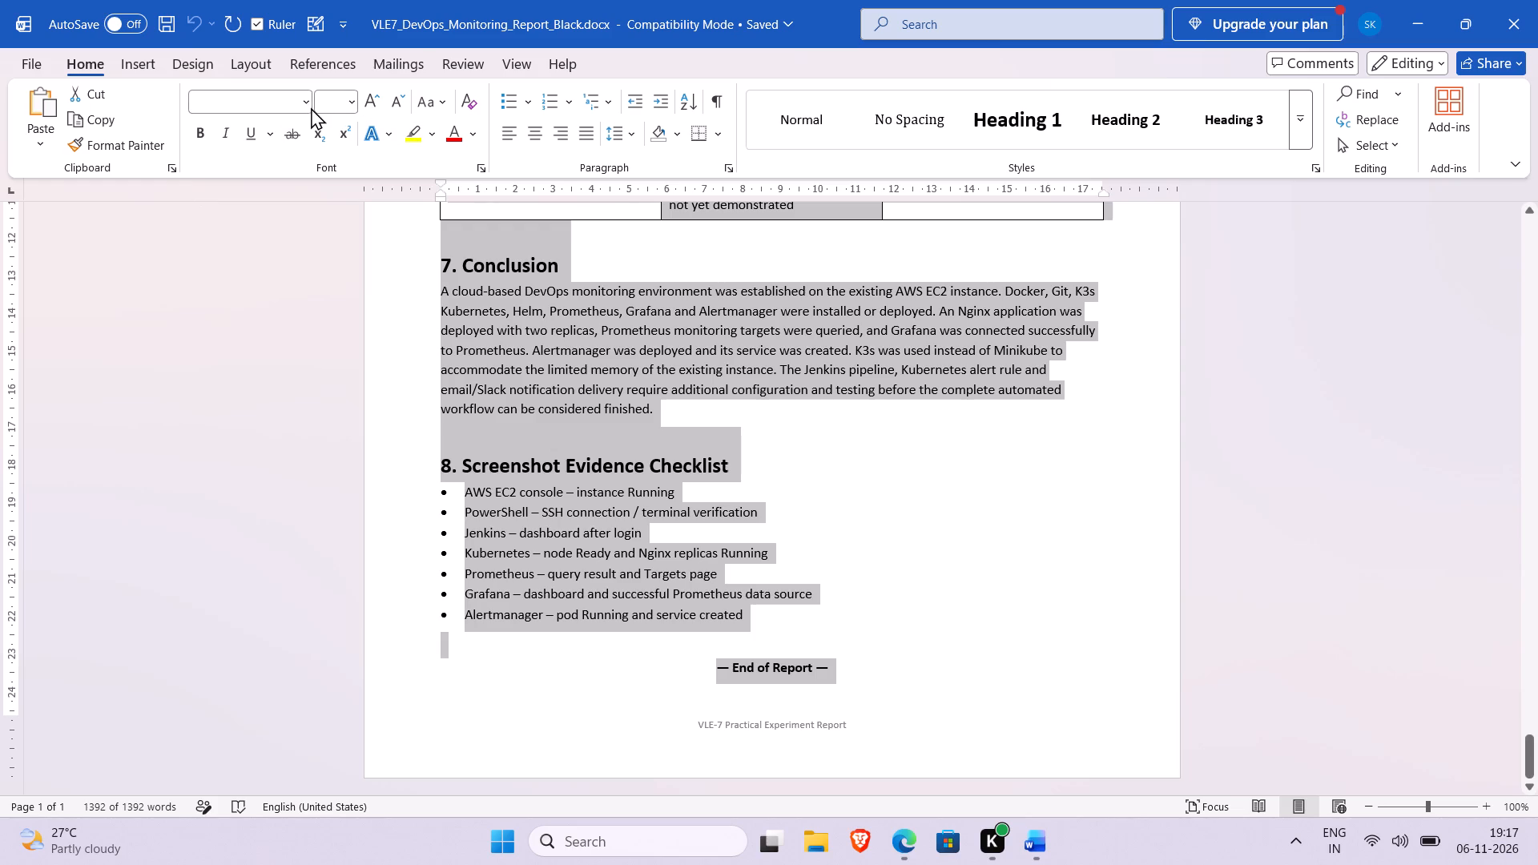
left_click(303, 103)
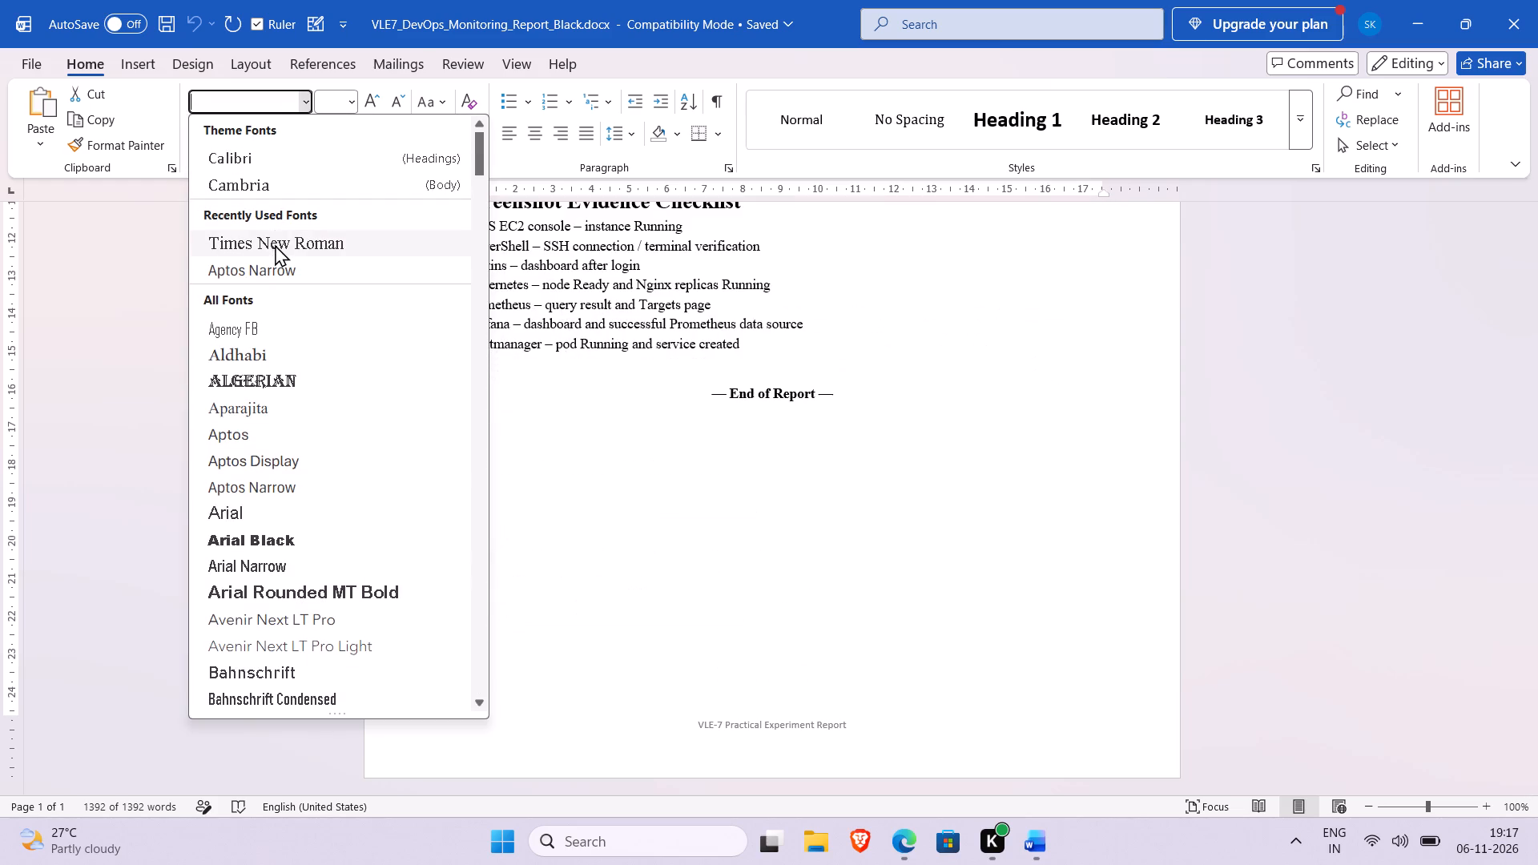
left_click(275, 244)
scroll(723, 537, "up", 11)
scroll(723, 537, "up", 10)
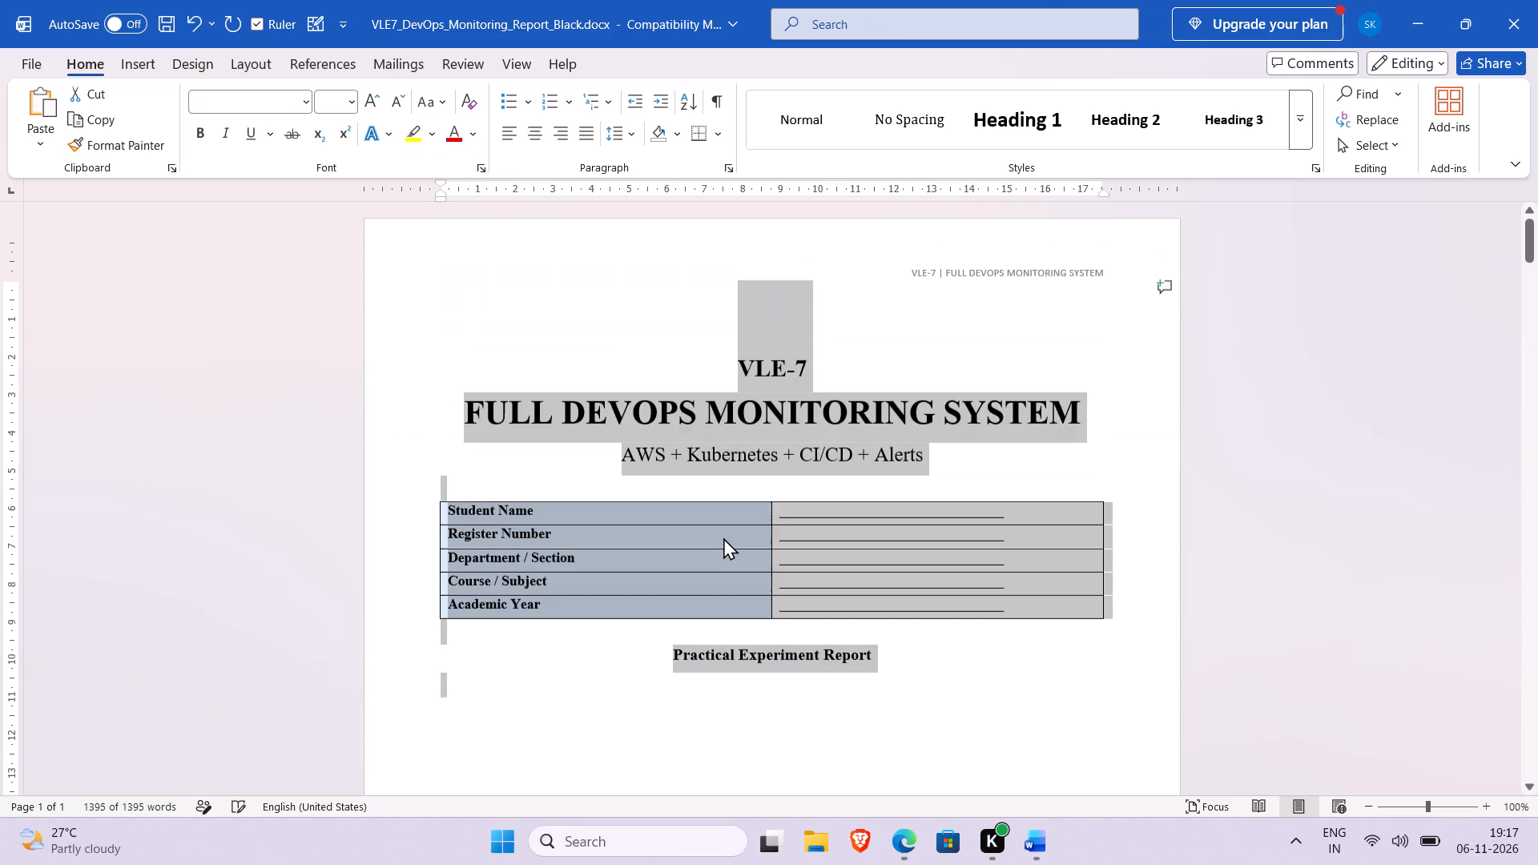
left_click(668, 627)
Delete the page header text "VLE-7 | FULL DEVOPS MONITORING SYSTEM" from the report.
scroll(668, 627, "down", 1)
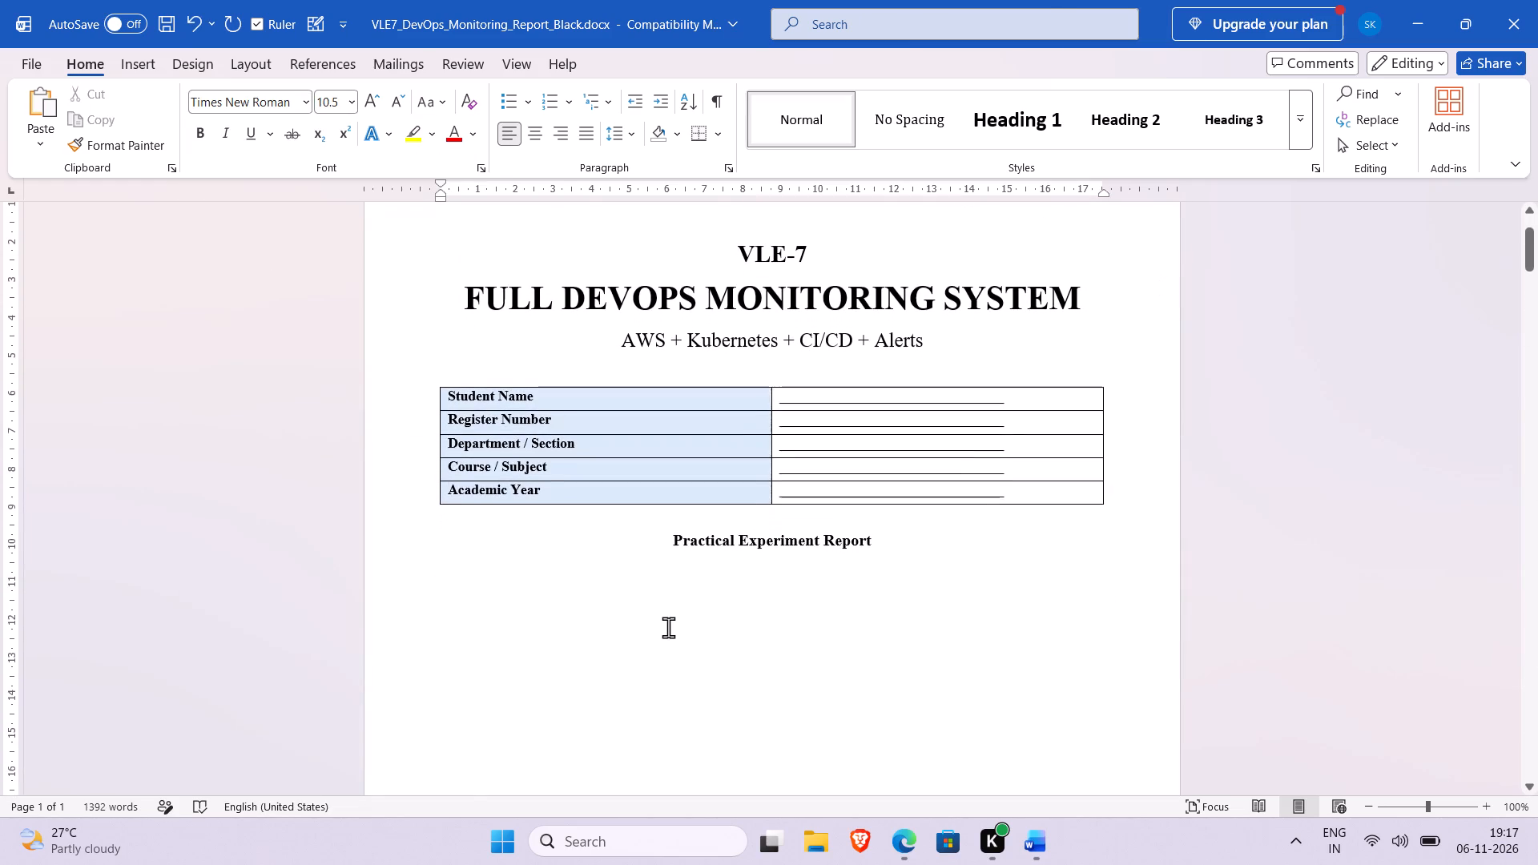
scroll(668, 627, "down", 3)
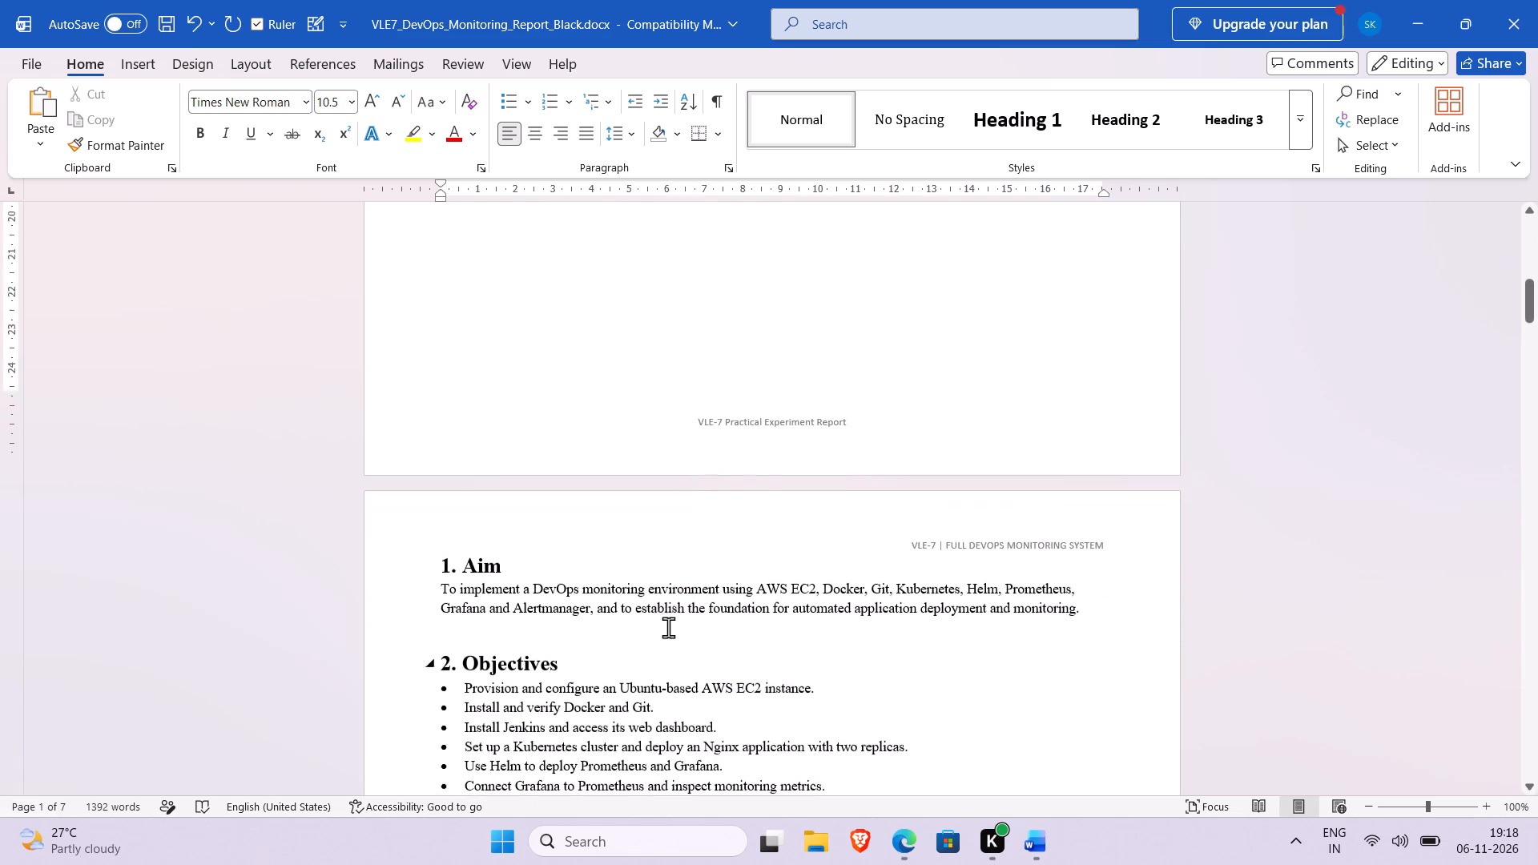
scroll(668, 627, "down", 1)
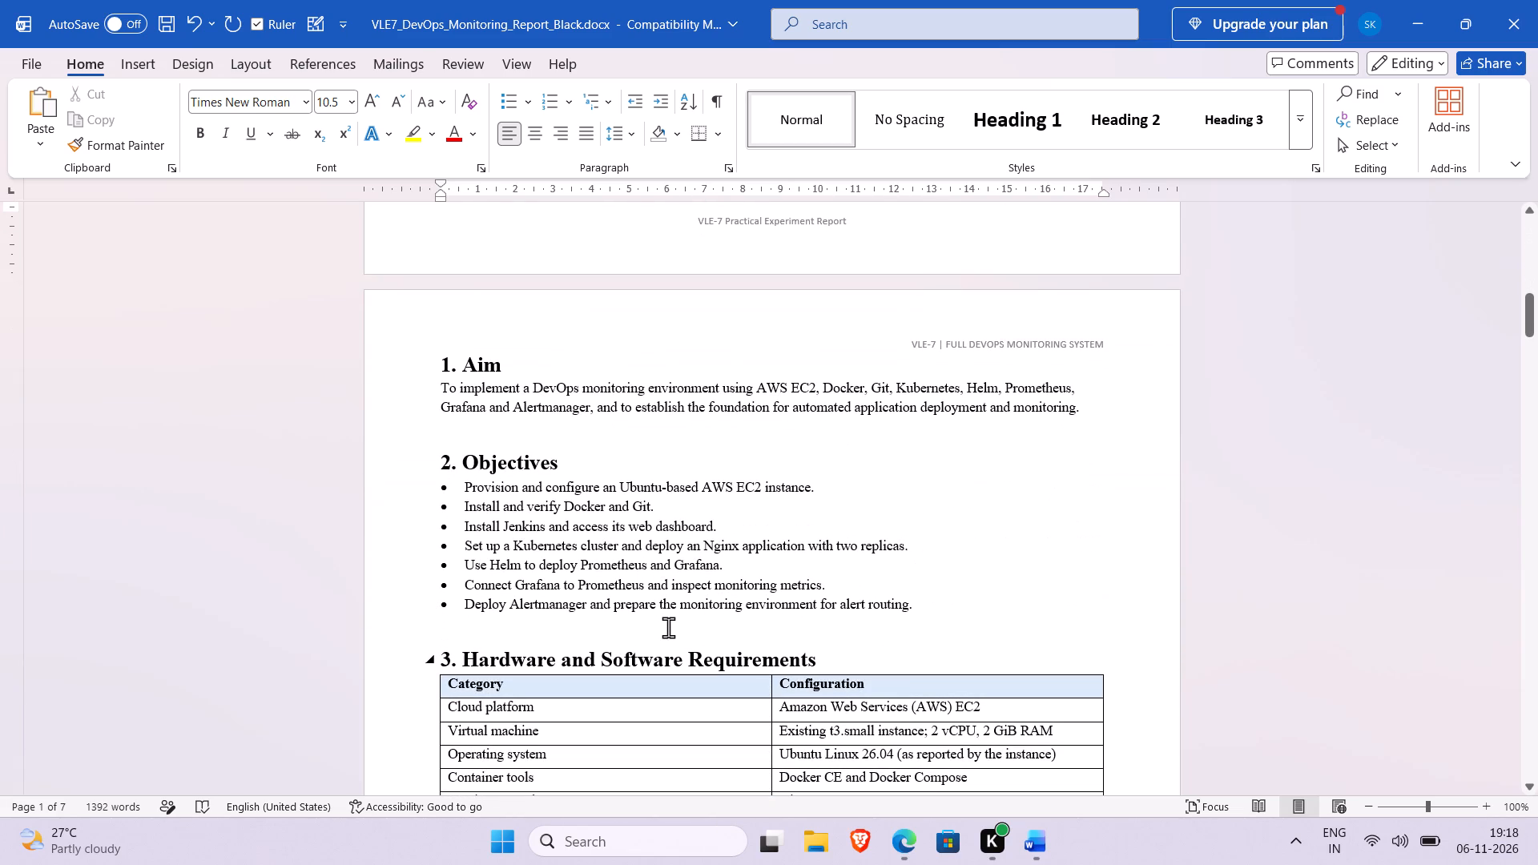
triple_click(952, 340)
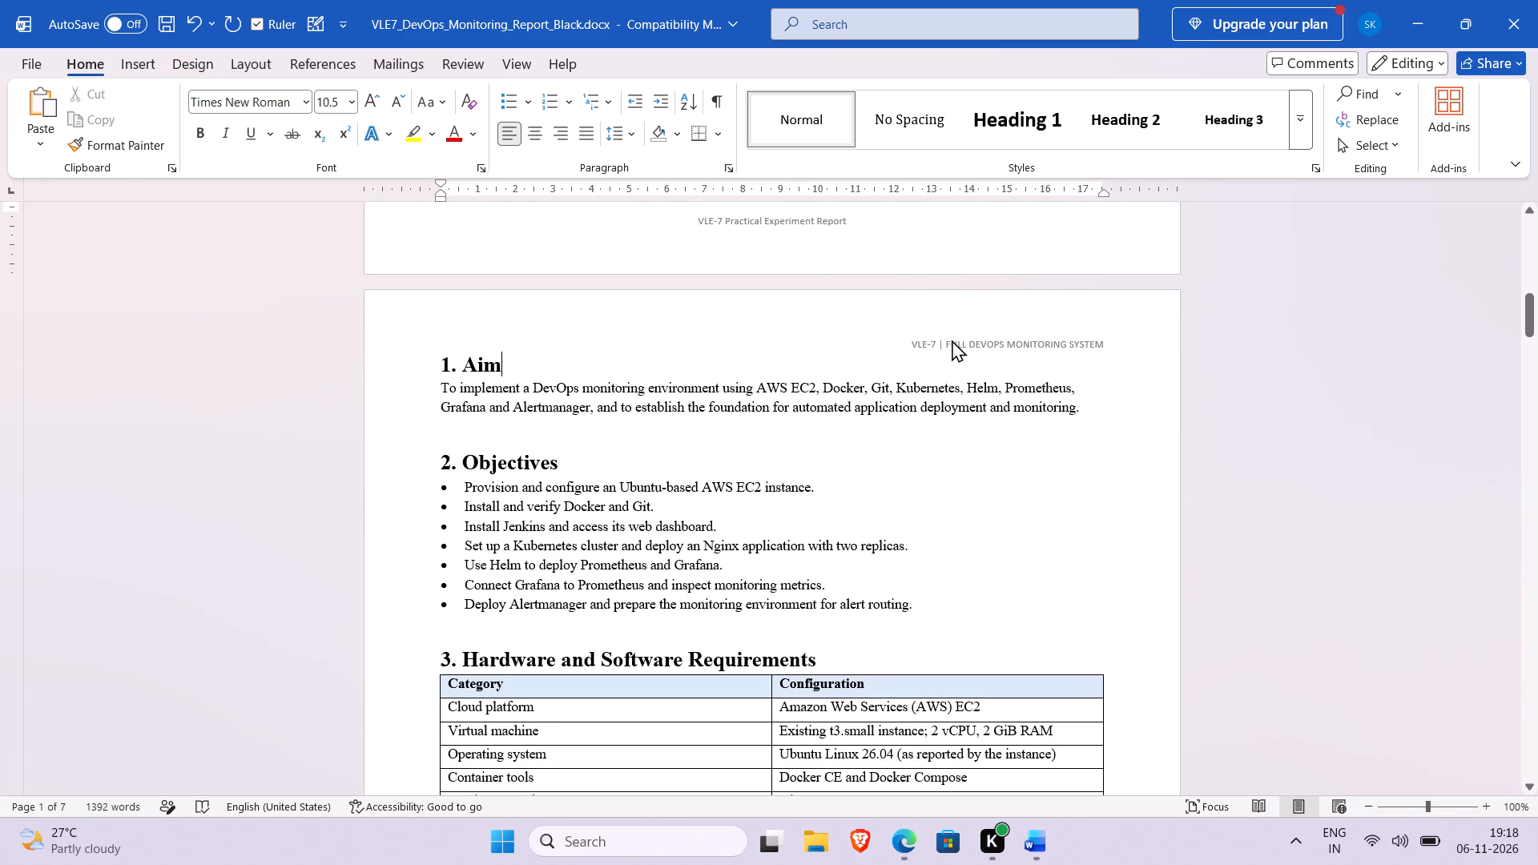
left_click(952, 340)
triple_click(952, 340)
double_click(952, 340)
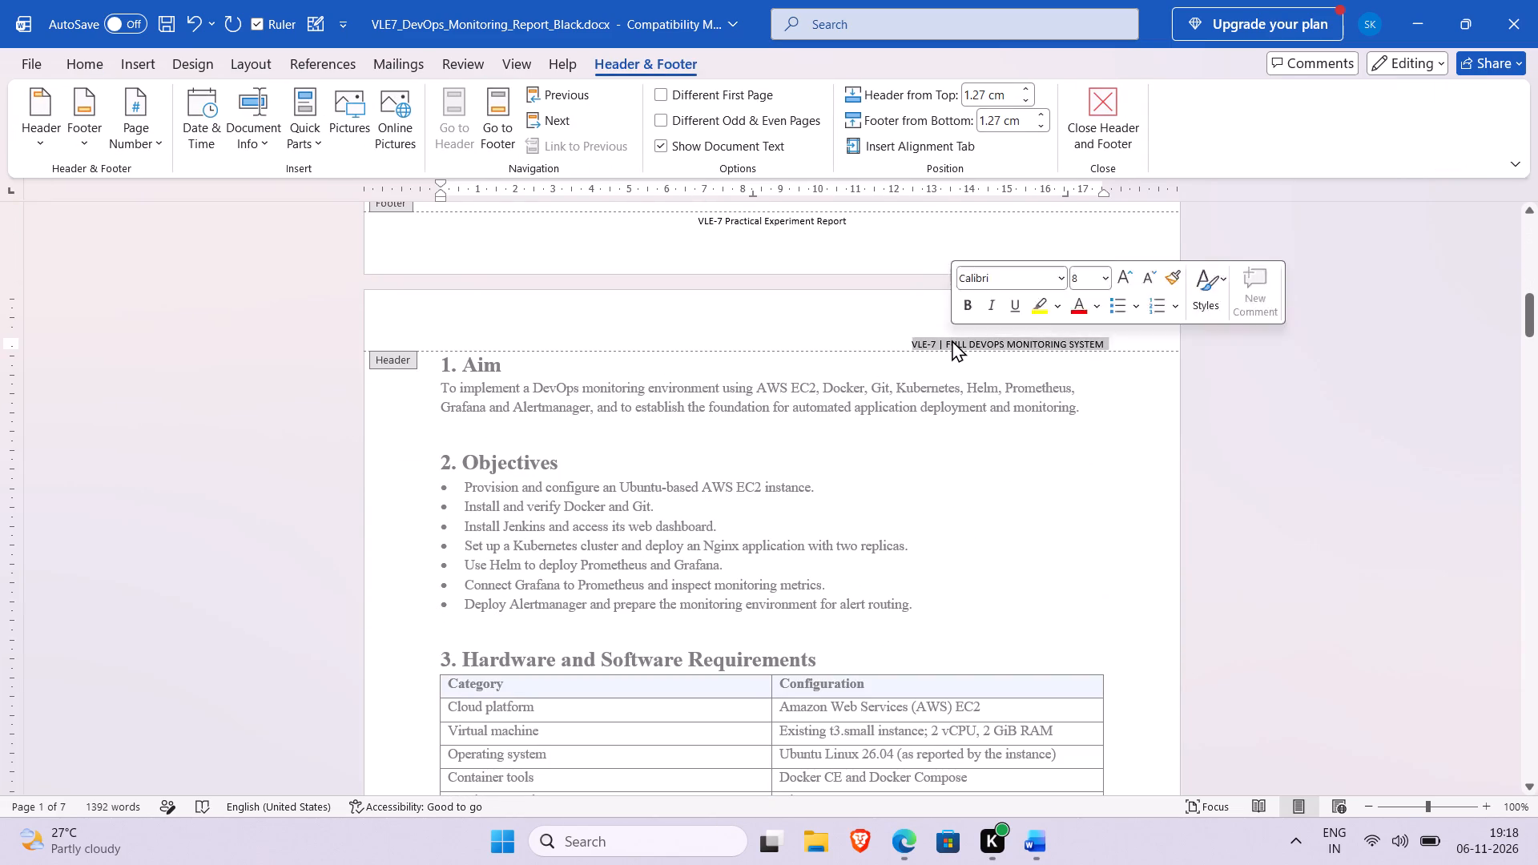
left_click(952, 340)
double_click(952, 340)
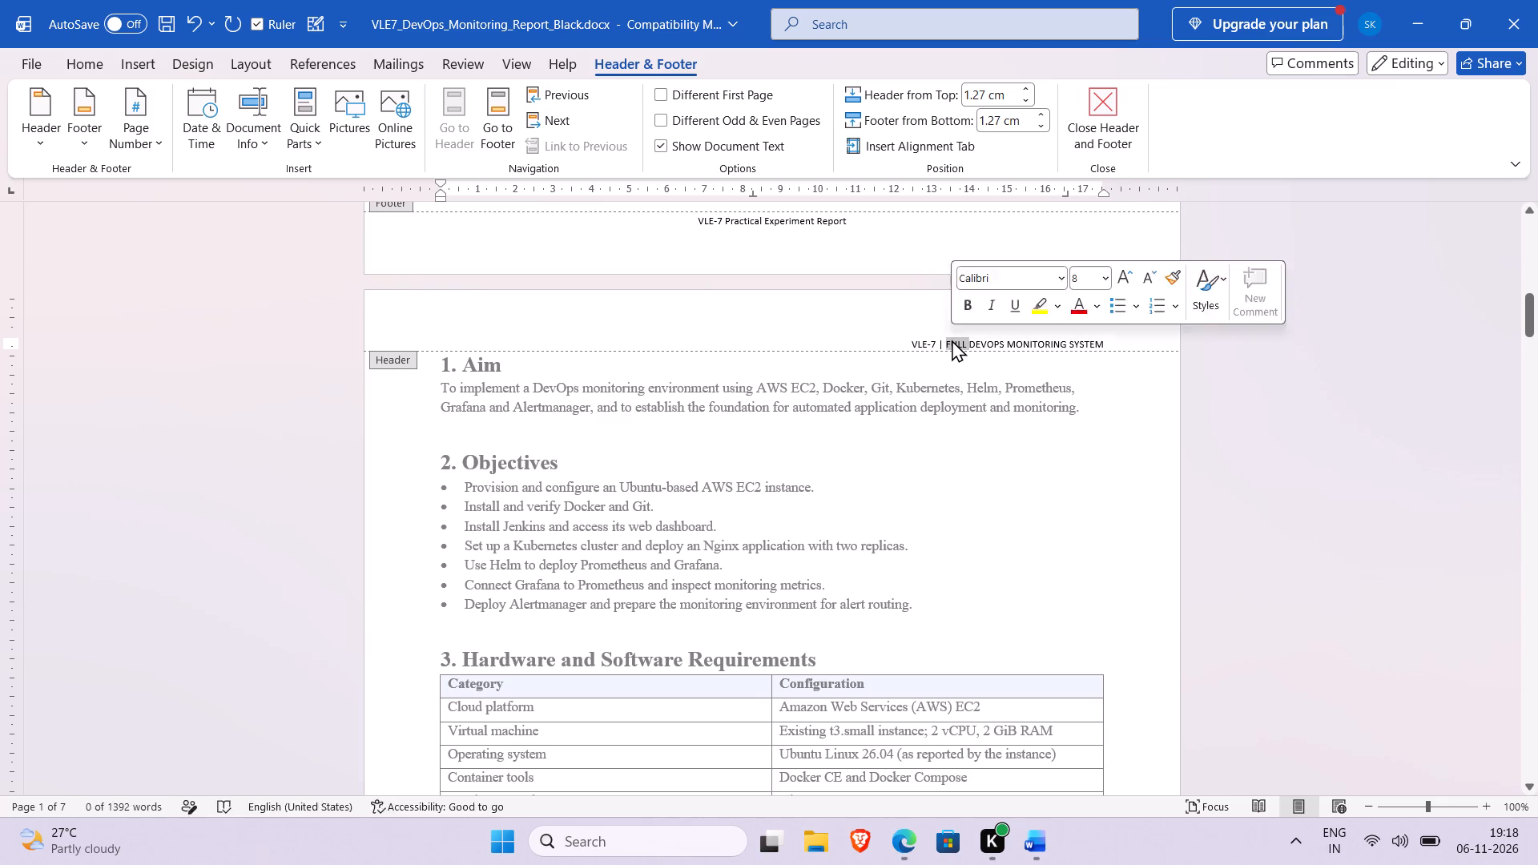
double_click(952, 340)
left_click_drag(908, 341, 1115, 325)
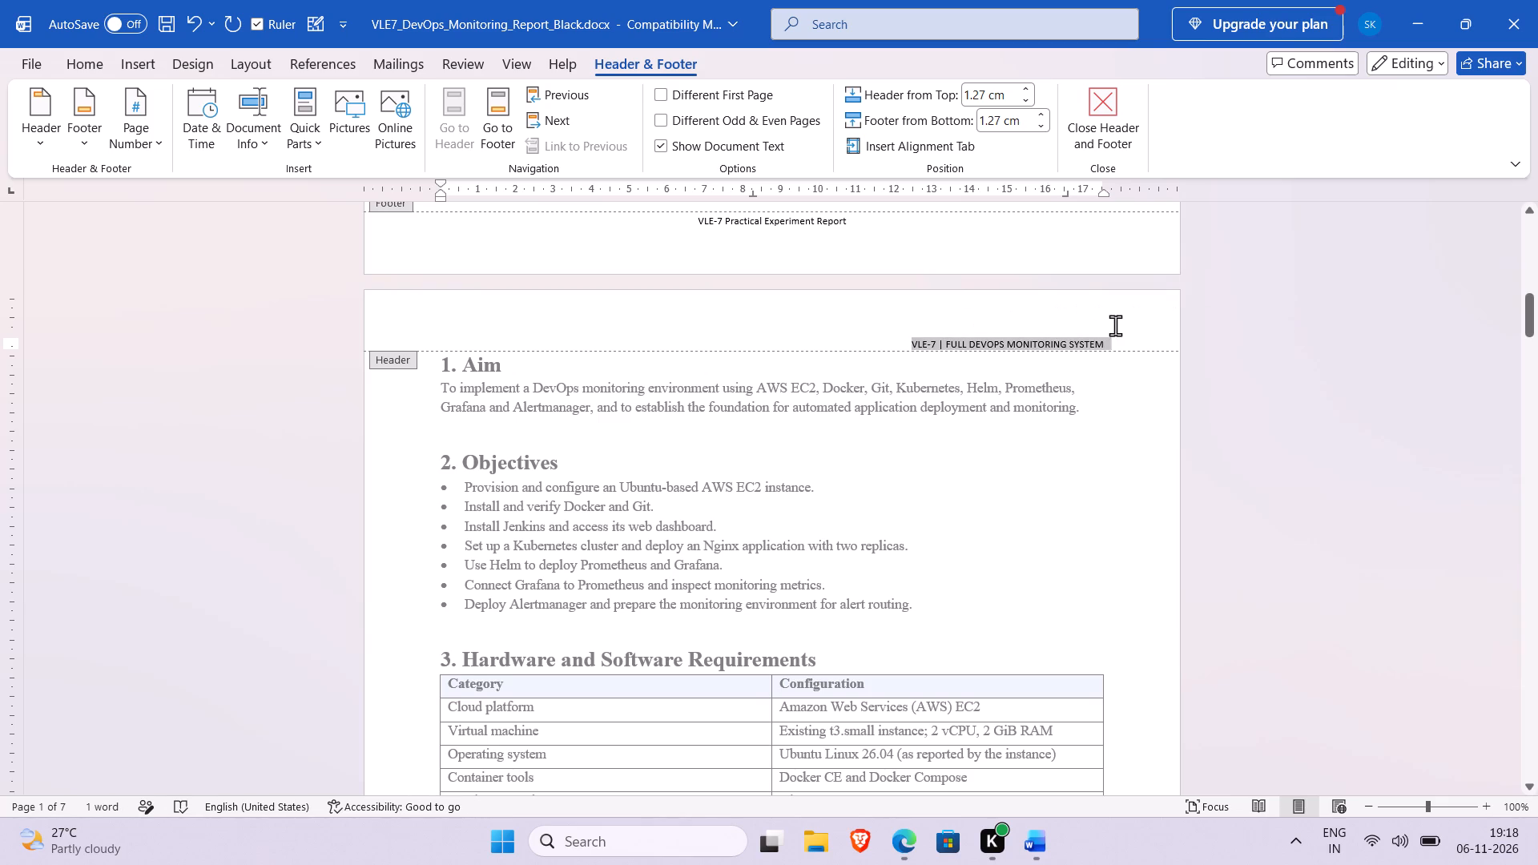
left_click_drag(1115, 325, 1119, 330)
key("BackSpace")
Delete the page footer text "VLE-7 Practical Experiment Report" and return to the body of the cover page.
scroll(1119, 330, "down", 1)
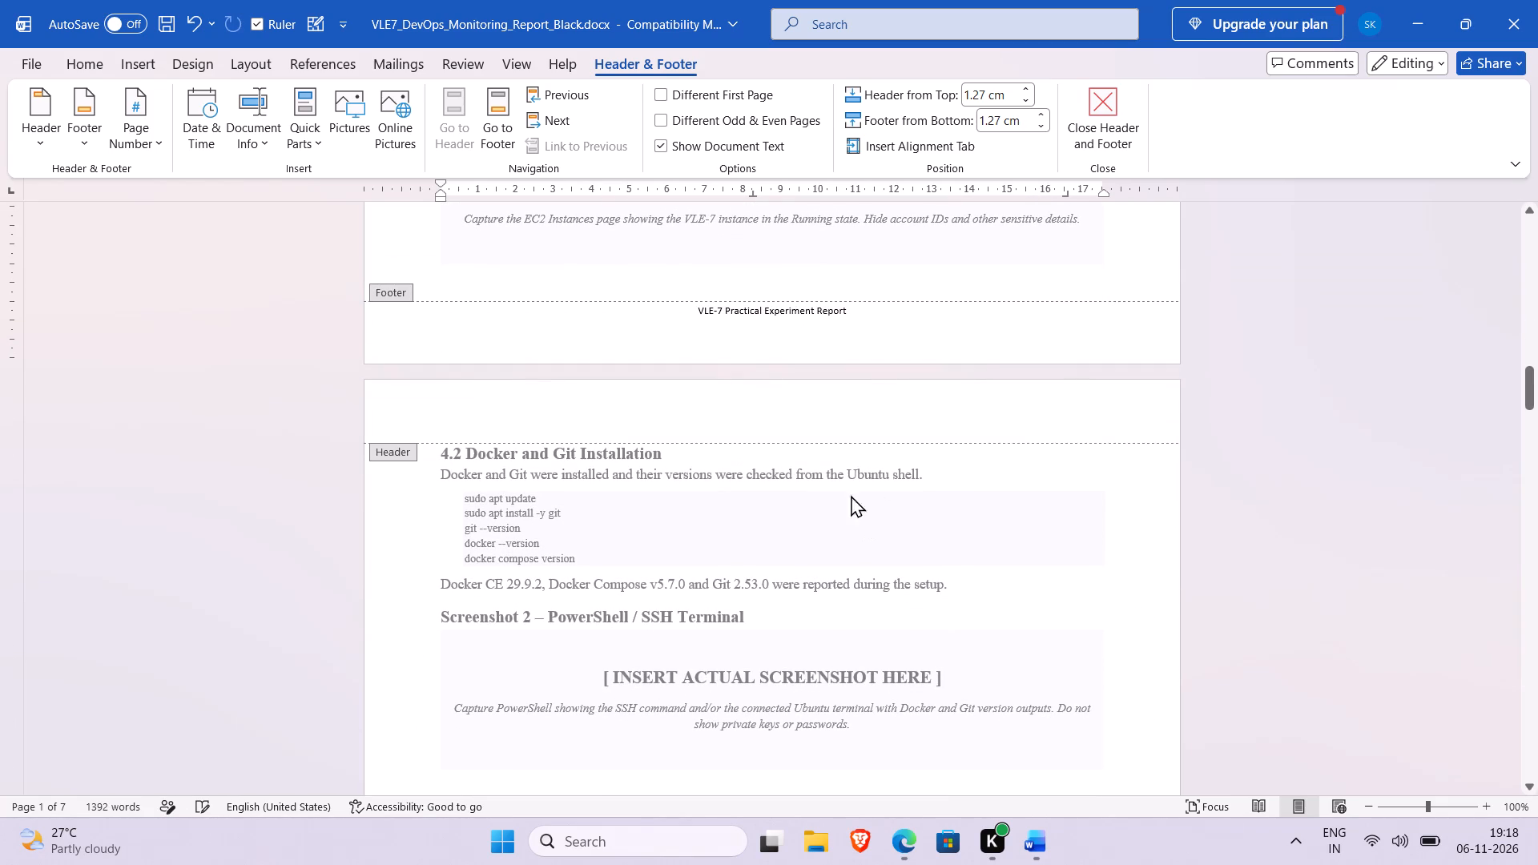
left_click_drag(685, 313, 905, 325)
key("BackSpace")
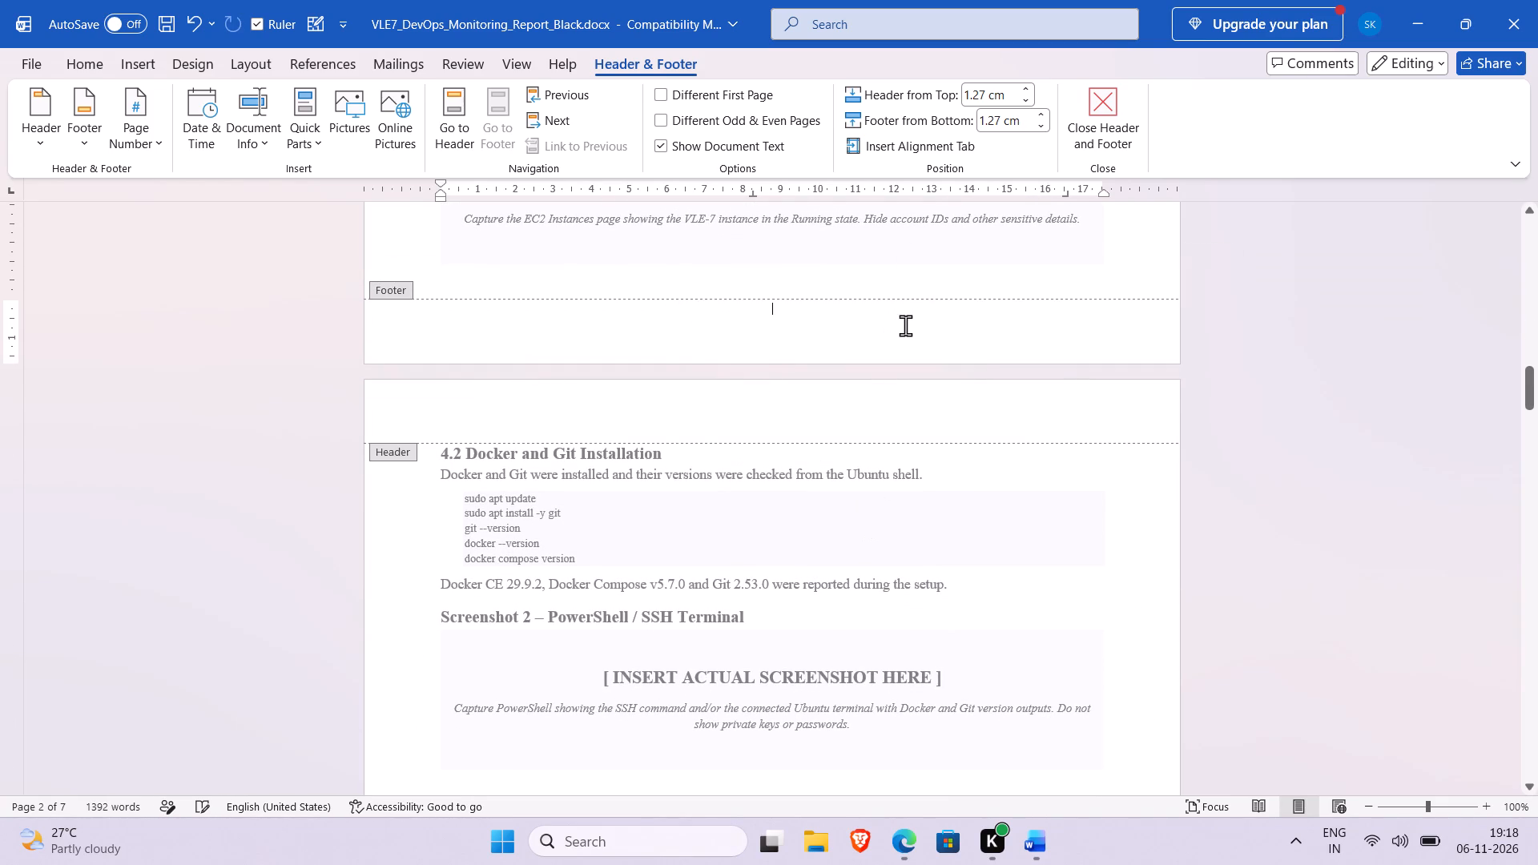
scroll(905, 325, "up", 3)
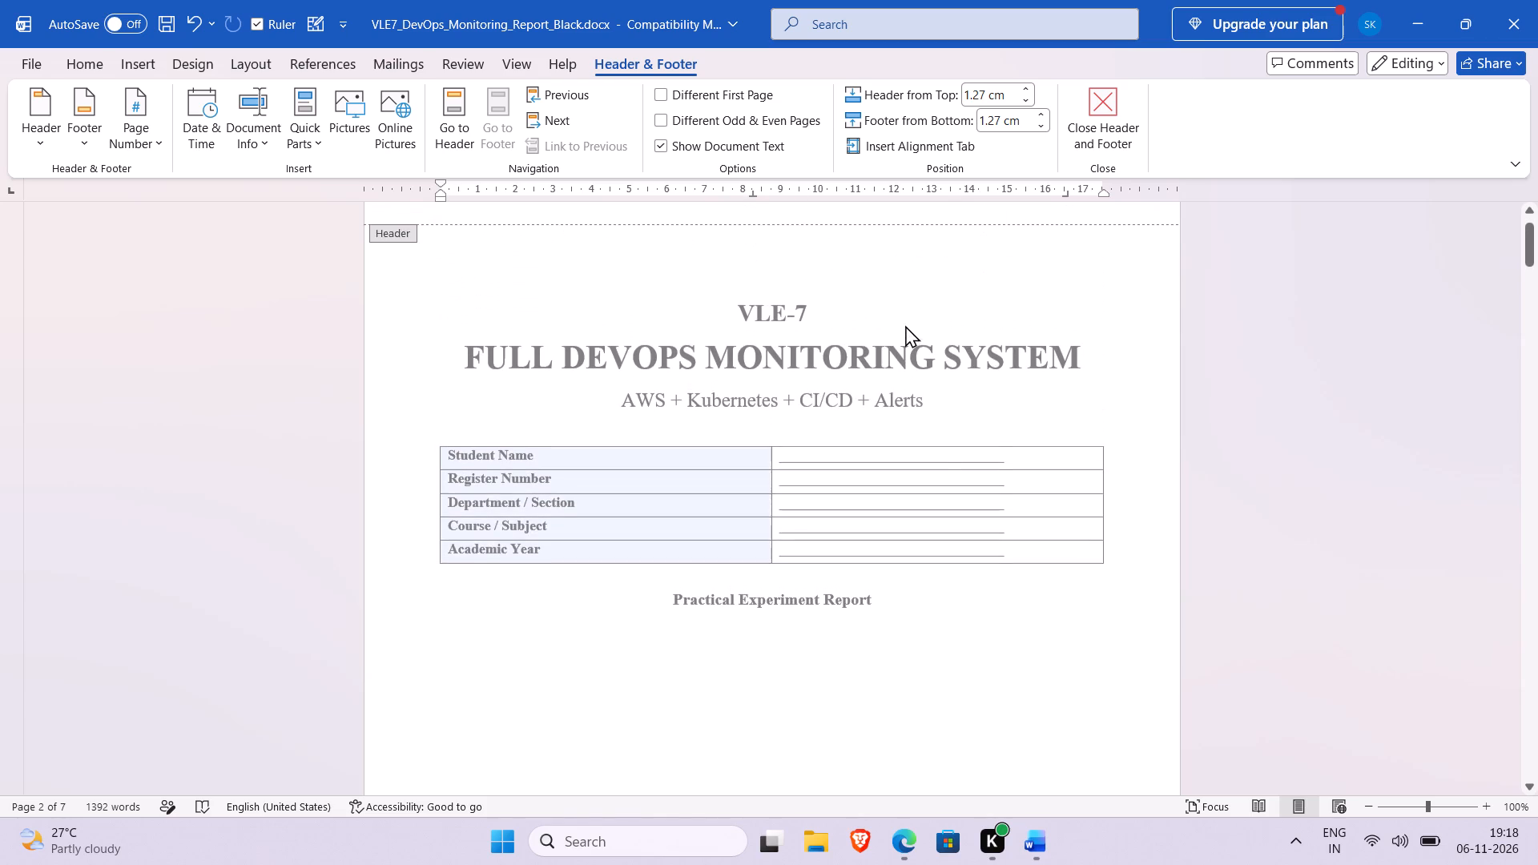
triple_click(943, 630)
triple_click(943, 630)
triple_click(943, 630)
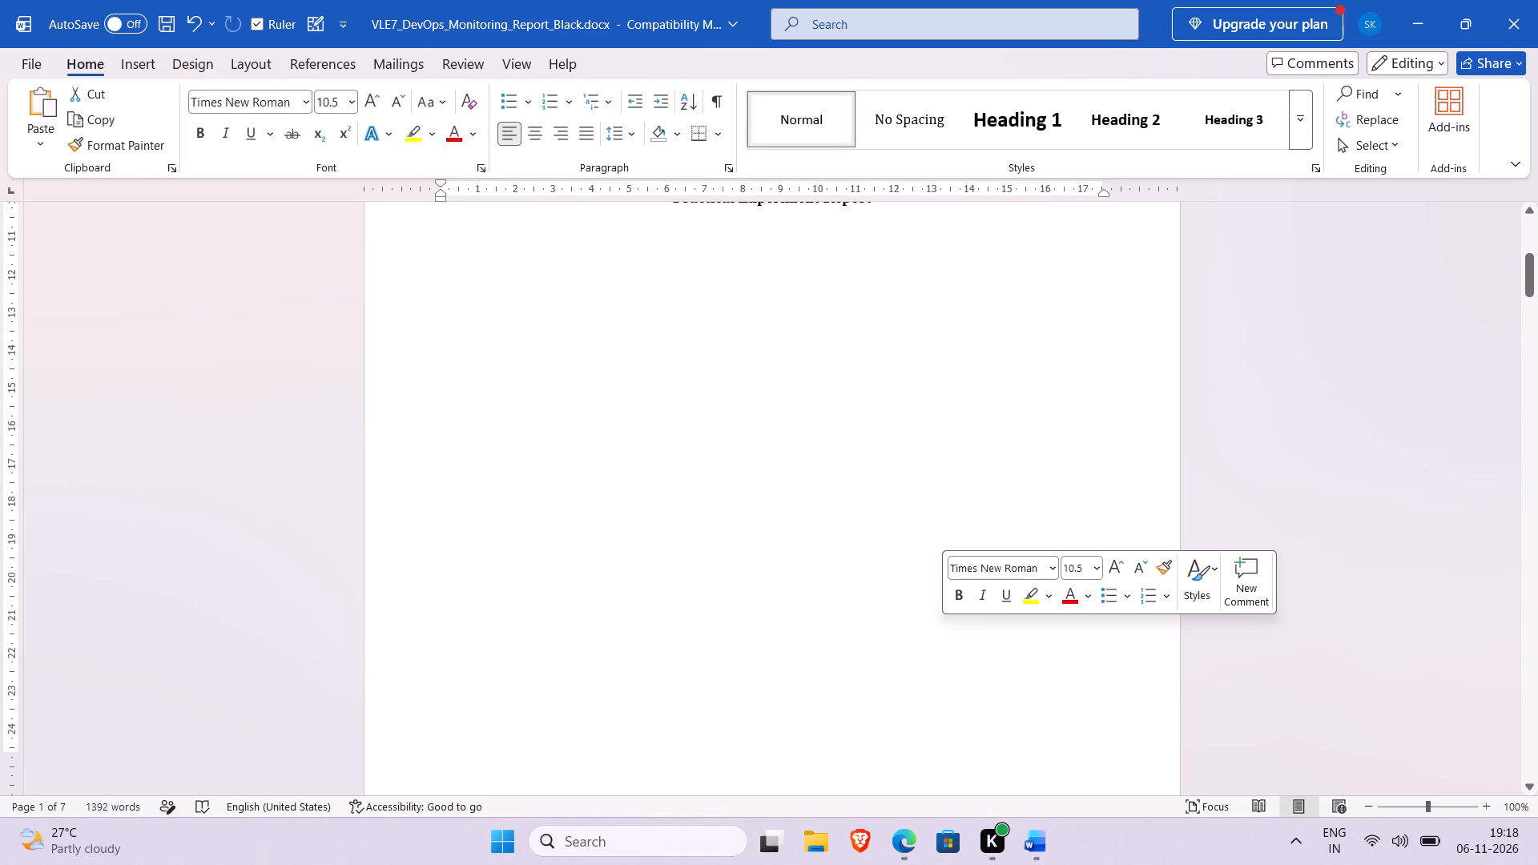
left_click(943, 630)
Look through the report's sections and screenshot placeholders to check the layout after the formatting changes.
scroll(739, 519, "down", 1)
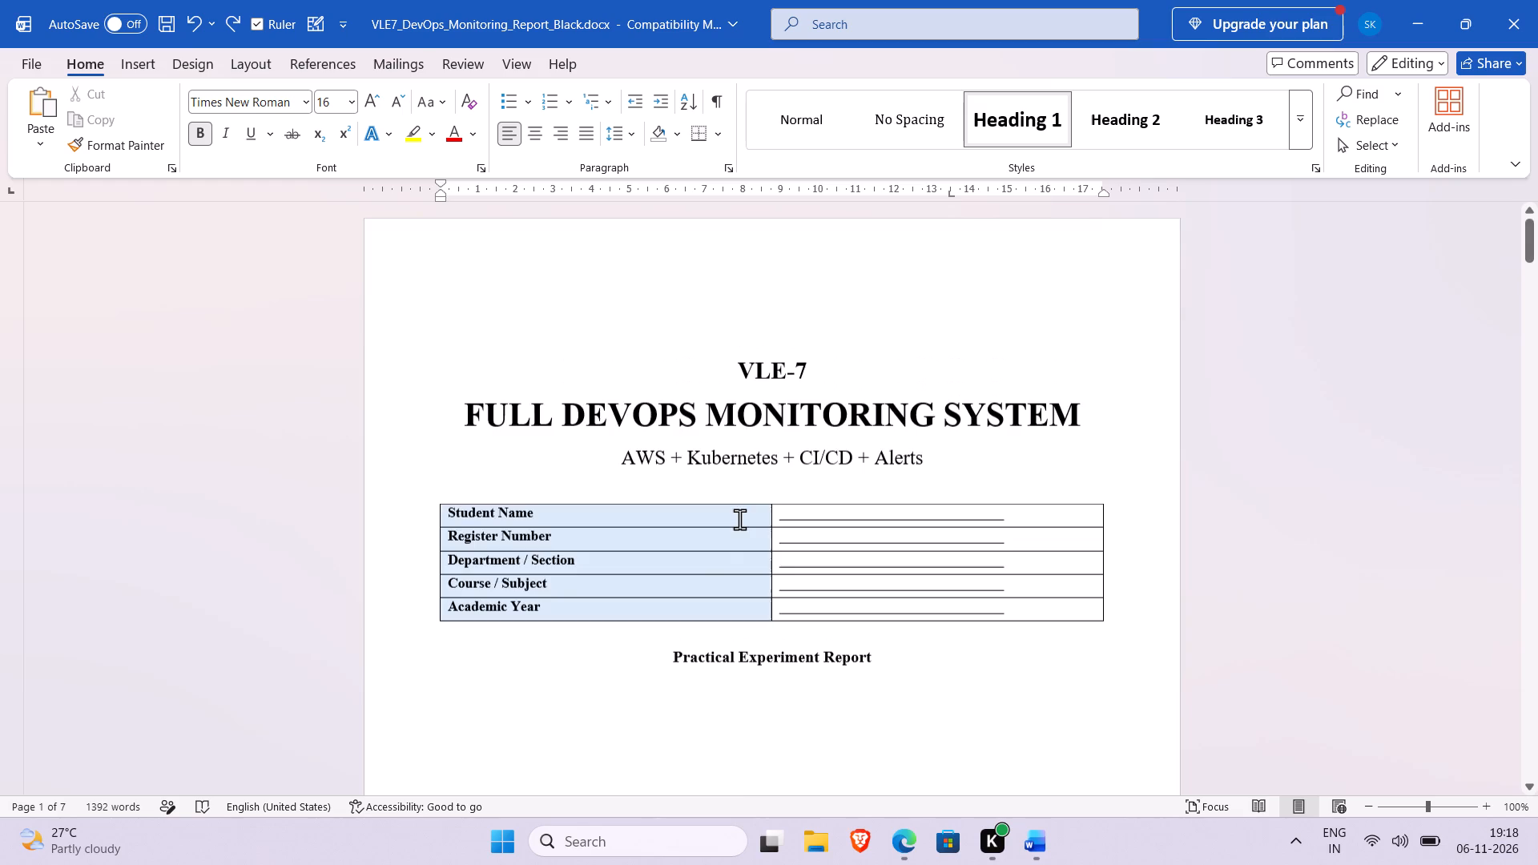
scroll(739, 519, "down", 1)
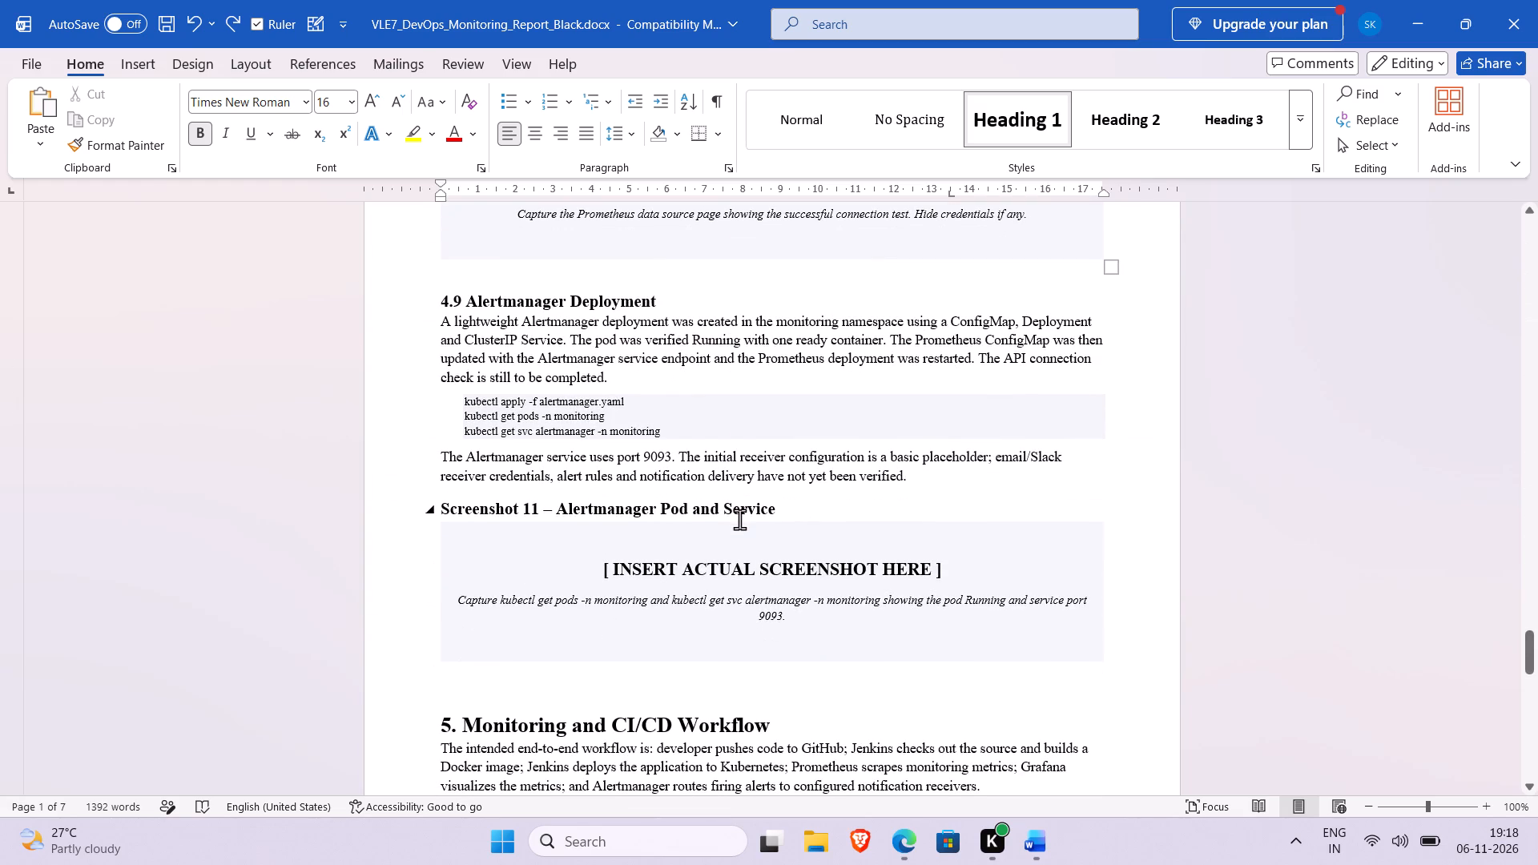
scroll(739, 519, "up", 2)
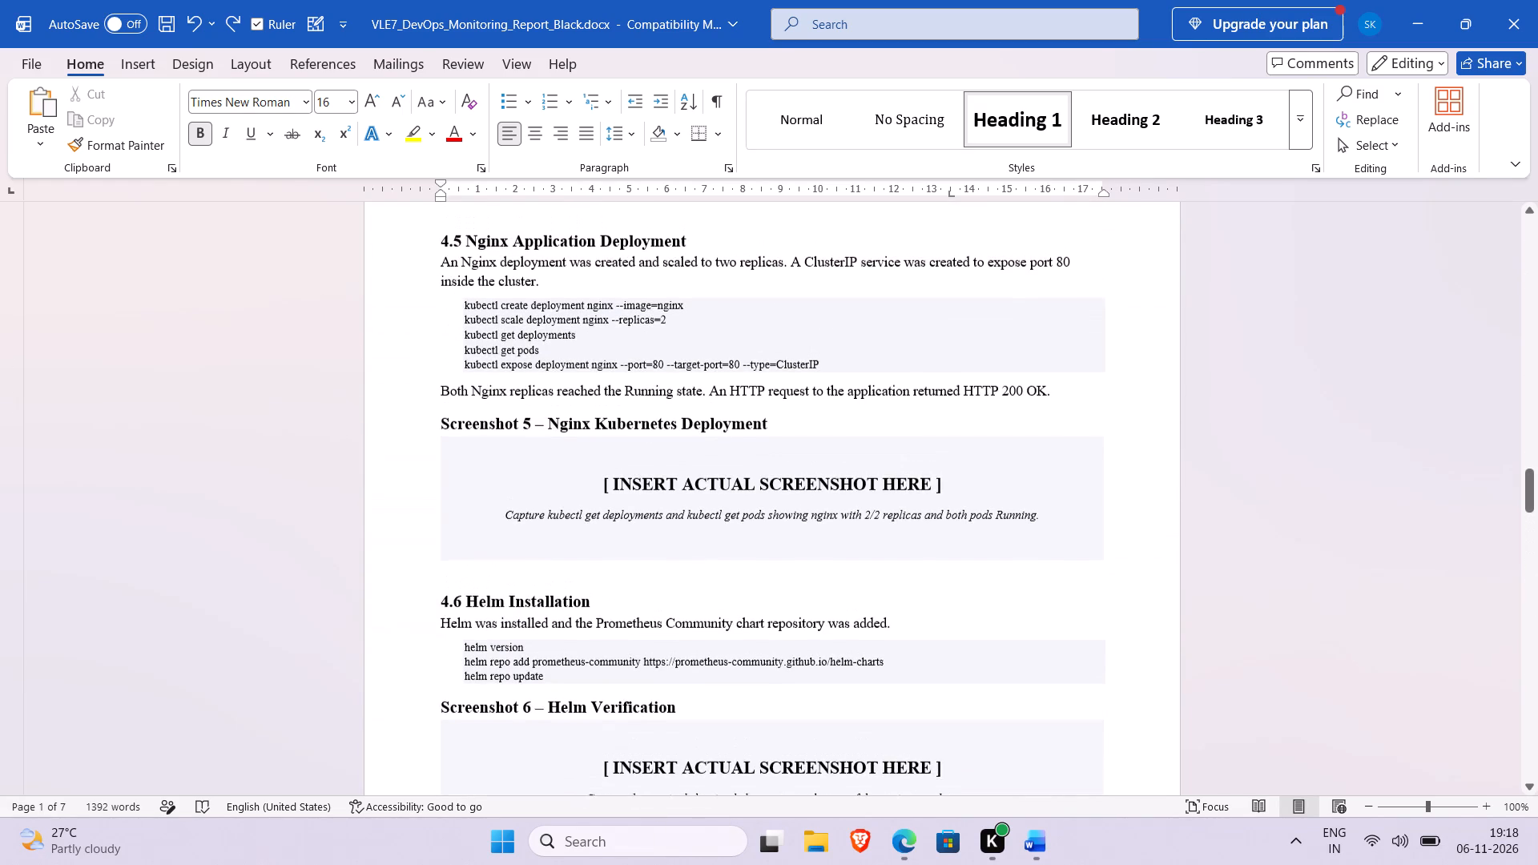
scroll(739, 519, "up", 4)
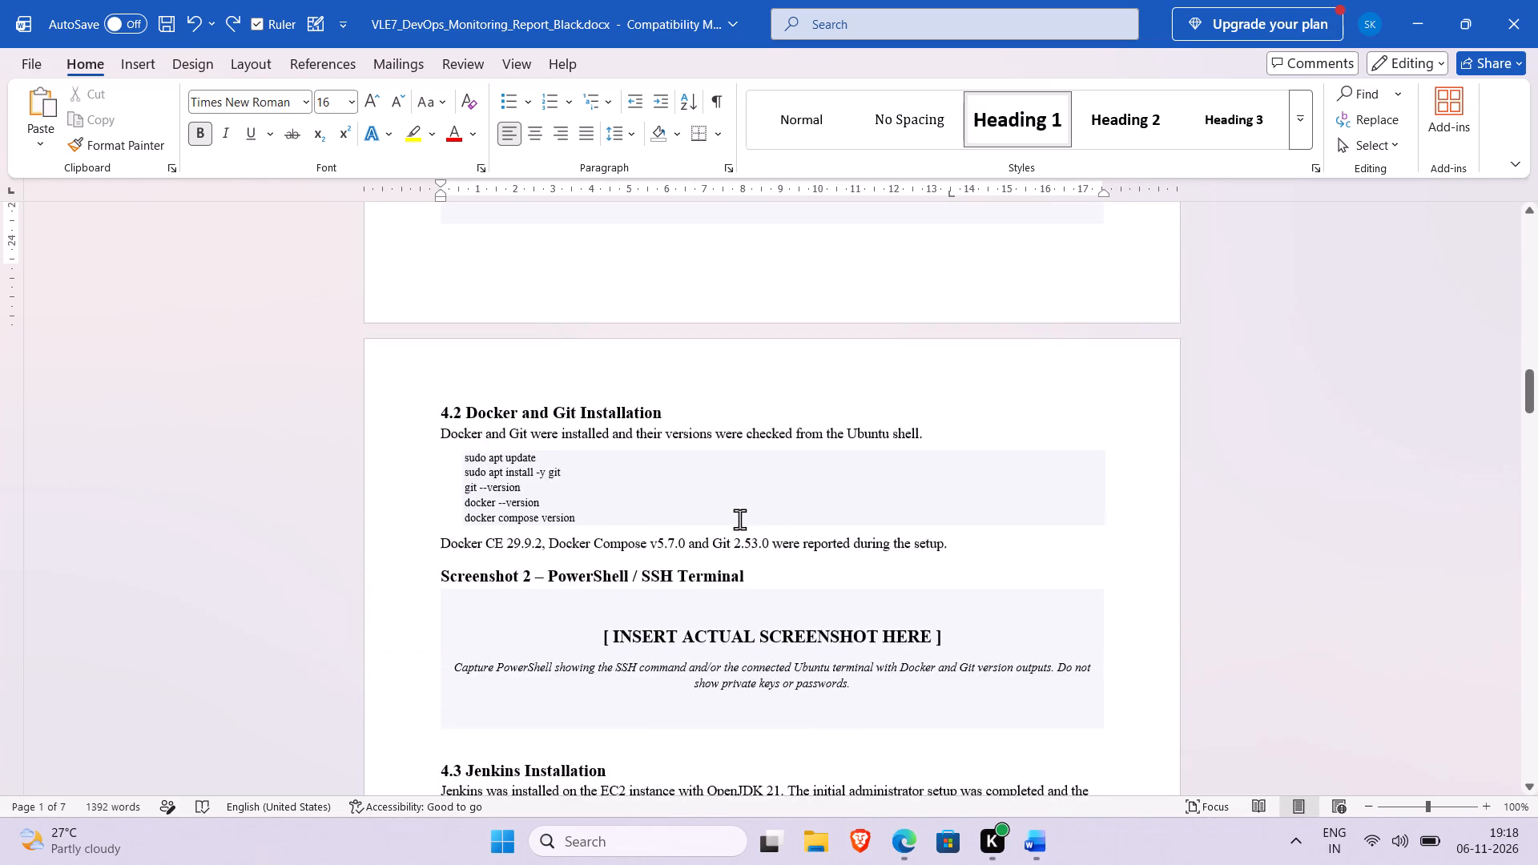
scroll(739, 519, "up", 1)
scroll(739, 519, "down", 2)
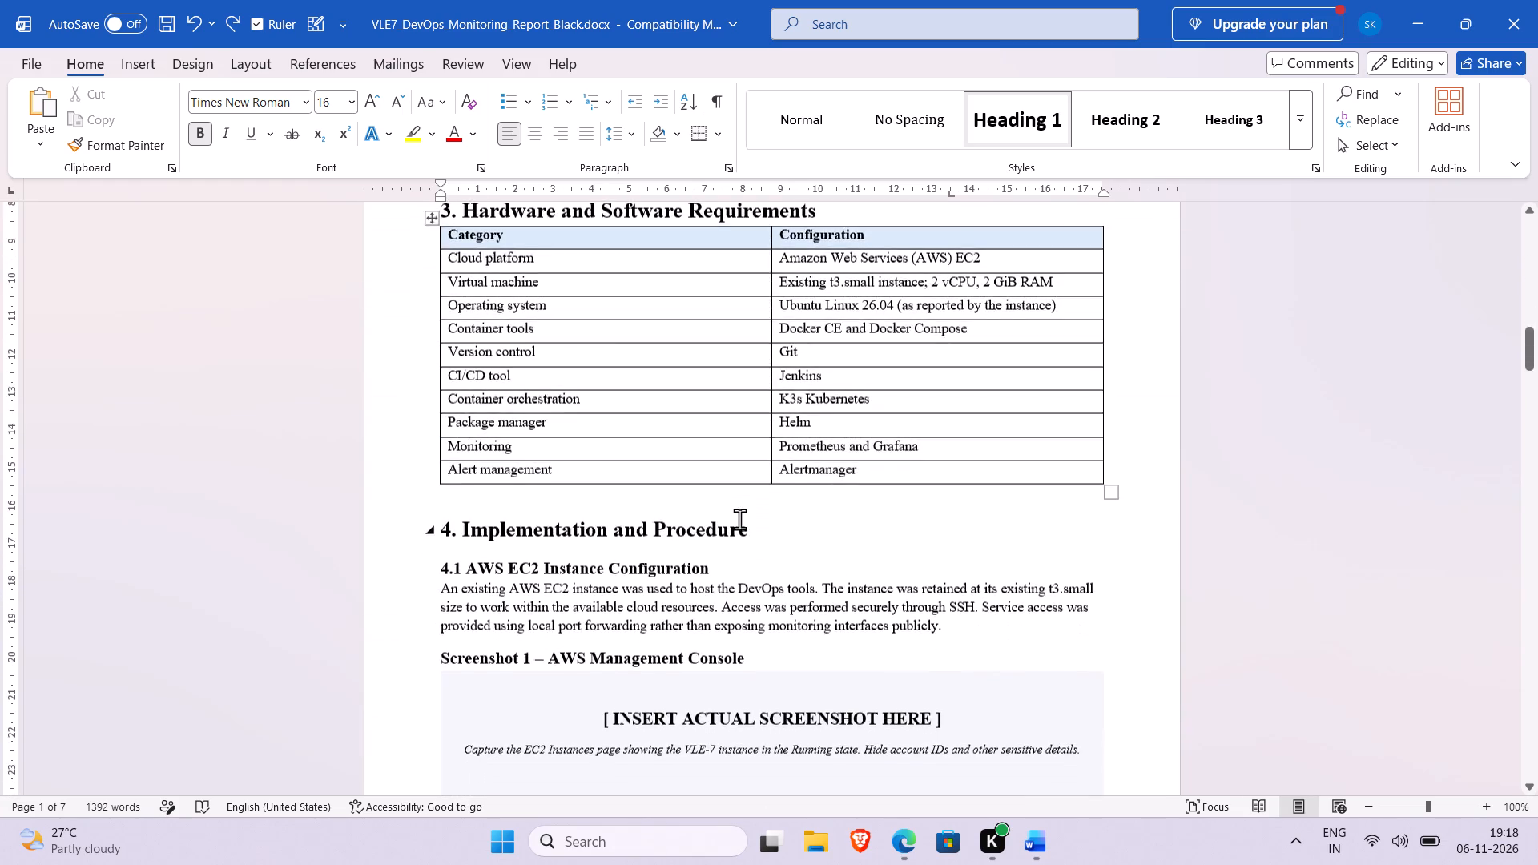
scroll(739, 519, "down", 1)
scroll(665, 383, "up", 1)
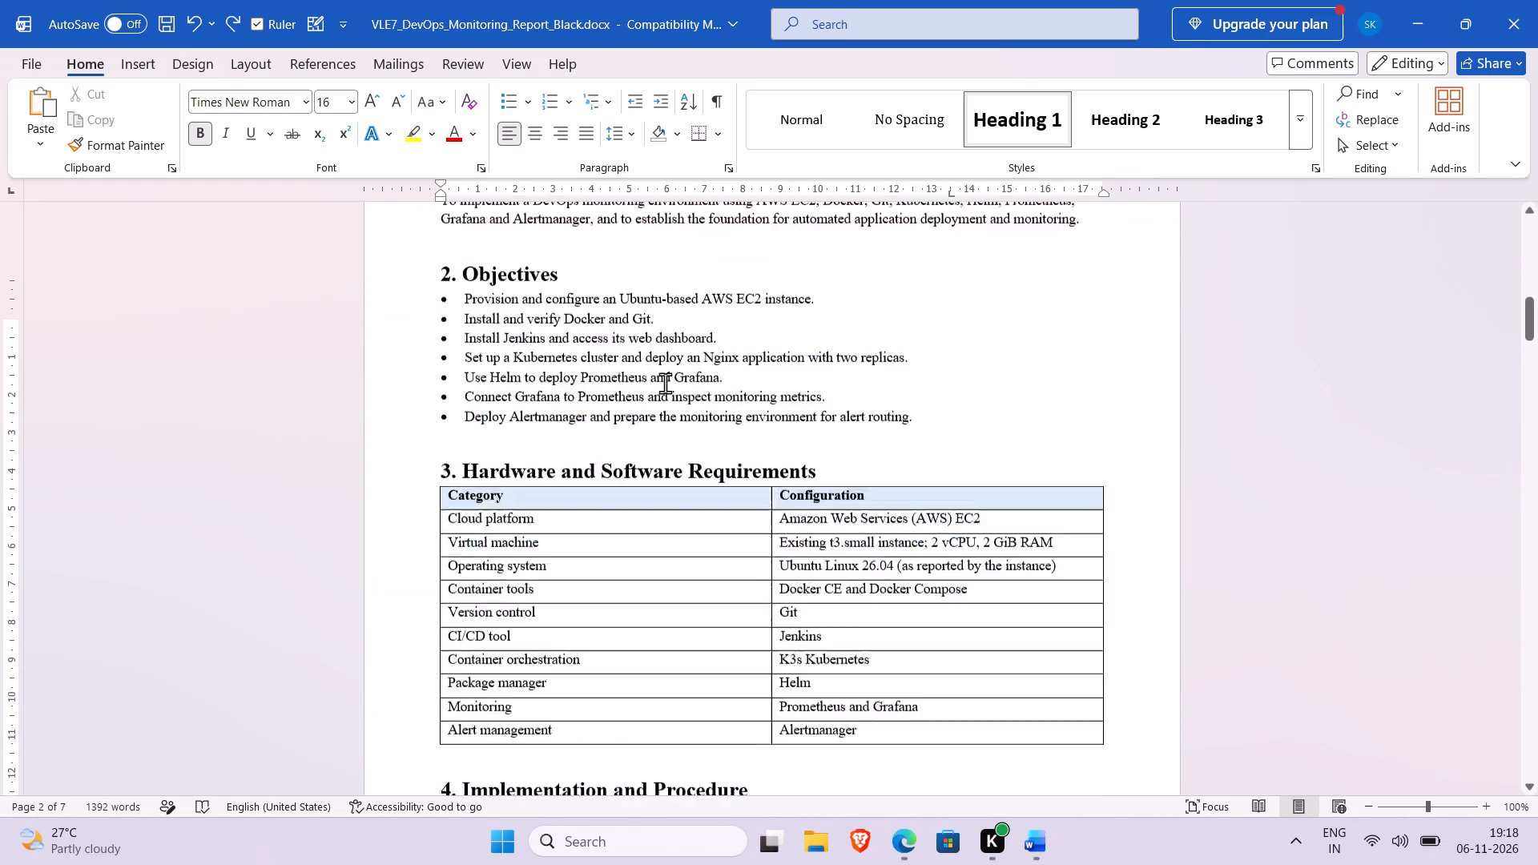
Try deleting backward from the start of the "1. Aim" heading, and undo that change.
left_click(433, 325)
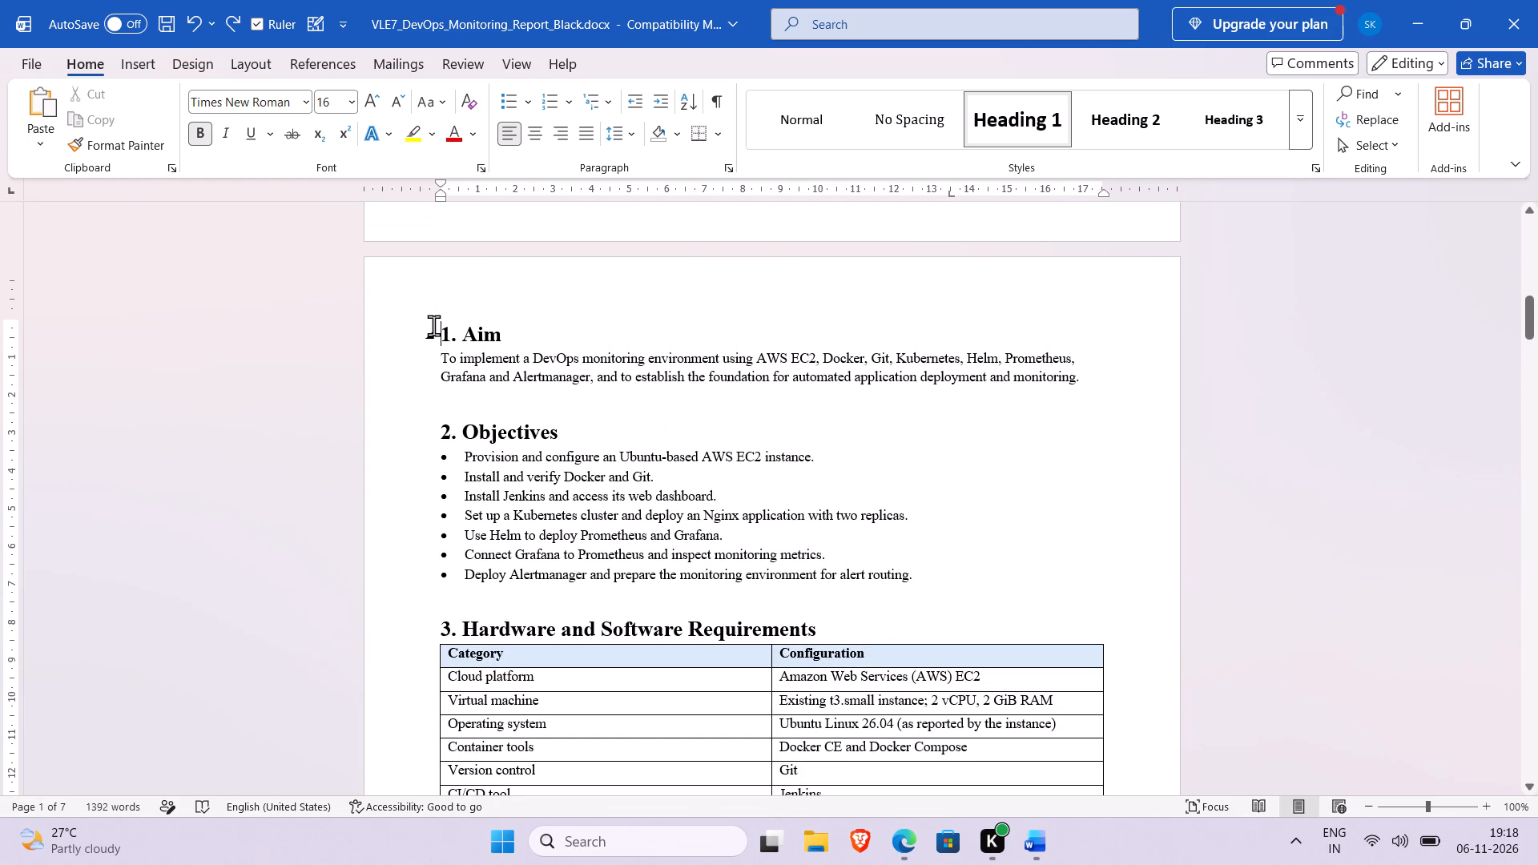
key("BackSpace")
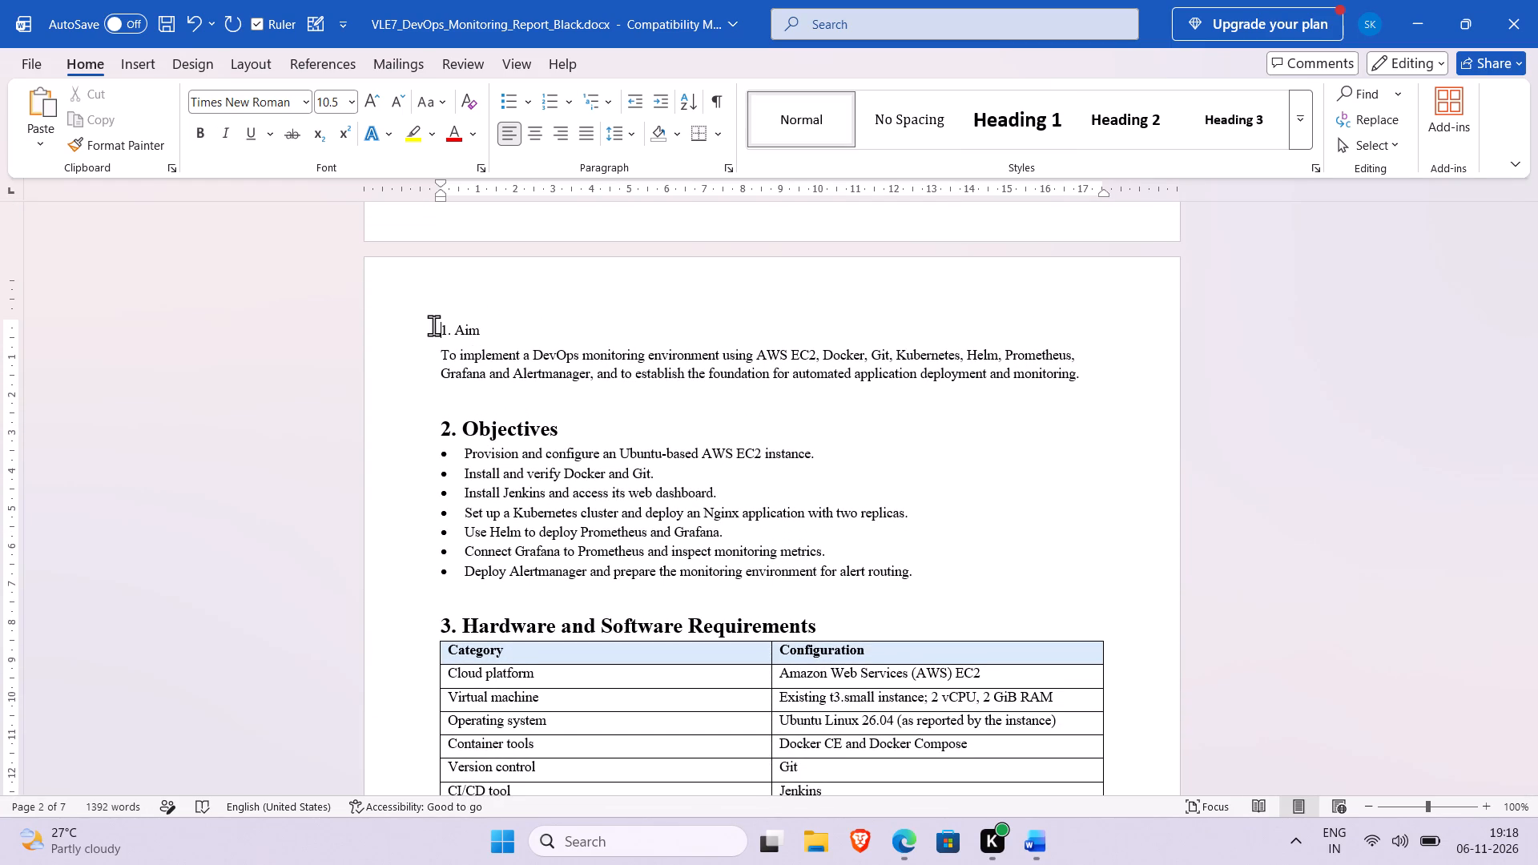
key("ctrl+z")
Examine the screenshot placeholders in sections 4.1 and 4.2 to see which captures they require.
scroll(433, 325, "down", 1)
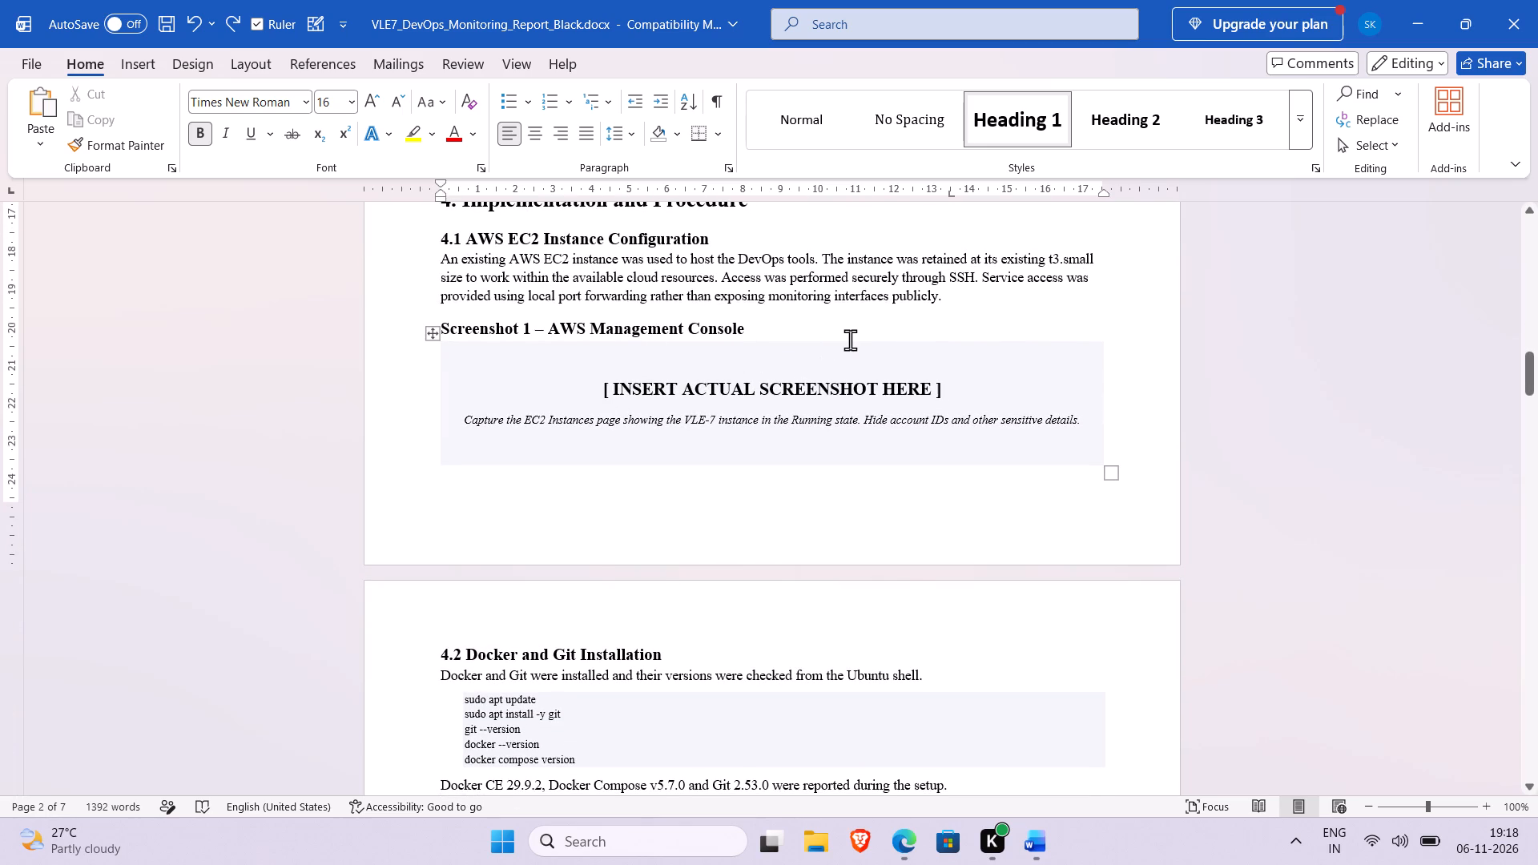
scroll(850, 340, "down", 2)
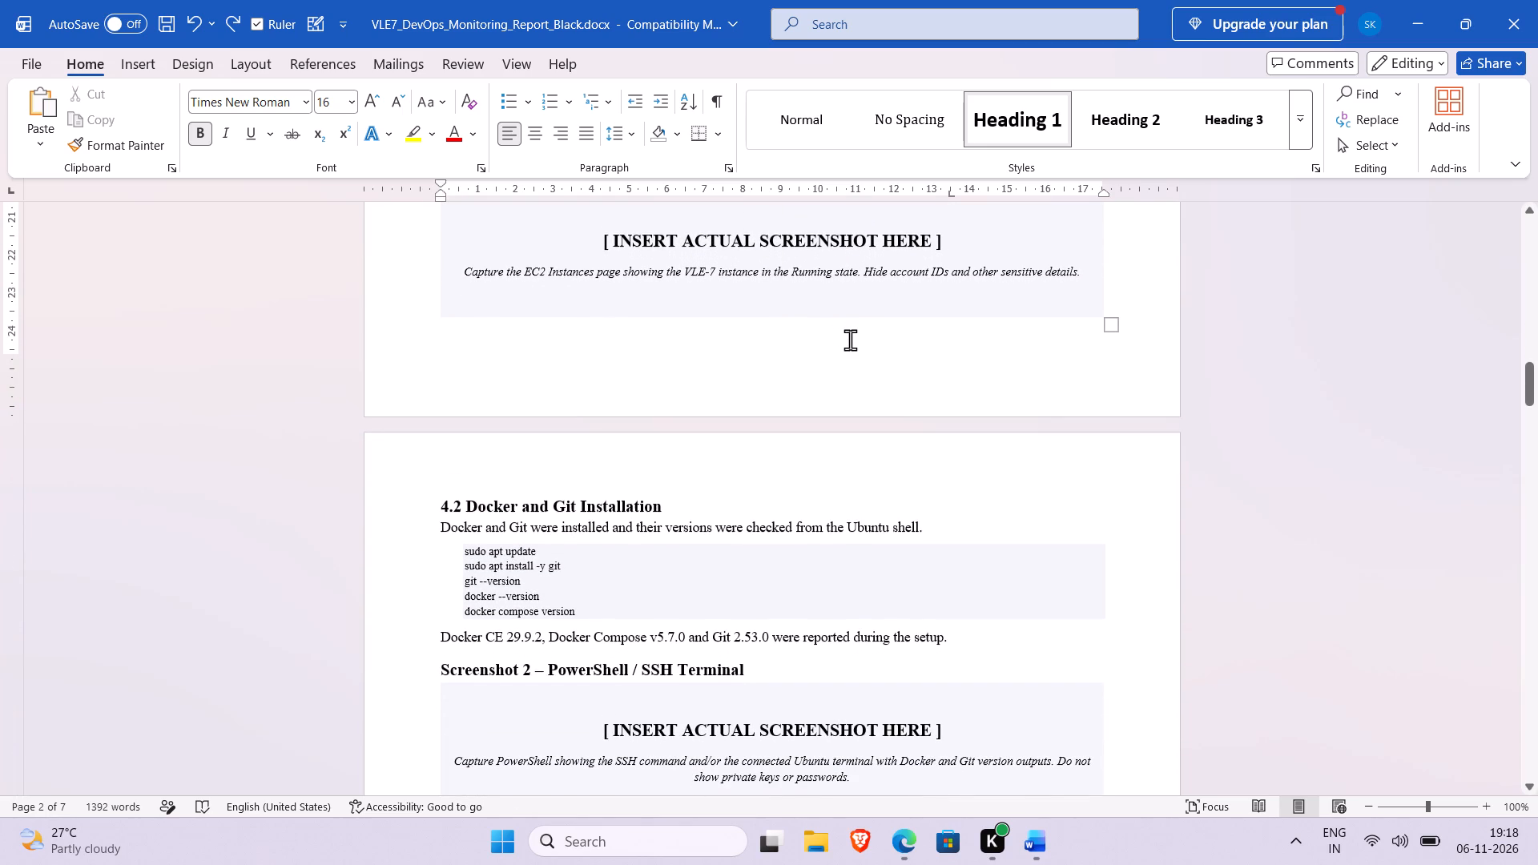
scroll(850, 340, "down", 2)
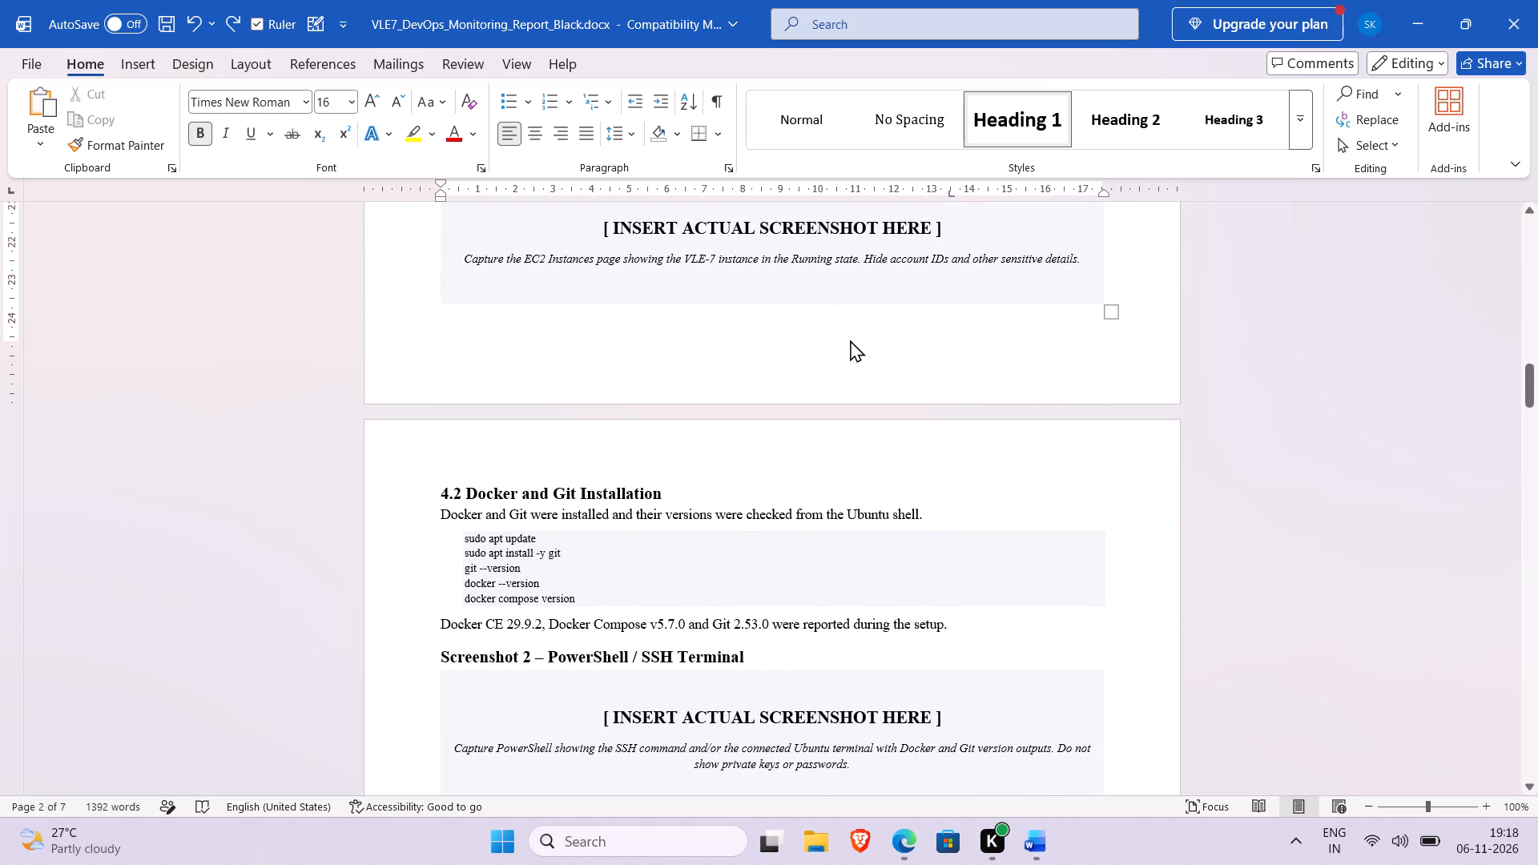
scroll(850, 340, "down", 2)
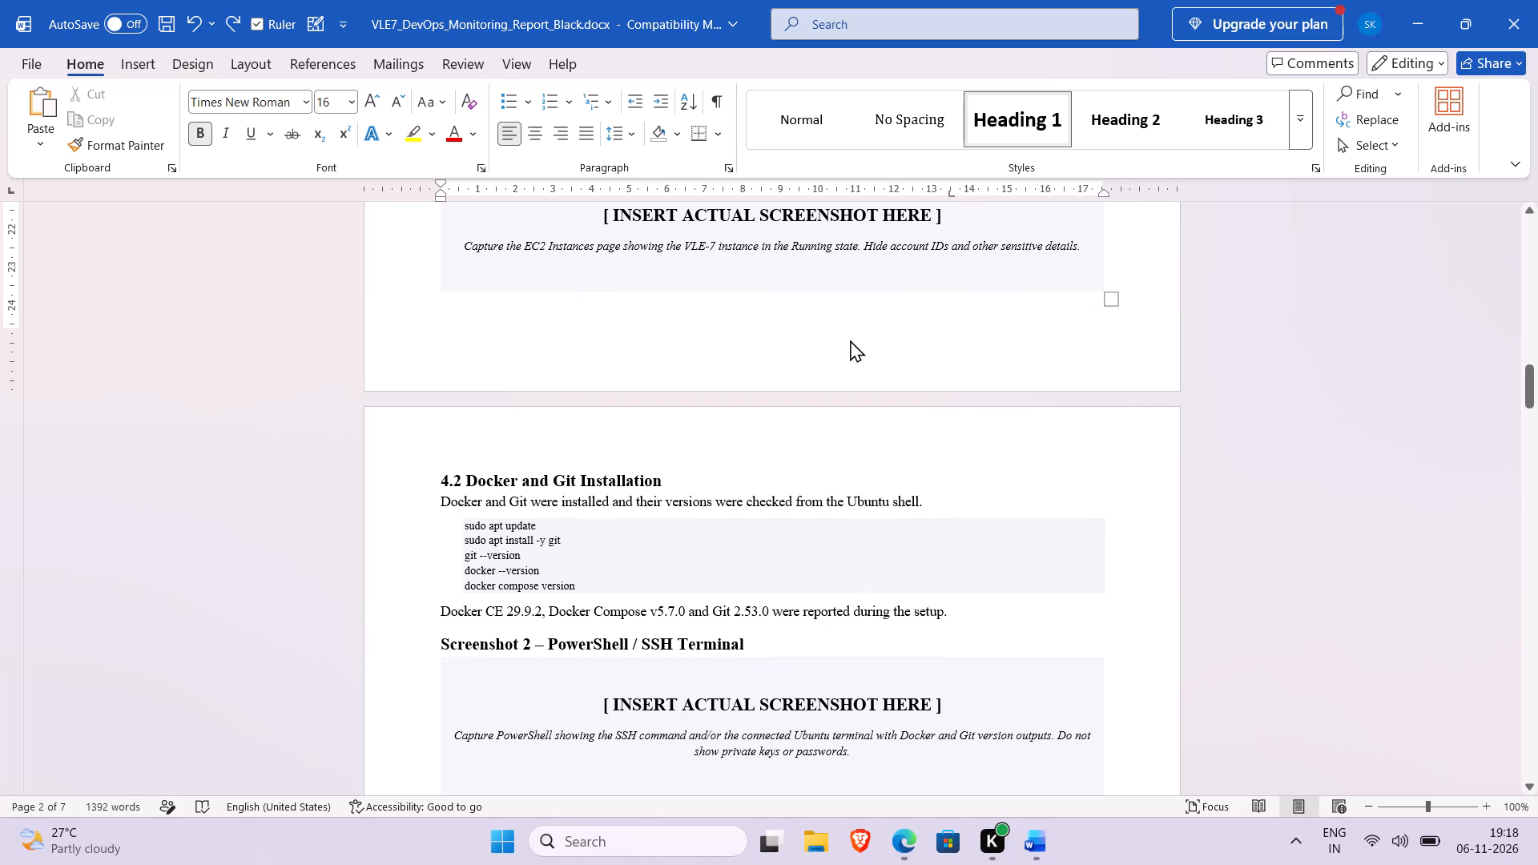
scroll(850, 340, "down", 2)
Switch to File Explorer and open the Screenshots folder inside Pictures.
left_click(815, 835)
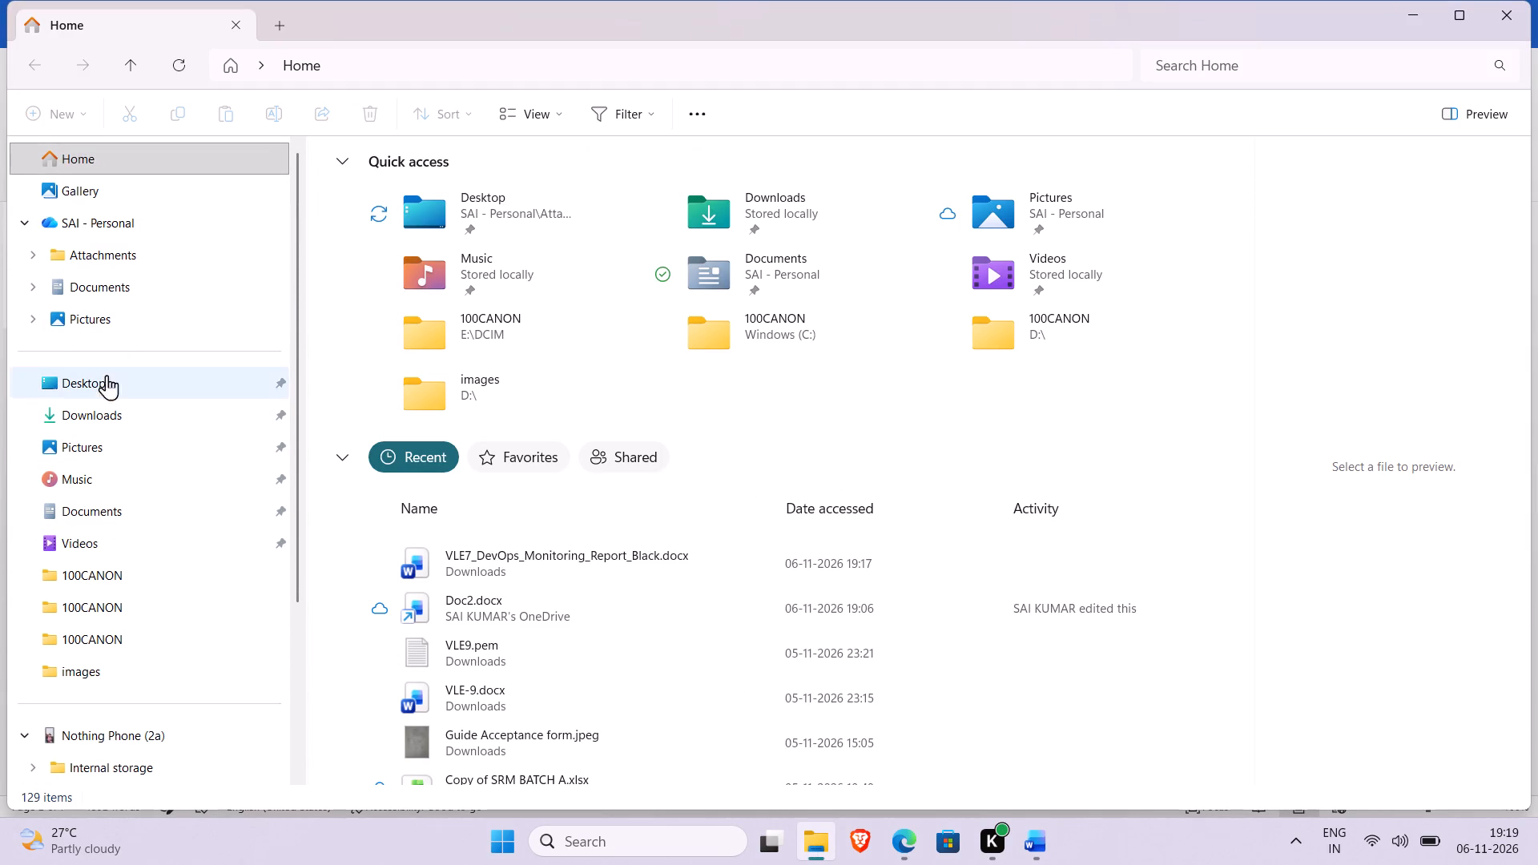
double_click(100, 458)
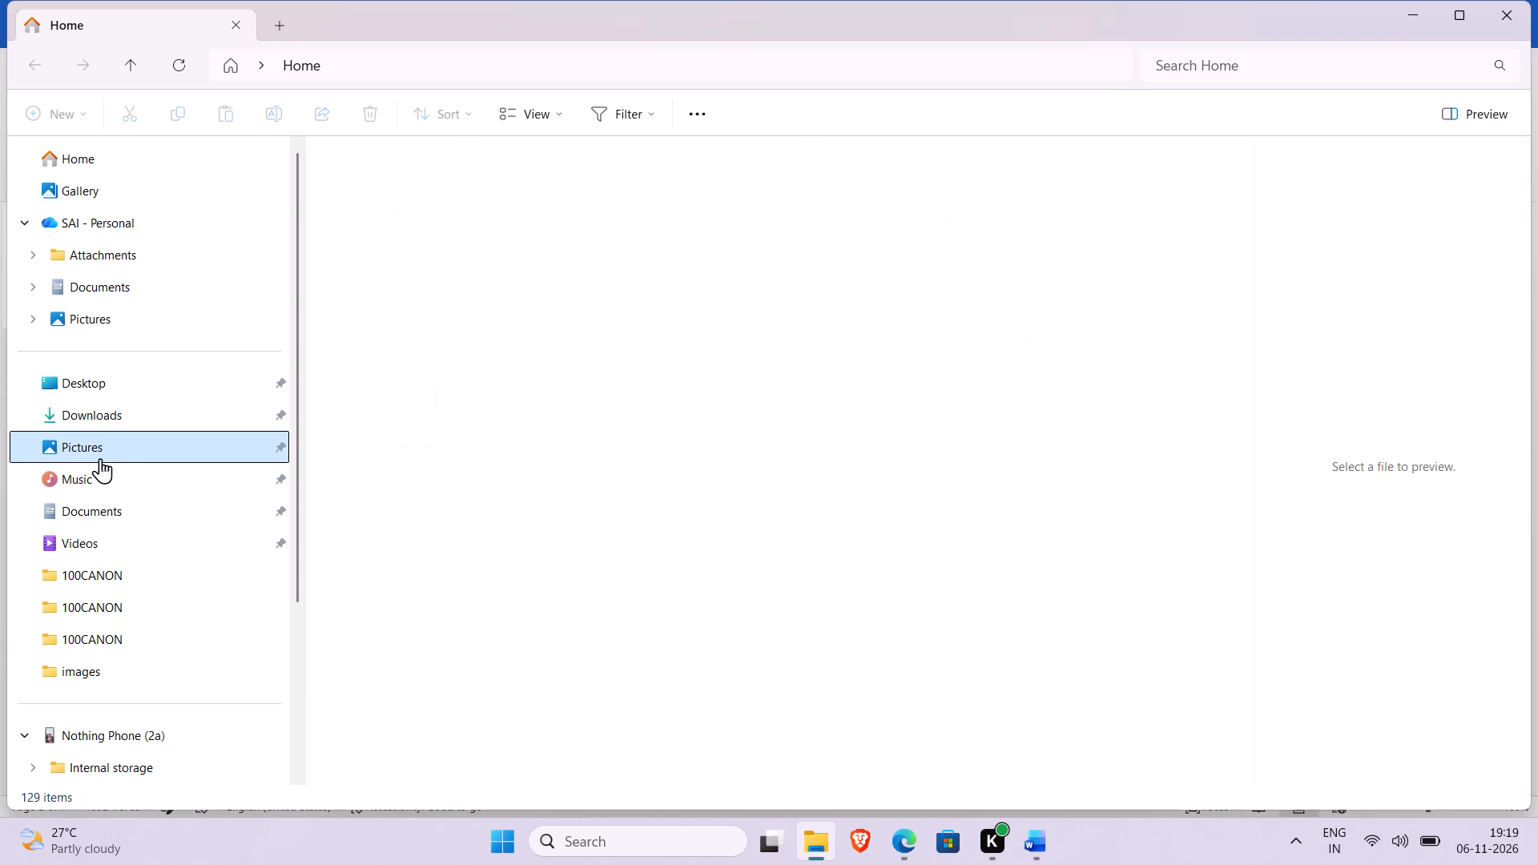
left_click(433, 269)
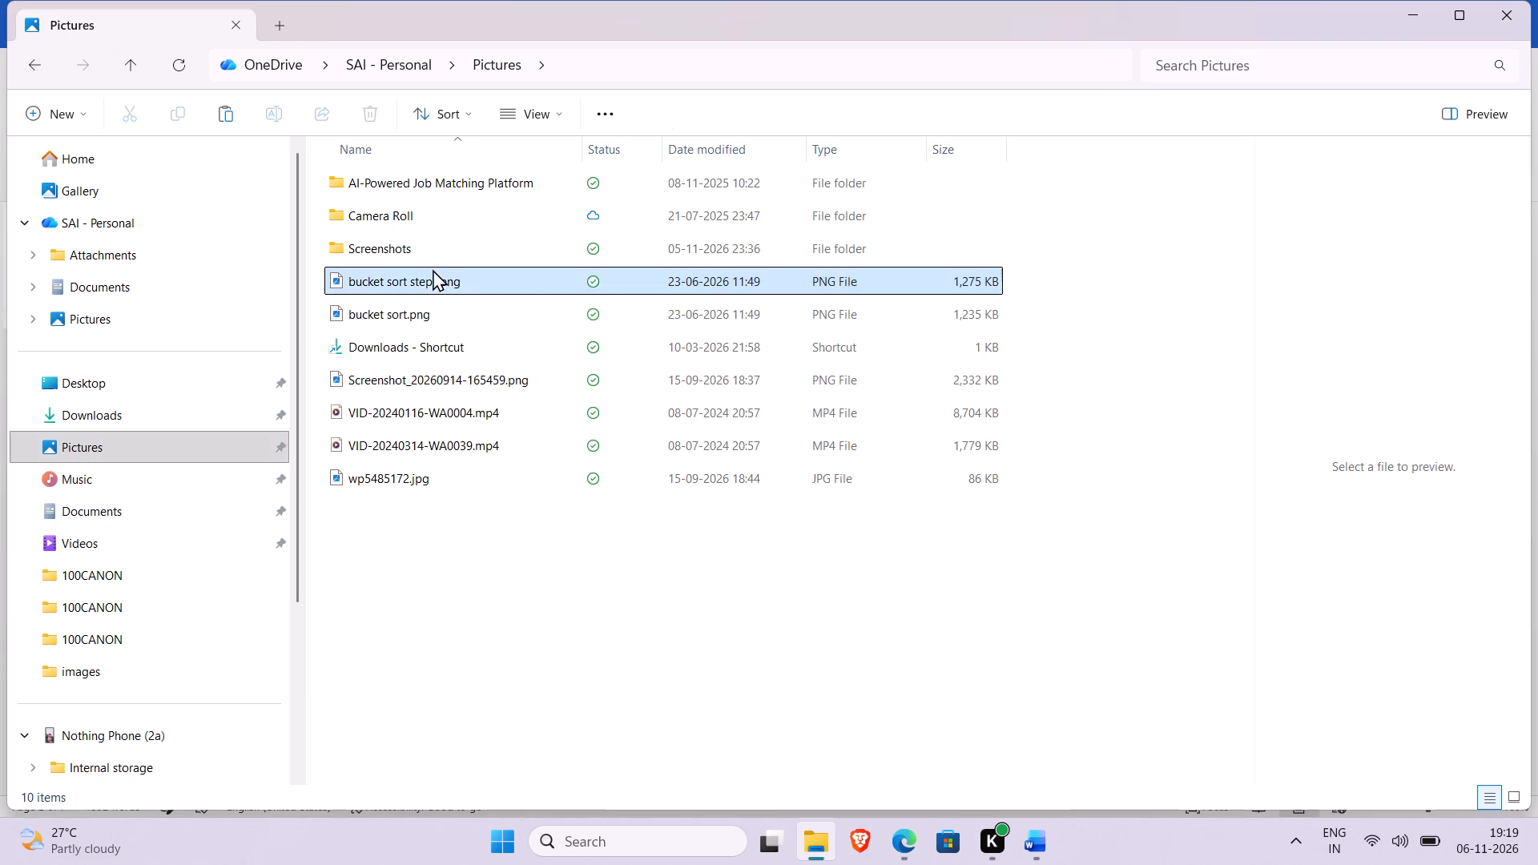
double_click(413, 250)
Browse the Screenshots folder for the early November 2026 captures of the AWS EC2 setup.
scroll(843, 513, "down", 6)
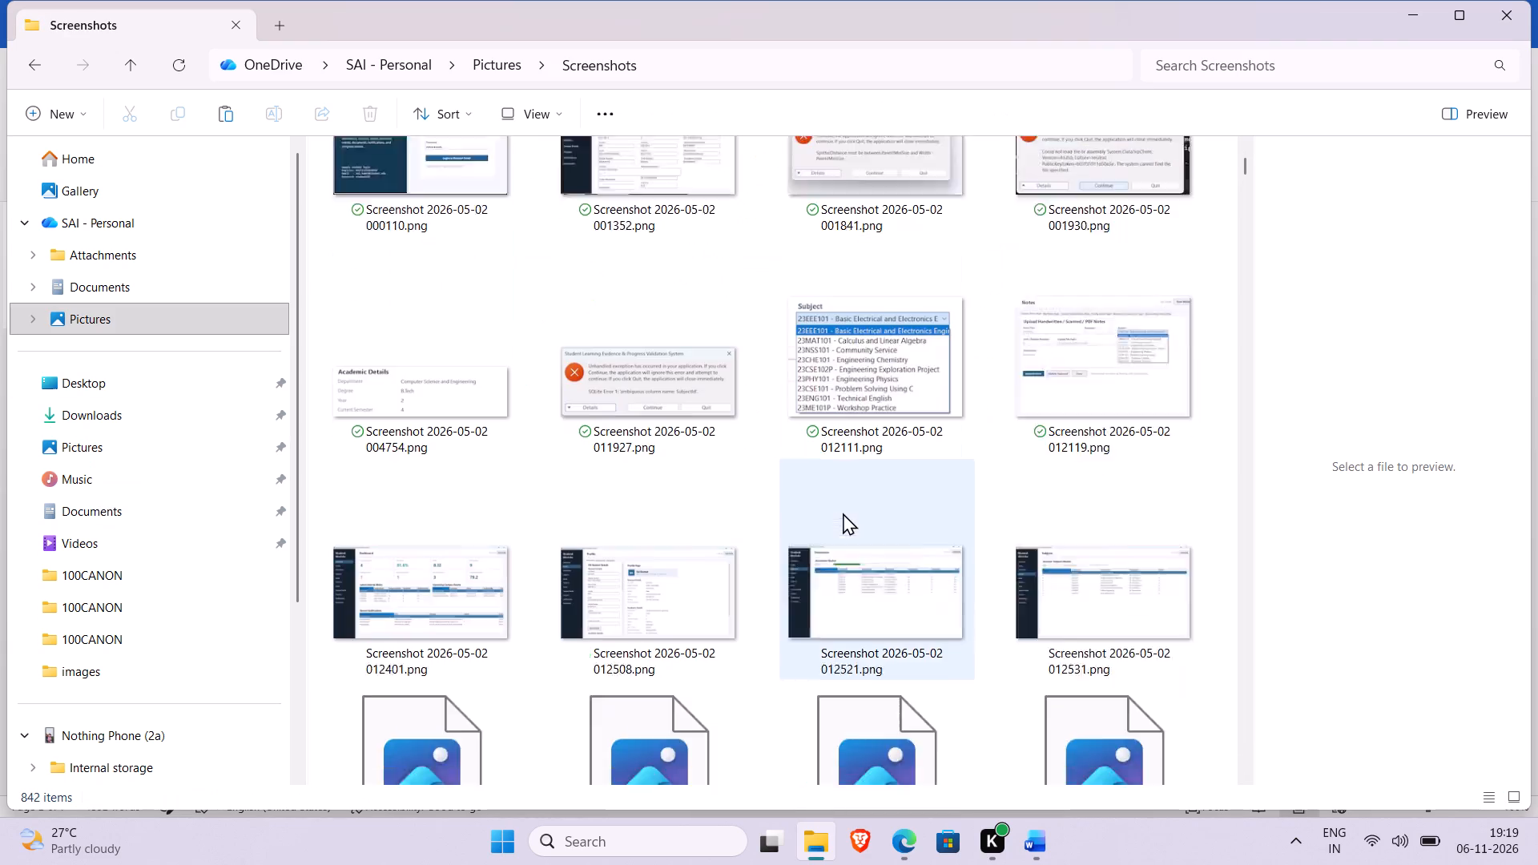
scroll(843, 513, "down", 20)
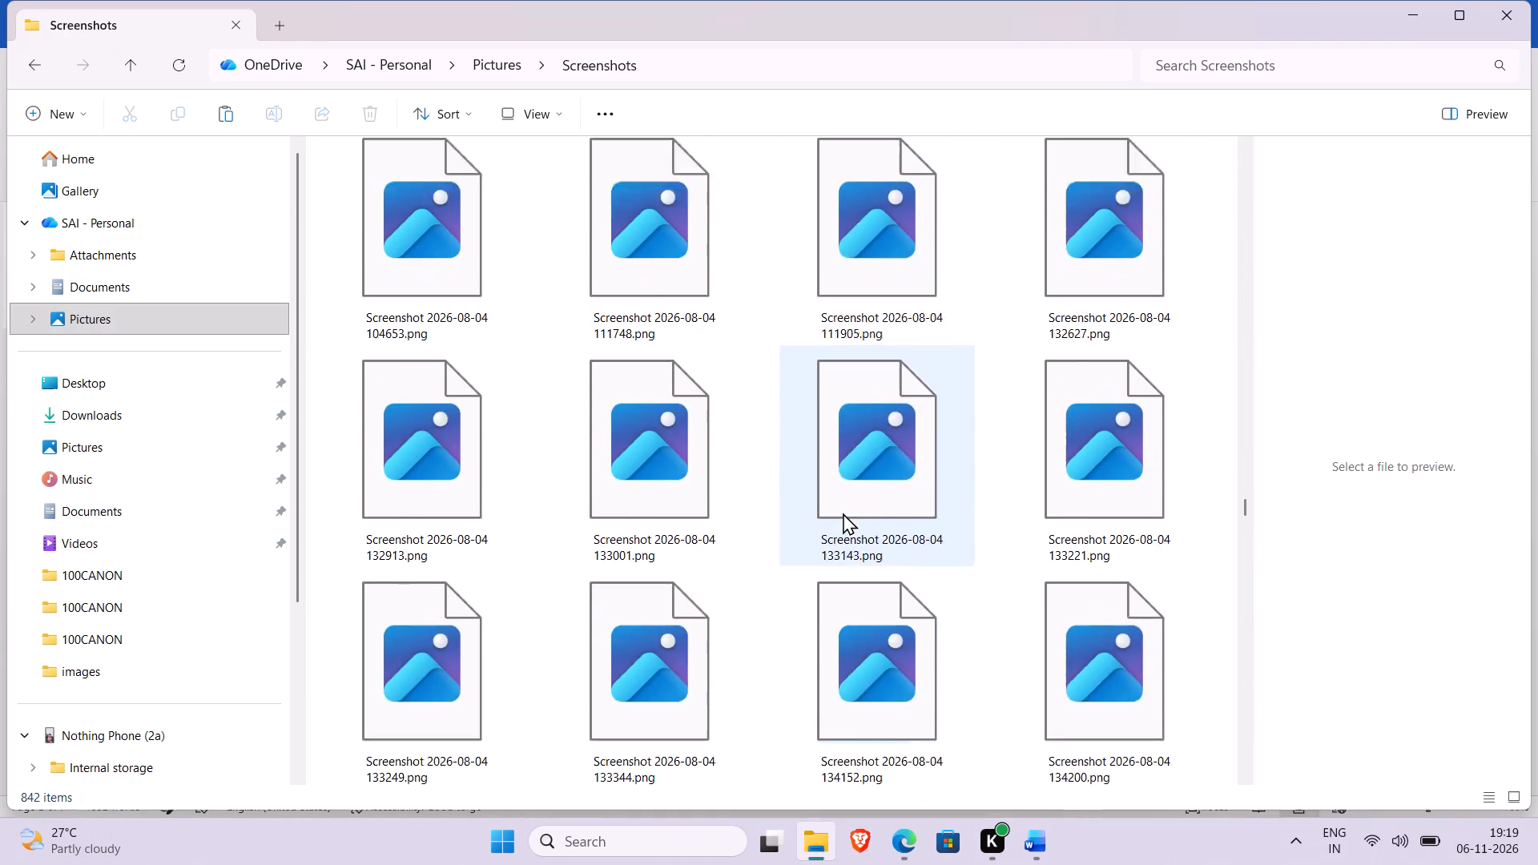
scroll(843, 513, "down", 13)
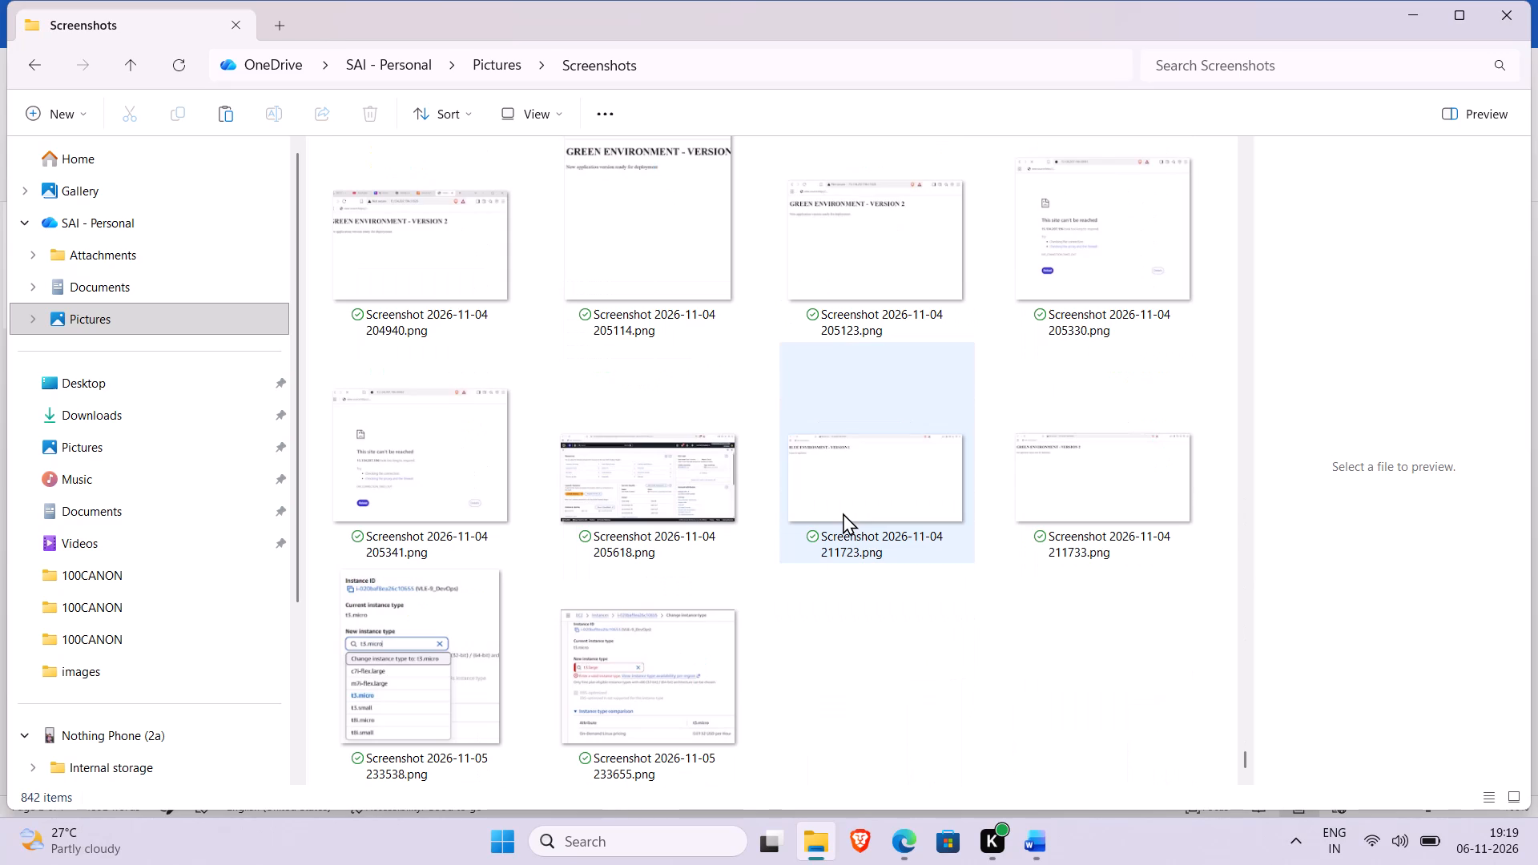
scroll(843, 513, "down", 4)
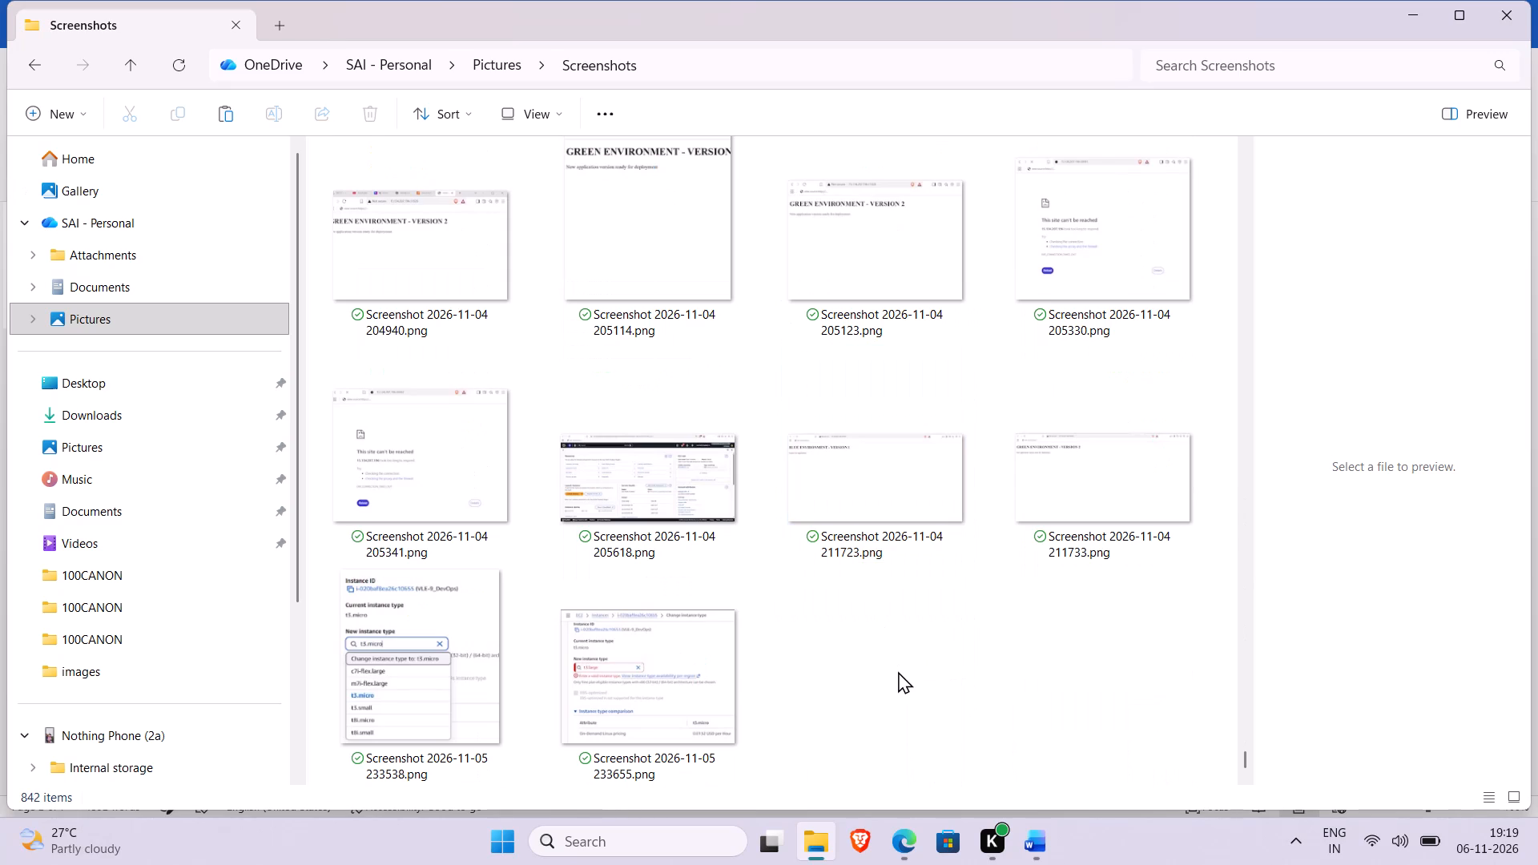
scroll(898, 671, "down", 16)
scroll(823, 518, "up", 1)
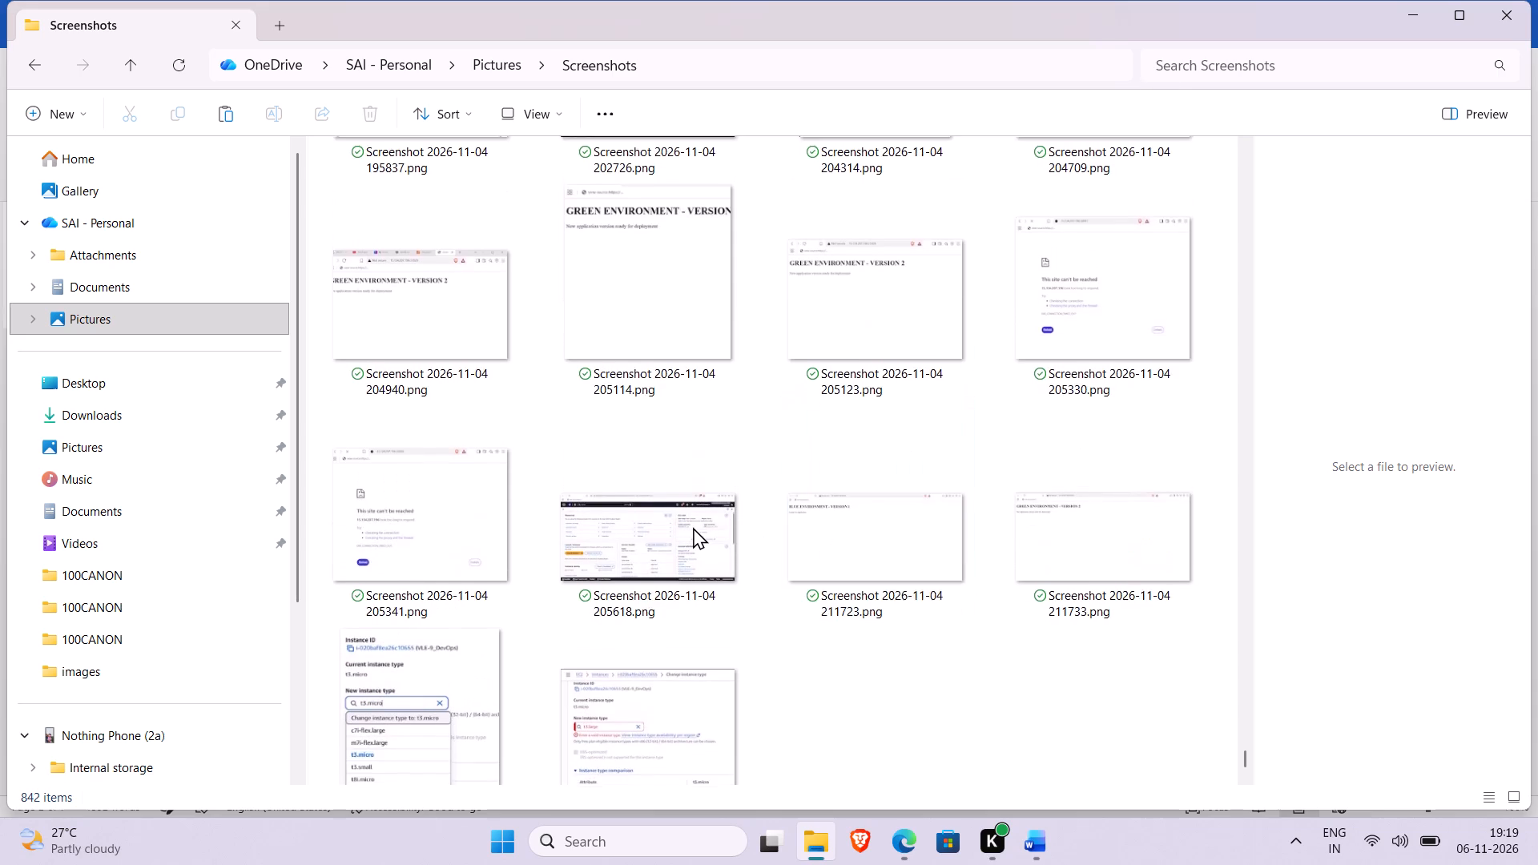
scroll(693, 527, "up", 5)
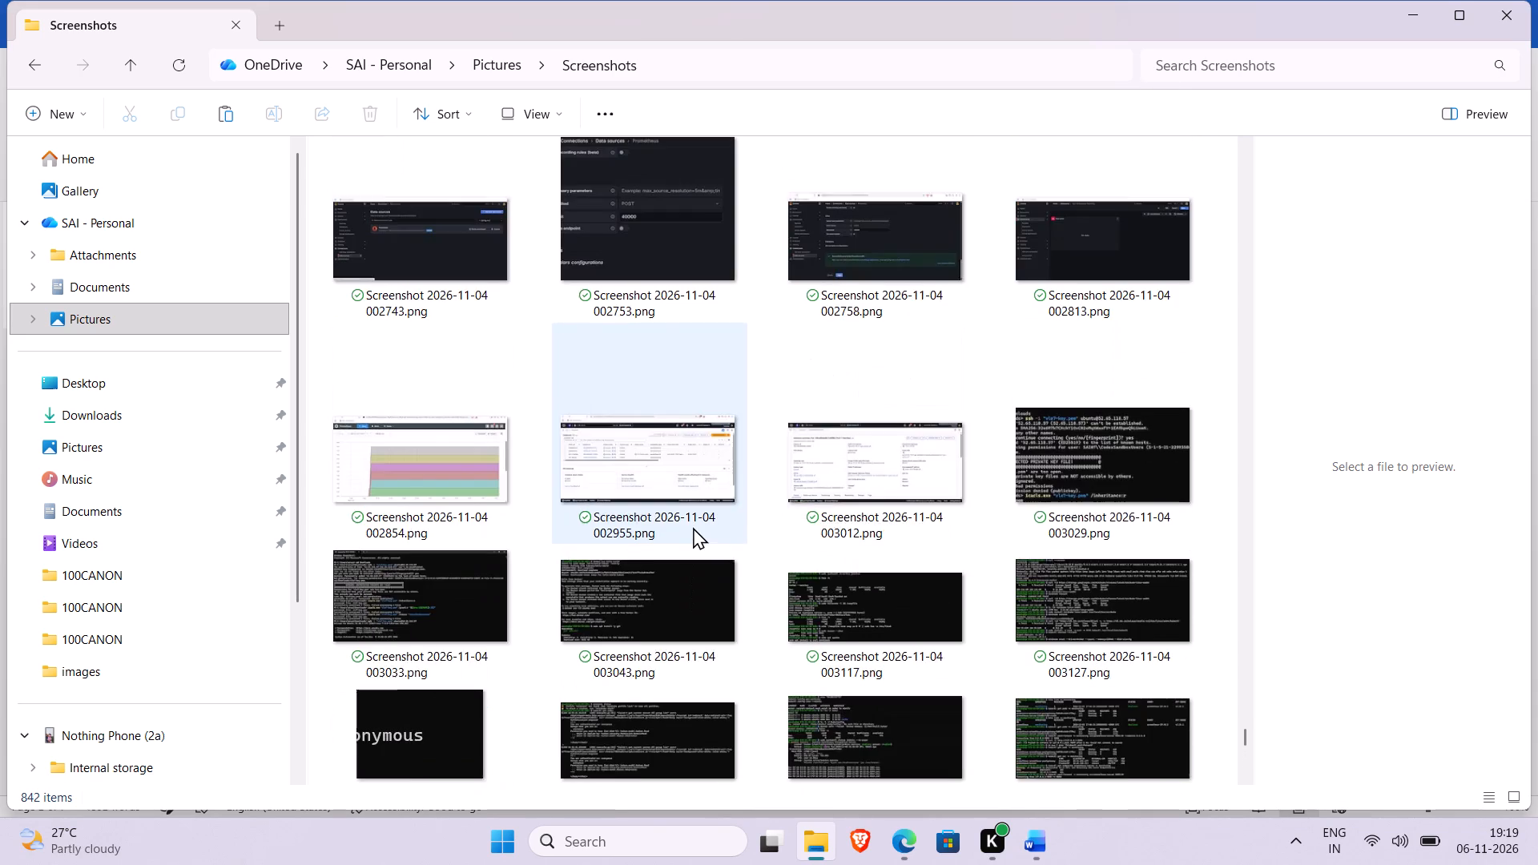
scroll(693, 527, "up", 3)
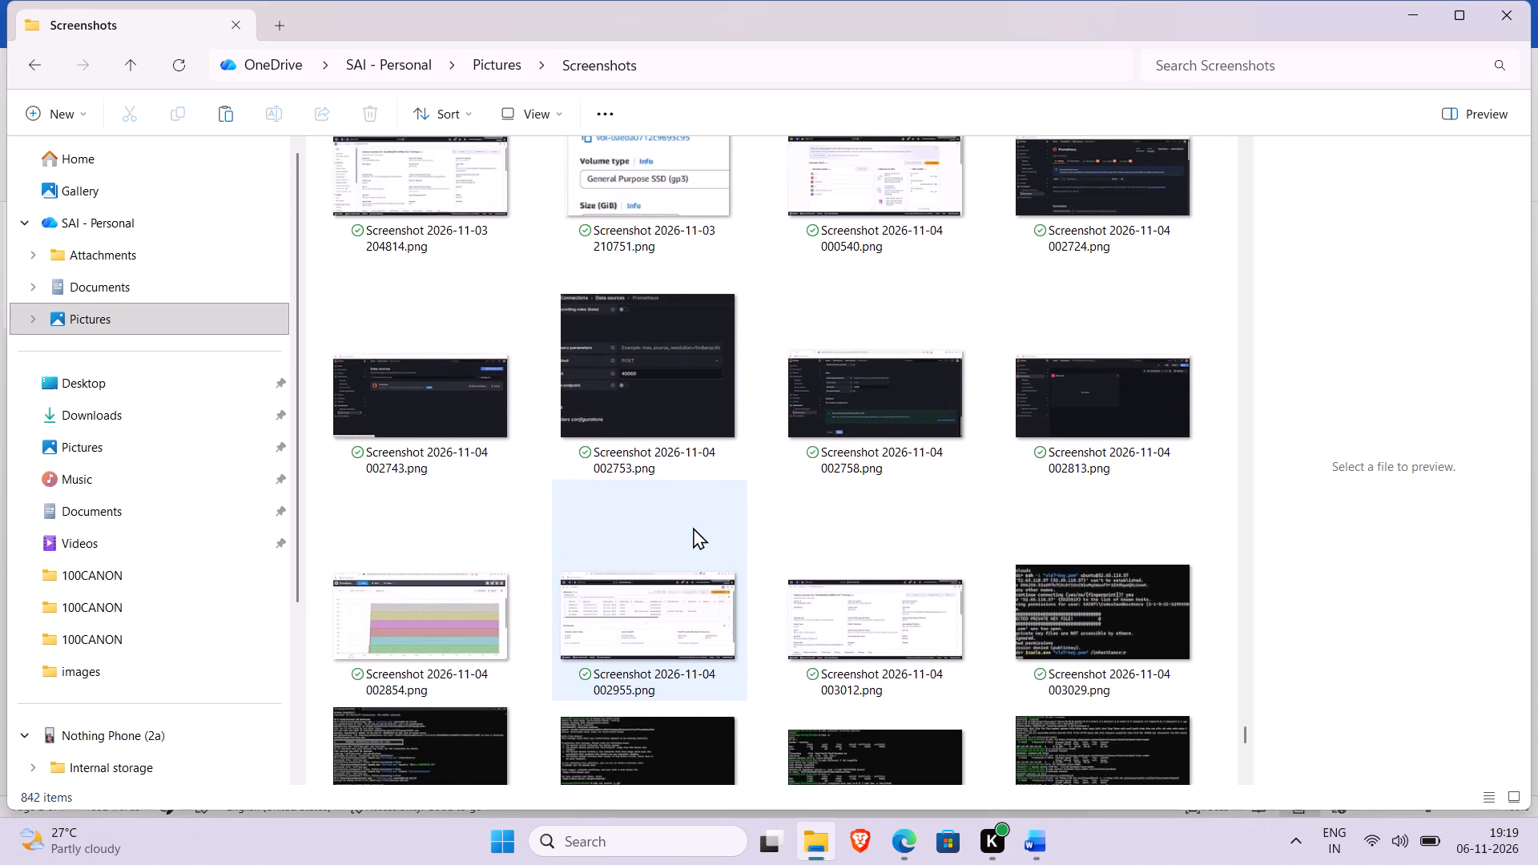
scroll(693, 527, "up", 4)
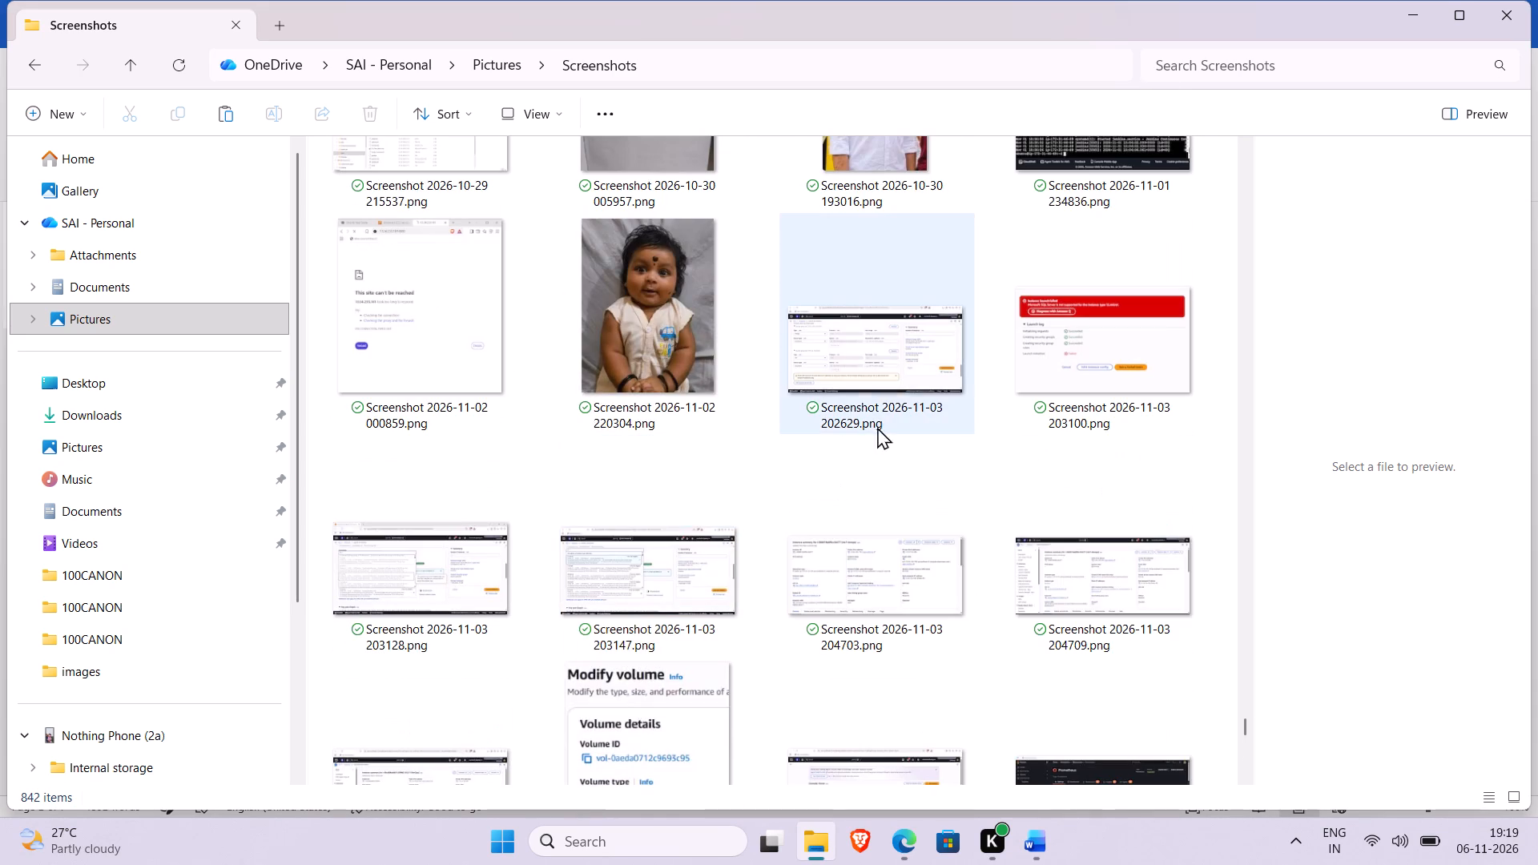
View the November 3 AWS captures in Photos, copy Screenshot 2026-11-03 204814.png showing the VLE-7-DevOps instance summary, and return to the Word report.
double_click(868, 331)
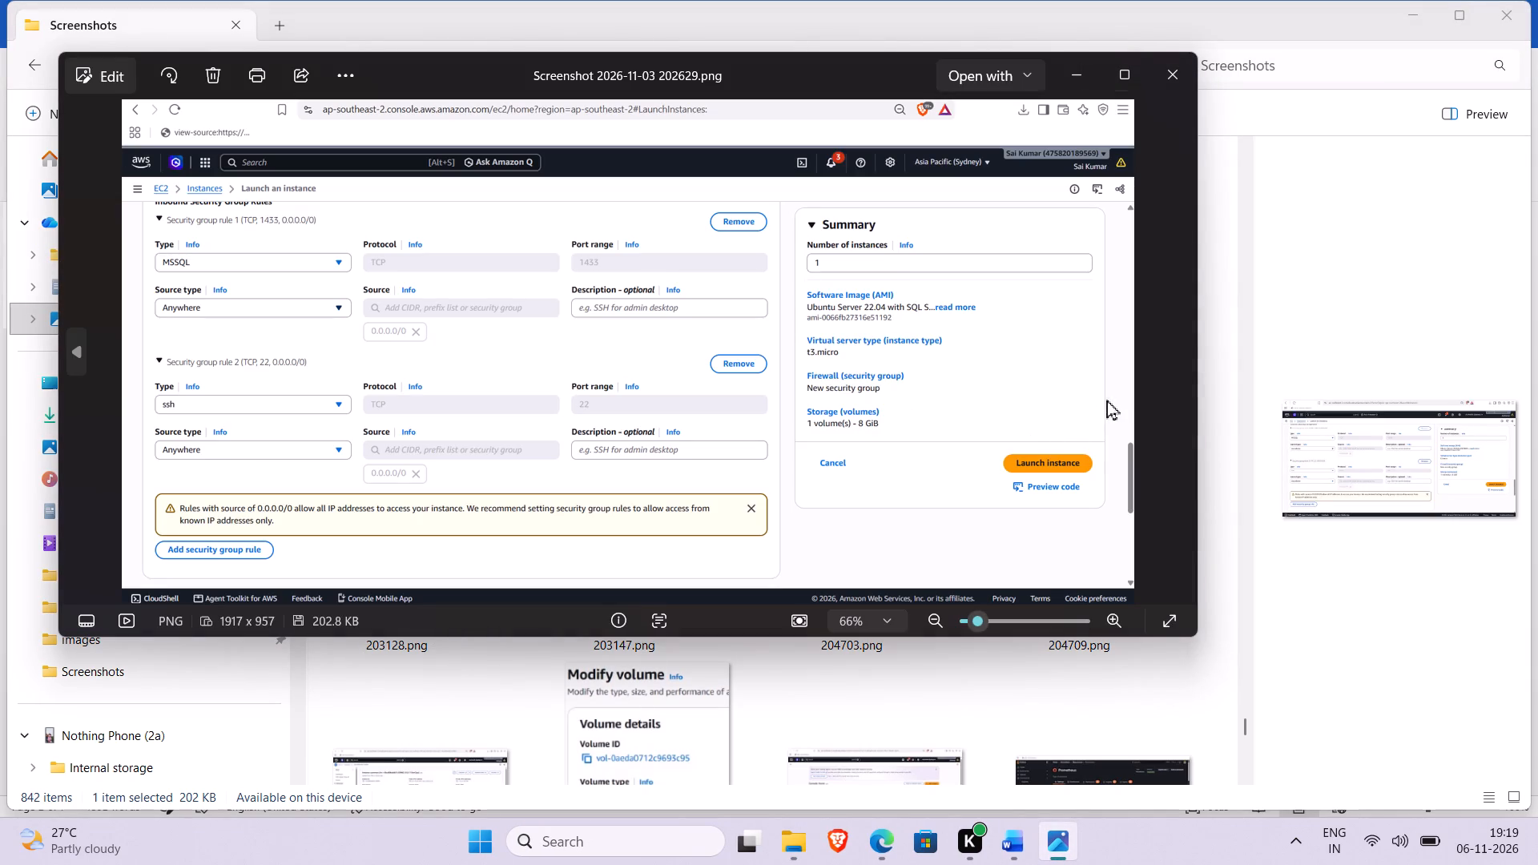
left_click(1167, 352)
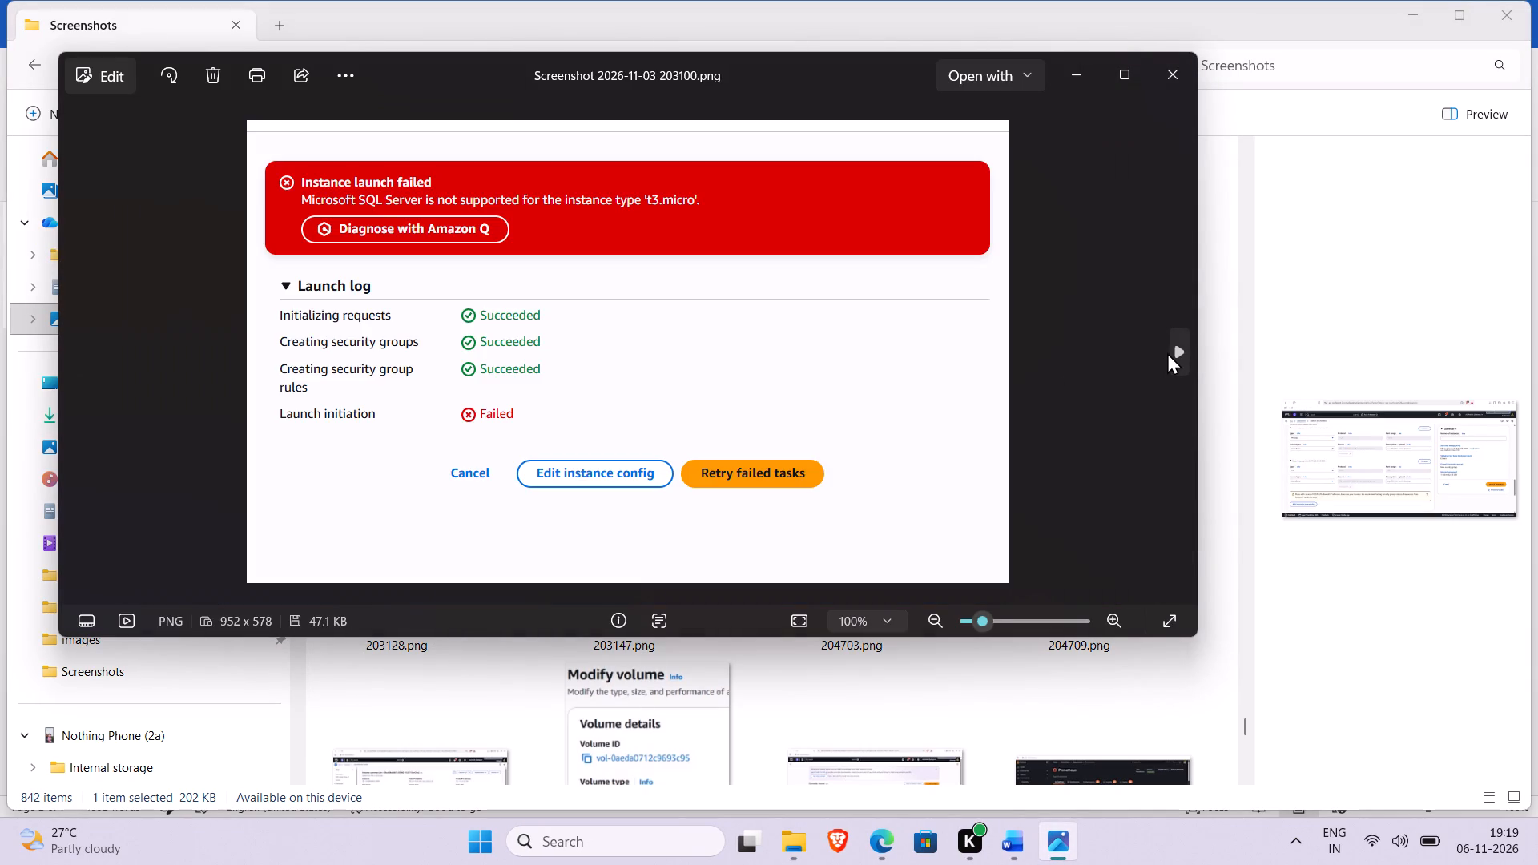
left_click(1167, 352)
left_click(1167, 352)
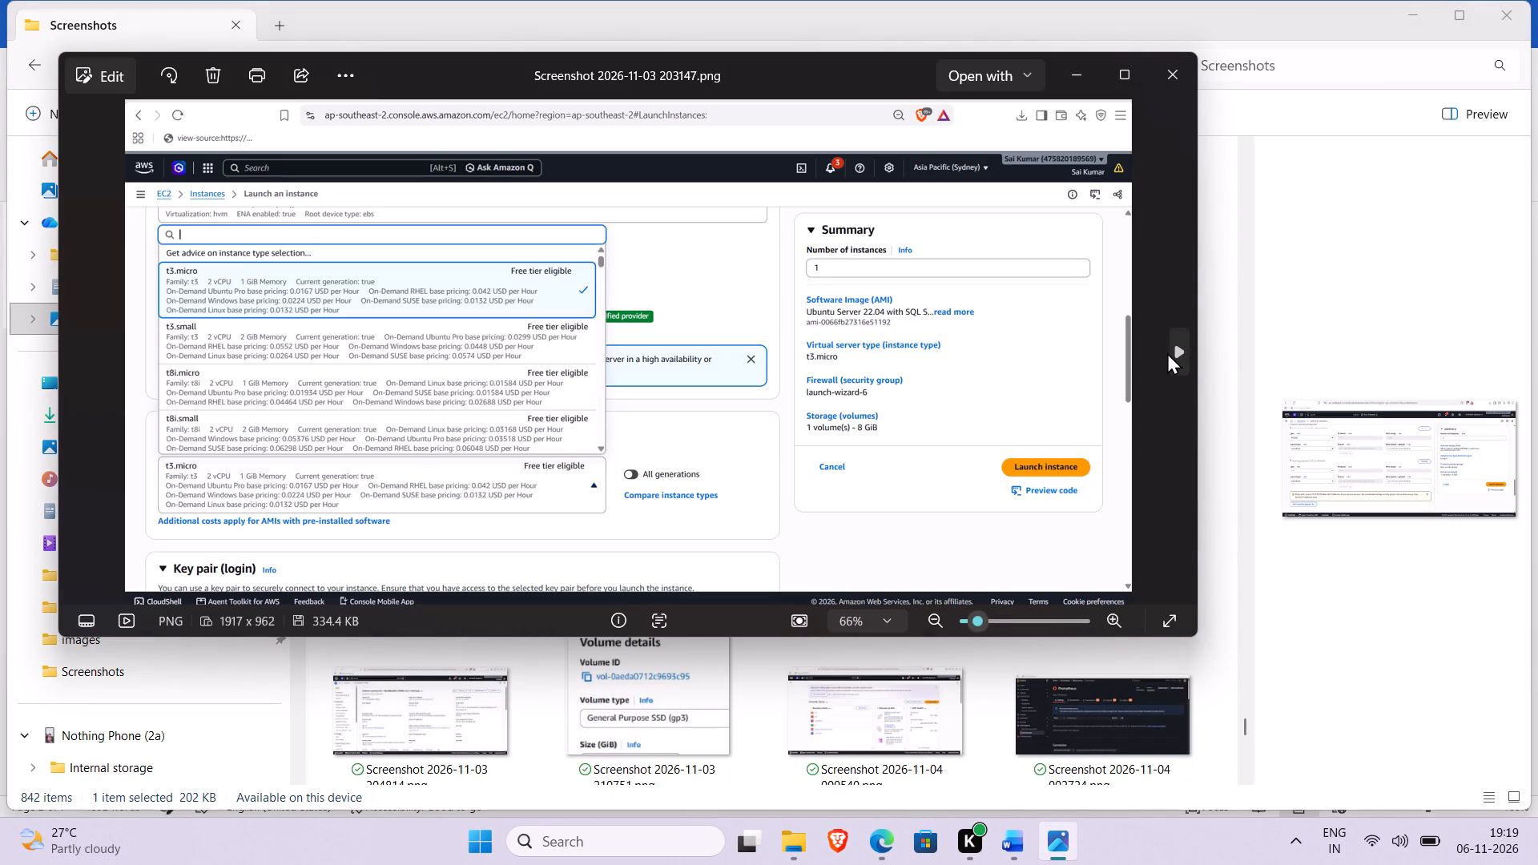
left_click(1167, 352)
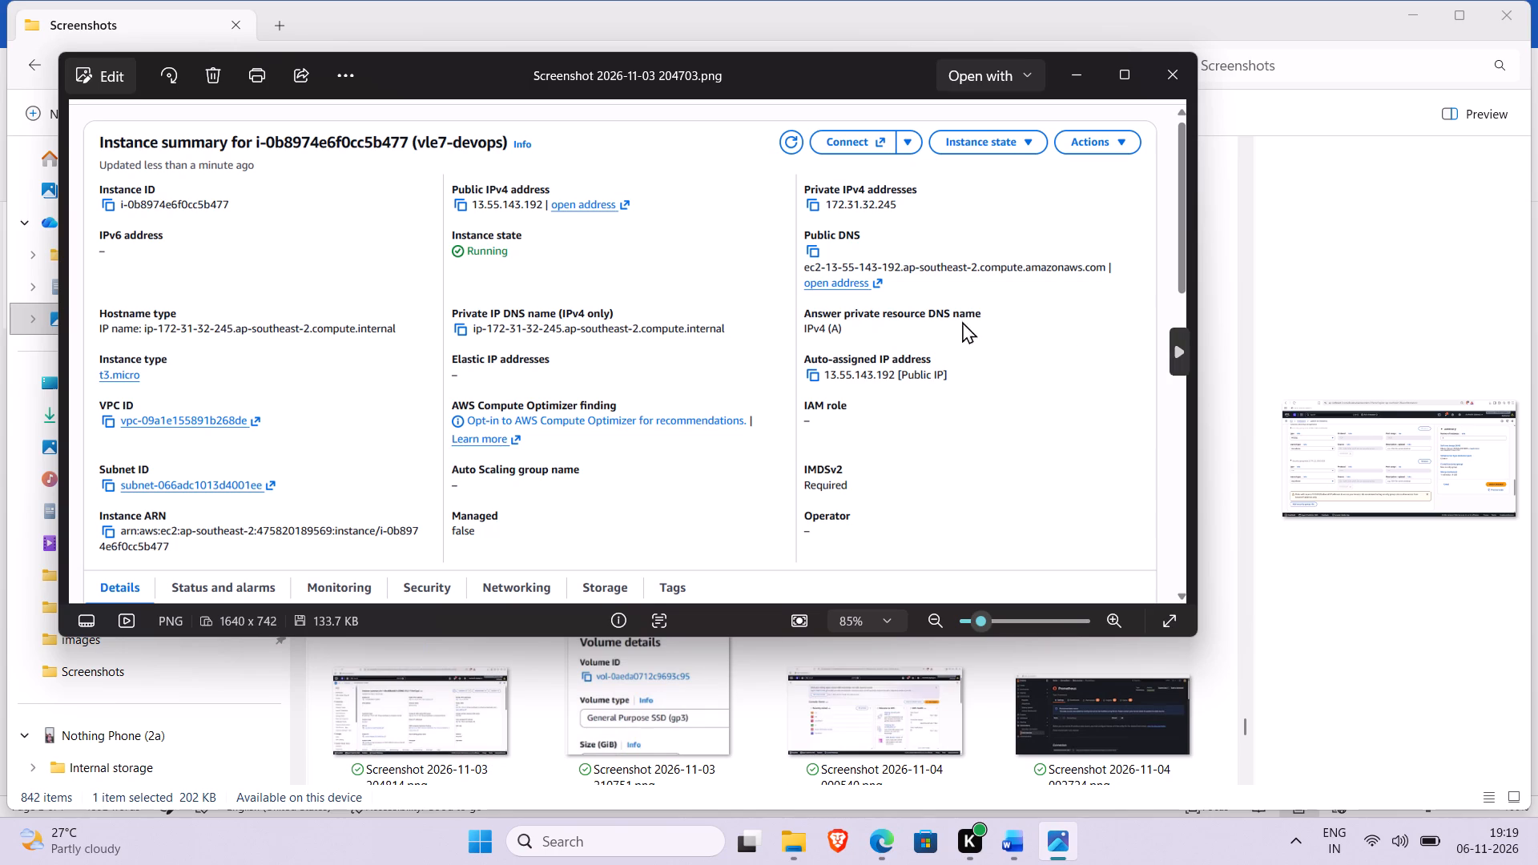
left_click(913, 317)
left_click(913, 317)
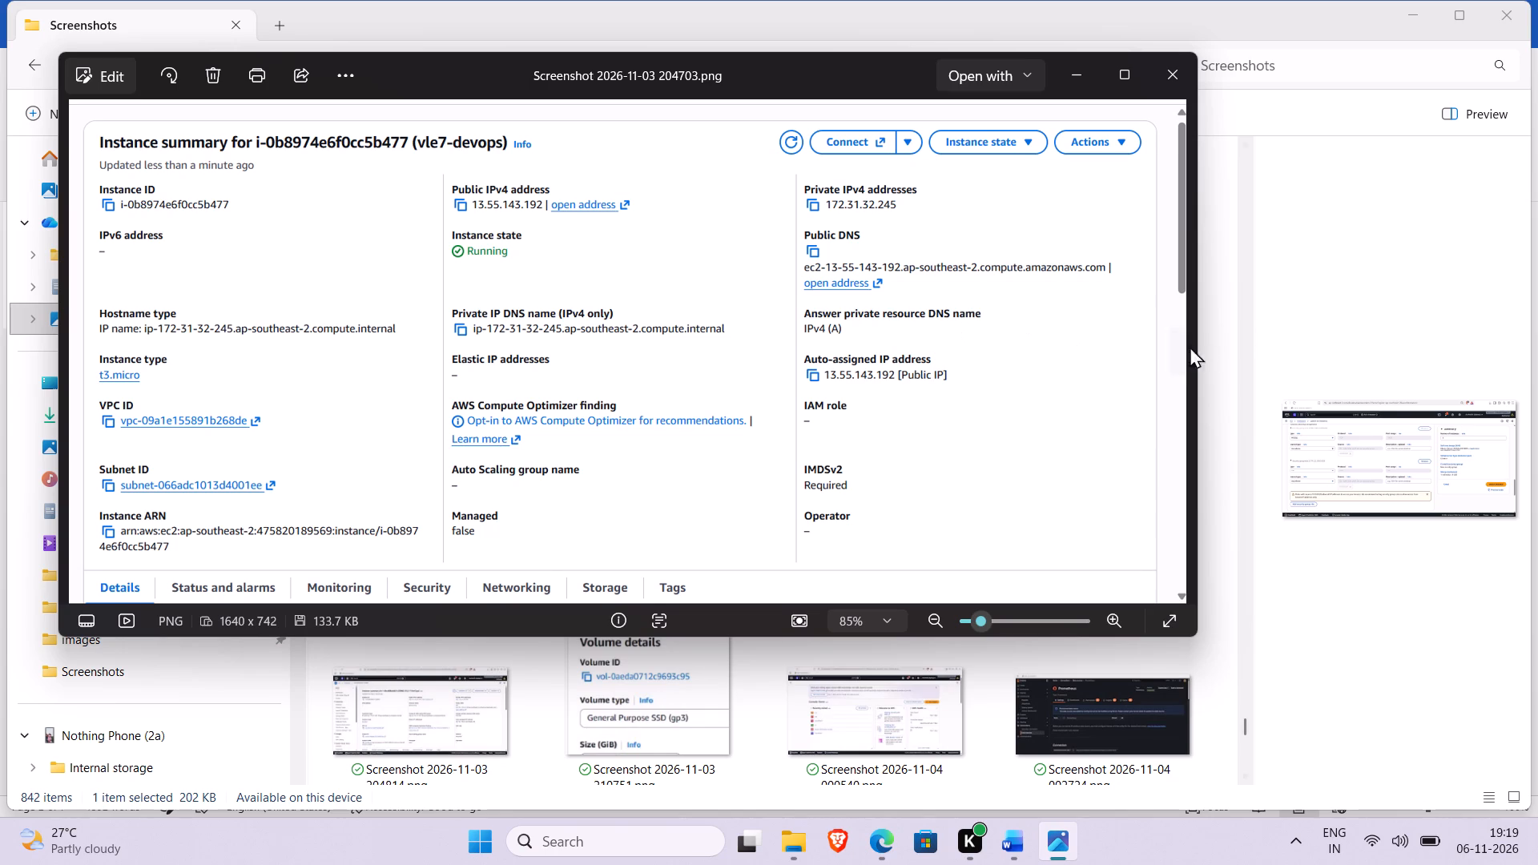
left_click(1169, 351)
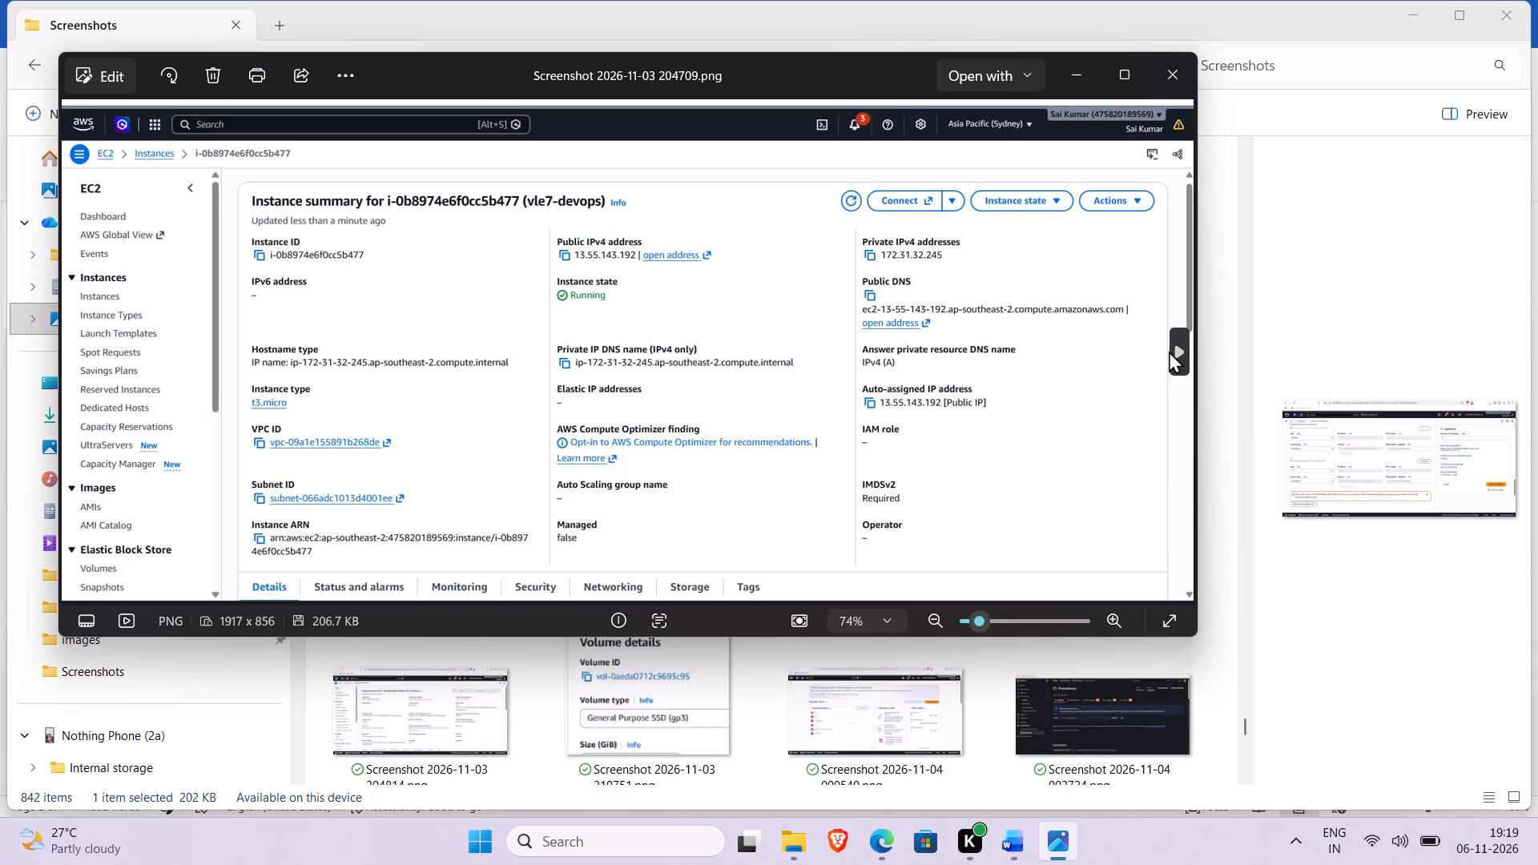
key("Right")
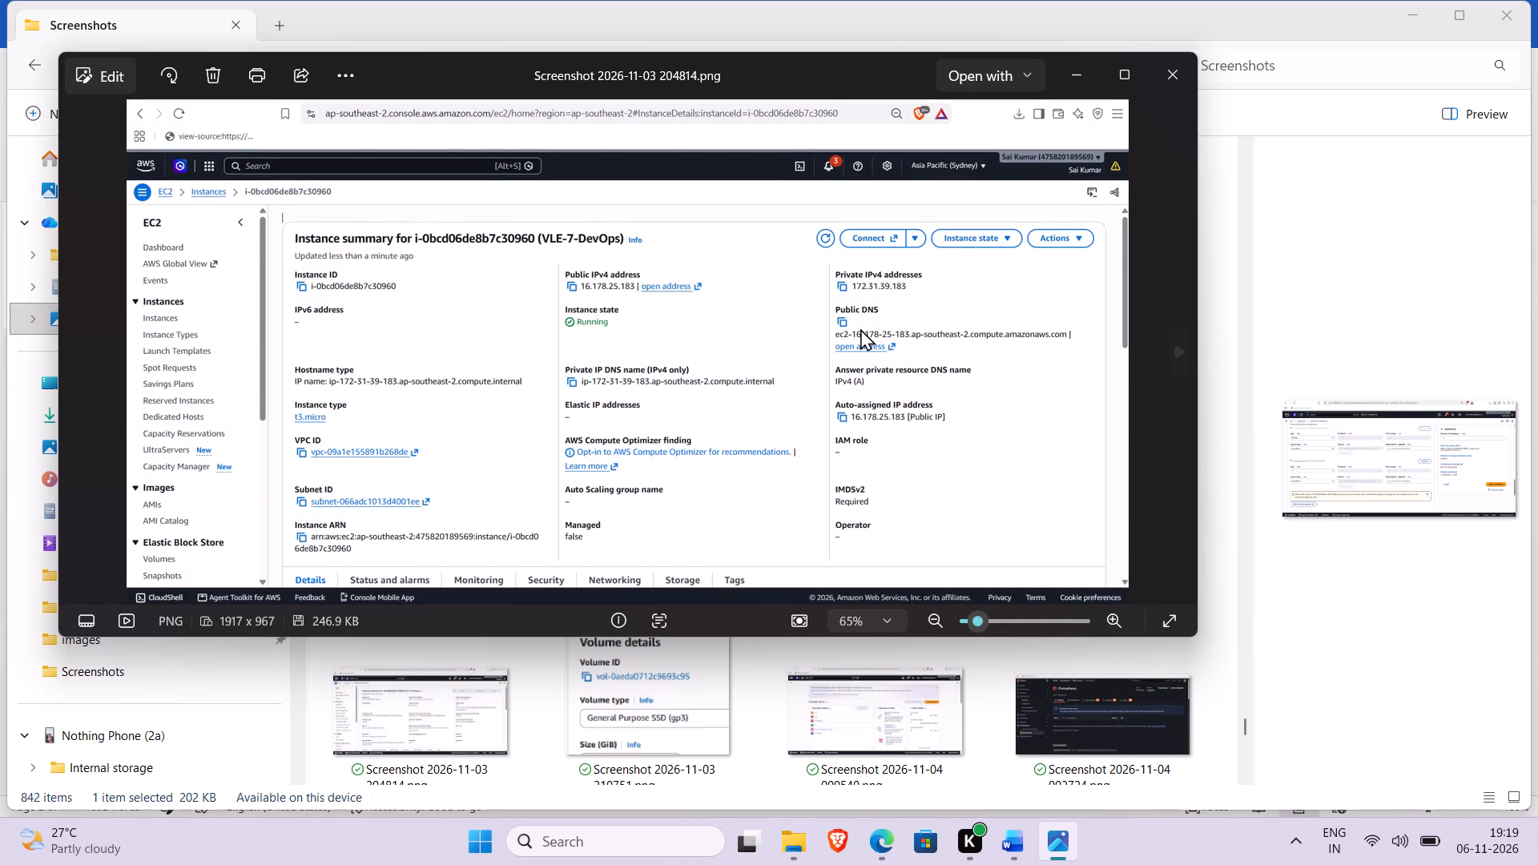
key("ctrl+c")
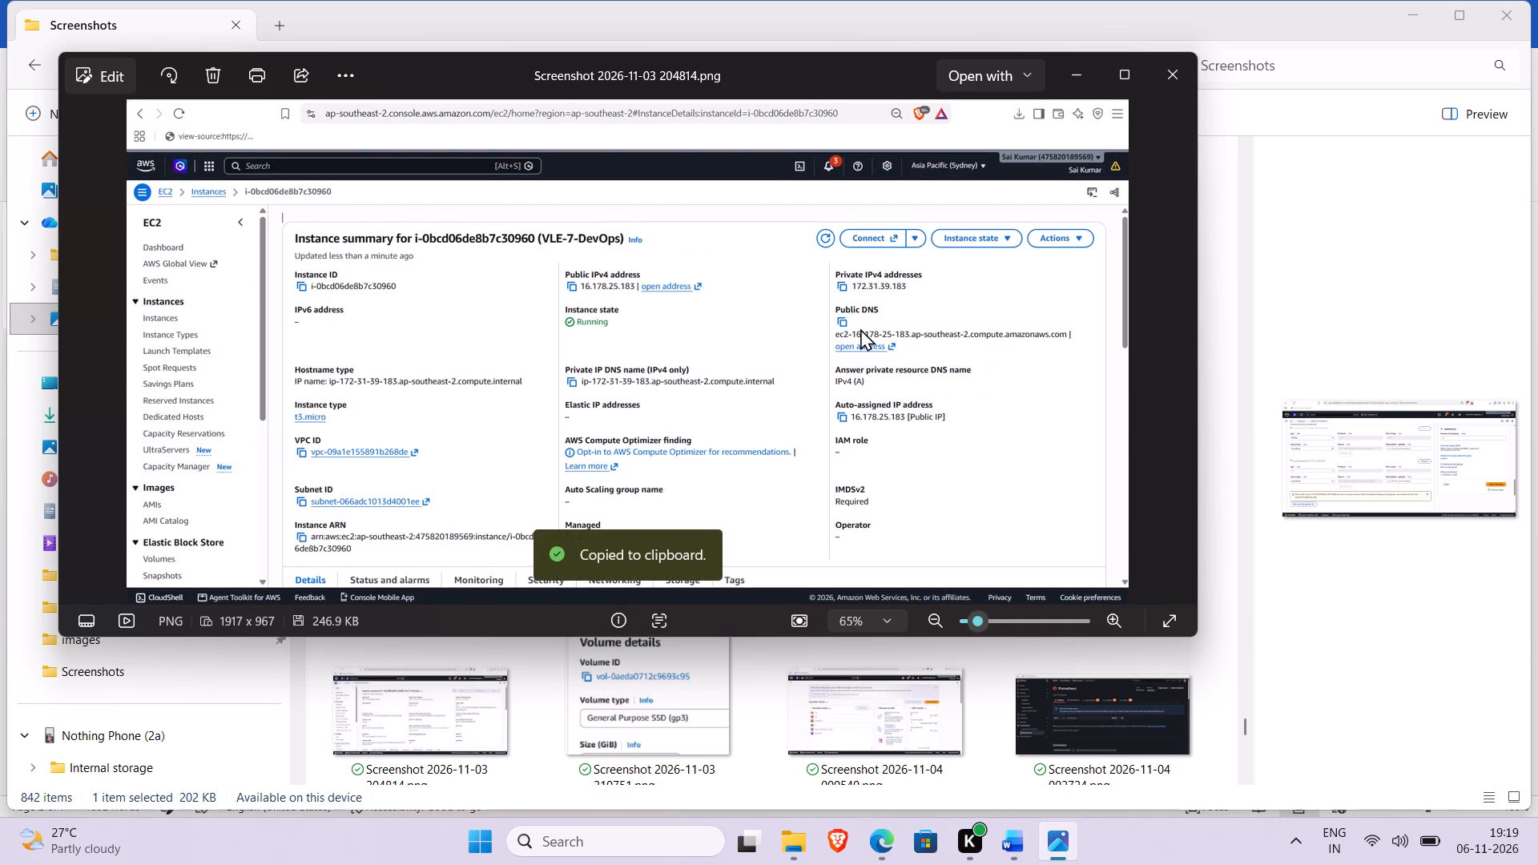
key("ctrl+c")
left_click(1066, 77)
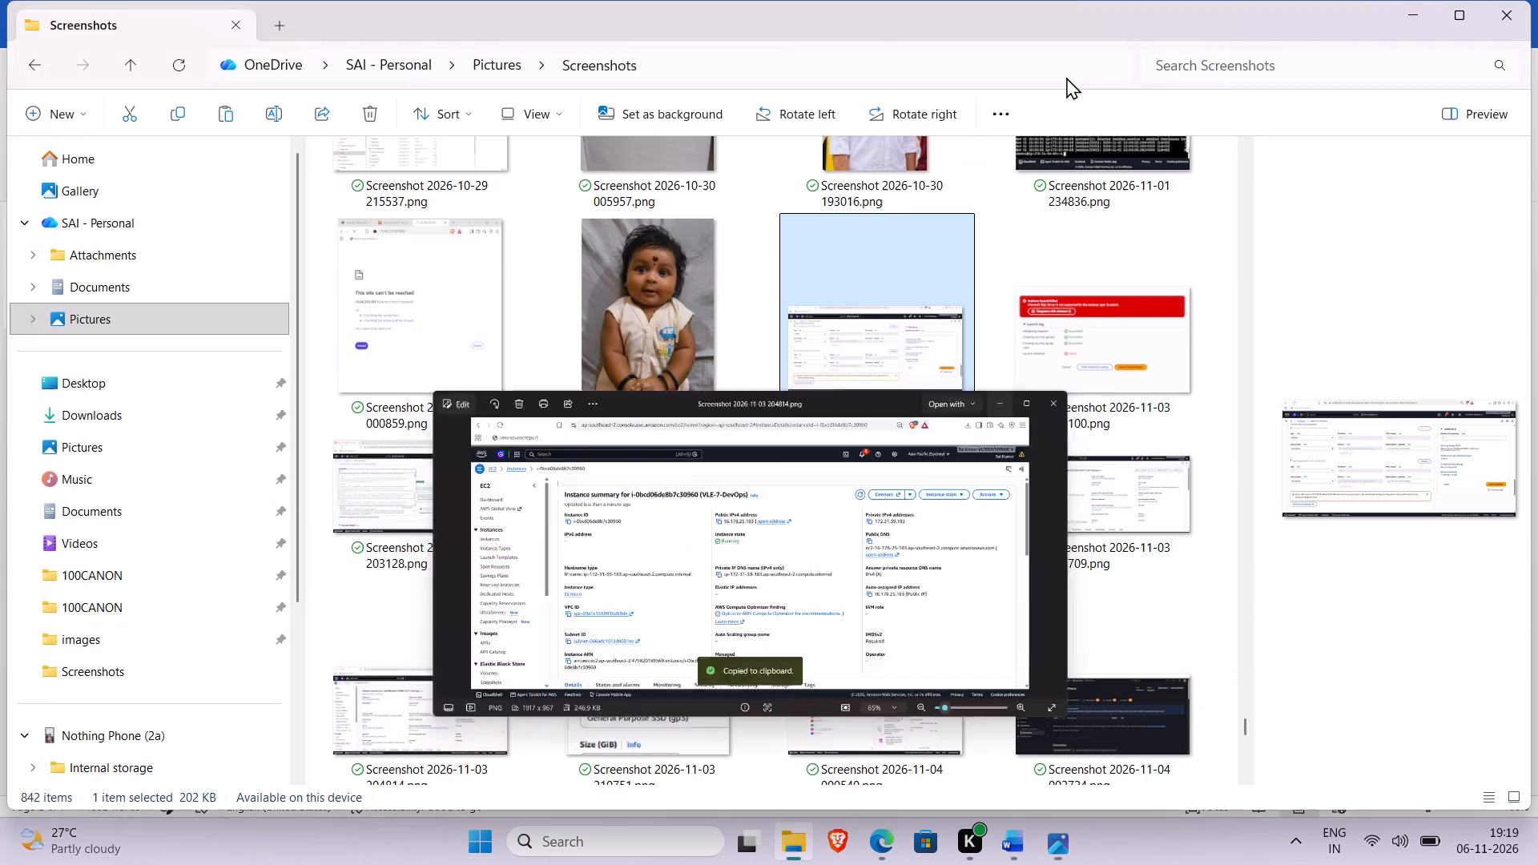
left_click(1013, 843)
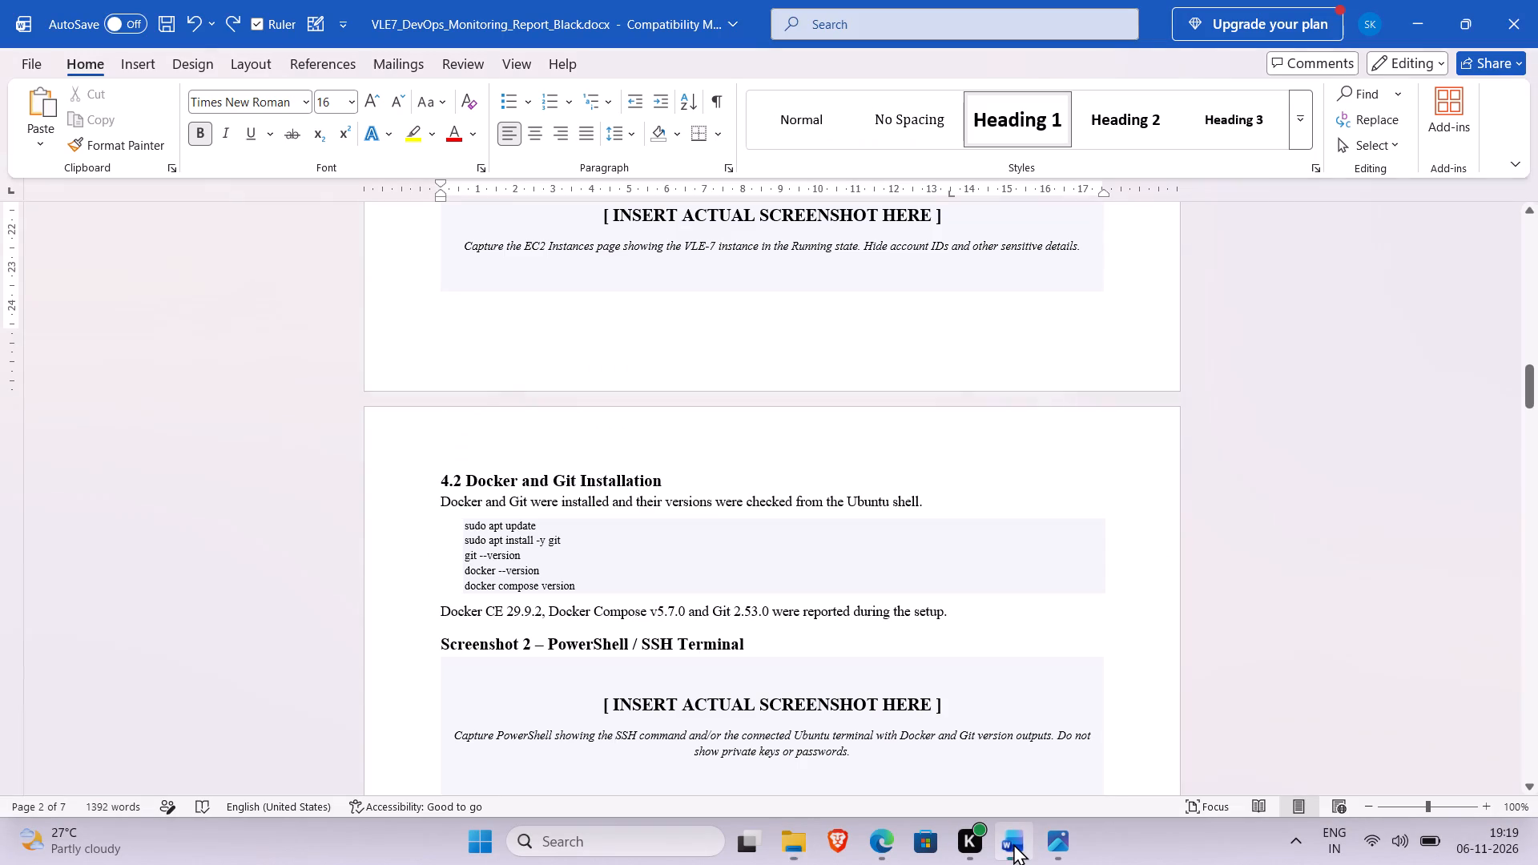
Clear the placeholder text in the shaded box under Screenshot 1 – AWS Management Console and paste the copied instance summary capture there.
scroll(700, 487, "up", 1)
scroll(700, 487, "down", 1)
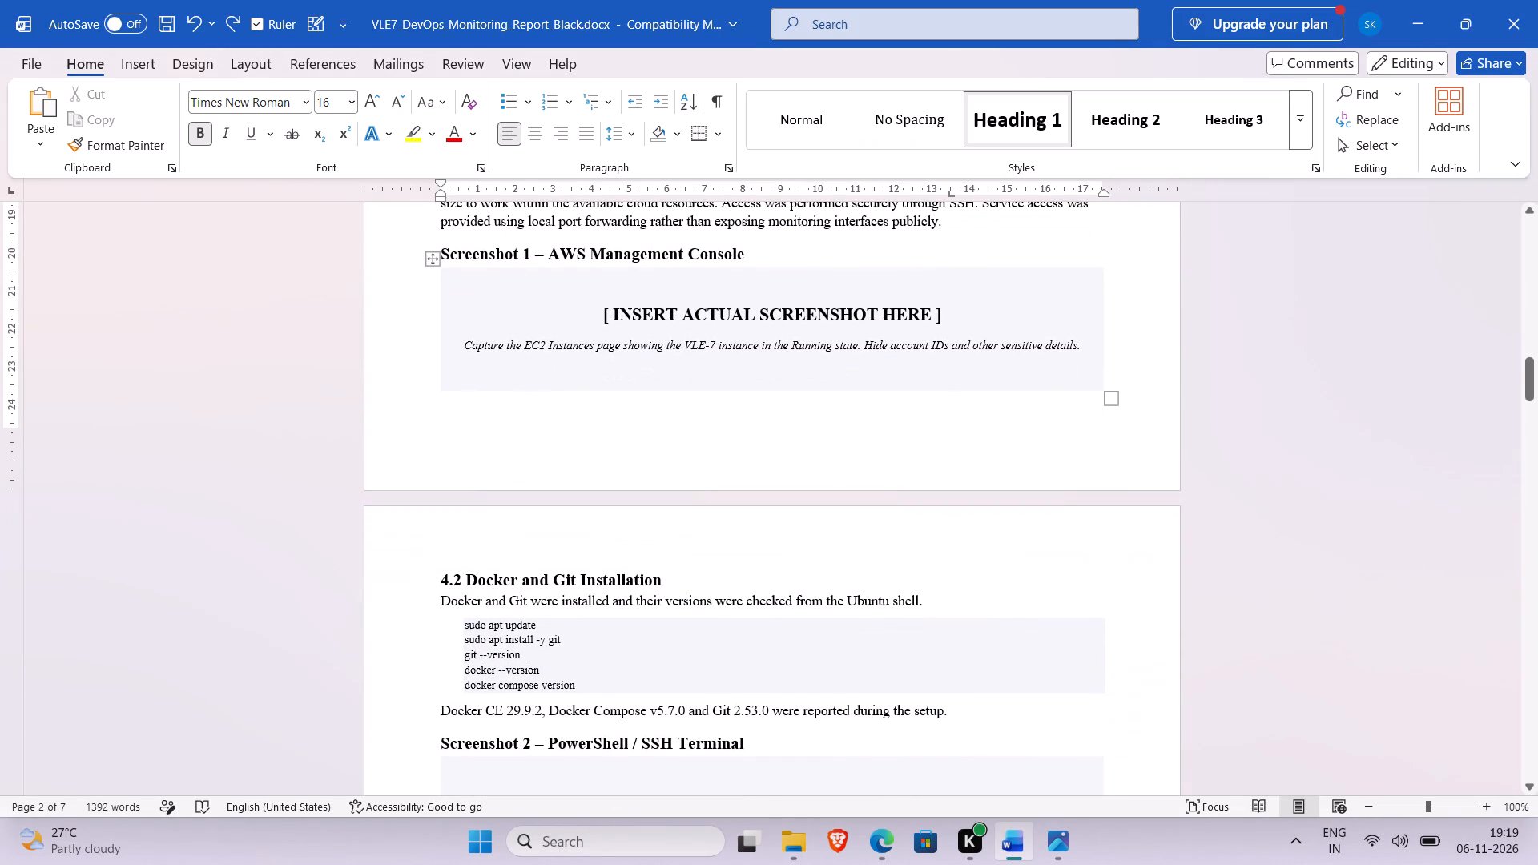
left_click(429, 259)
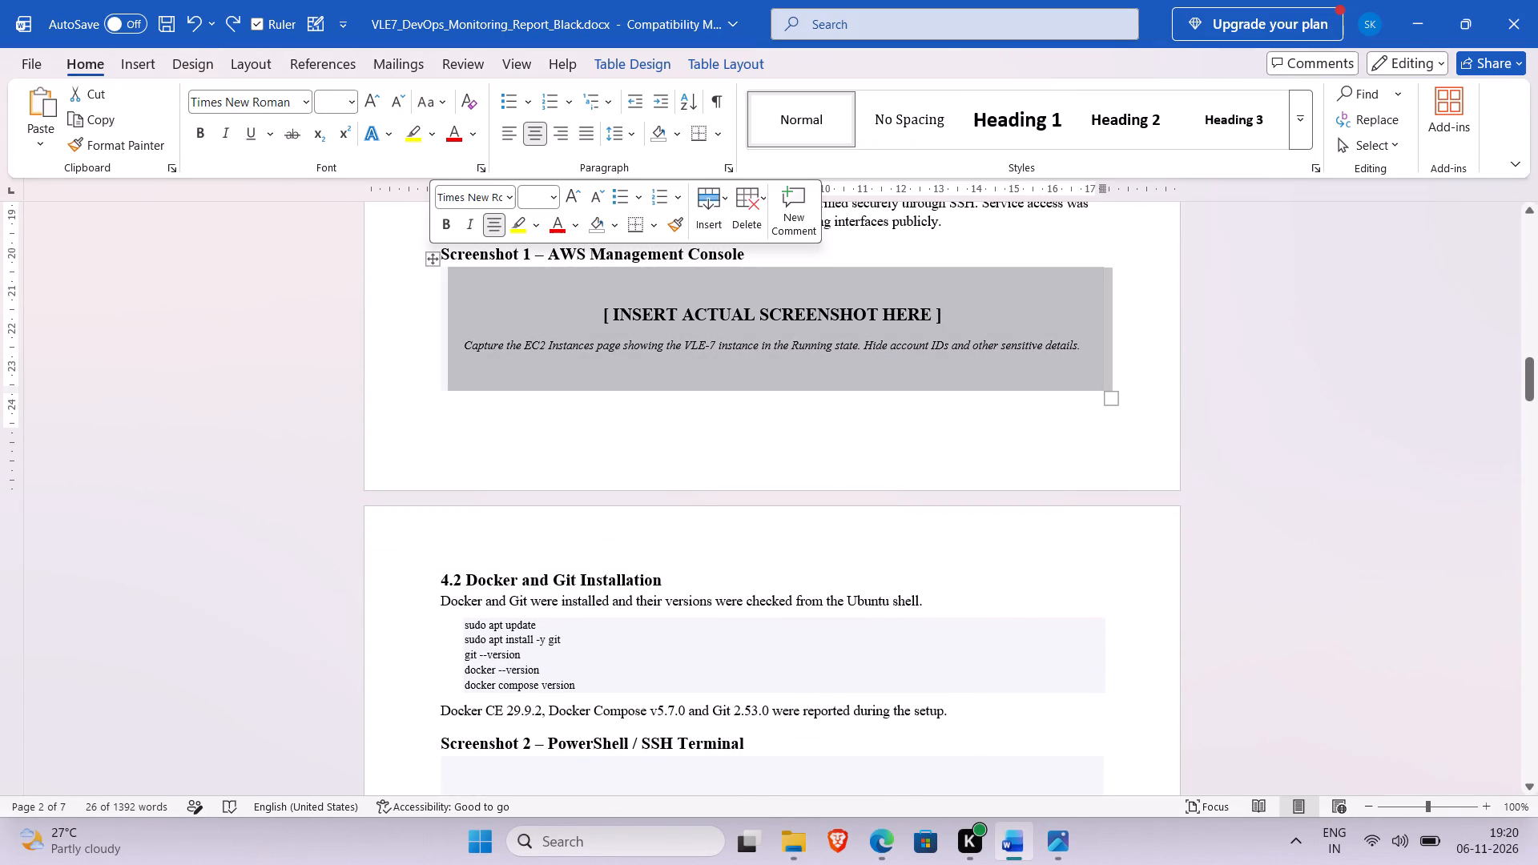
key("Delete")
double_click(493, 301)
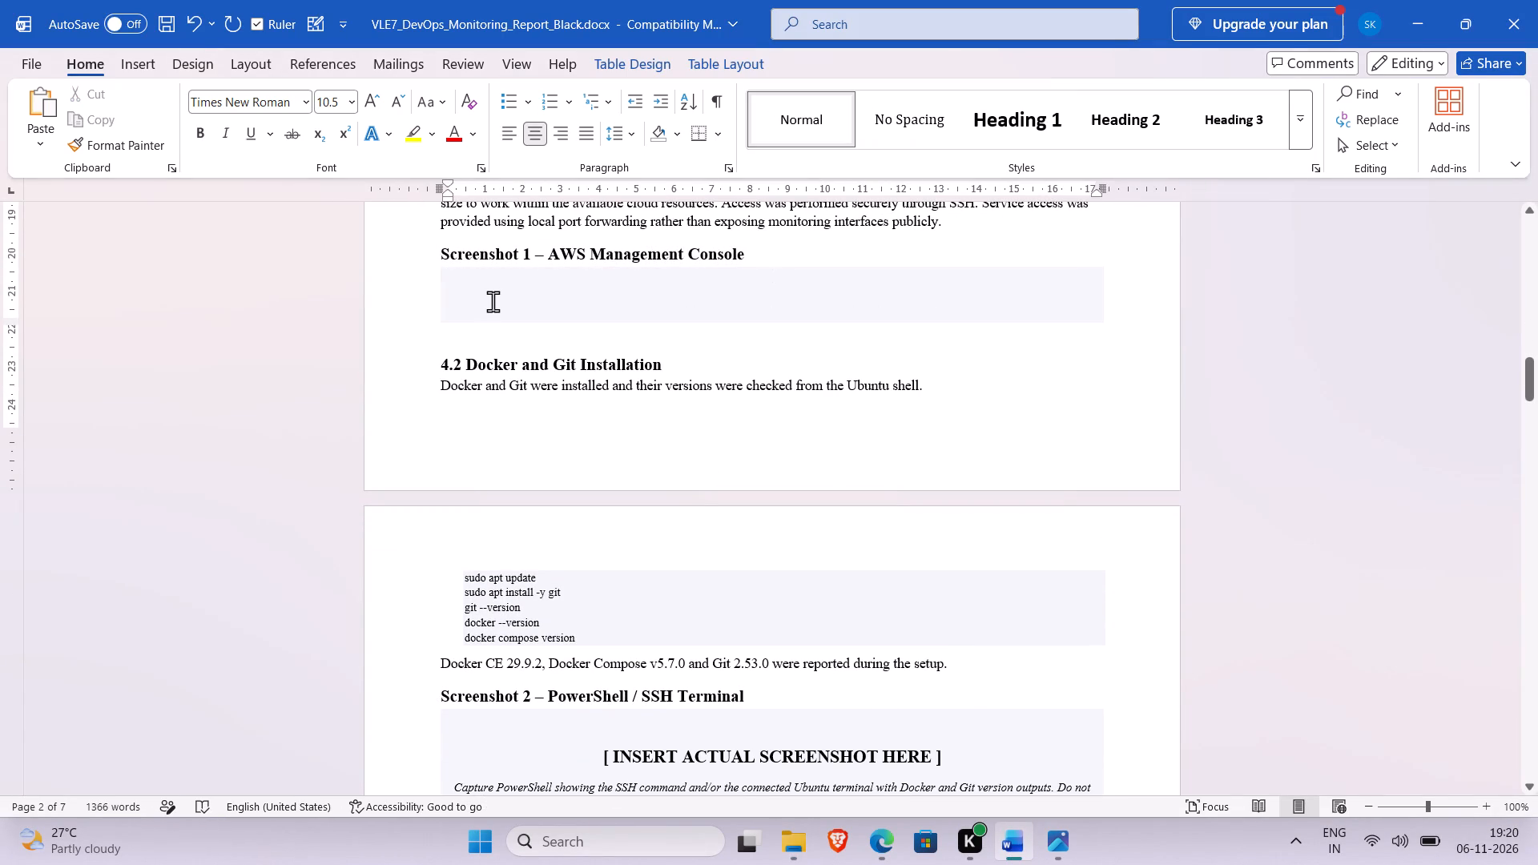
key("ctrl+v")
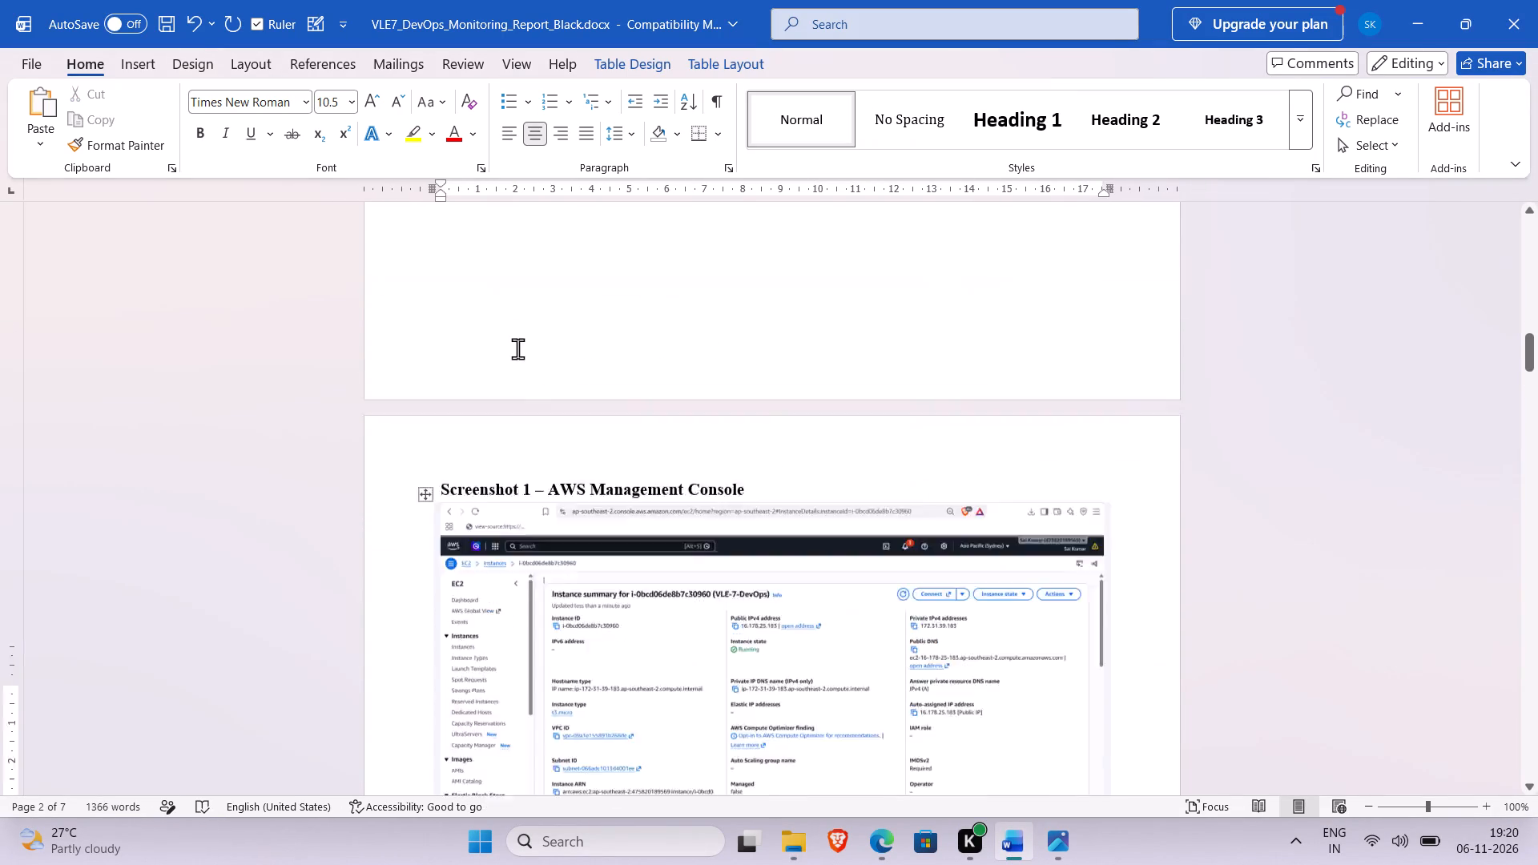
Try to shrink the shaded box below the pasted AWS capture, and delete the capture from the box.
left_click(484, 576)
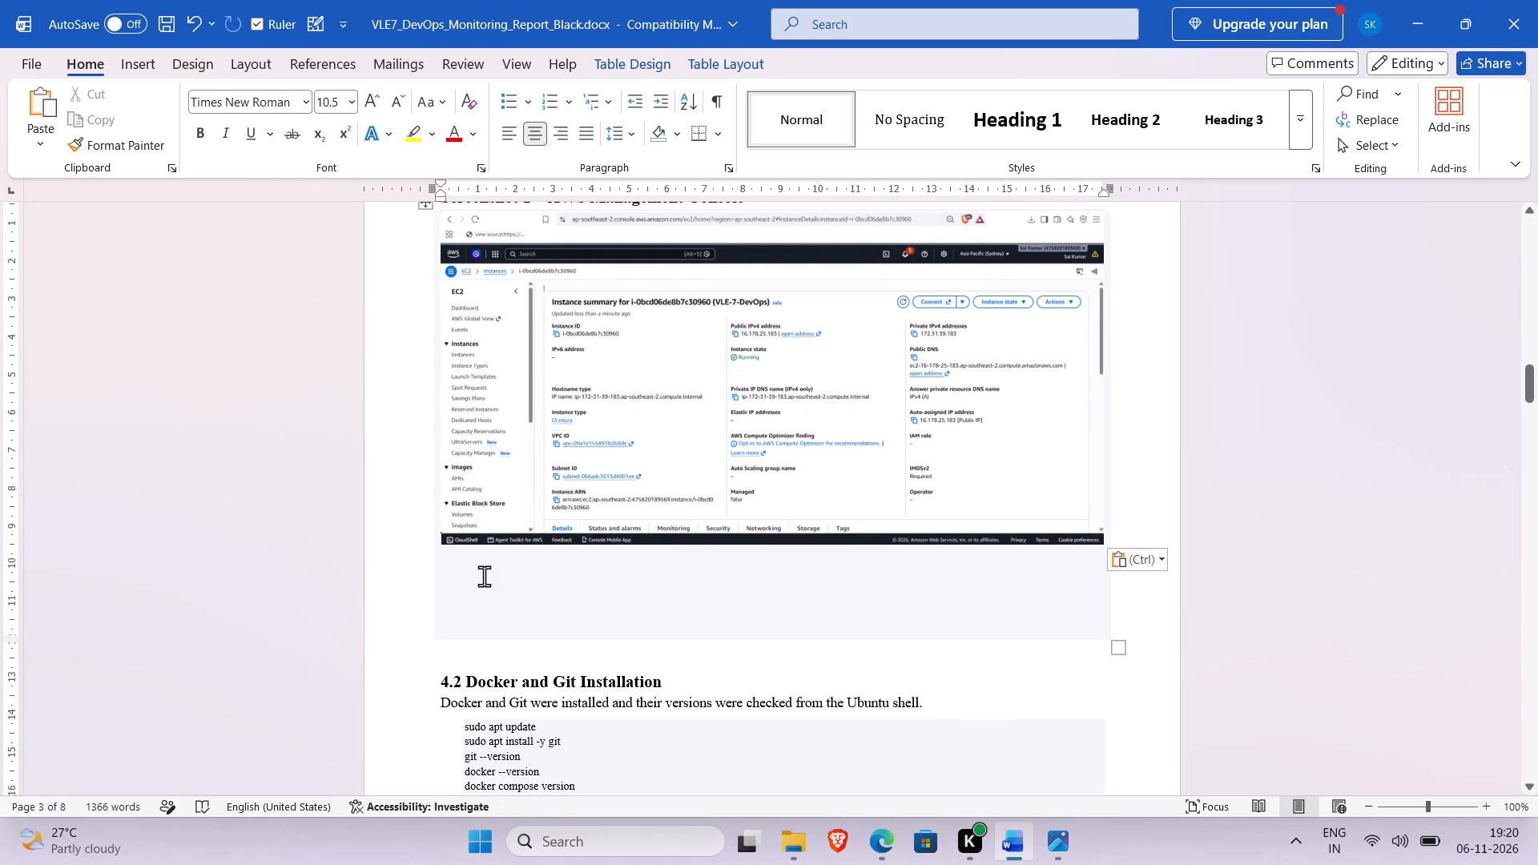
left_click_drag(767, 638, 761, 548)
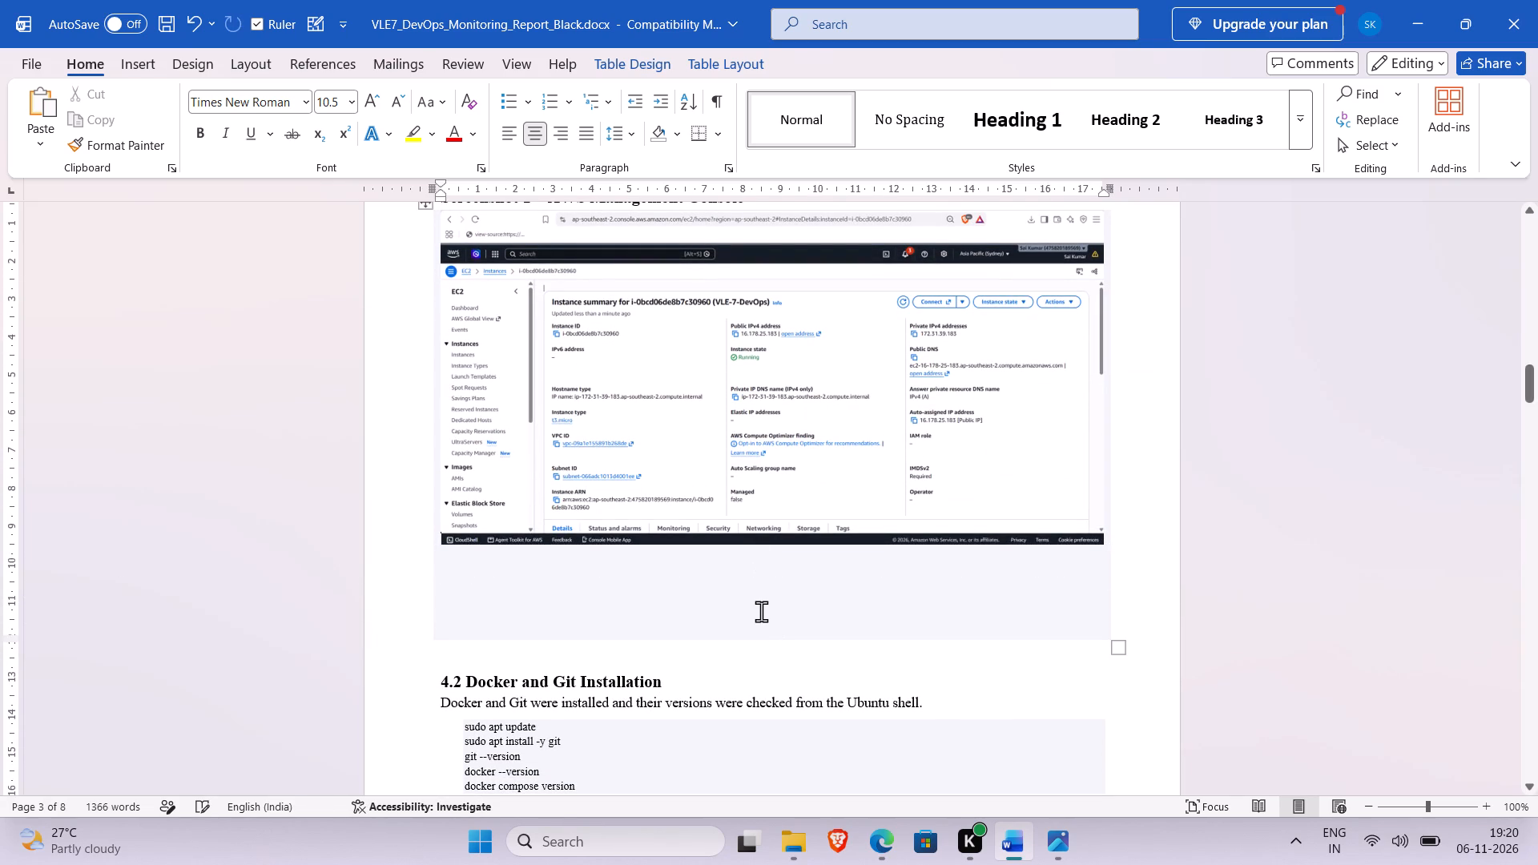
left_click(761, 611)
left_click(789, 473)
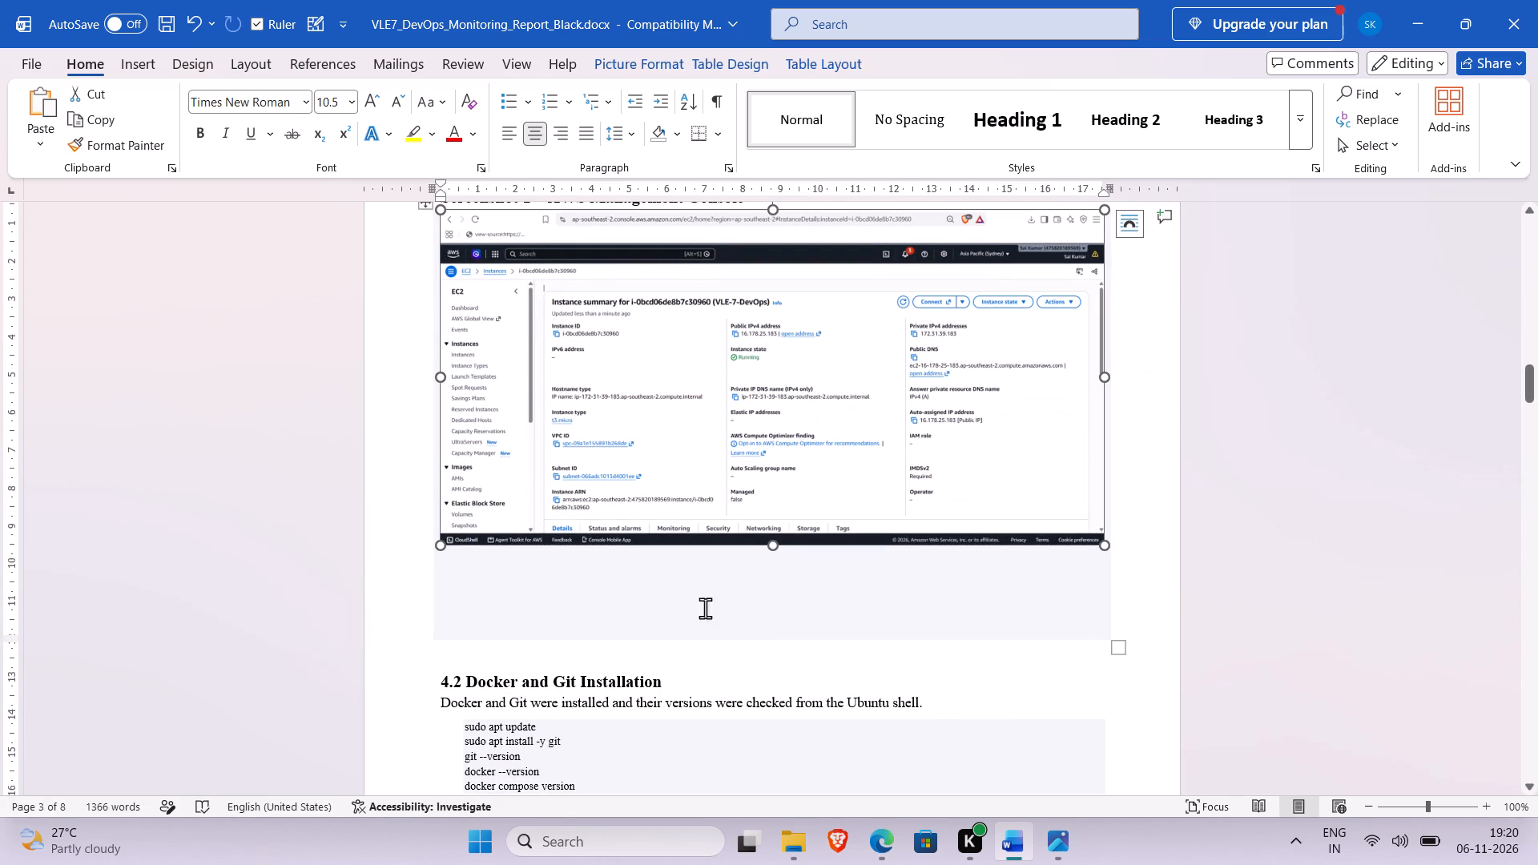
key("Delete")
Delete the emptied shaded placeholder table under the Screenshot 1 – AWS Management Console heading.
scroll(611, 566, "up", 1)
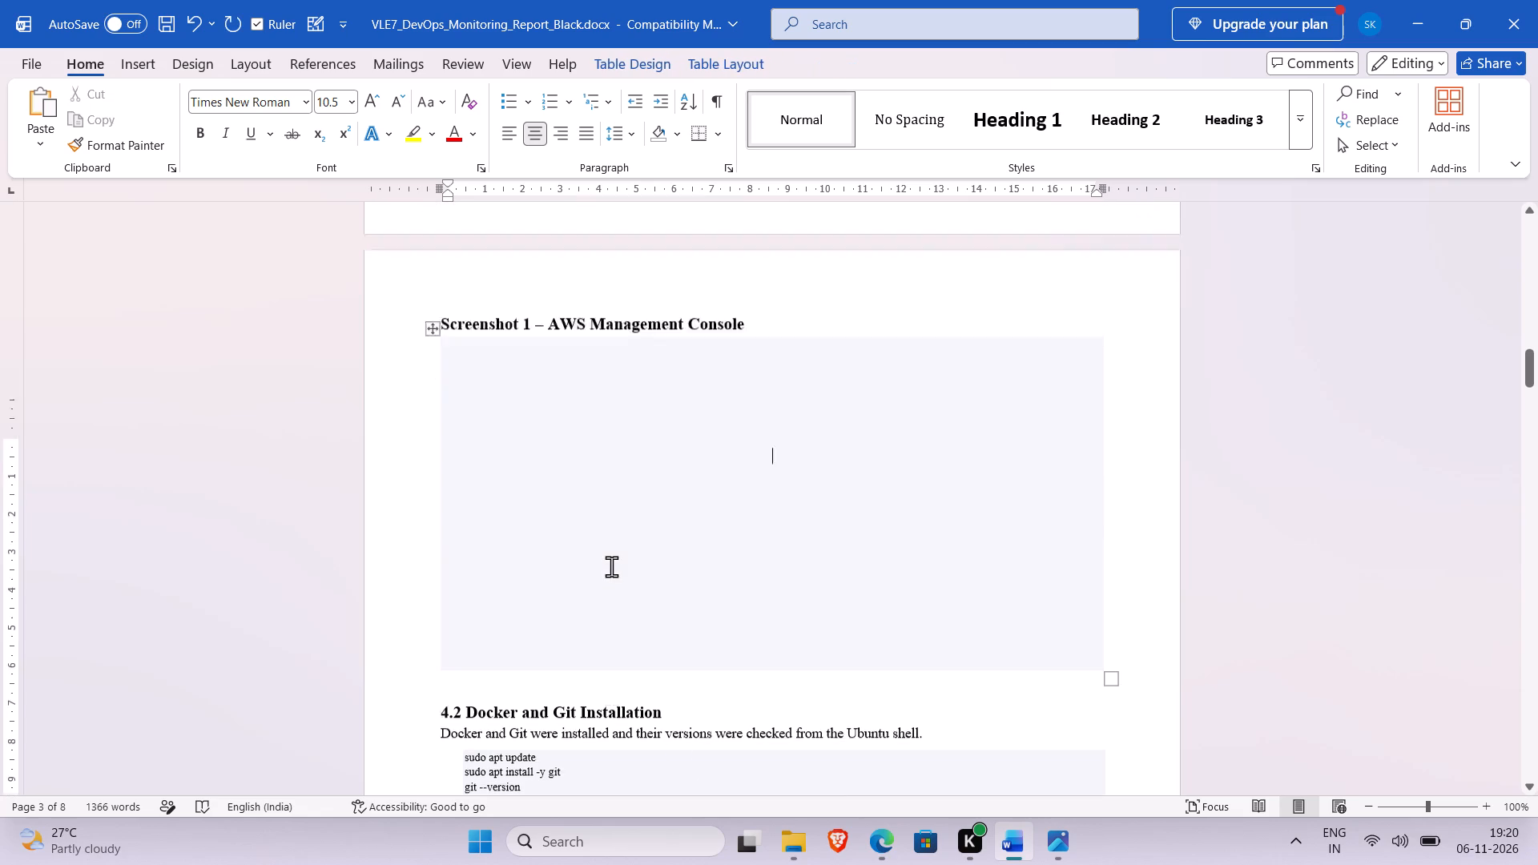
scroll(611, 566, "up", 1)
triple_click(557, 587)
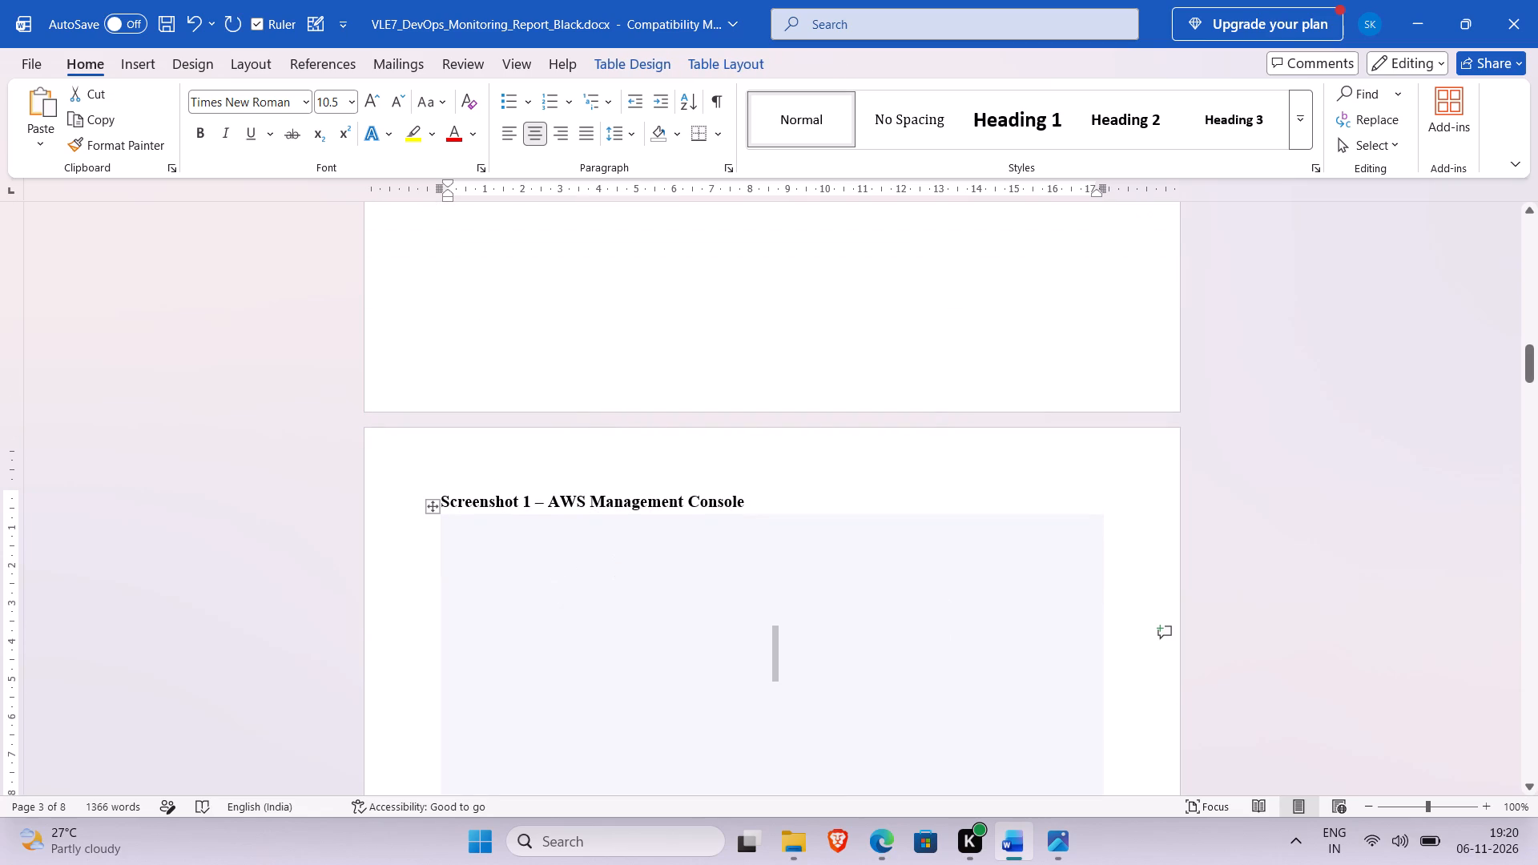
left_click(429, 504)
key("Delete")
key("BackSpace")
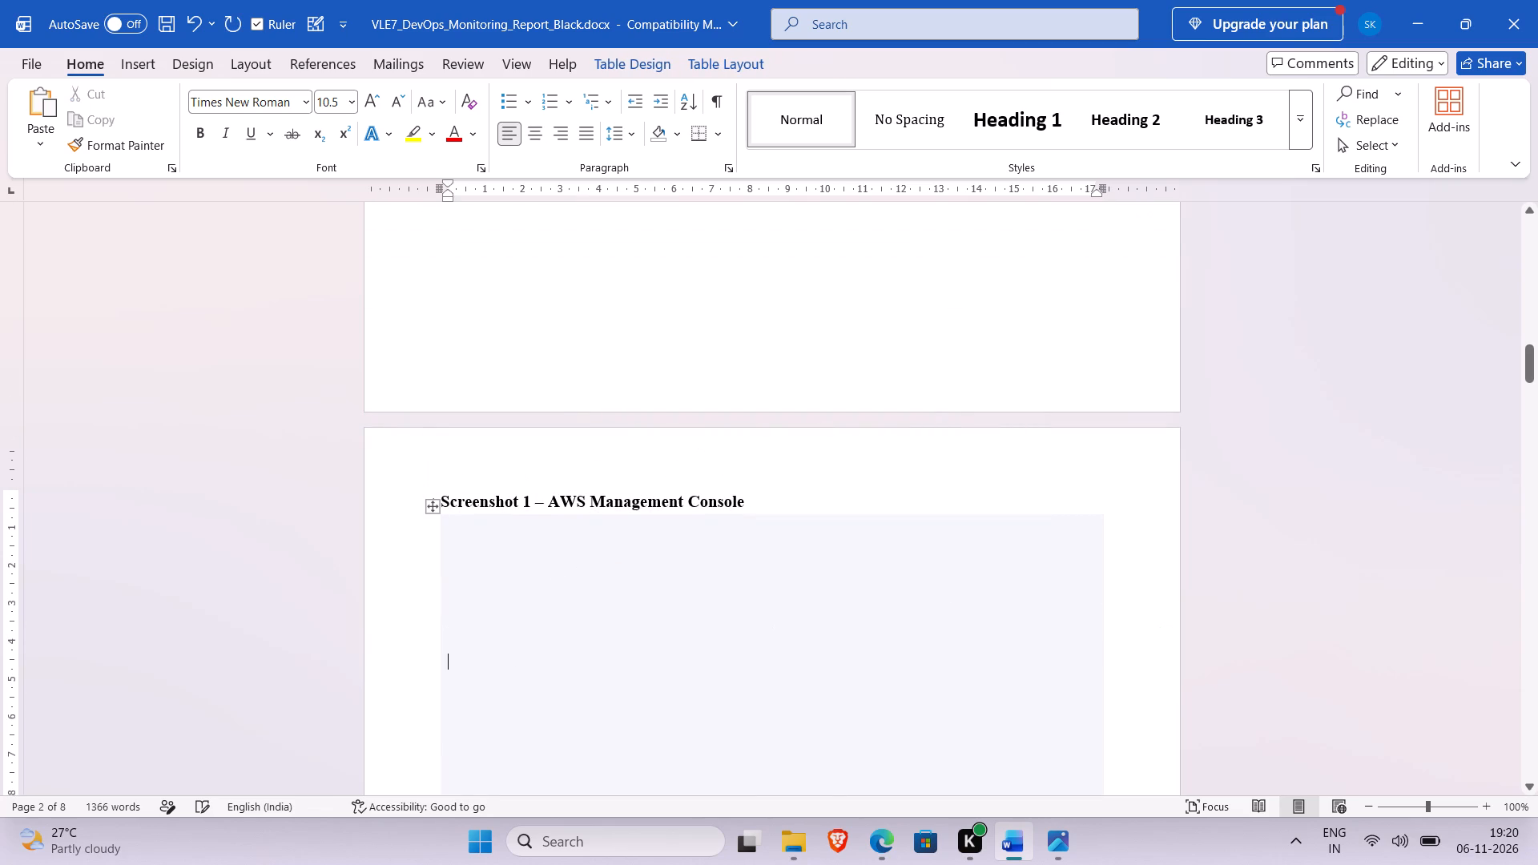
key("Delete")
left_click(435, 511)
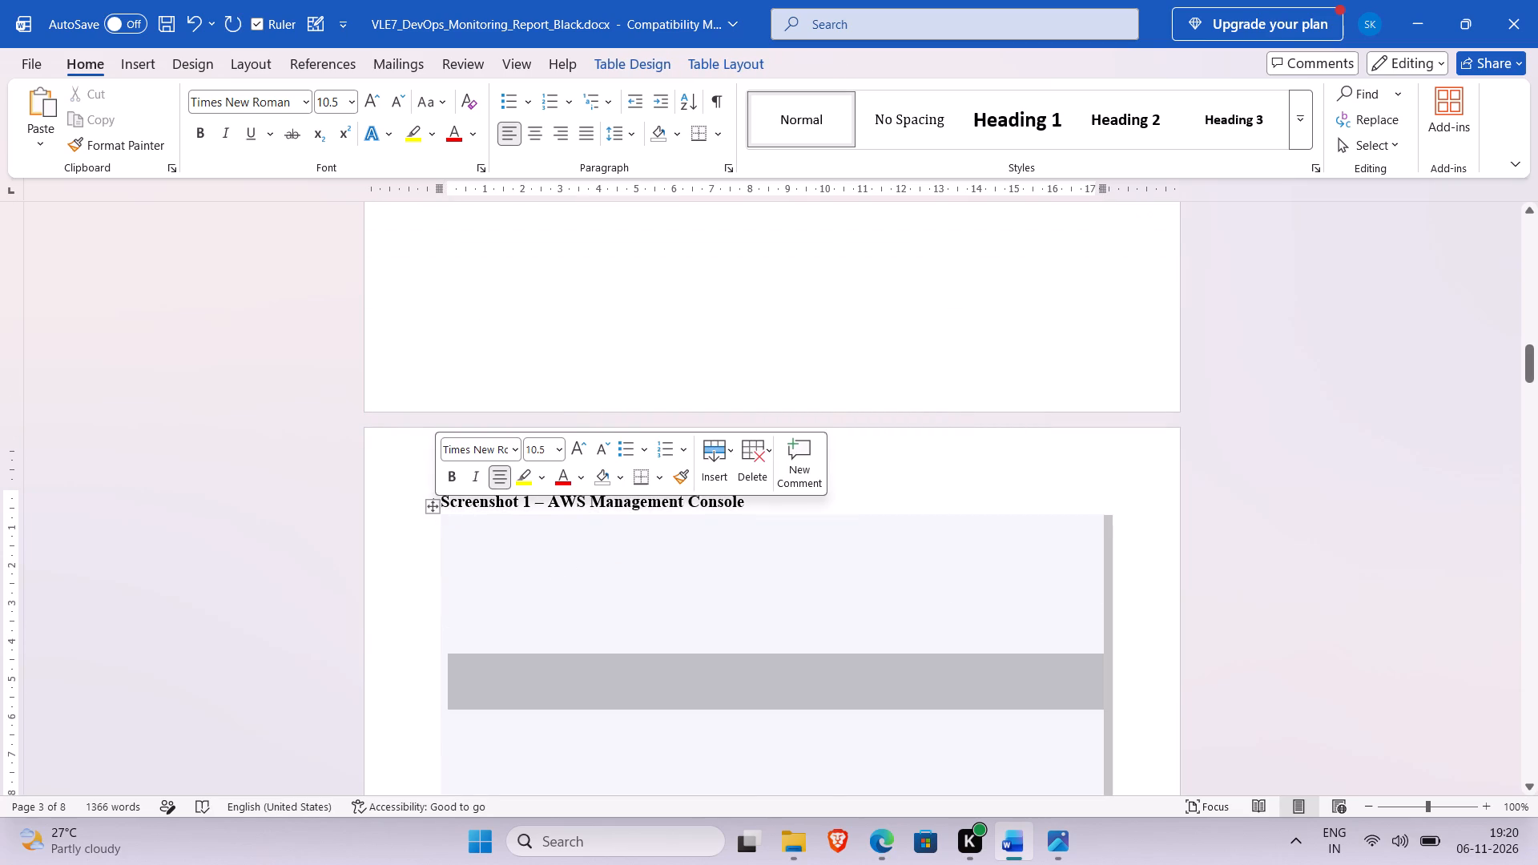
left_click(756, 457)
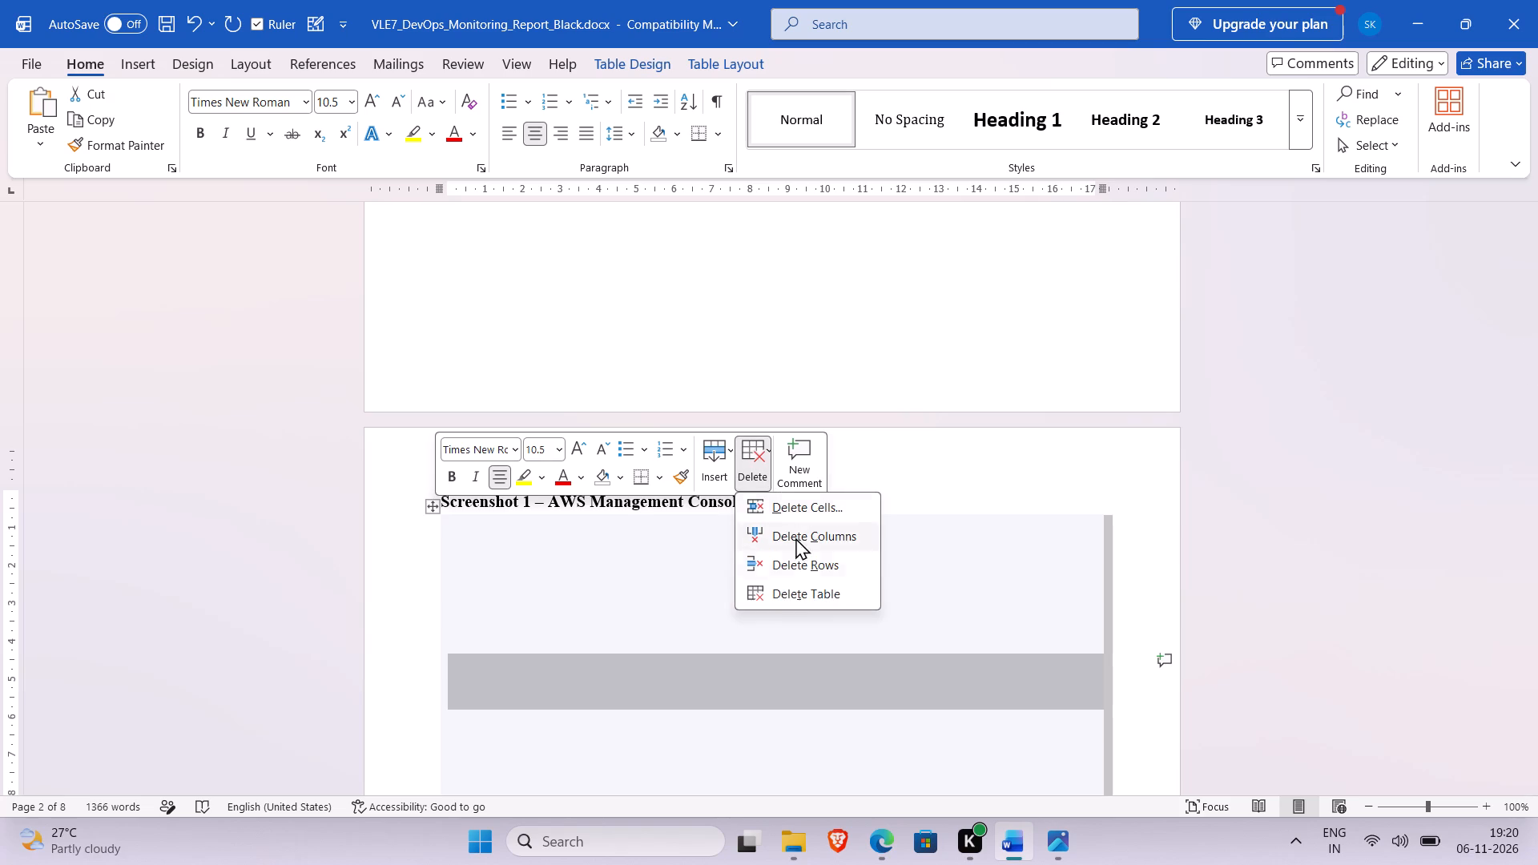
left_click(818, 597)
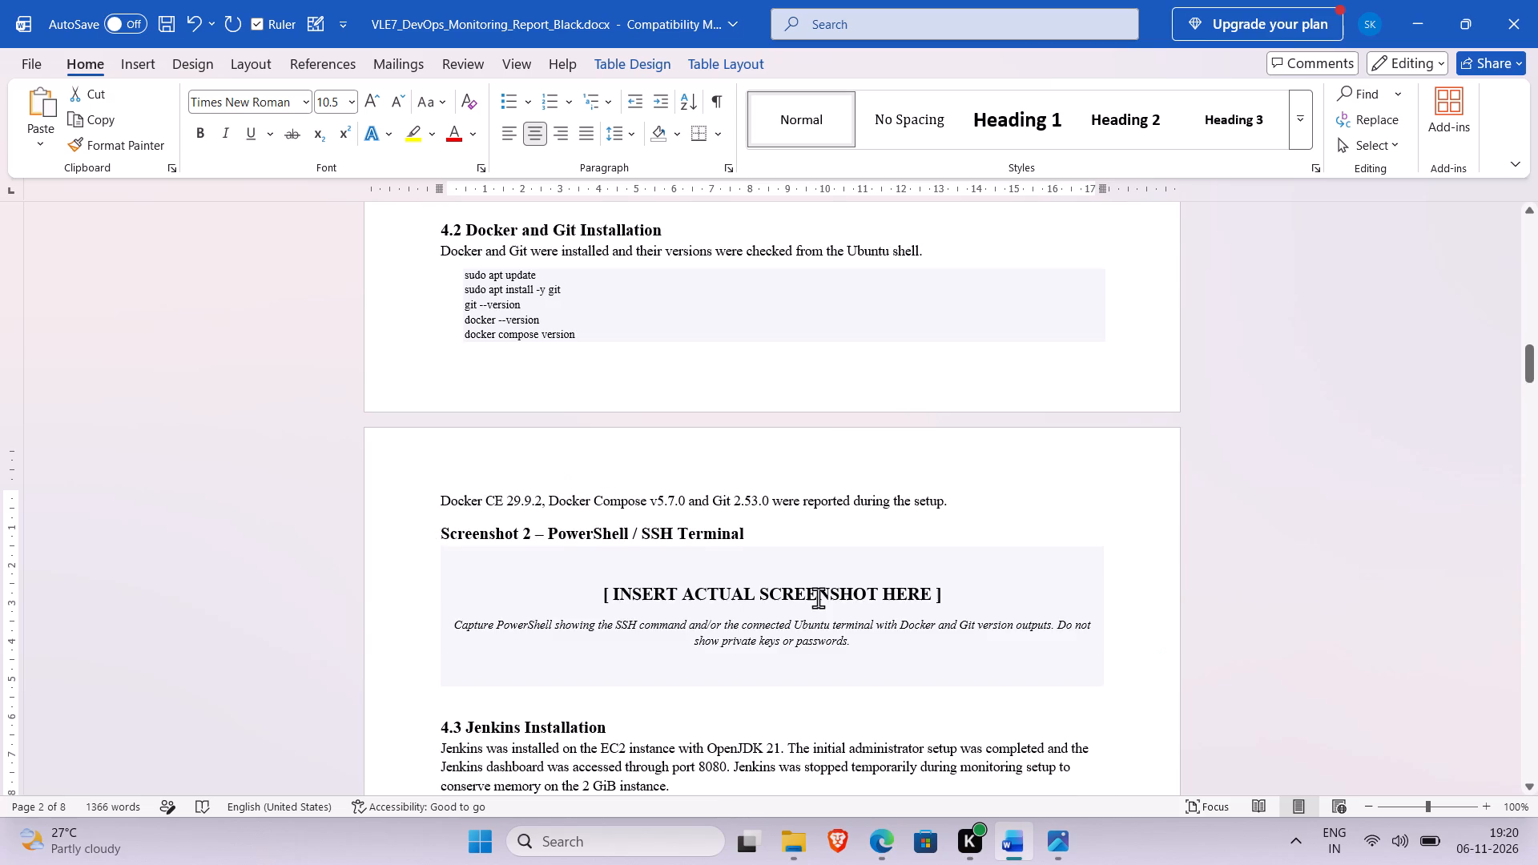
Paste the copied VLE-7-DevOps instance summary capture directly beneath the Screenshot 1 – AWS Management Console heading.
scroll(650, 444, "up", 1)
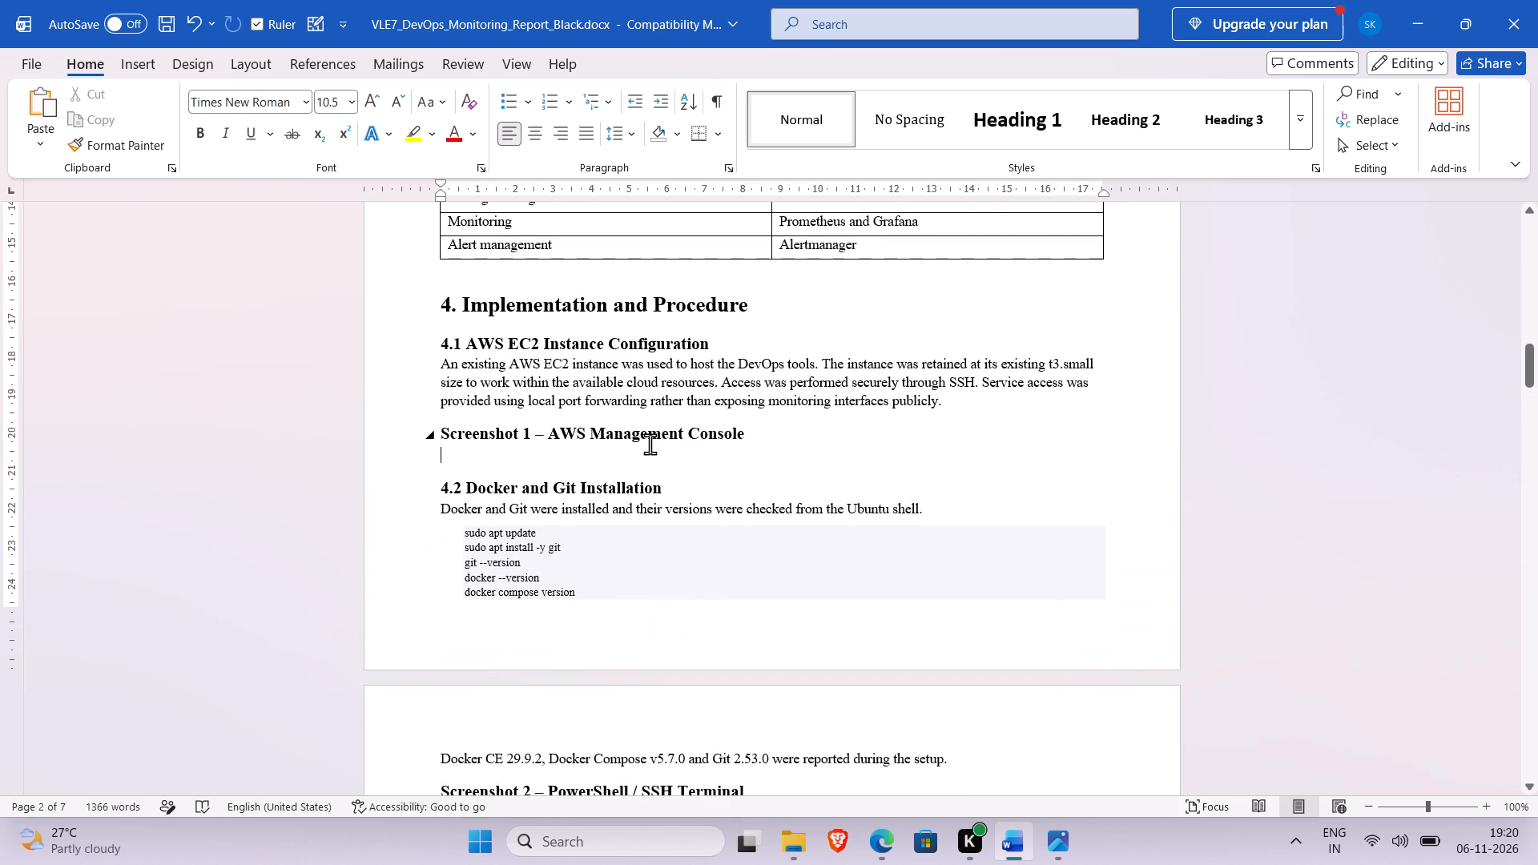
key("ctrl+v")
scroll(650, 444, "down", 1)
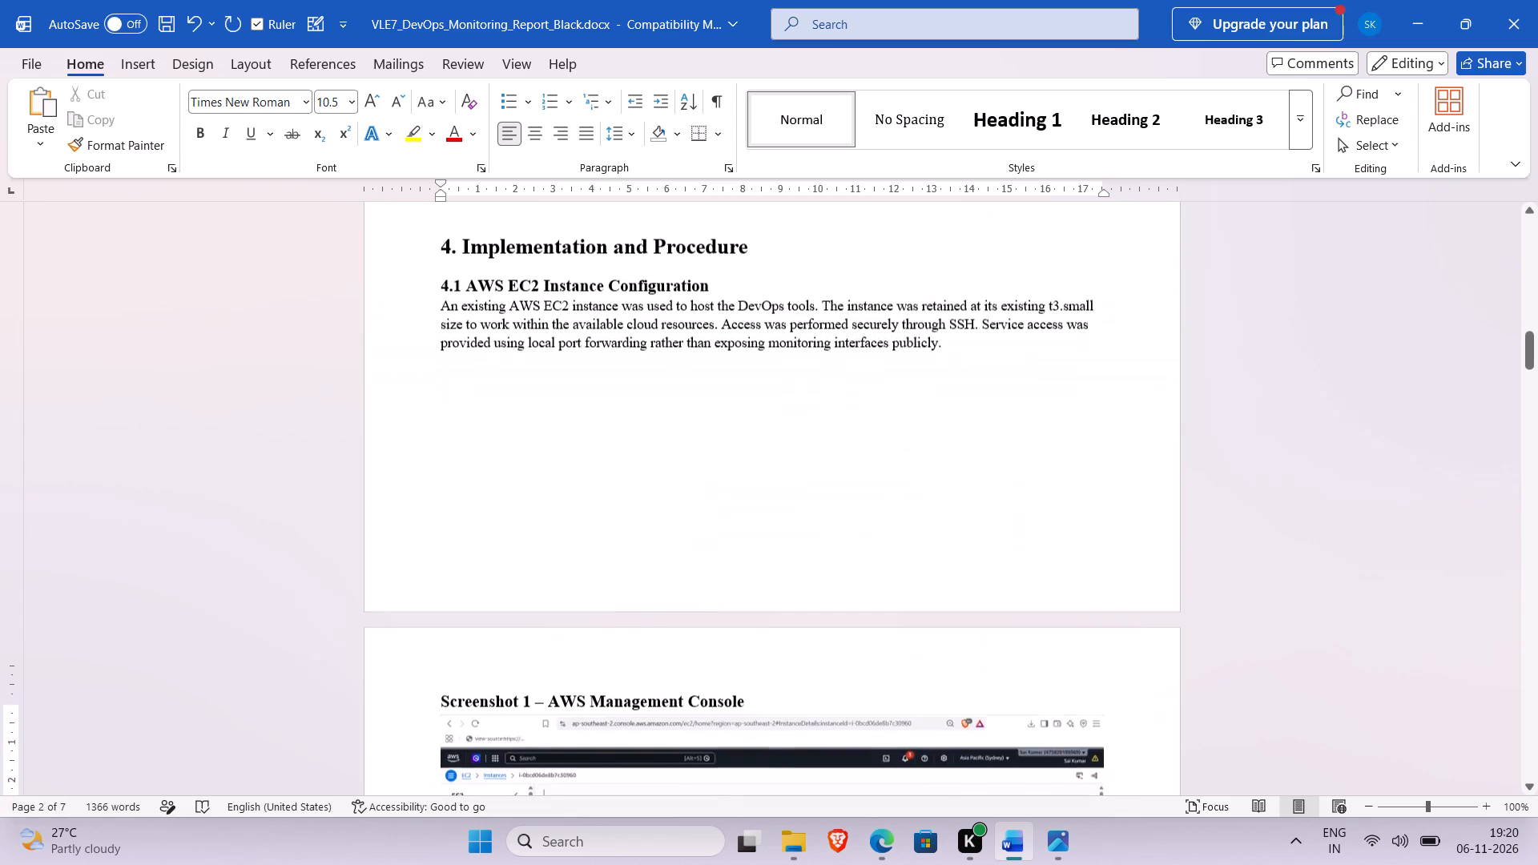
scroll(650, 444, "down", 2)
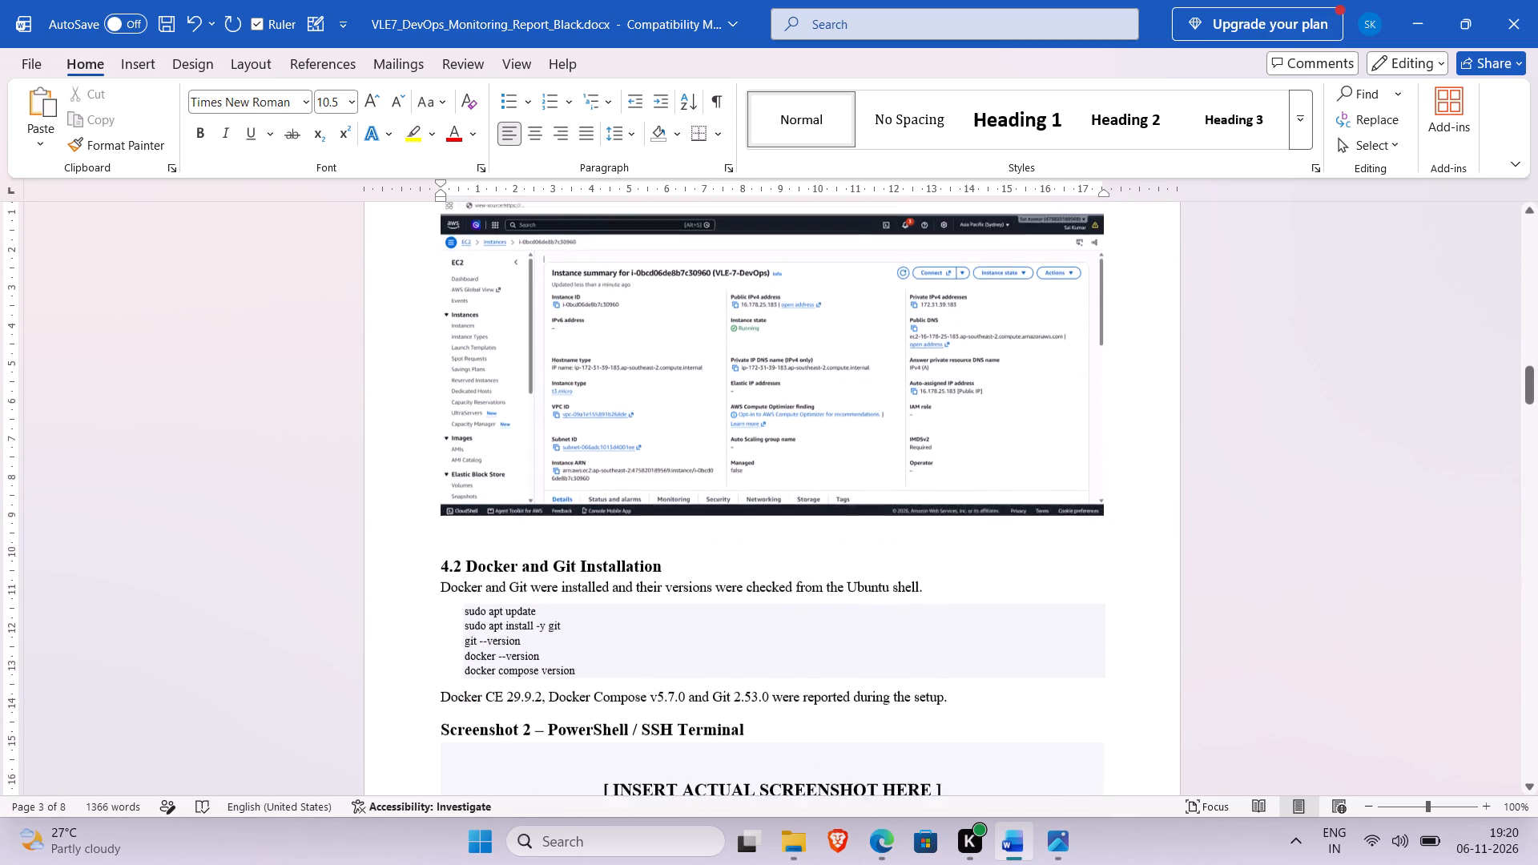
Delete the shaded placeholder table under the Screenshot 2 – PowerShell / SSH Terminal heading in section 4.2.
scroll(650, 444, "down", 1)
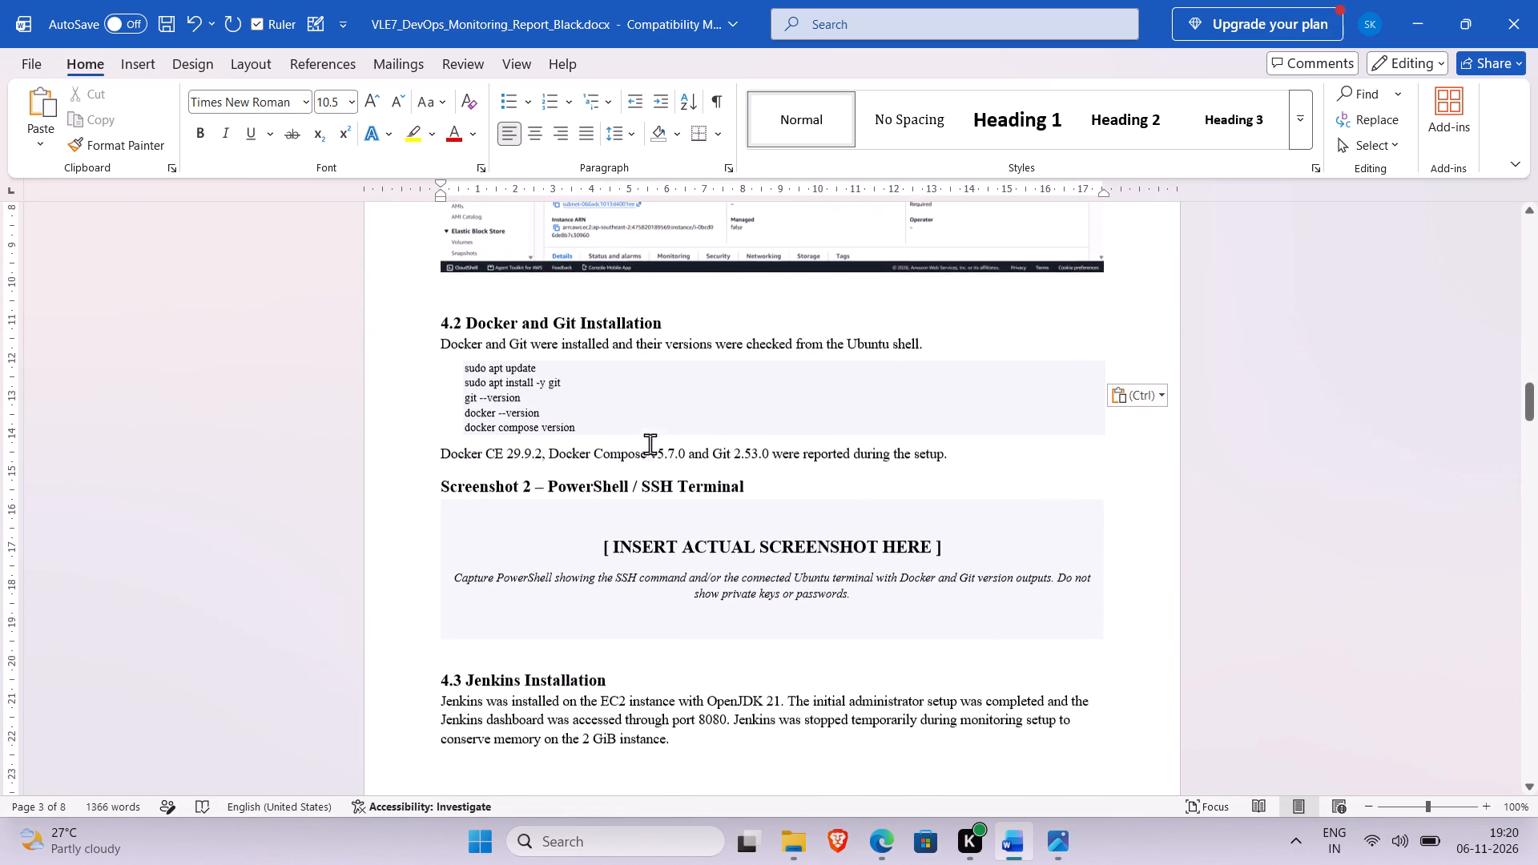
scroll(650, 444, "down", 1)
left_click(586, 531)
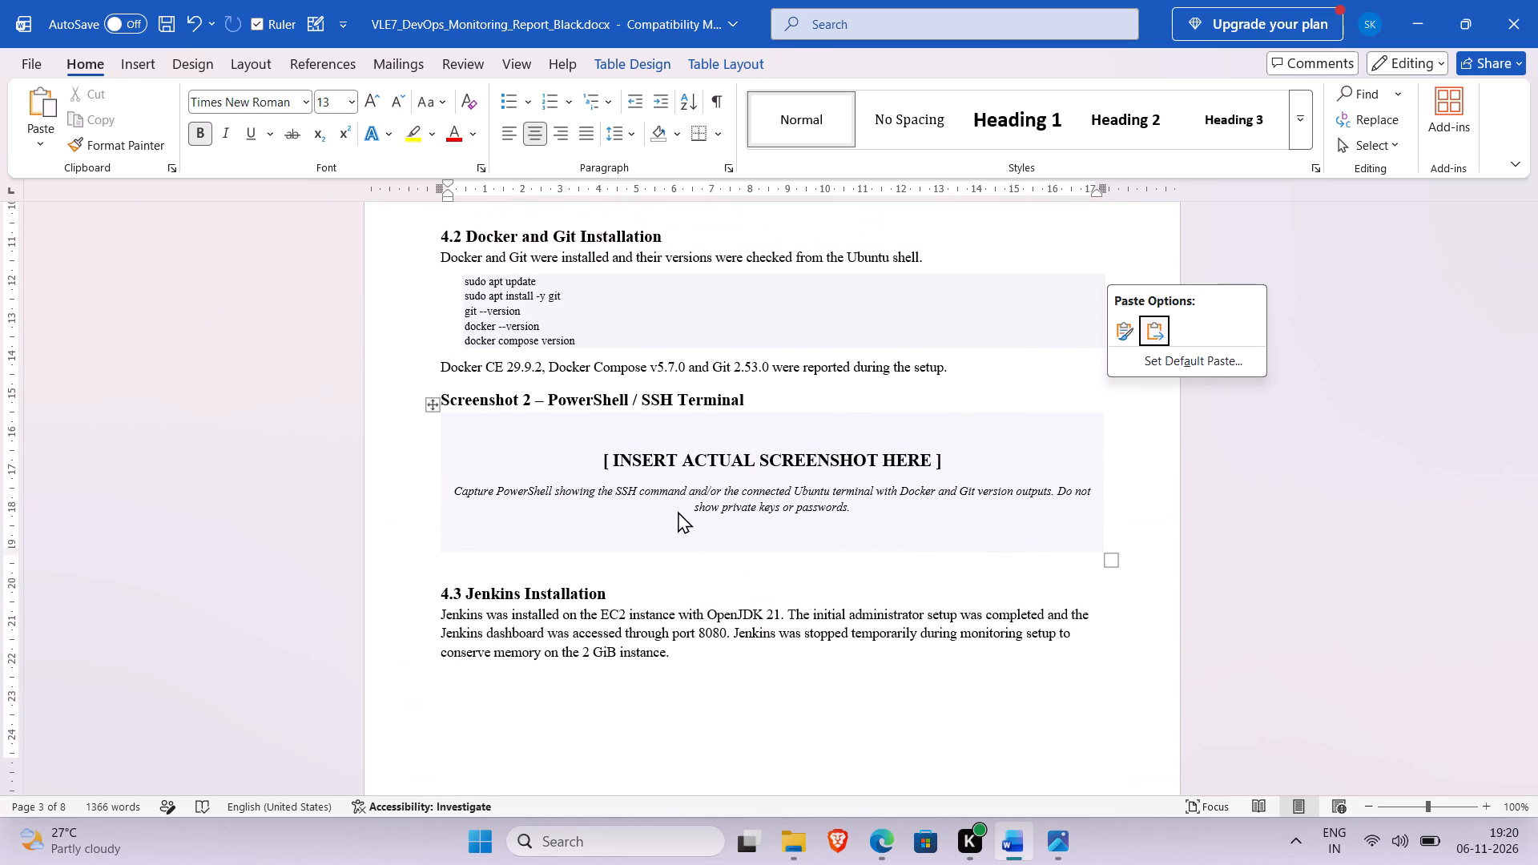
left_click(678, 511)
triple_click(495, 441)
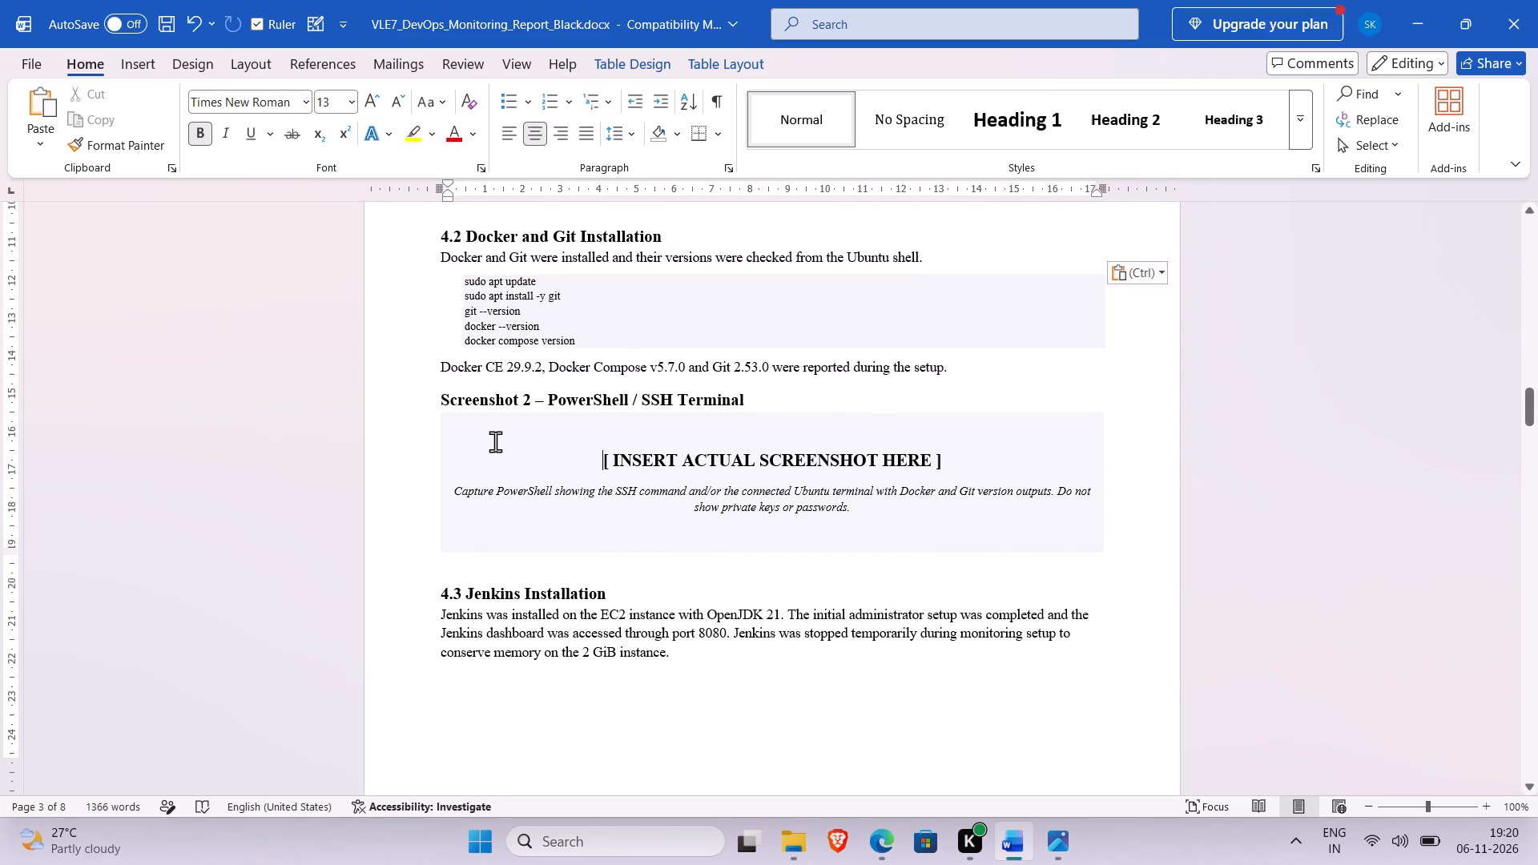
left_click(436, 405)
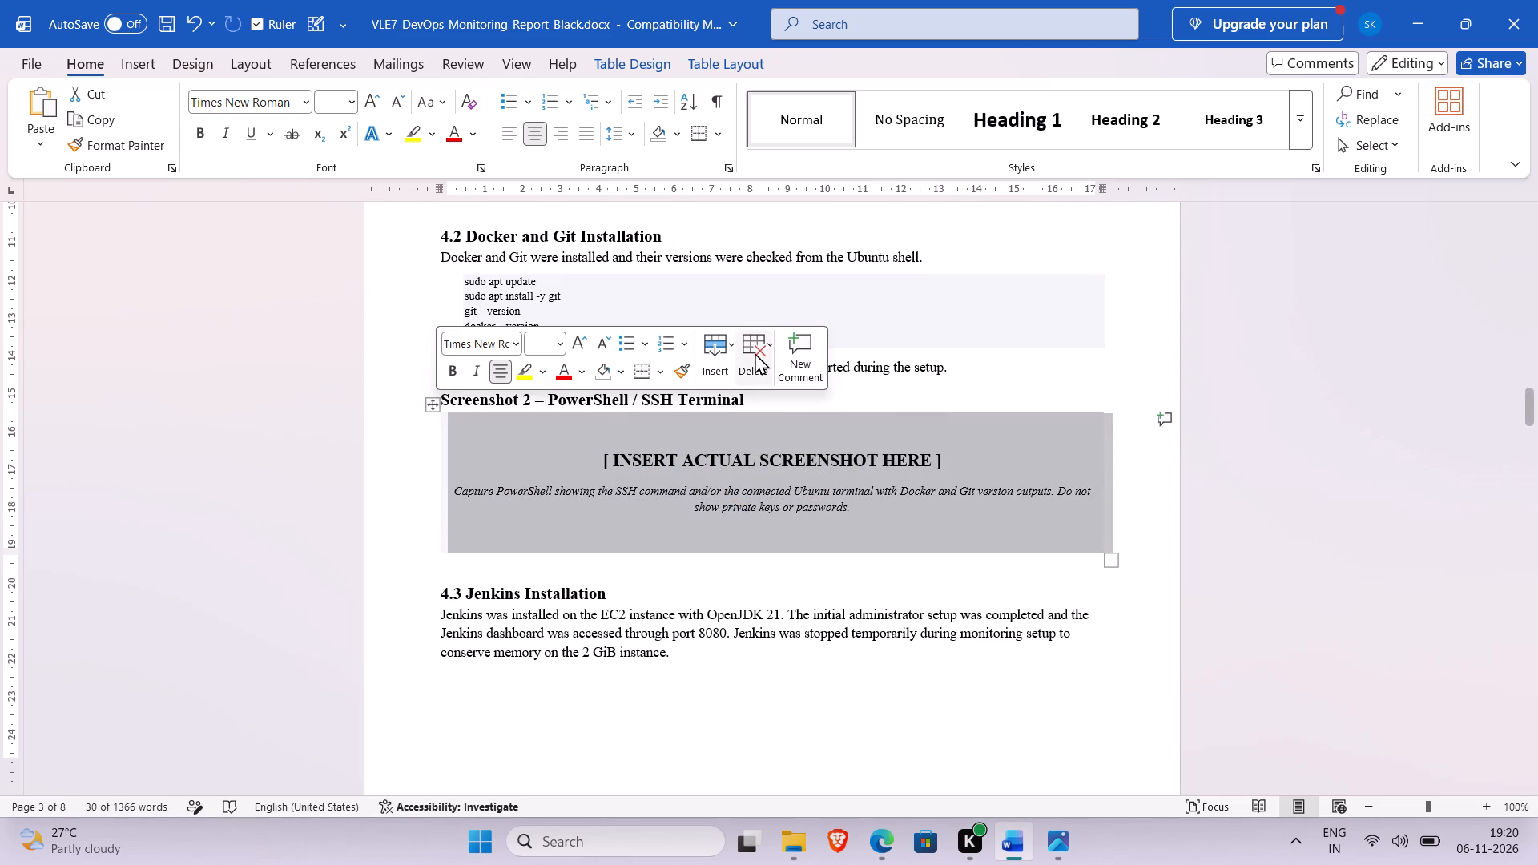
left_click(752, 364)
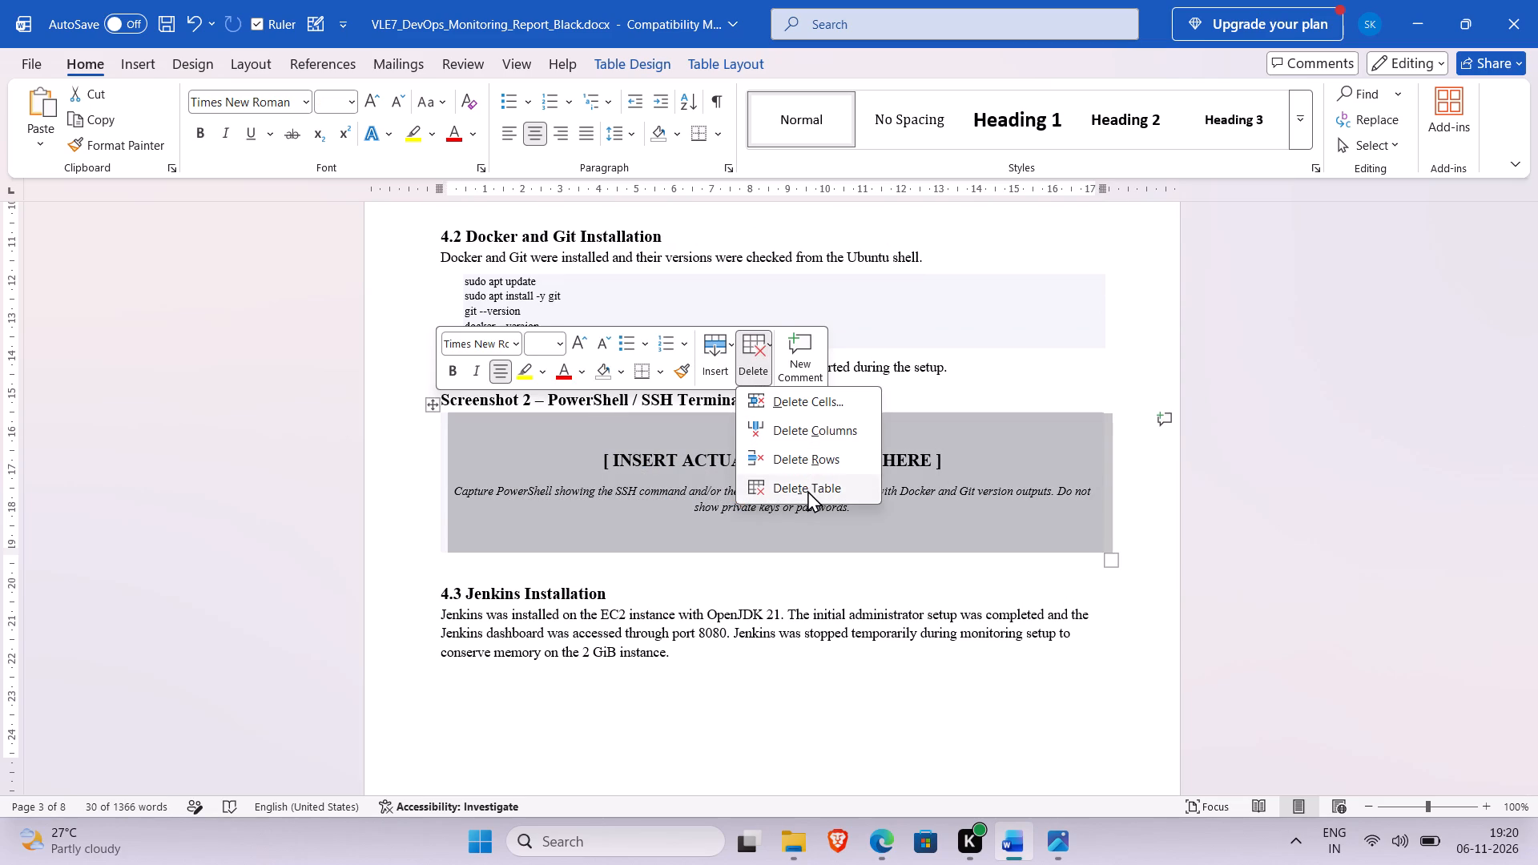
left_click(807, 490)
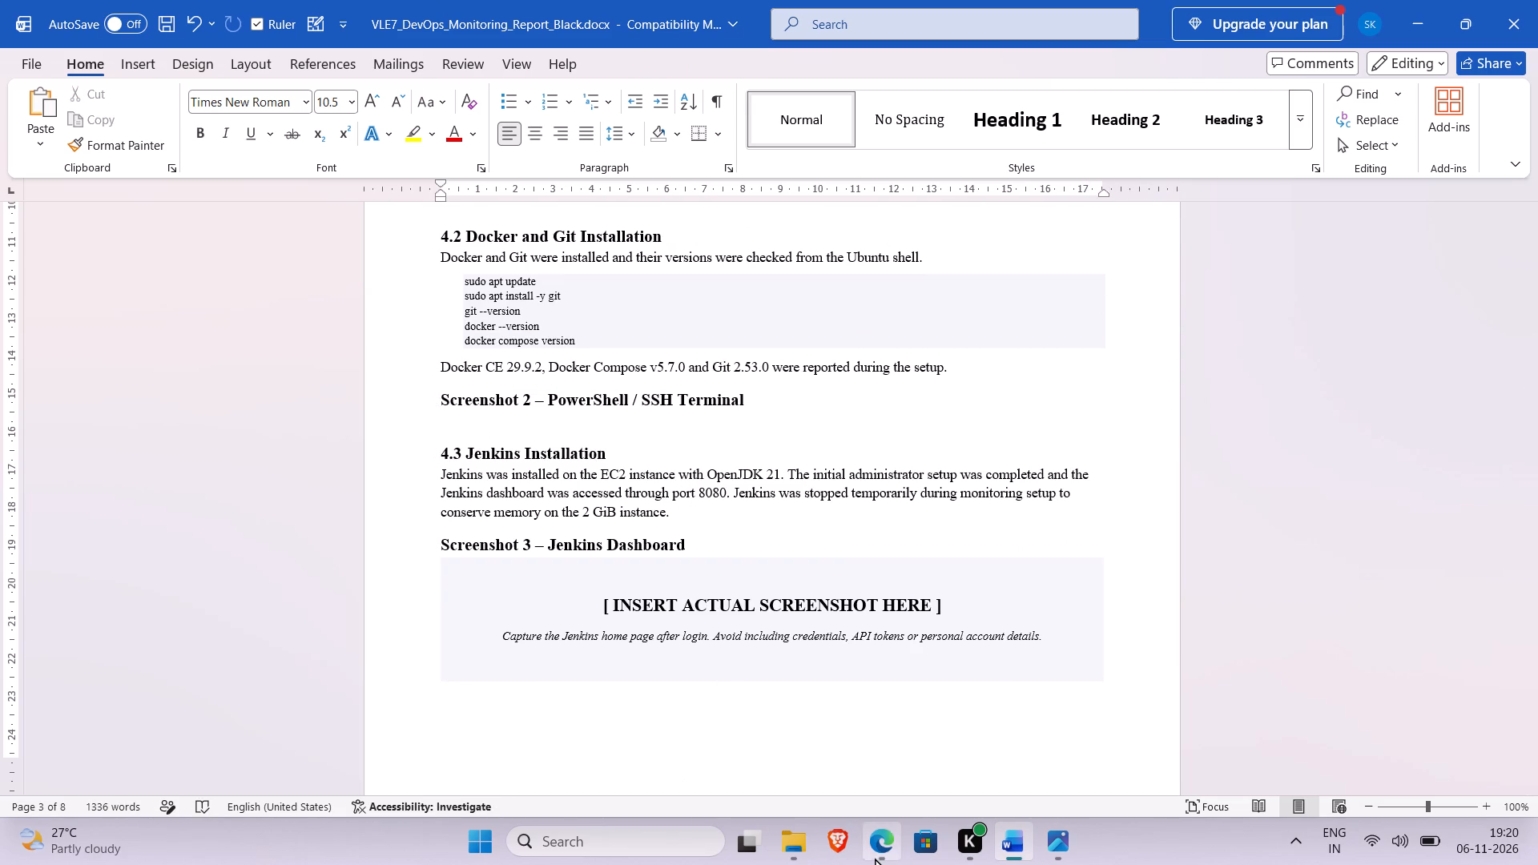
Switch to File Explorer and open Screenshot 2026-11-04 003029.png from the Screenshots folder in Photos.
left_click(803, 785)
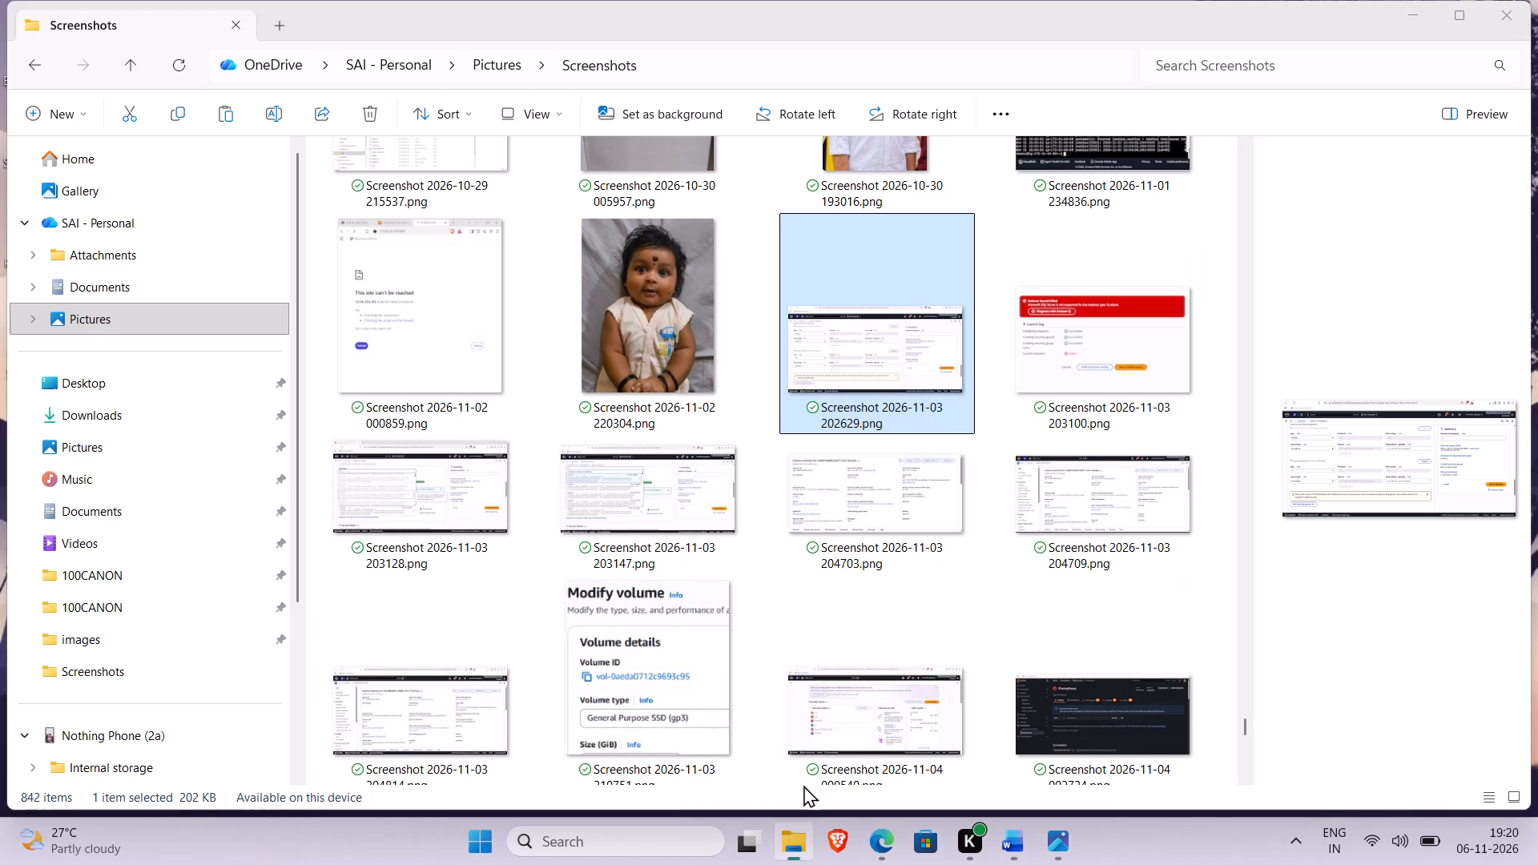
scroll(1024, 644, "down", 4)
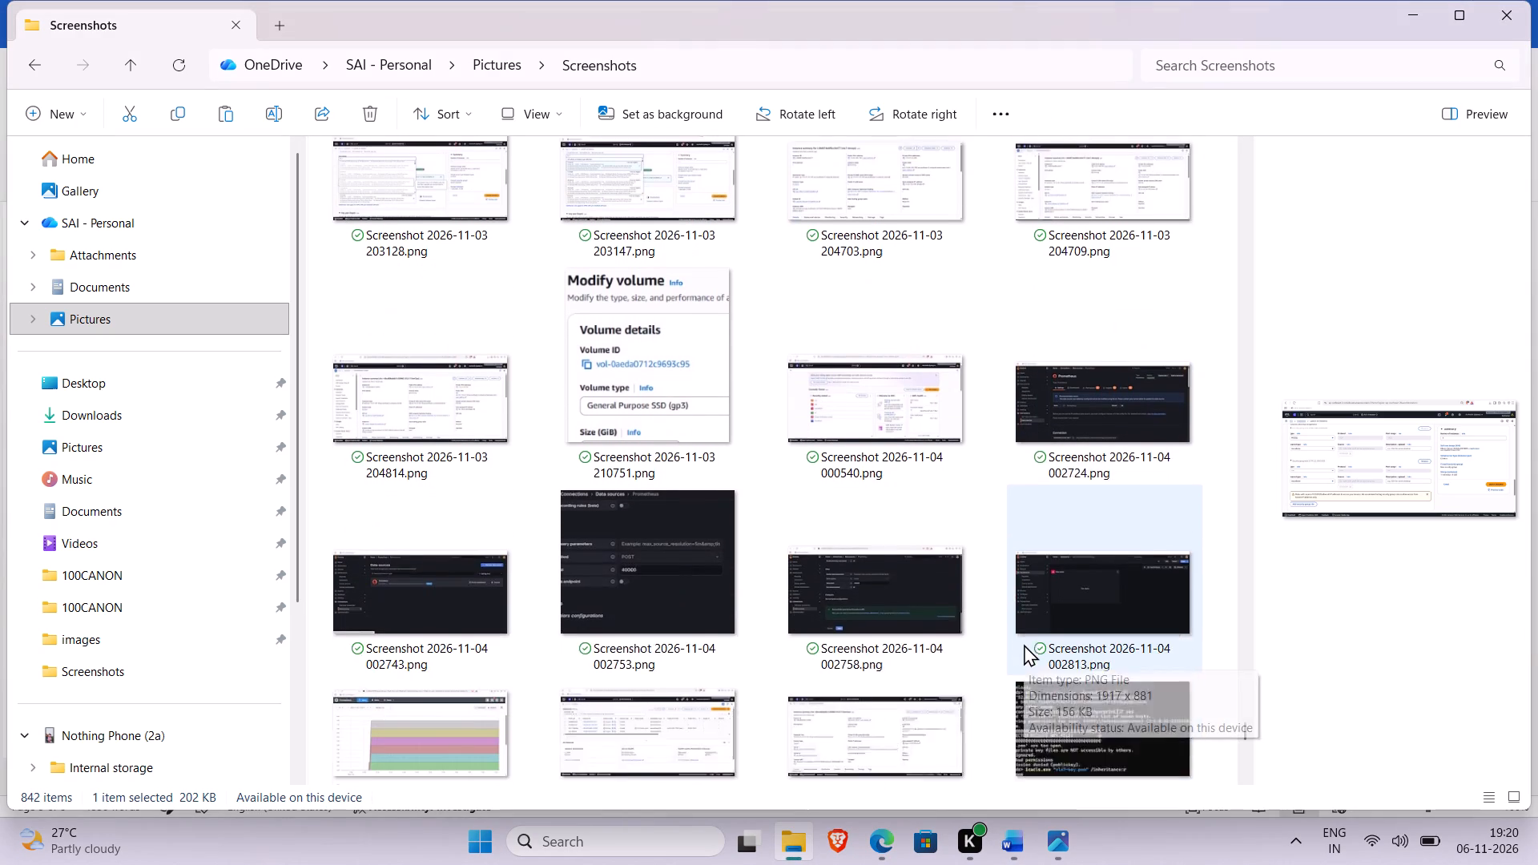
scroll(1024, 644, "down", 1)
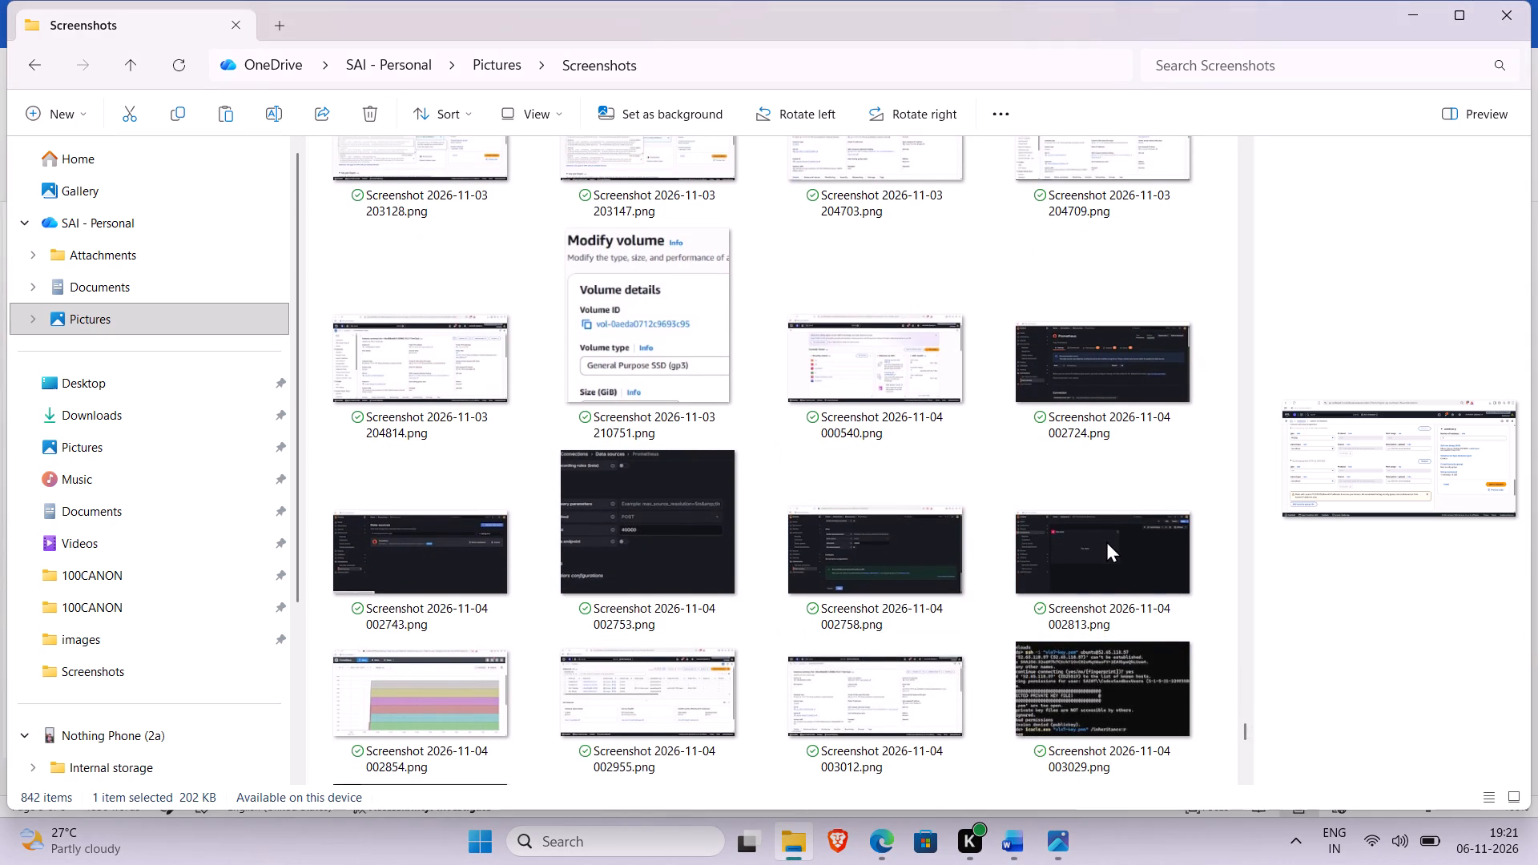
scroll(1106, 541, "down", 2)
left_click(1079, 618)
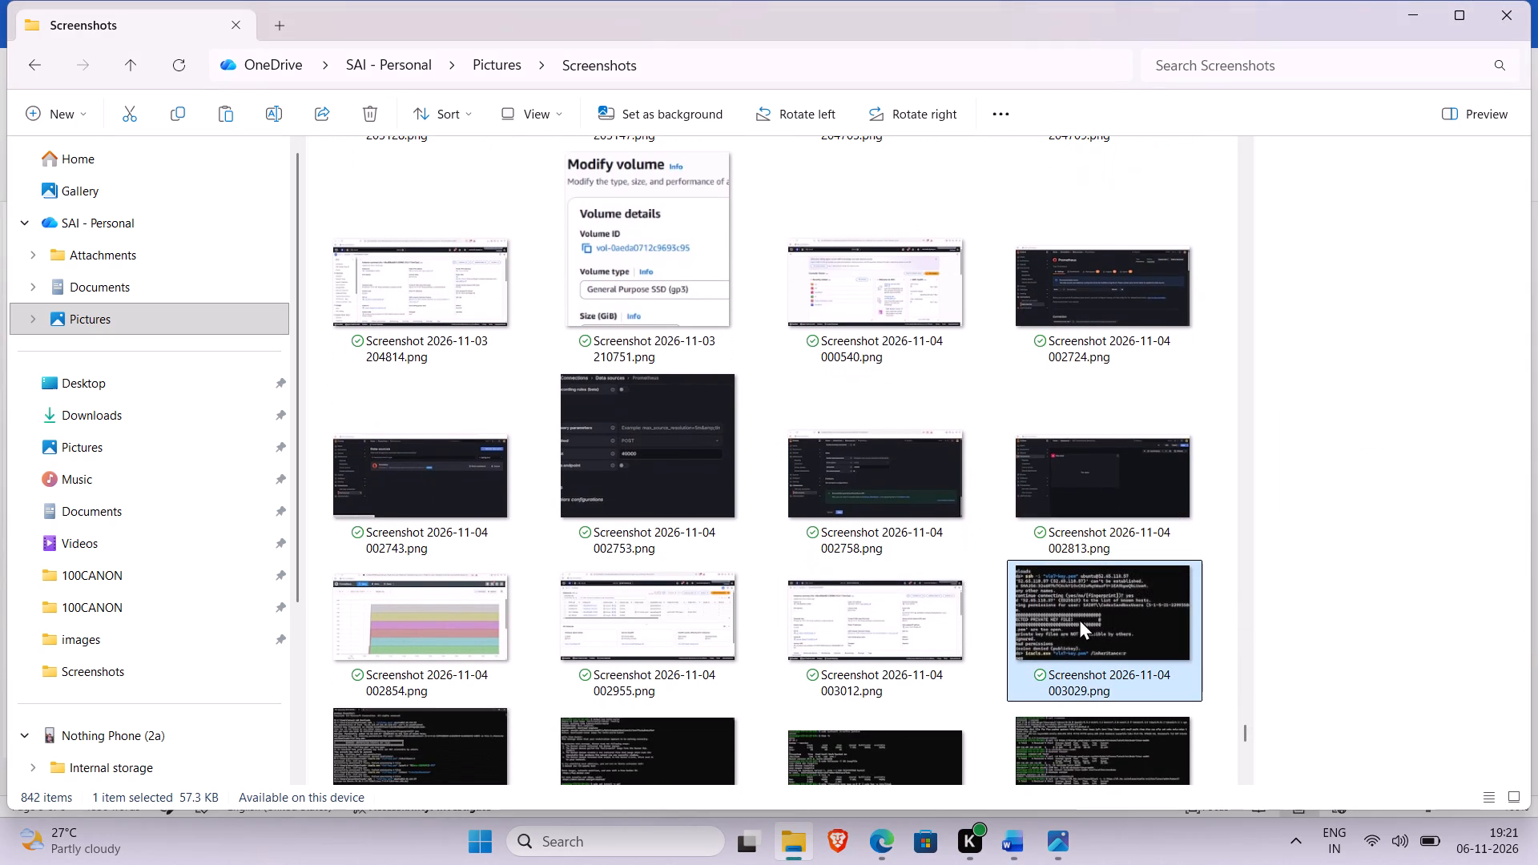
double_click(1079, 618)
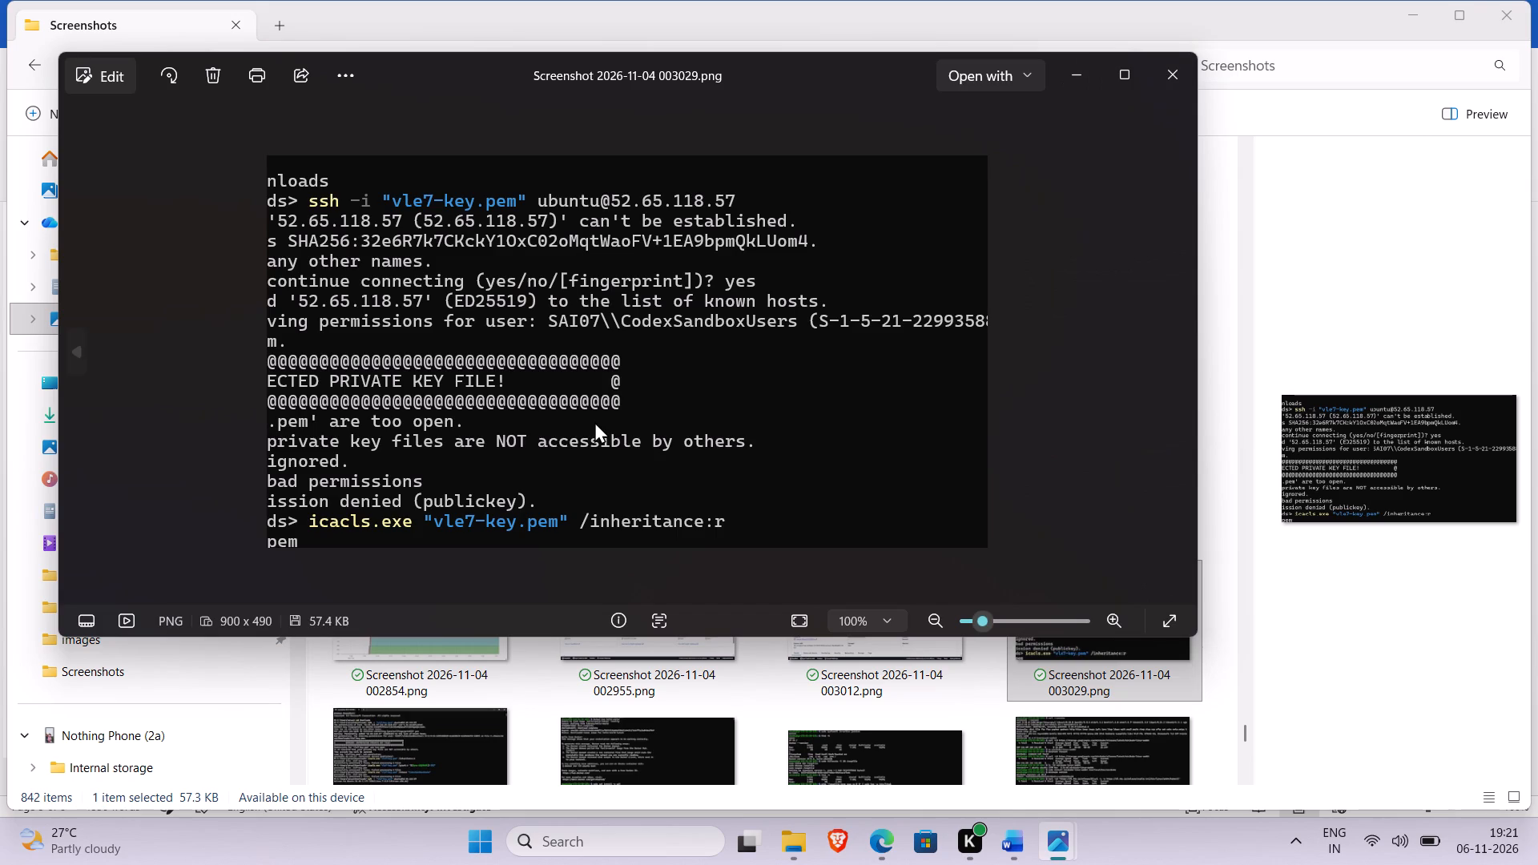
Look through the following November 4 terminal captures, up to Screenshot 2026-11-04 003332.png, for a suitable PowerShell SSH session.
left_click(1182, 362)
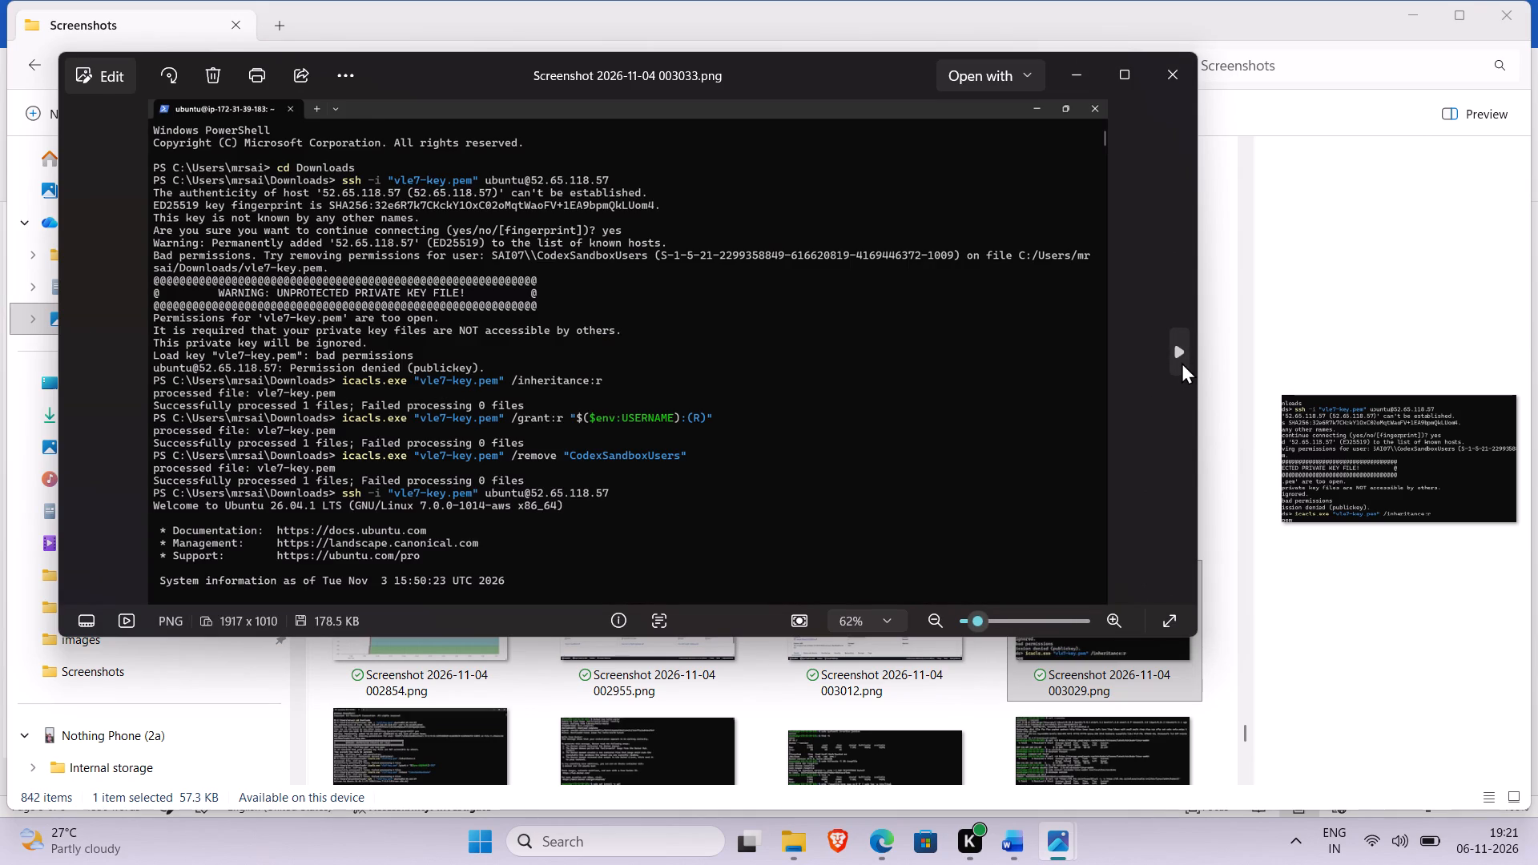
left_click(1182, 362)
left_click(1182, 362)
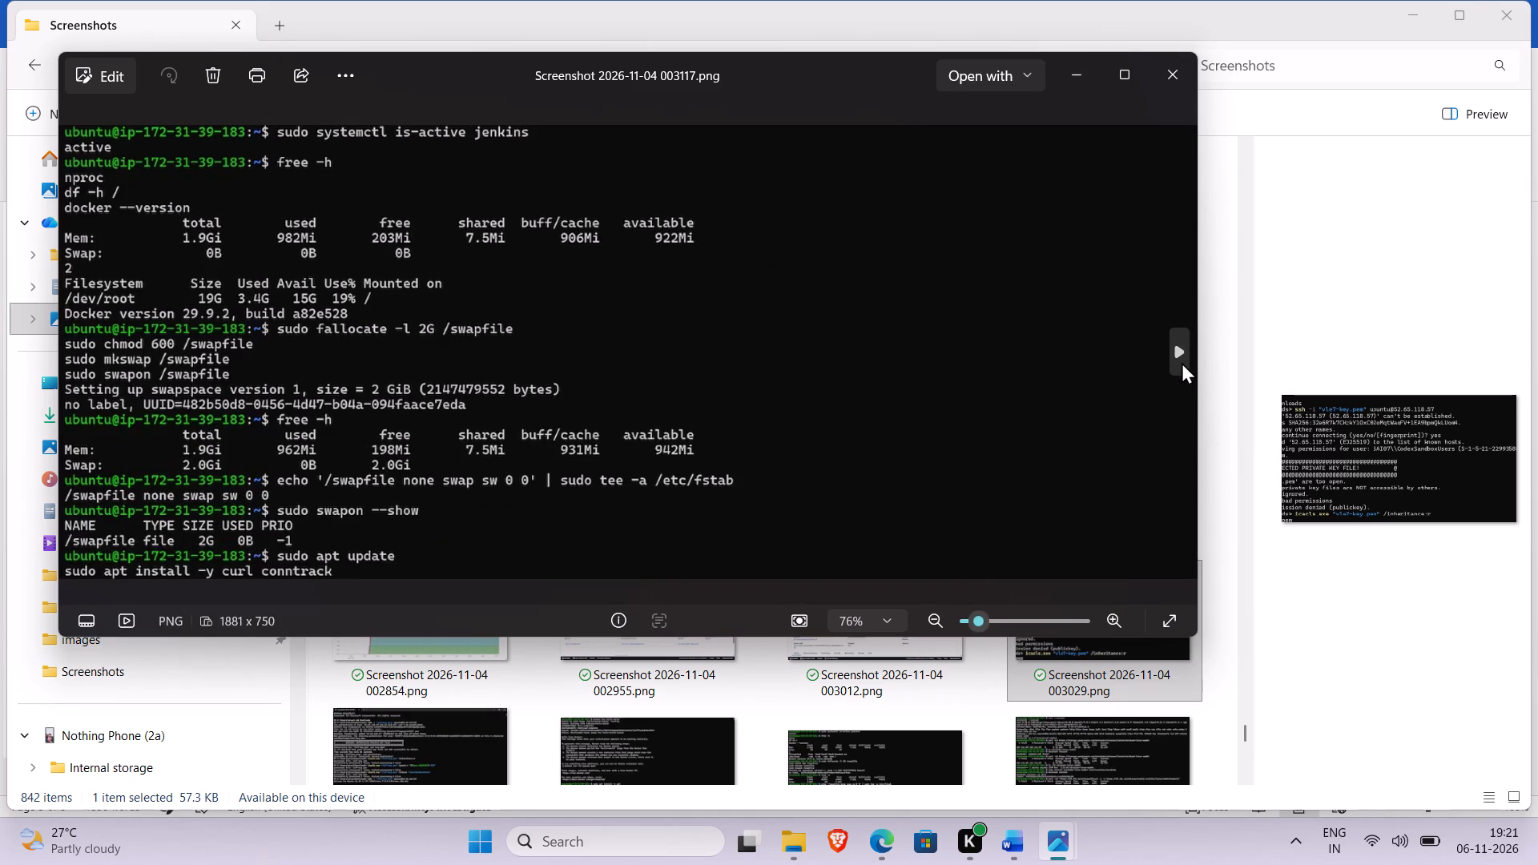
left_click(1182, 362)
left_click(1182, 362)
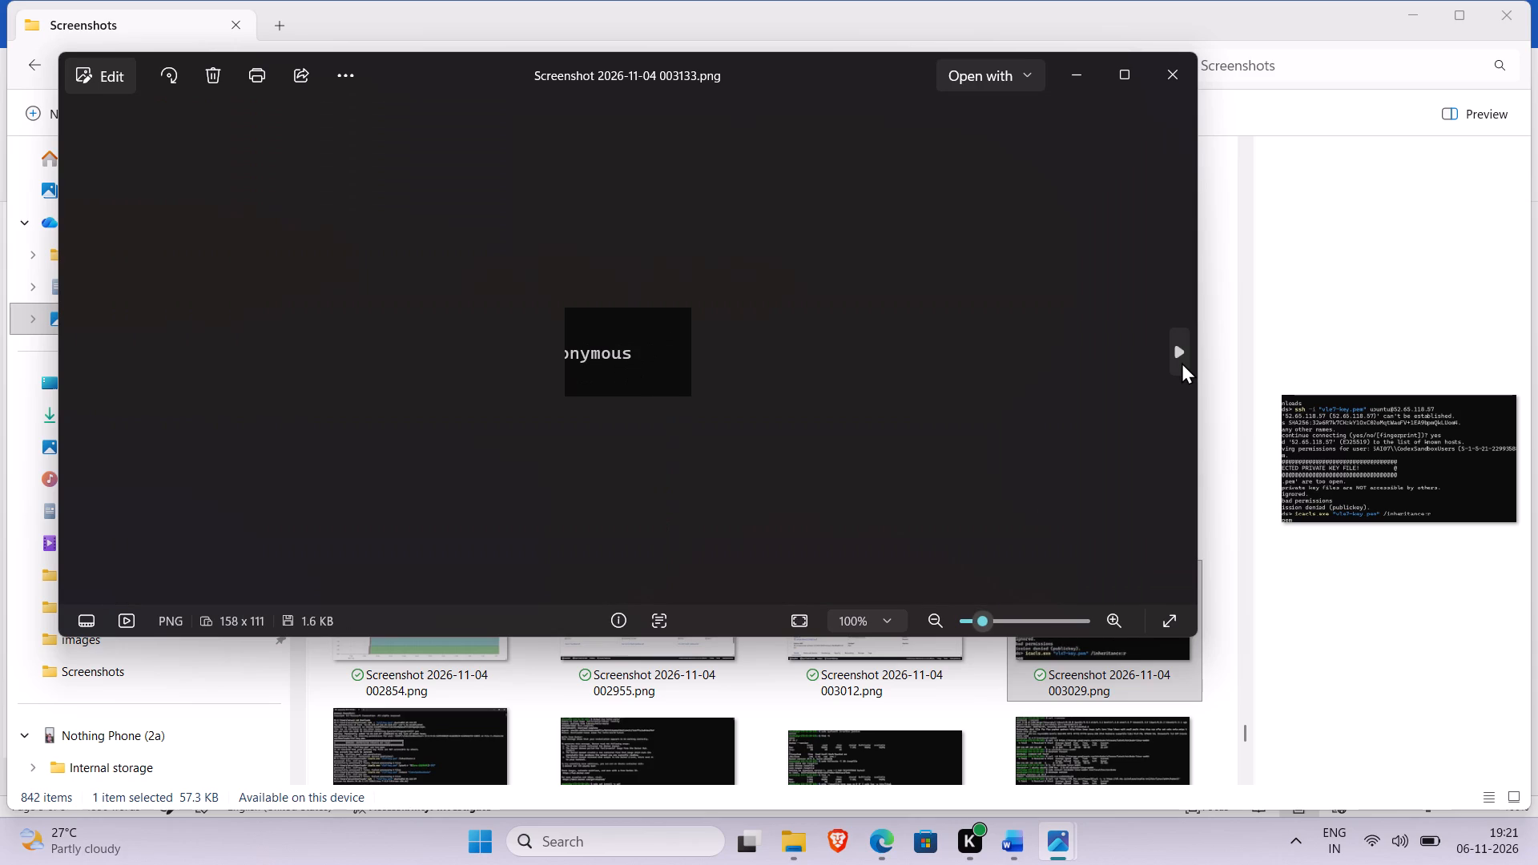
left_click(1182, 362)
left_click(1182, 362)
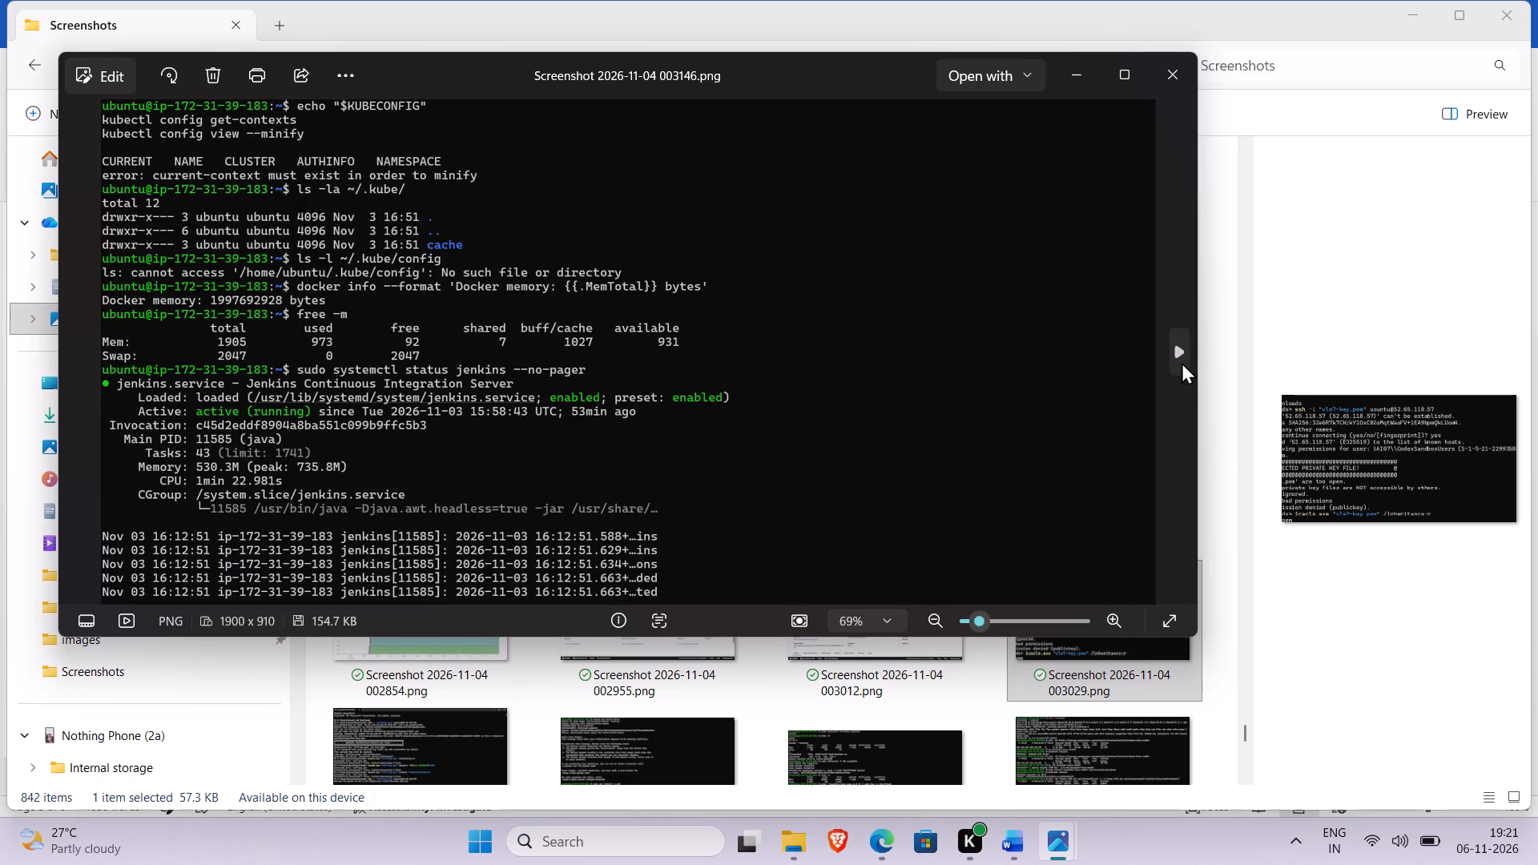
left_click(1182, 362)
left_click(1182, 362)
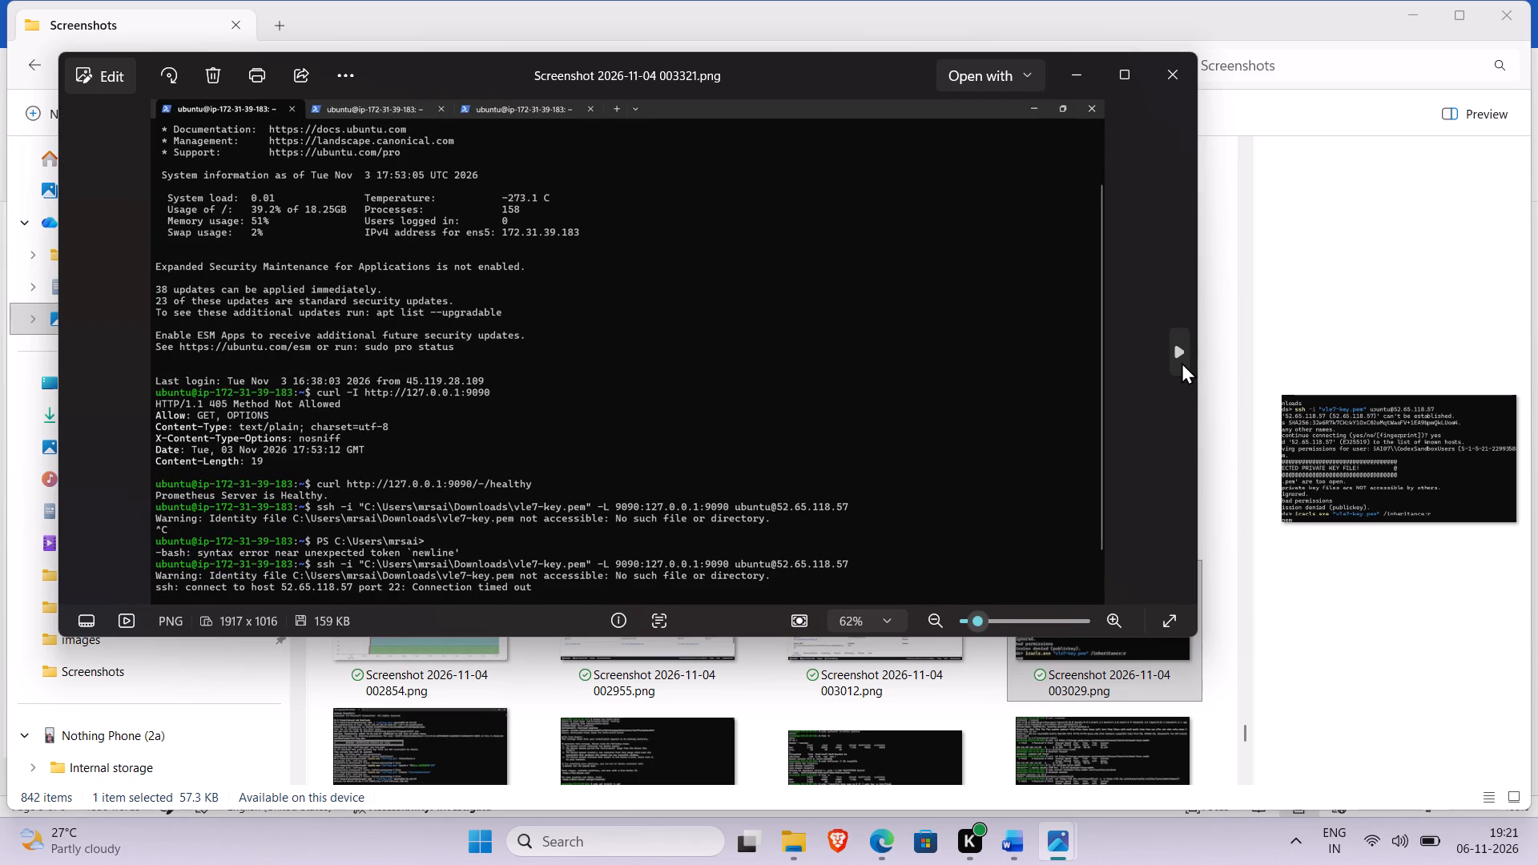
left_click(1182, 362)
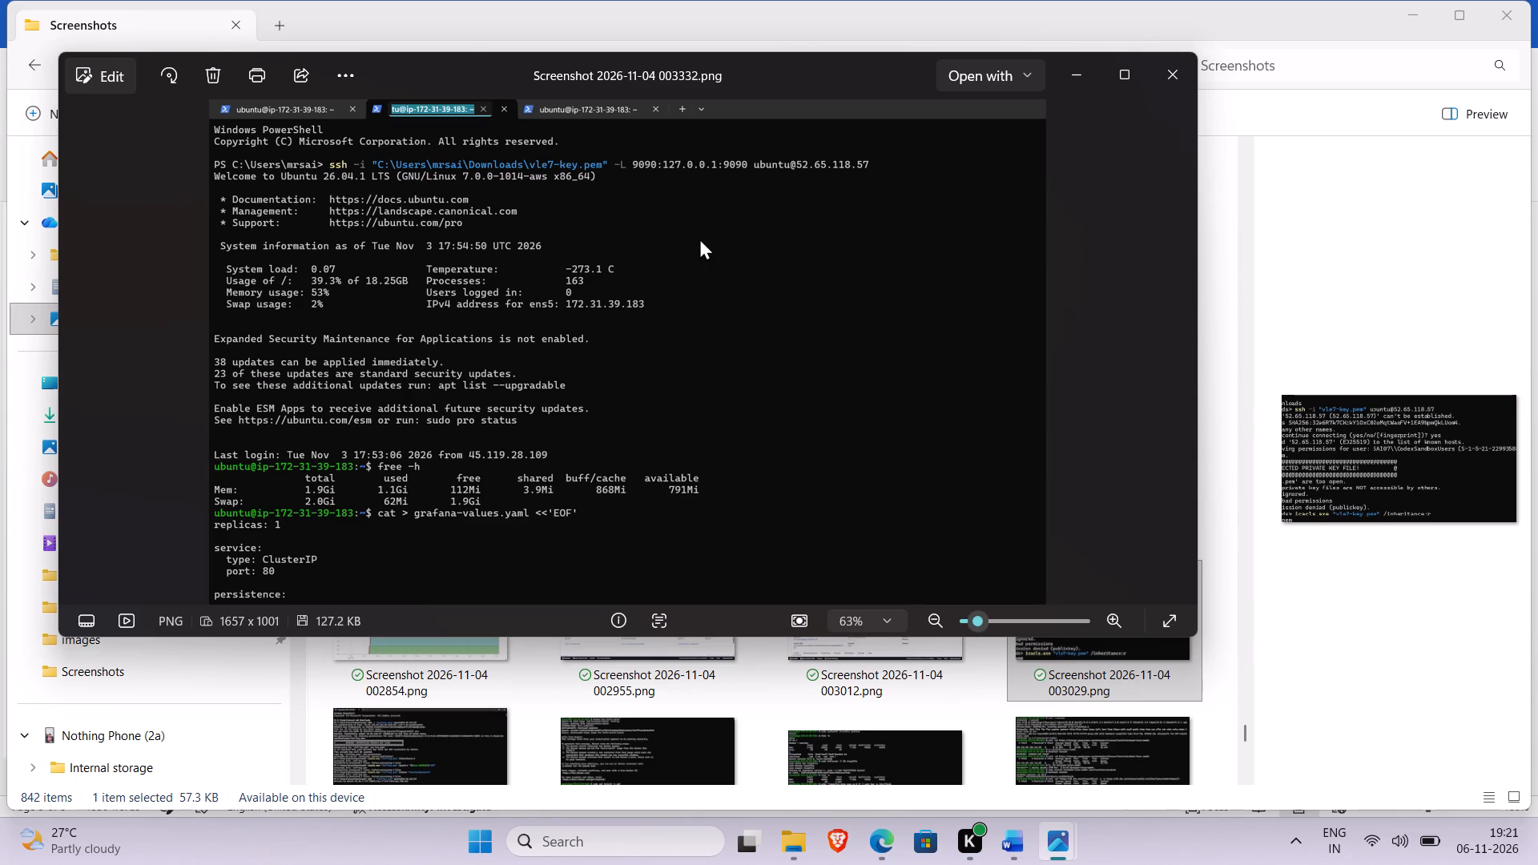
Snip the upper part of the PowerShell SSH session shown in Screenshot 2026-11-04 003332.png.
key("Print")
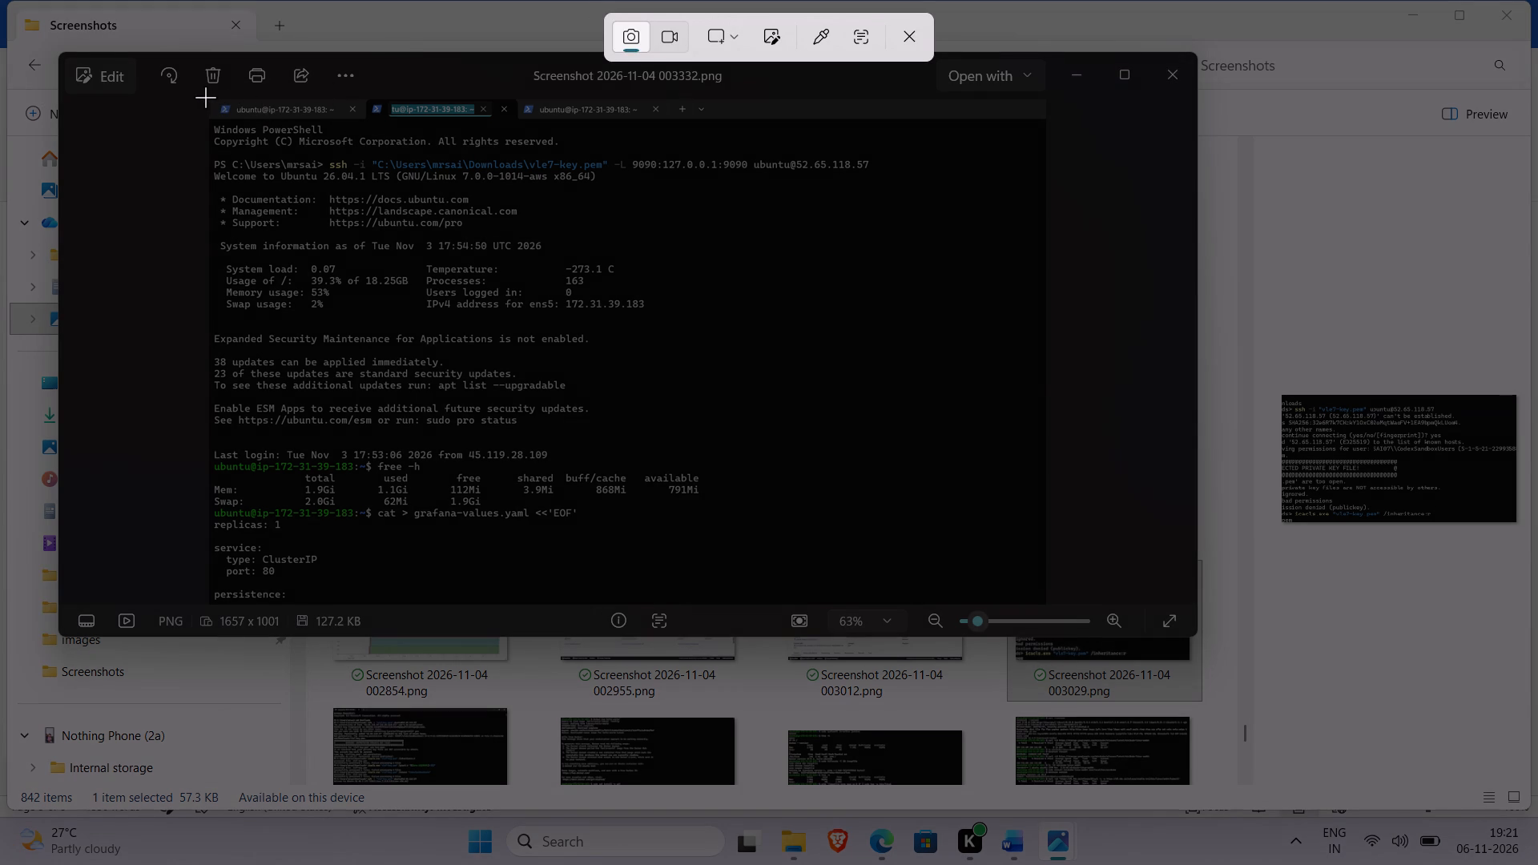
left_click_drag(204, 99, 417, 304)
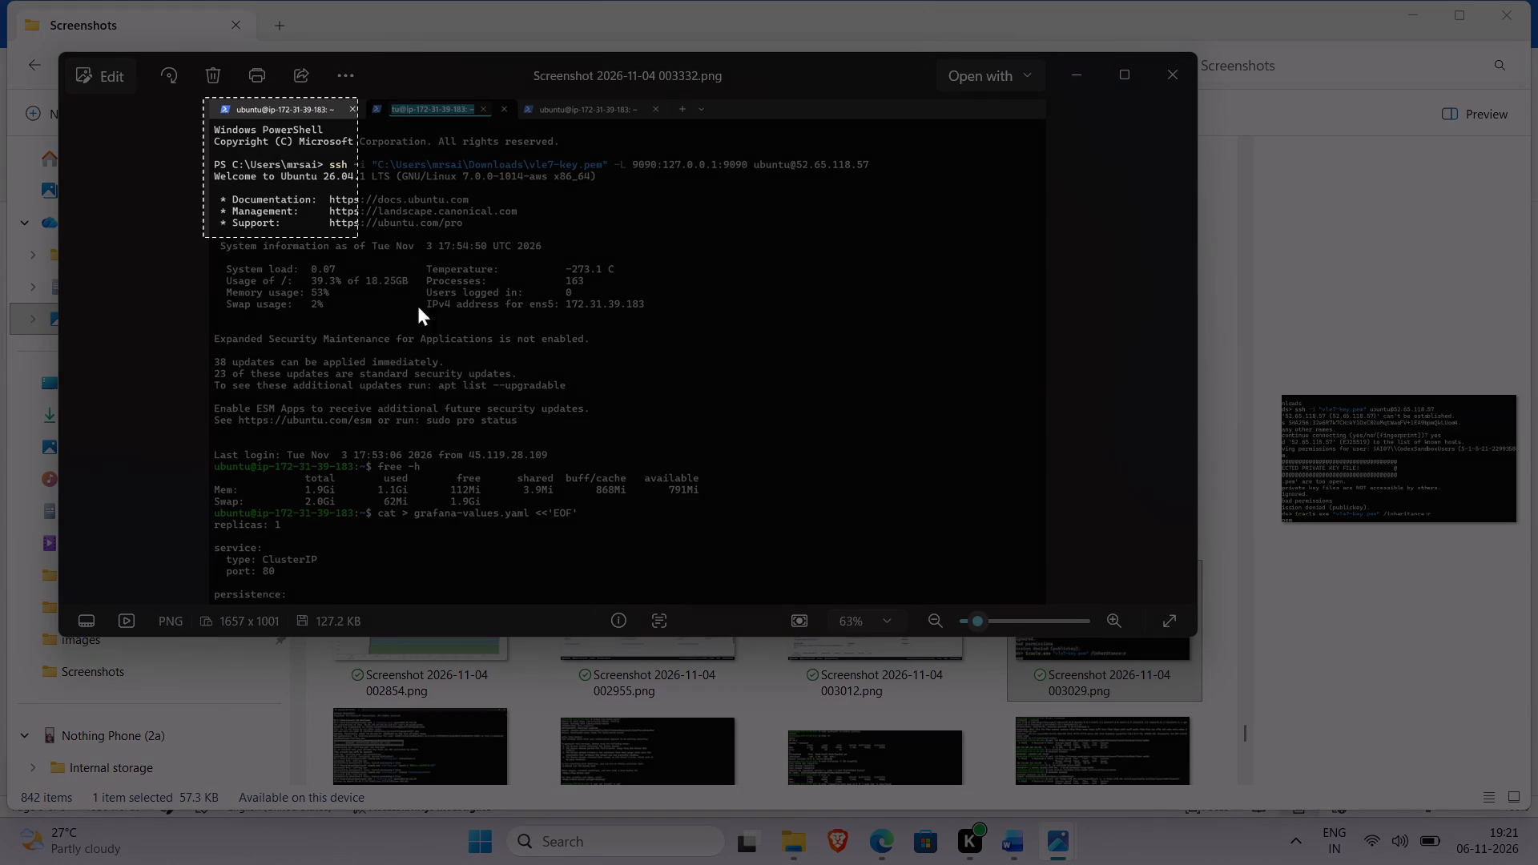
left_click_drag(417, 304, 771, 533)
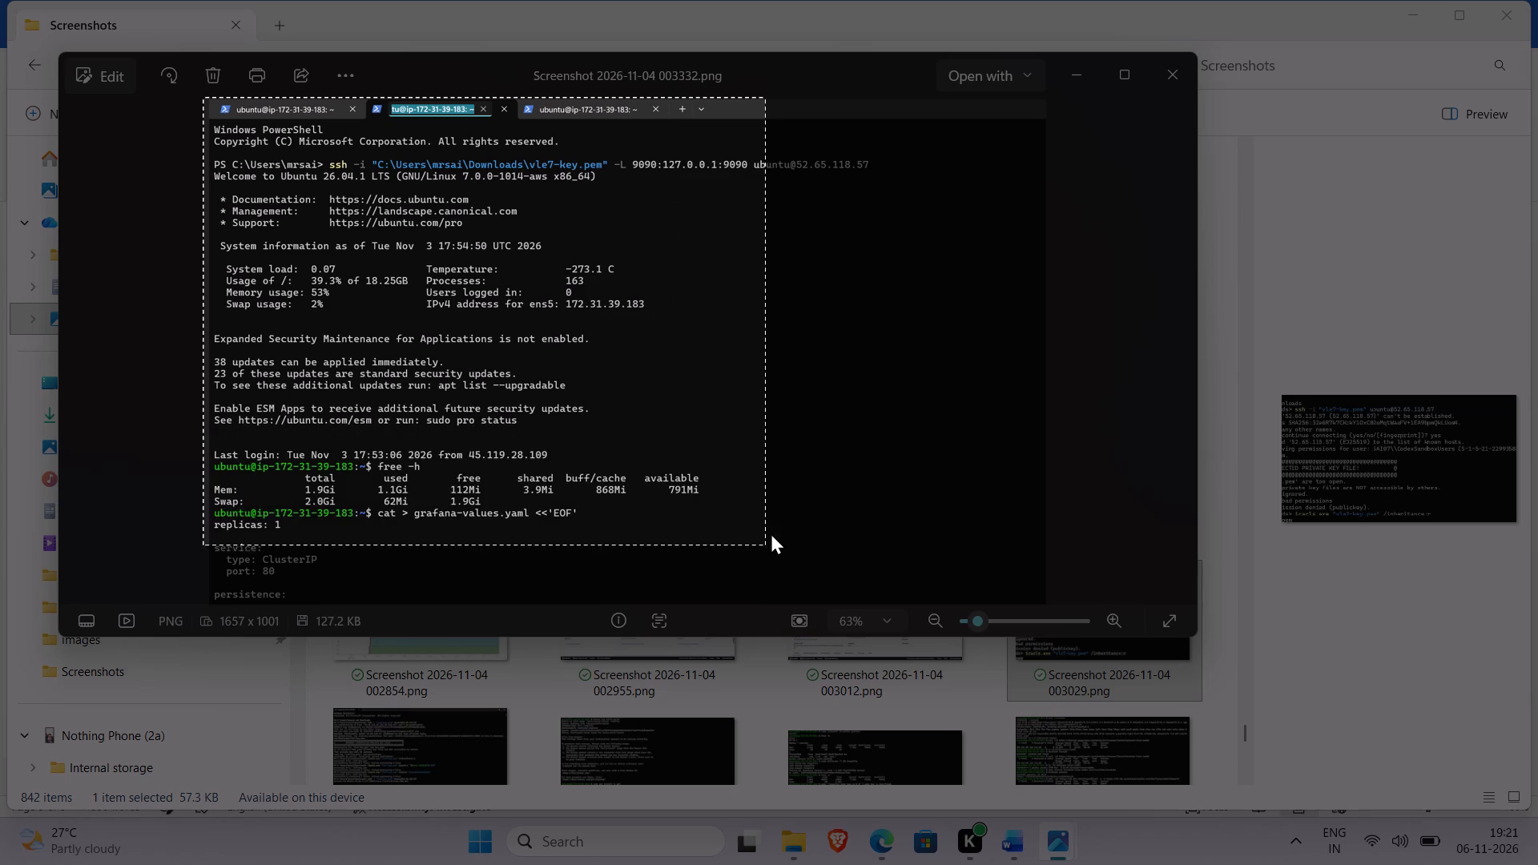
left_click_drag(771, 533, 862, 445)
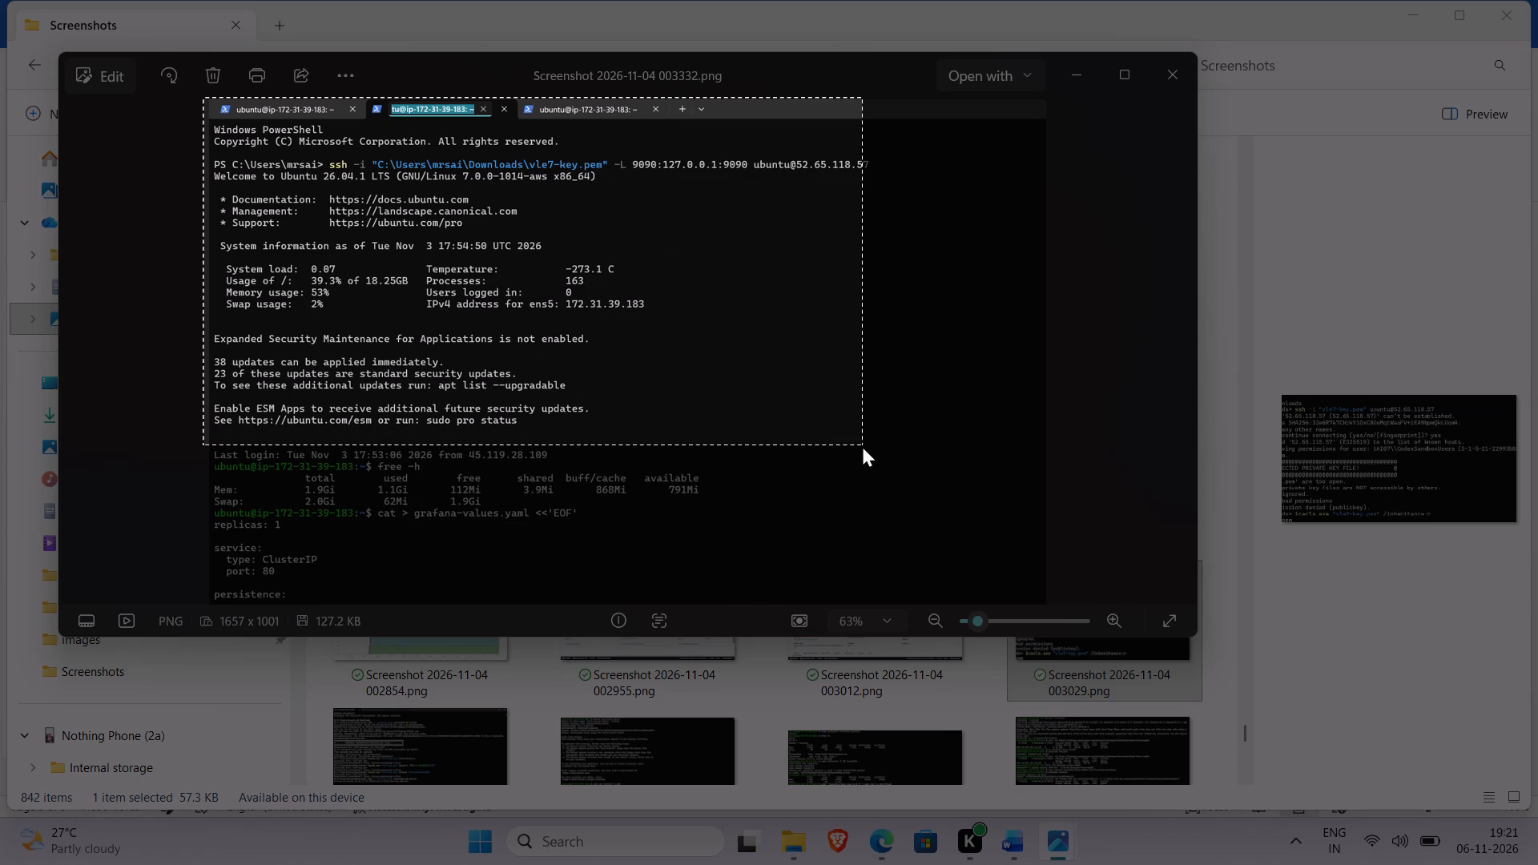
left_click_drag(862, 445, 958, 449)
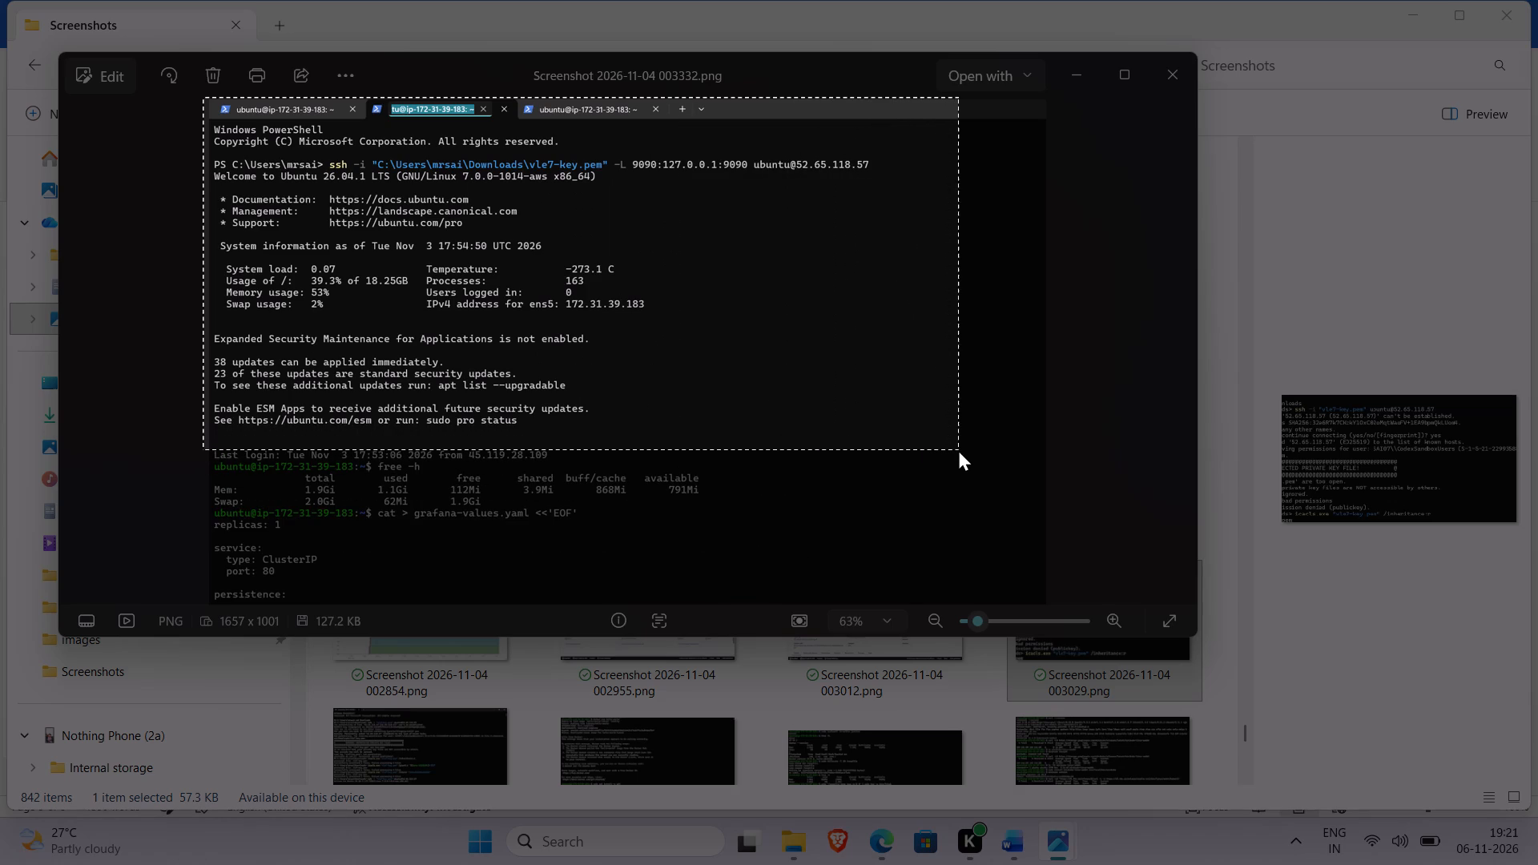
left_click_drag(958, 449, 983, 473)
Copy the whole Screenshot 2026-11-04 003332.png image and paste it in Word beneath the Screenshot 2 – PowerShell / SSH Terminal heading.
key("ctrl+c")
key("ctrl+c")
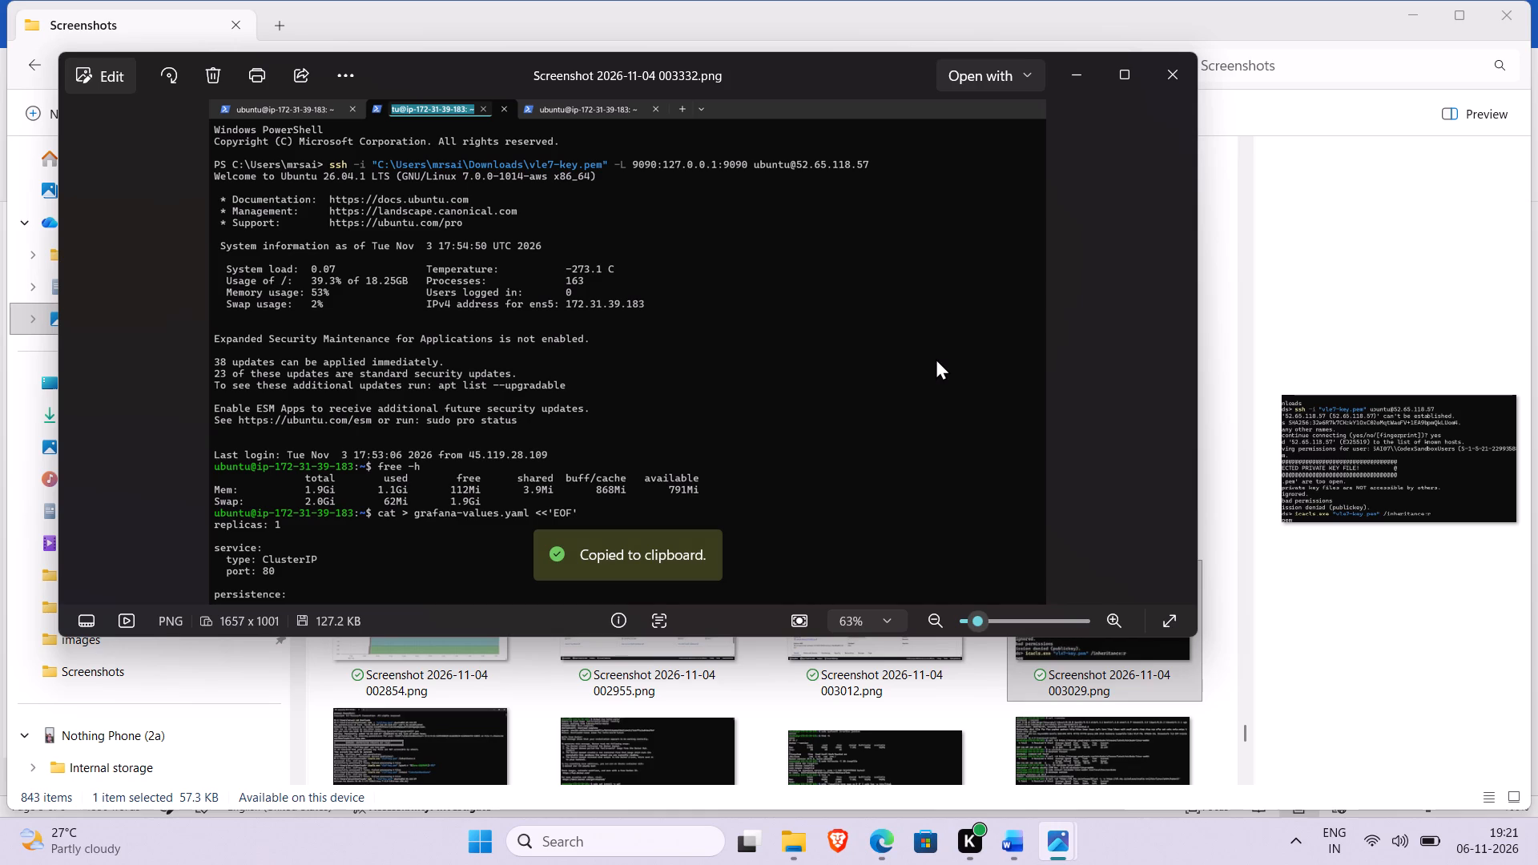
left_click(1009, 858)
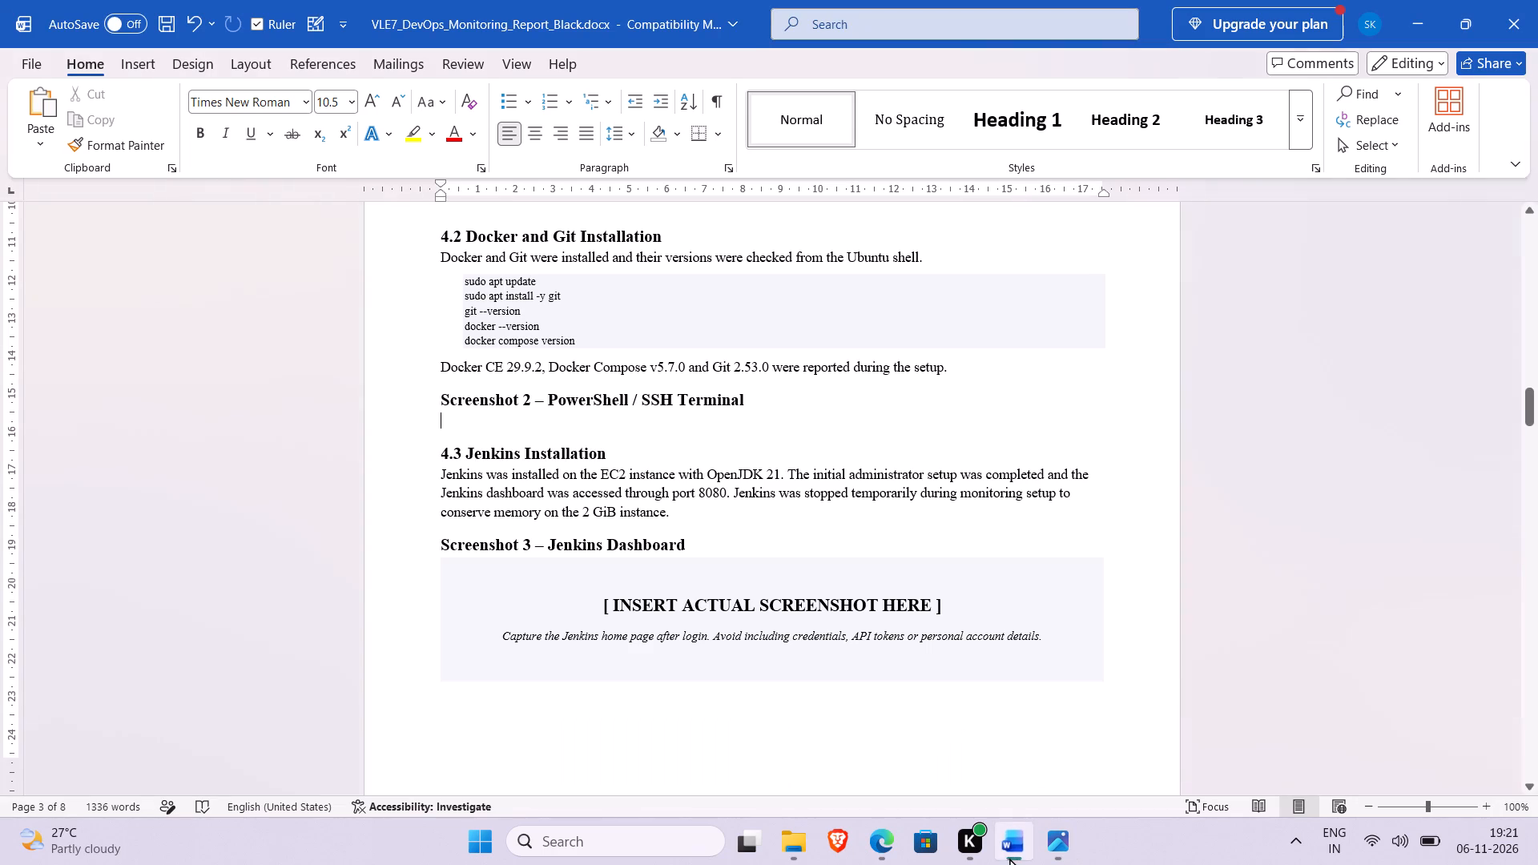
key("ctrl+v")
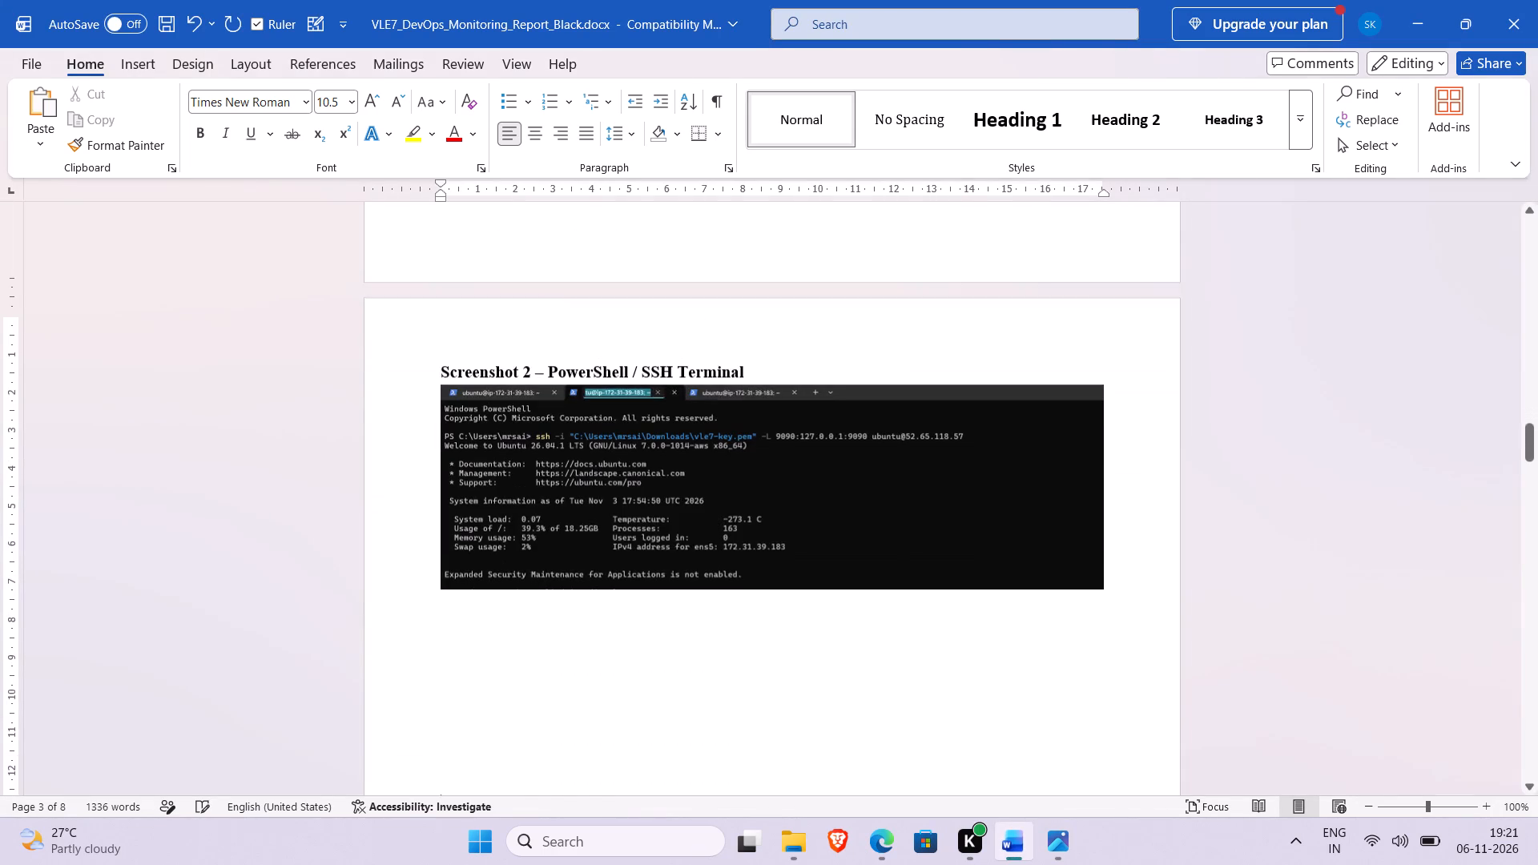
Delete the shaded placeholder table under the Screenshot 3 – Jenkins Dashboard heading in section 4.3.
scroll(594, 469, "down", 1)
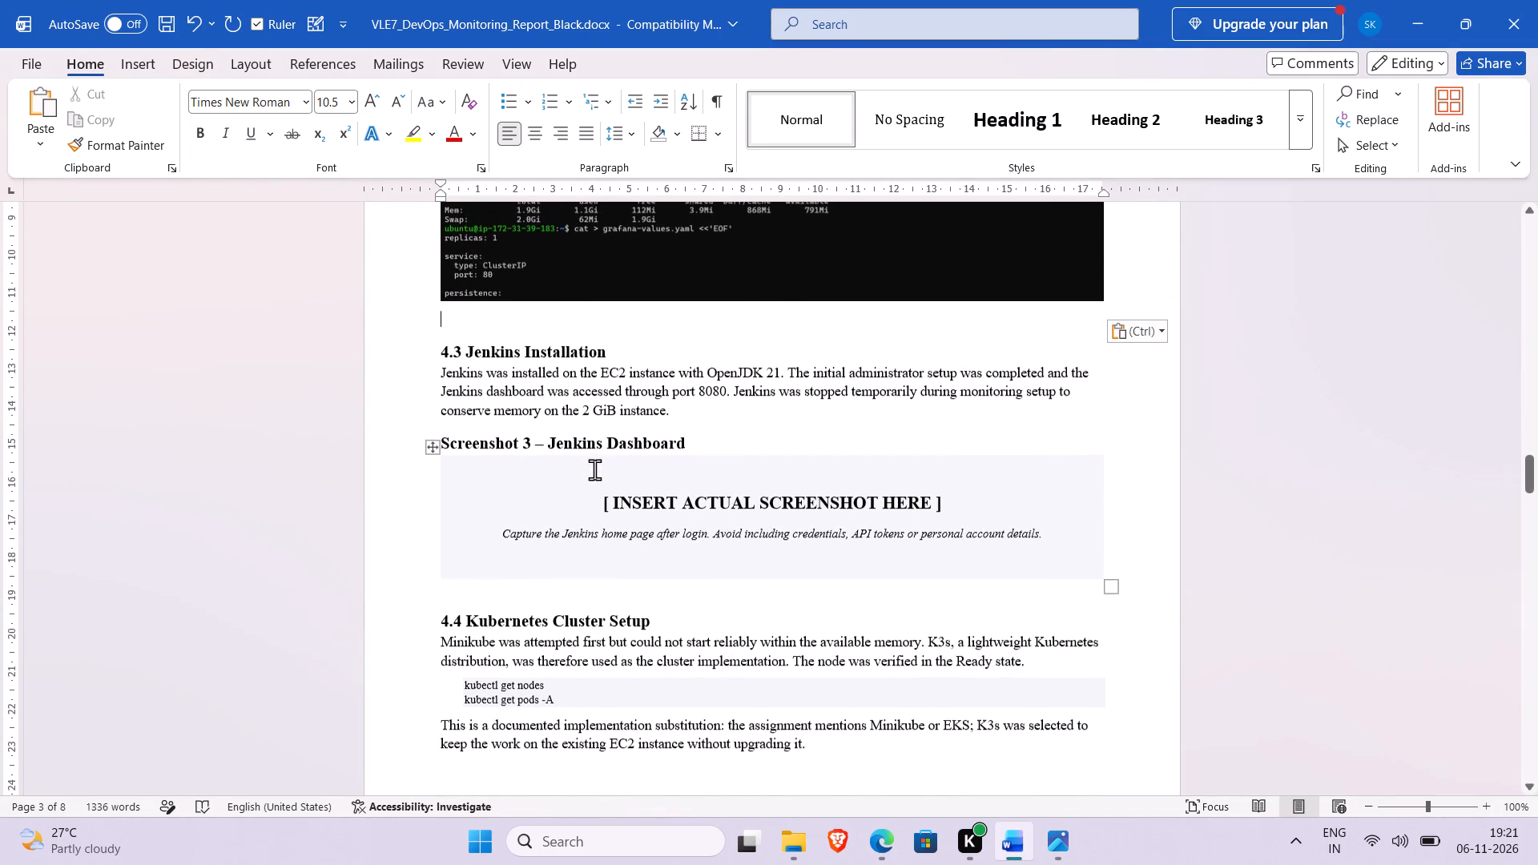
left_click(509, 497)
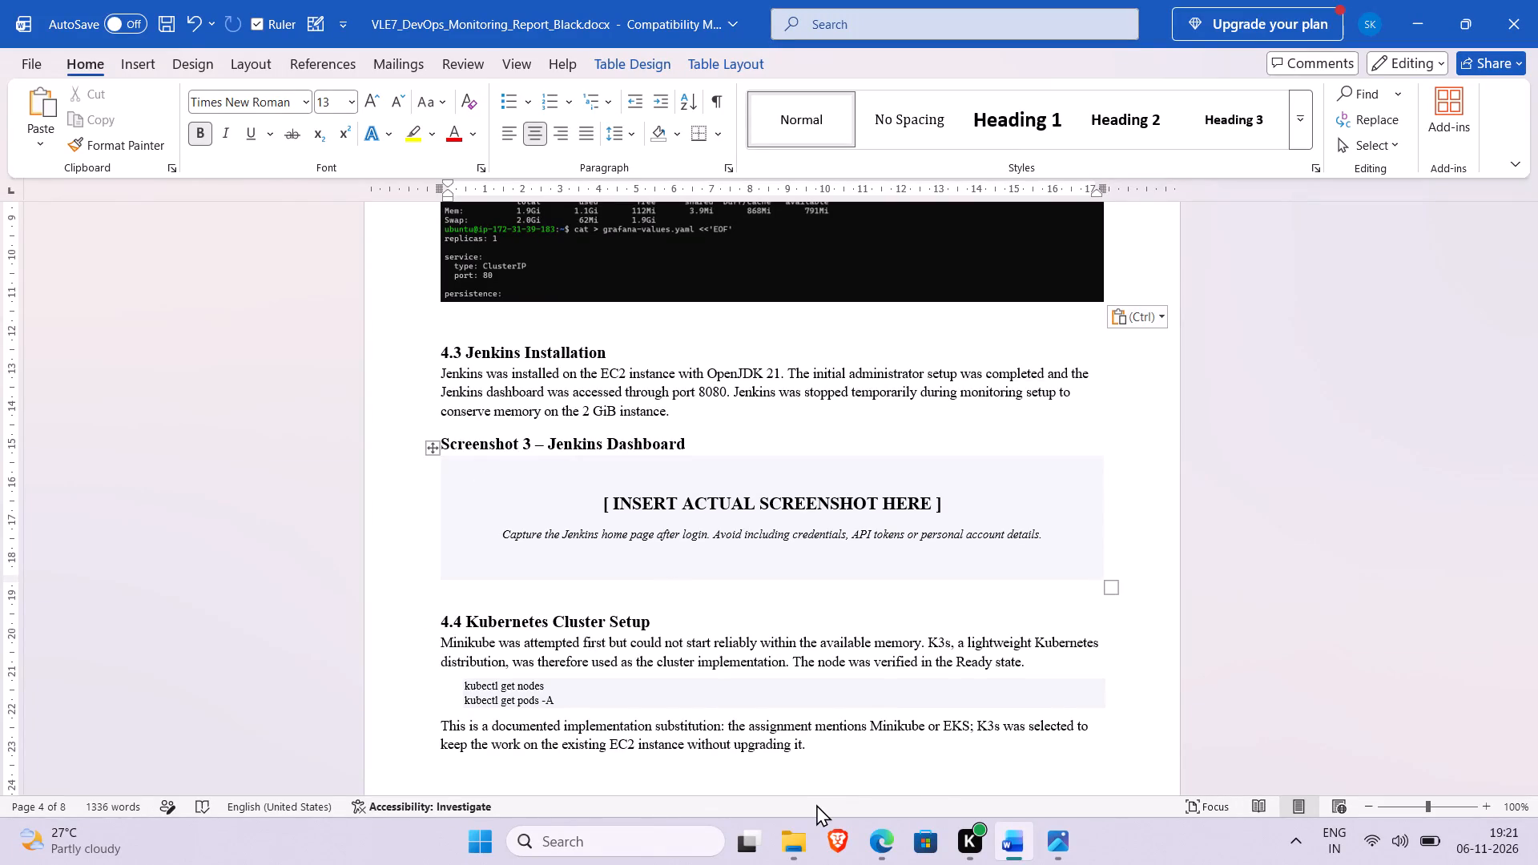
left_click(437, 443)
left_click(760, 419)
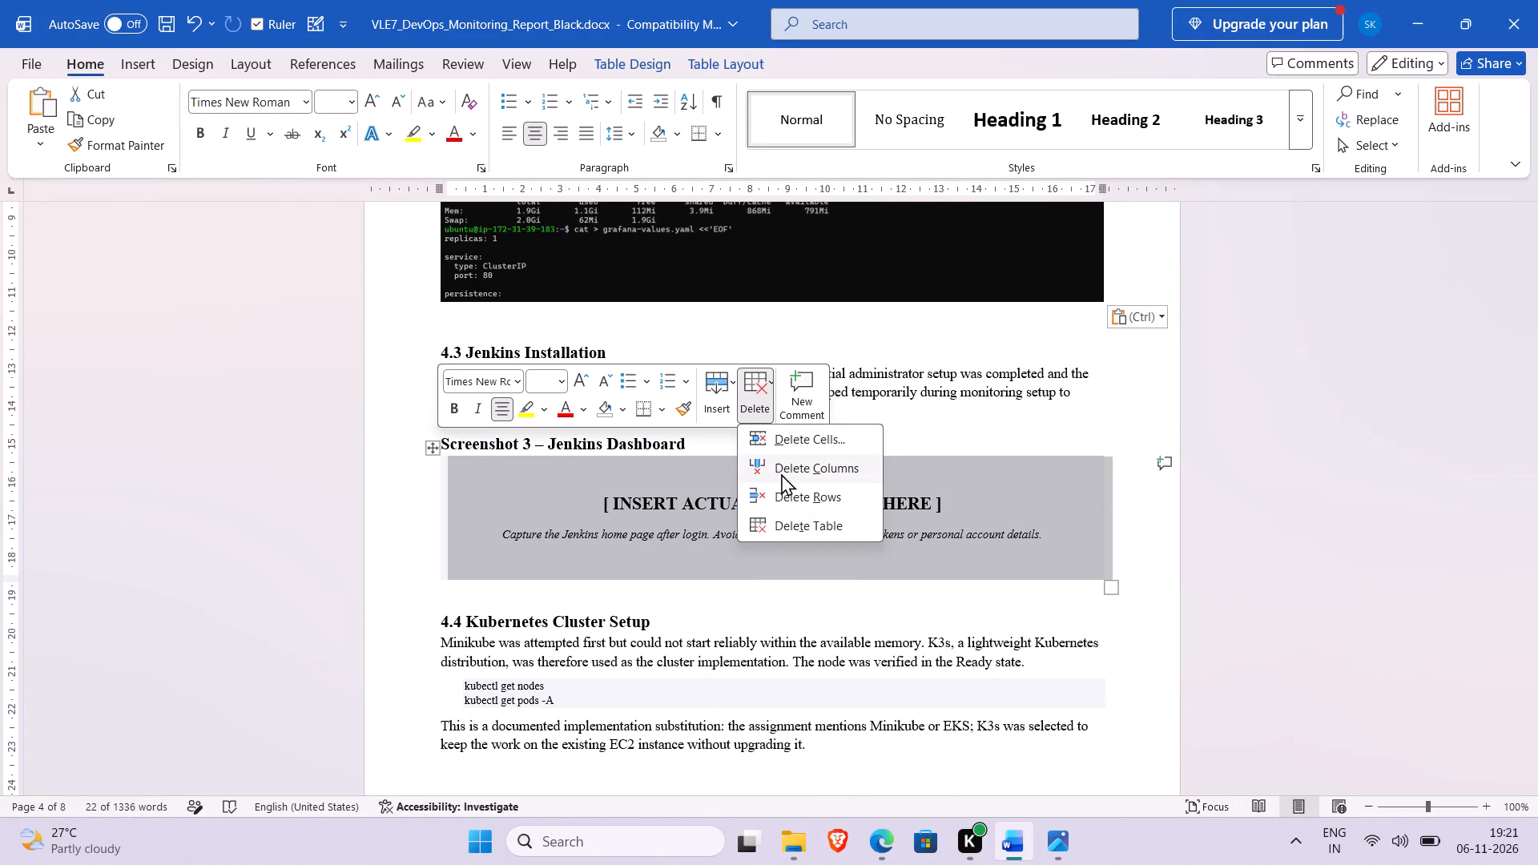
left_click(789, 525)
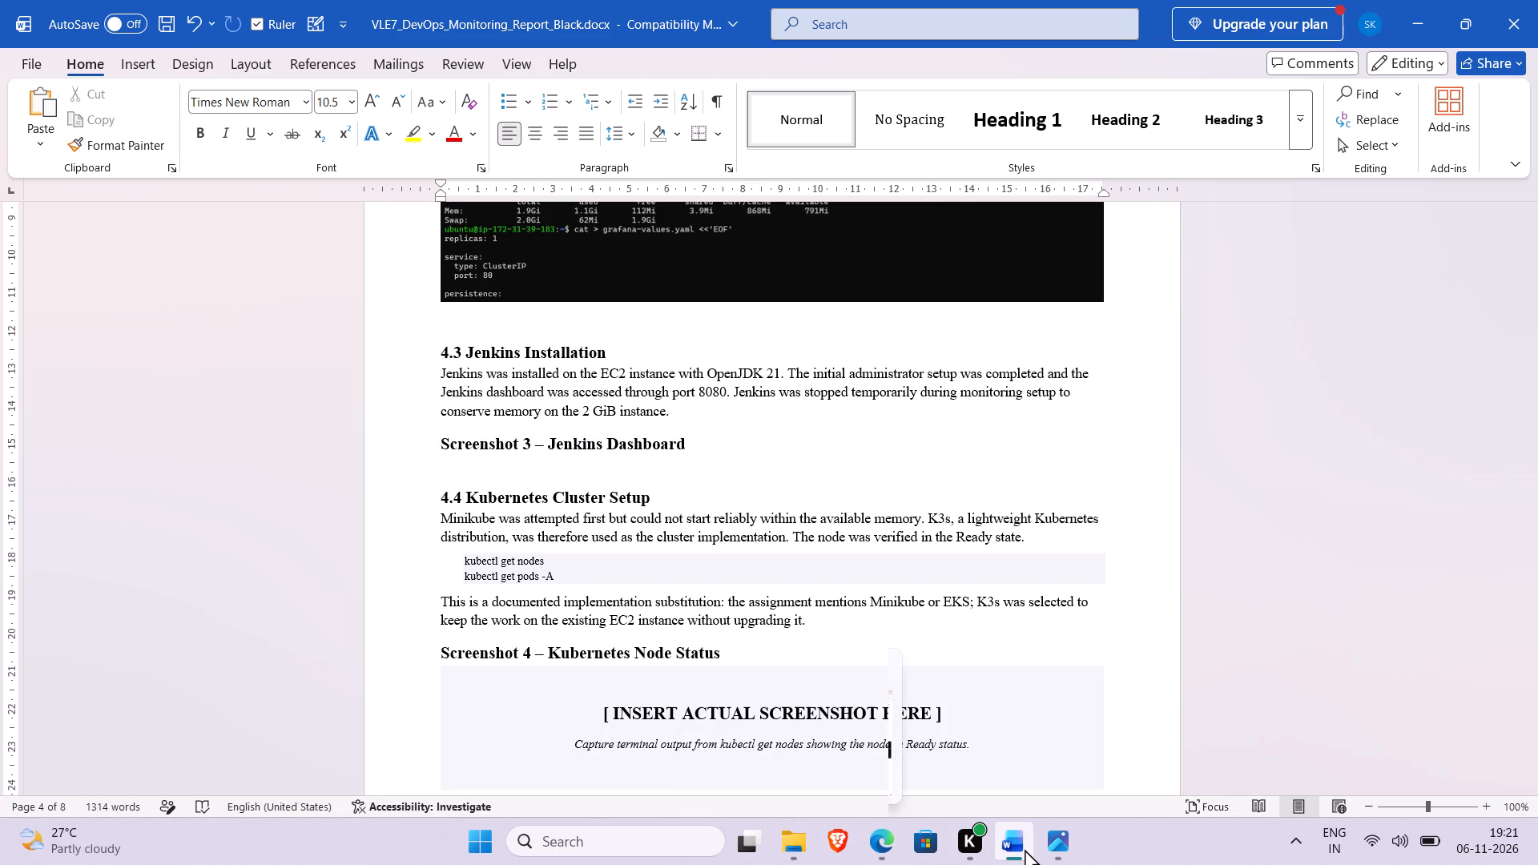
left_click(1061, 847)
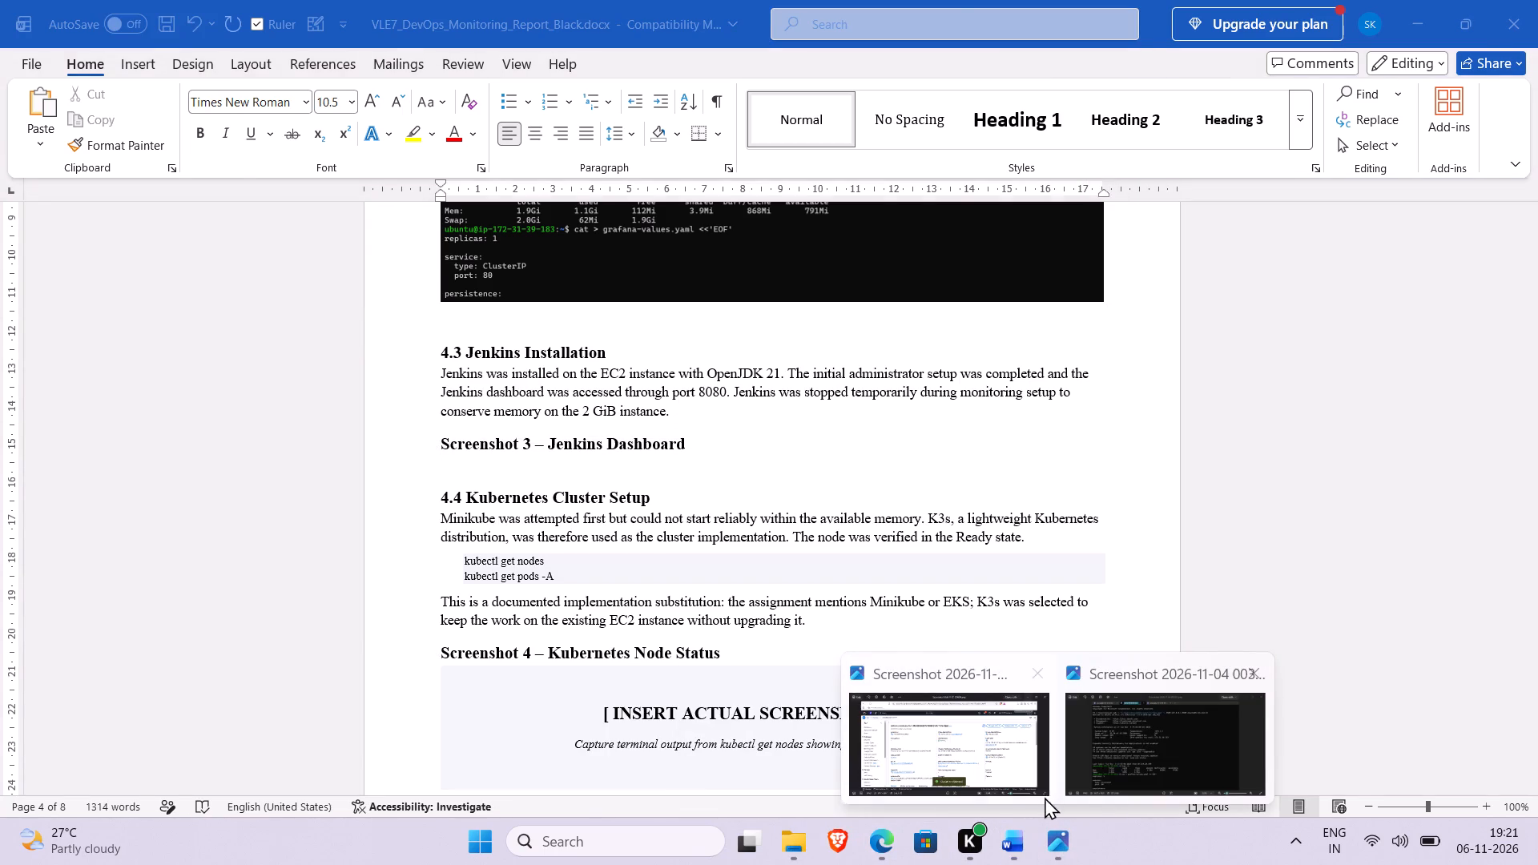
left_click(1120, 732)
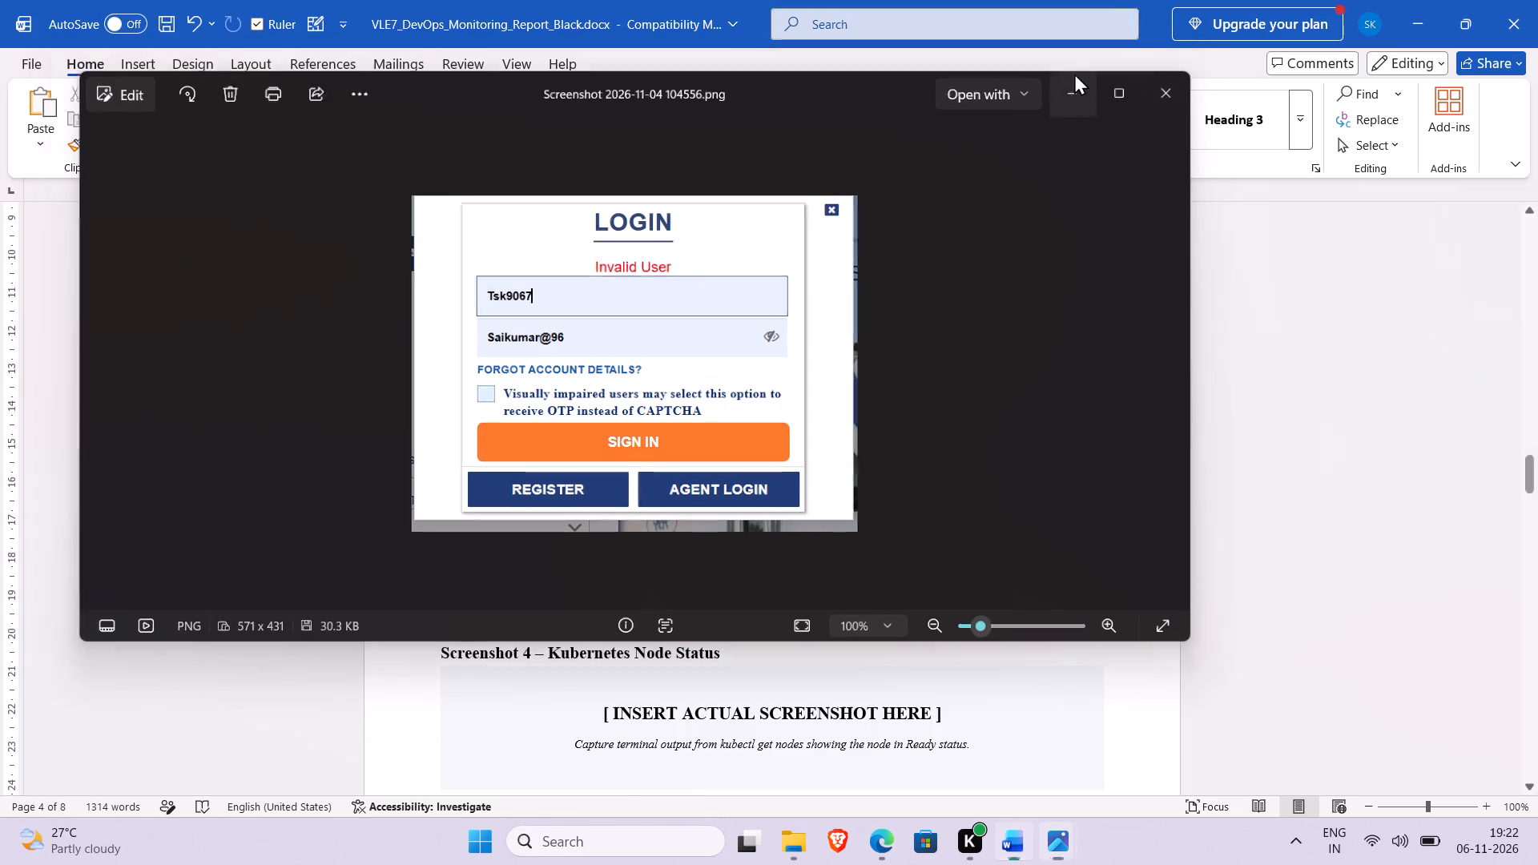
left_click(1403, 13)
left_click(1403, 13)
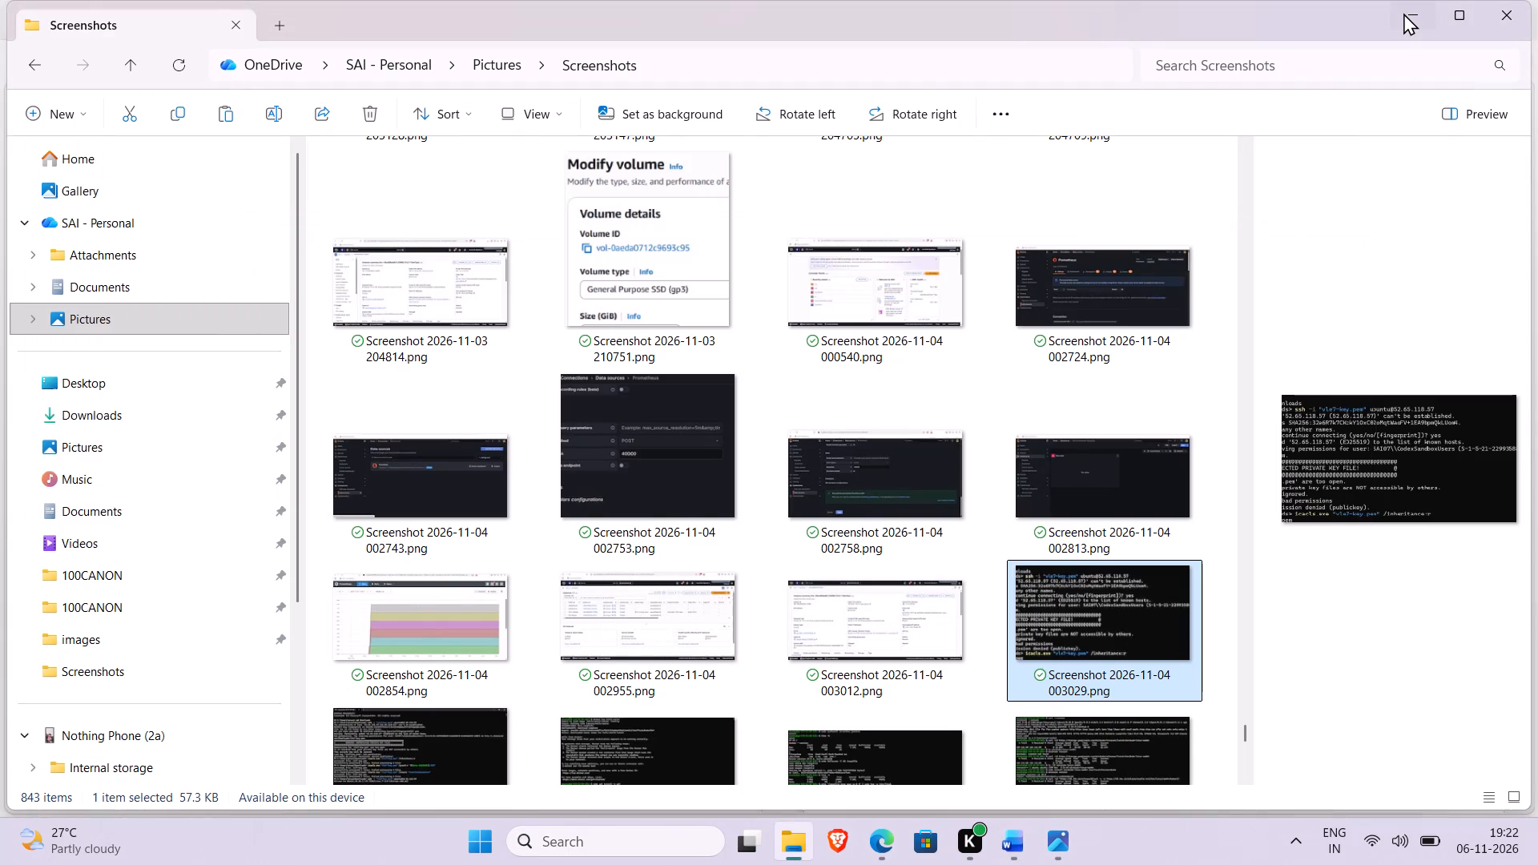
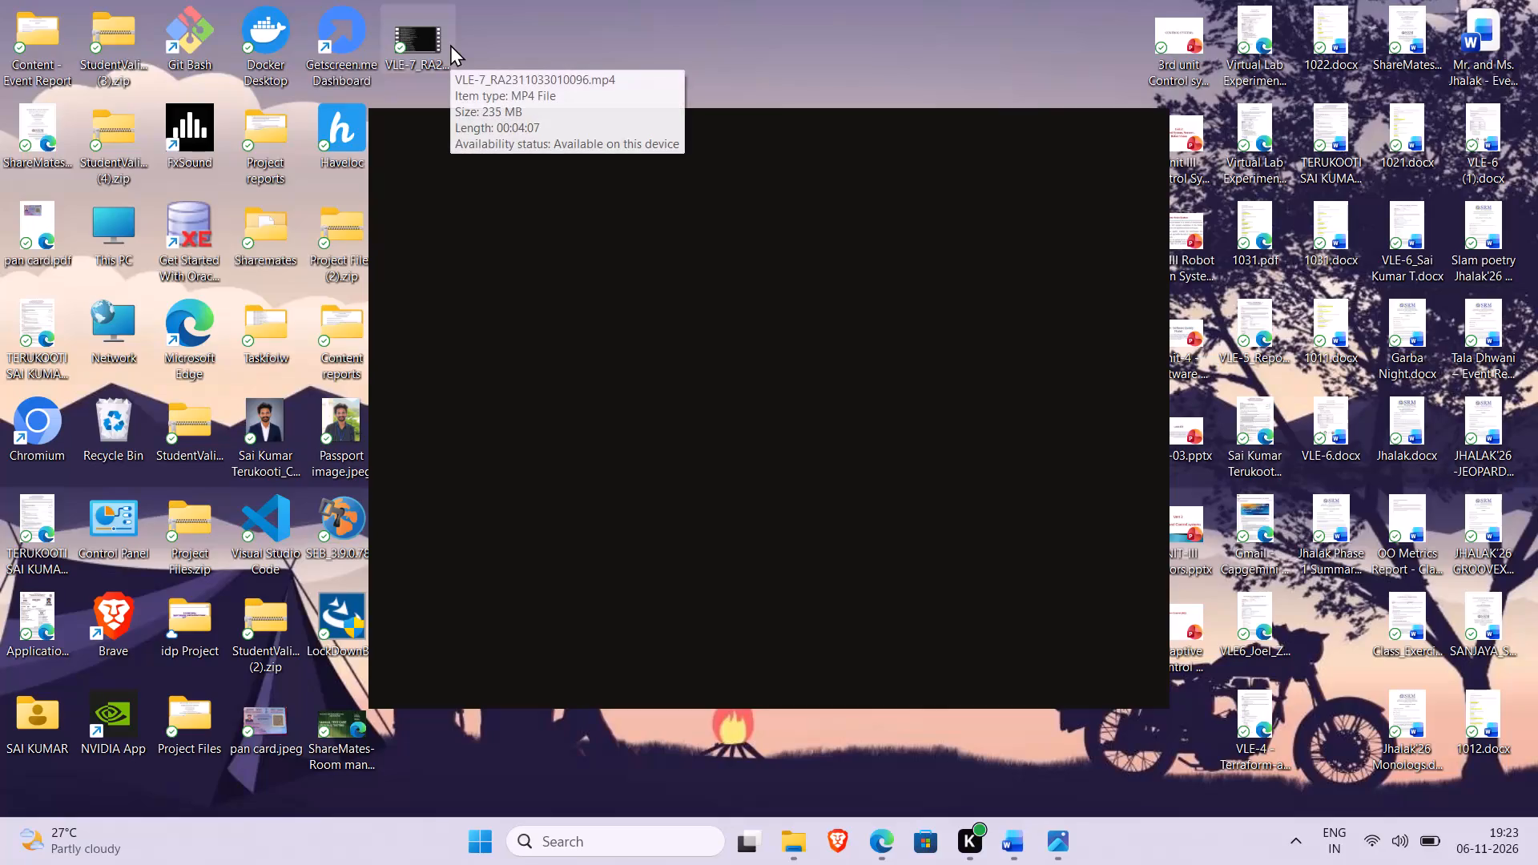
Open the VLE-7 demonstration video from the desktop in Media Player.
double_click(450, 44)
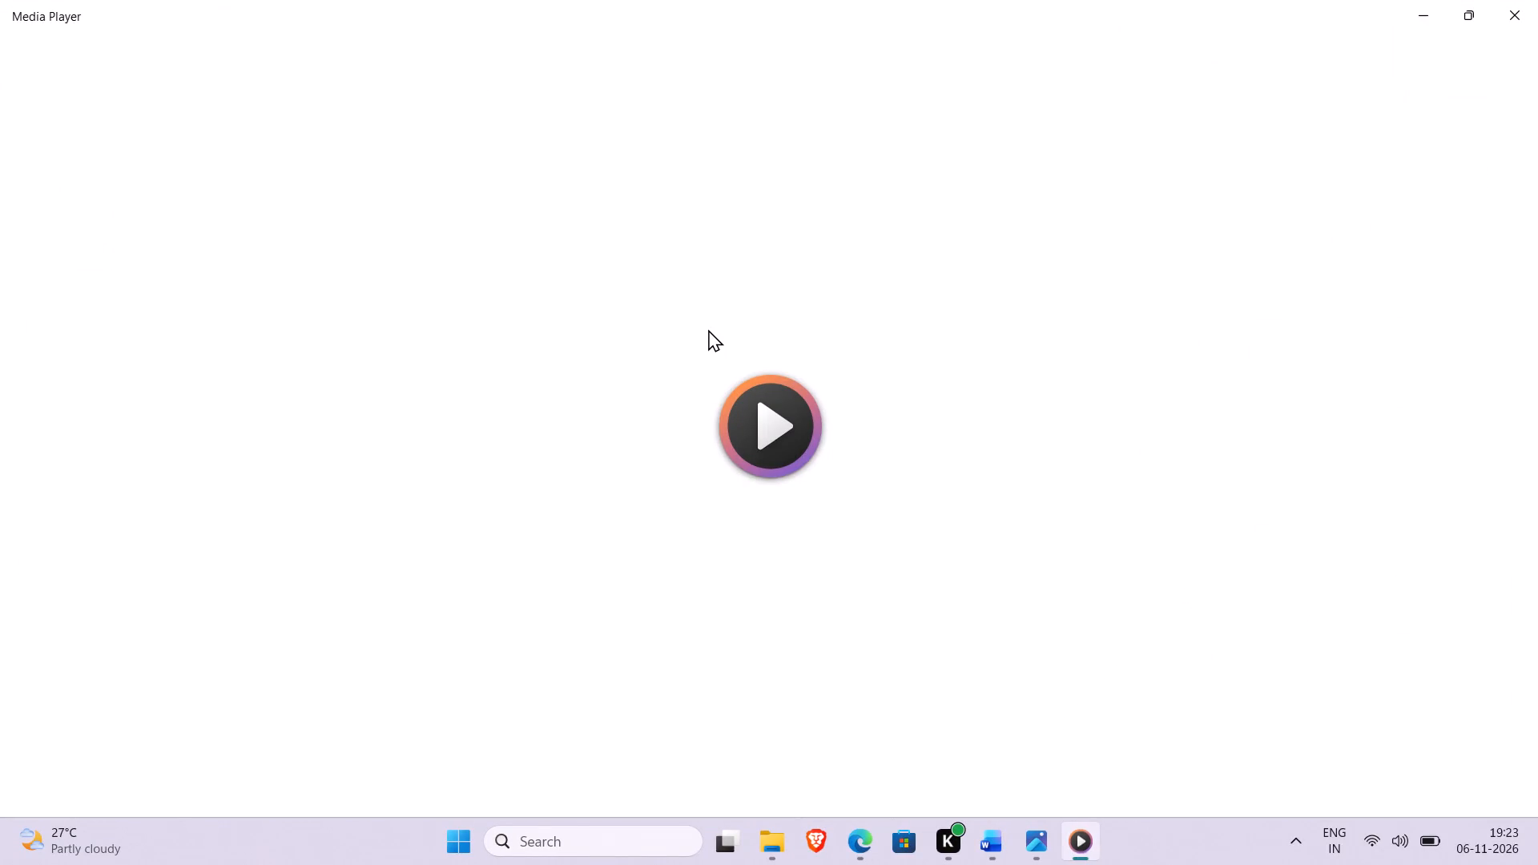
right_click(708, 329)
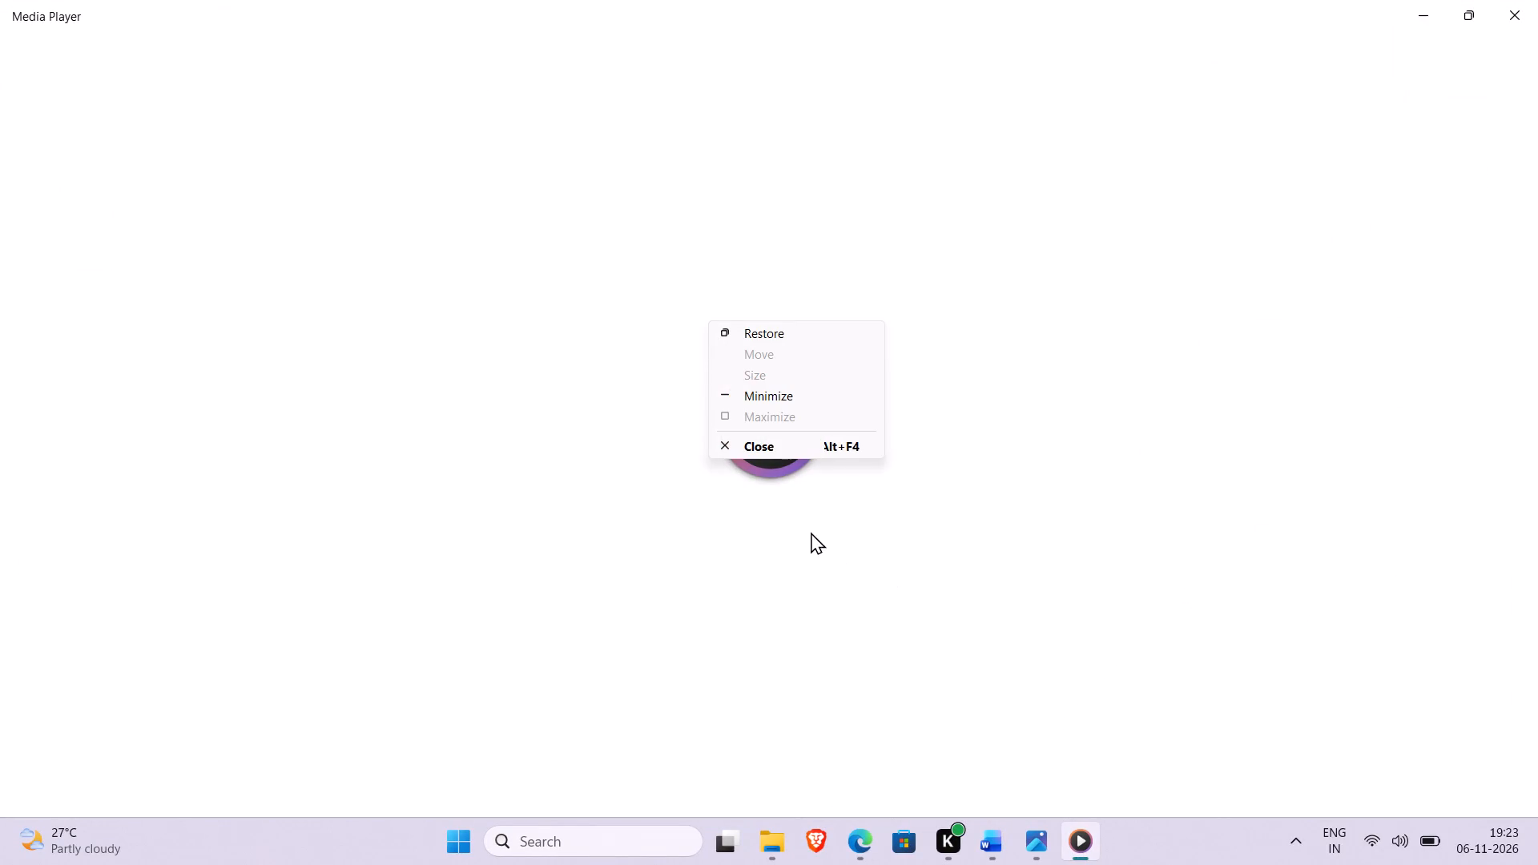
left_click(783, 523)
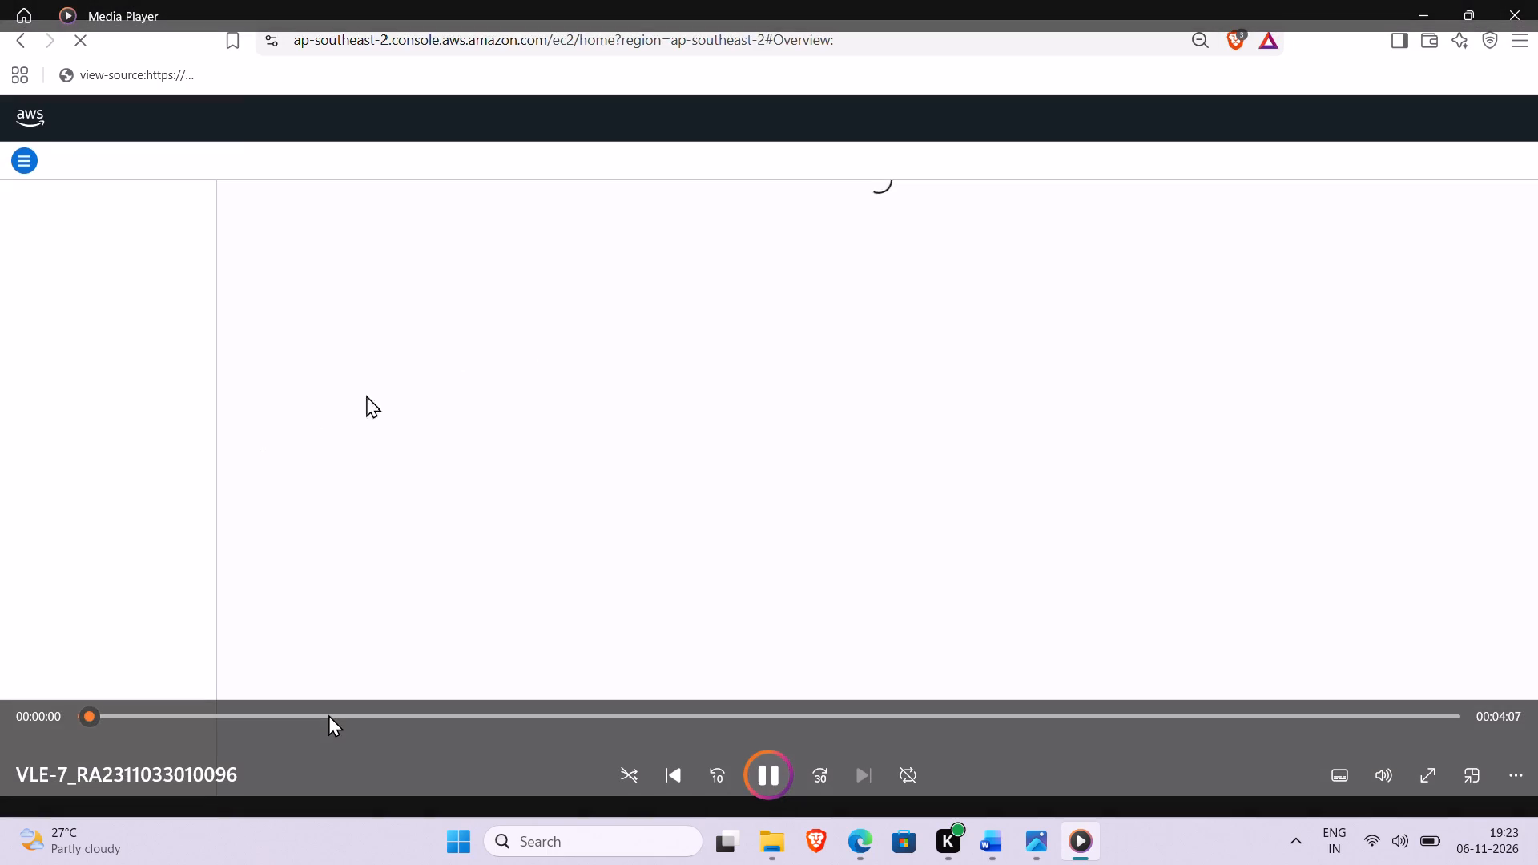
Skim the first part of the VLE-7 video, up to about 1:51, for a Jenkins page.
left_click(326, 713)
left_click(343, 714)
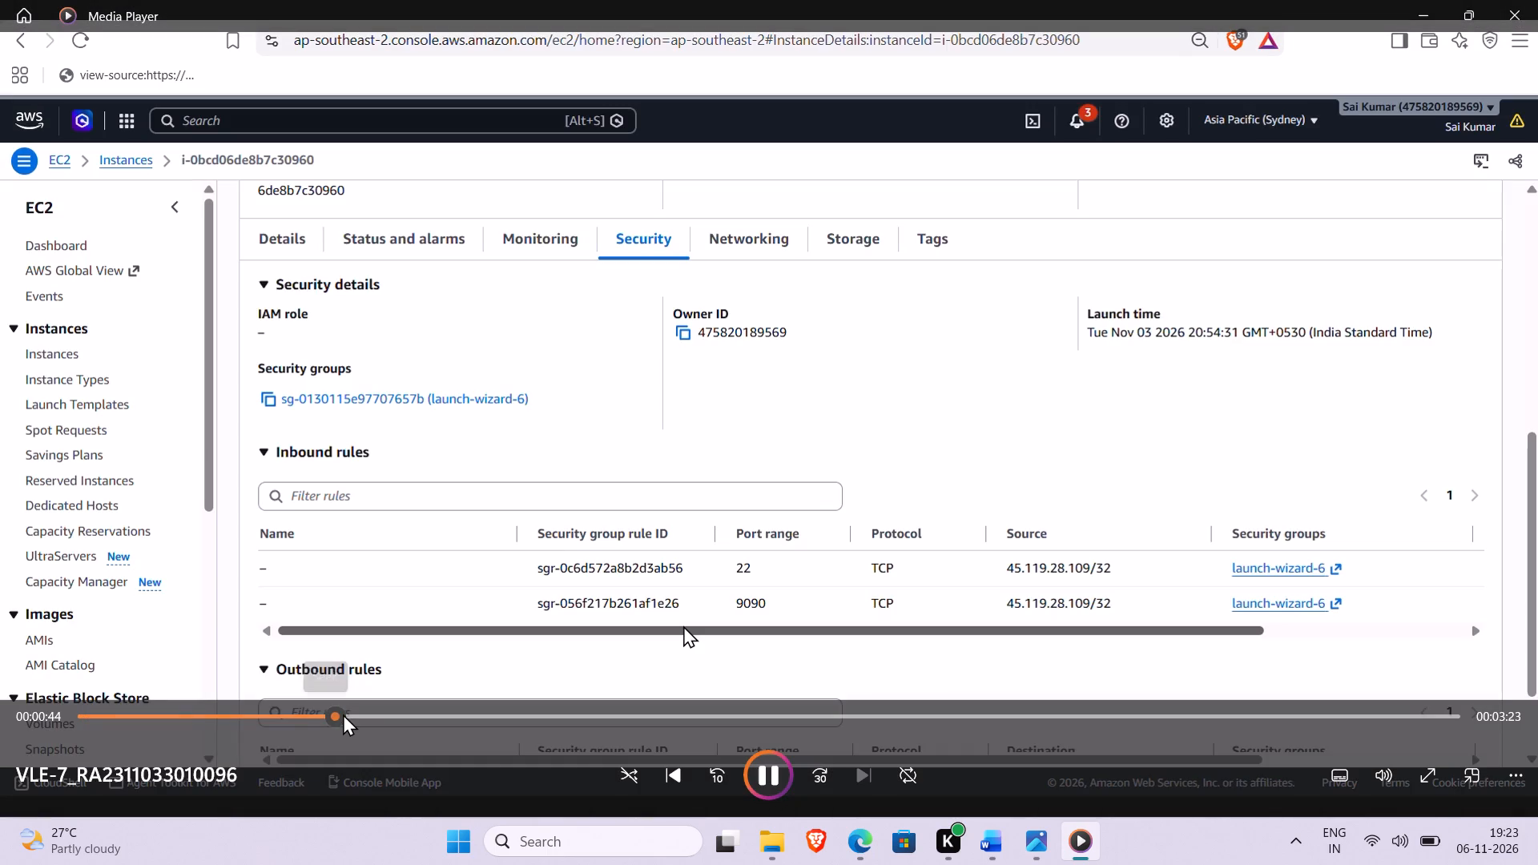
left_click_drag(360, 718, 393, 715)
left_click(393, 715)
left_click(412, 715)
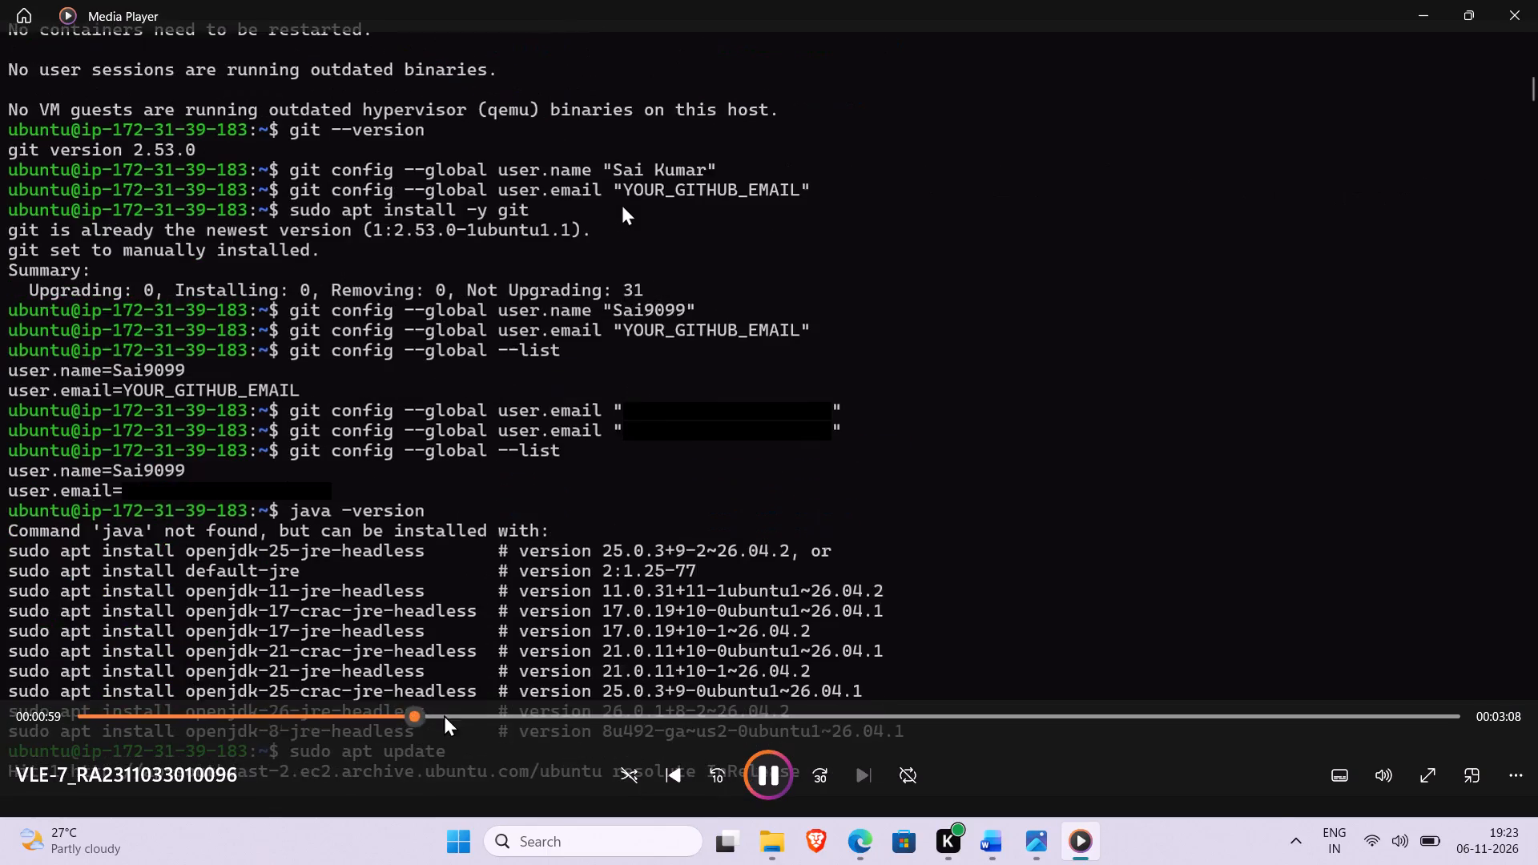
left_click(445, 714)
left_click(486, 712)
left_click(531, 716)
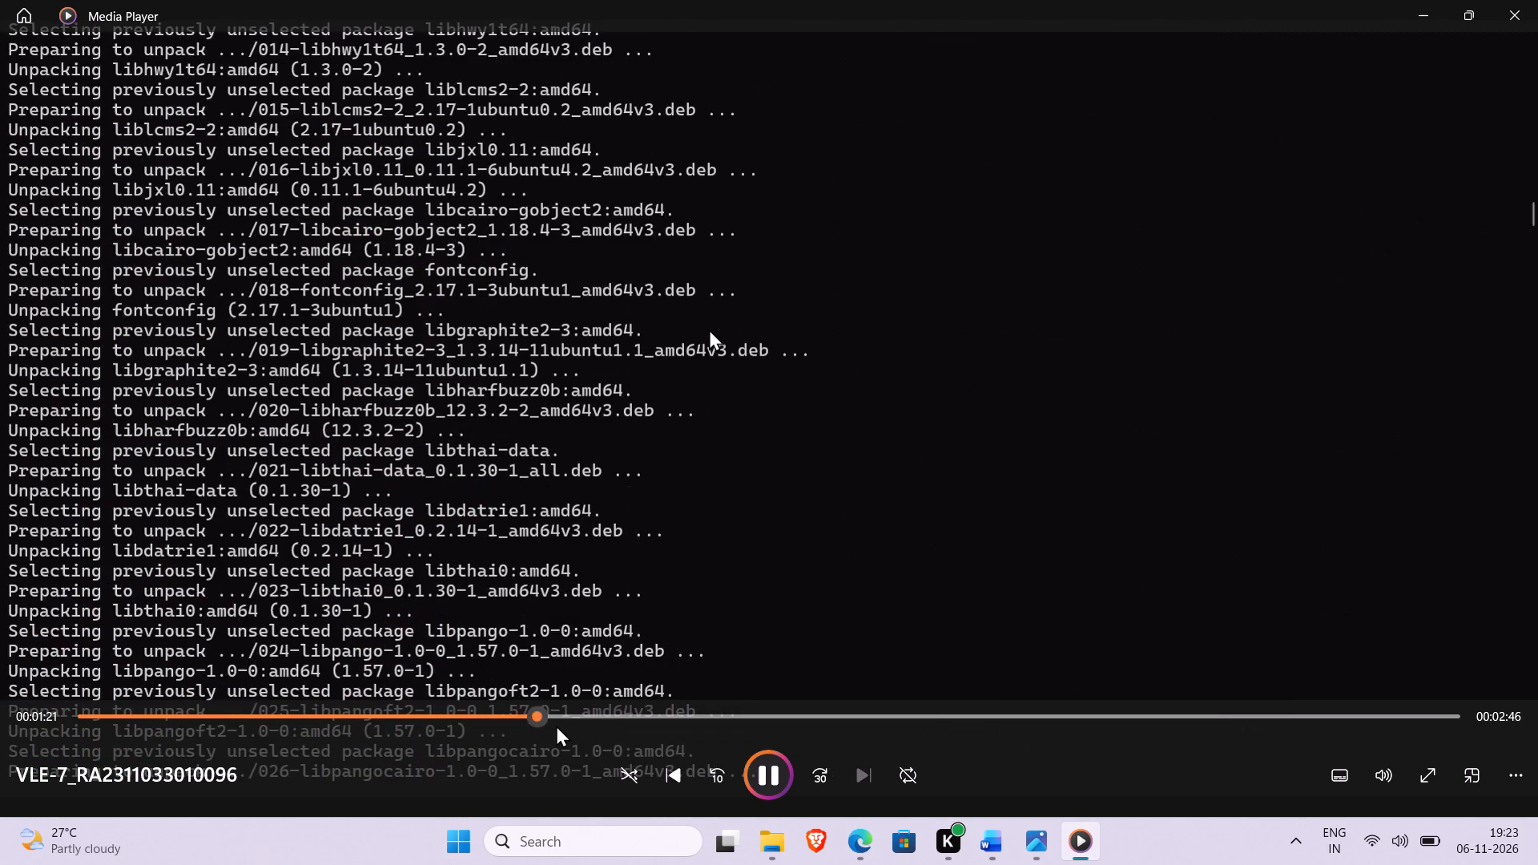
left_click(556, 725)
left_click(589, 721)
left_click_drag(646, 713, 705, 708)
left_click(705, 708)
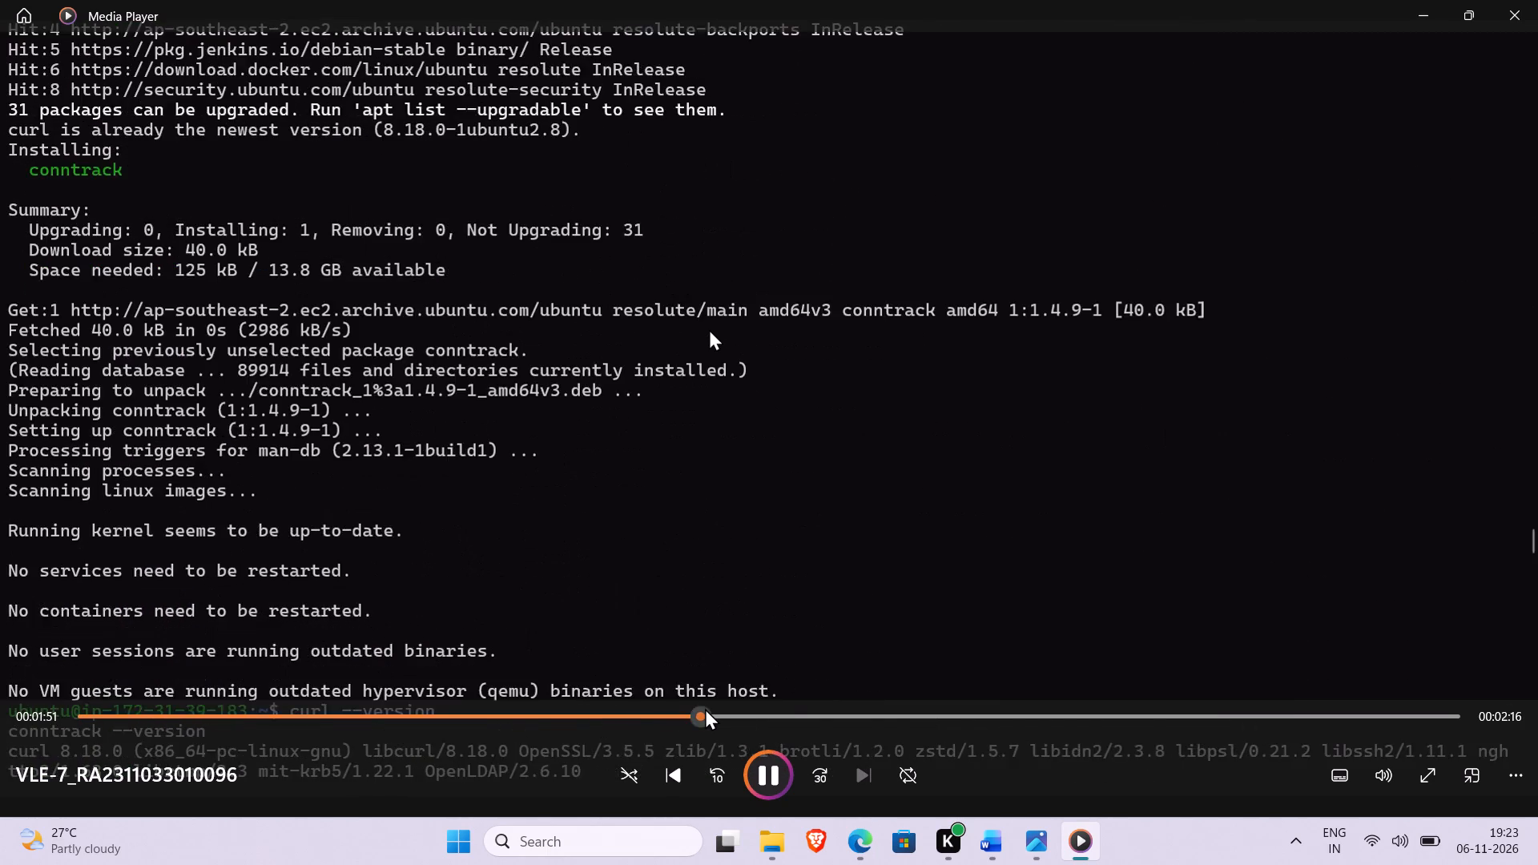
Skim onward through the video, up to about 3:19, for a Jenkins page.
left_click(736, 719)
left_click(757, 719)
left_click_drag(803, 712, 843, 710)
left_click(843, 710)
left_click(867, 710)
left_click(899, 708)
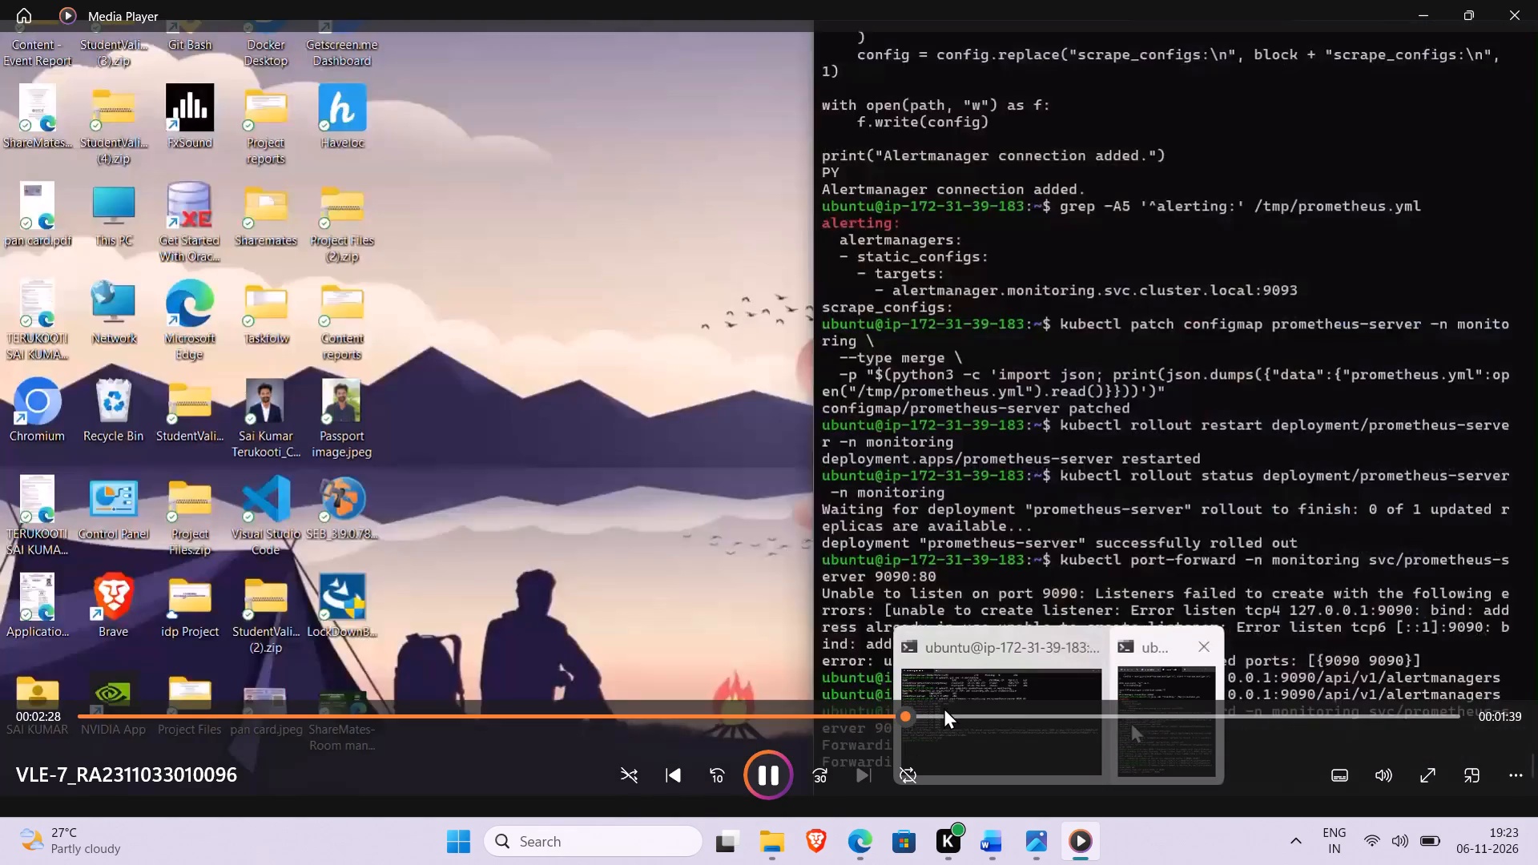
left_click(944, 707)
left_click(973, 712)
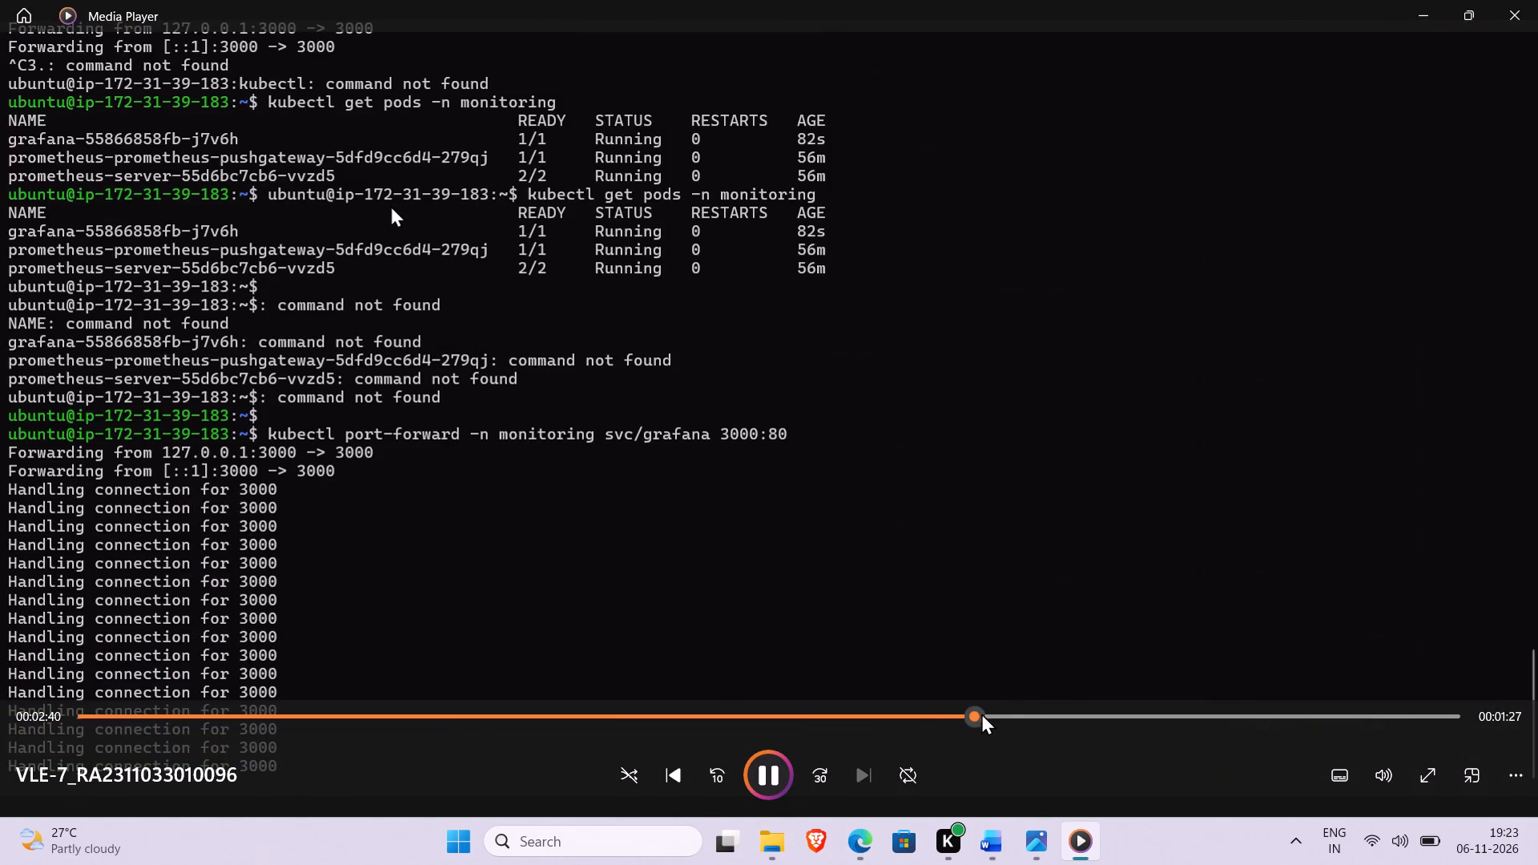
left_click(991, 714)
left_click_drag(1030, 713, 1073, 711)
left_click(1073, 711)
left_click(1116, 719)
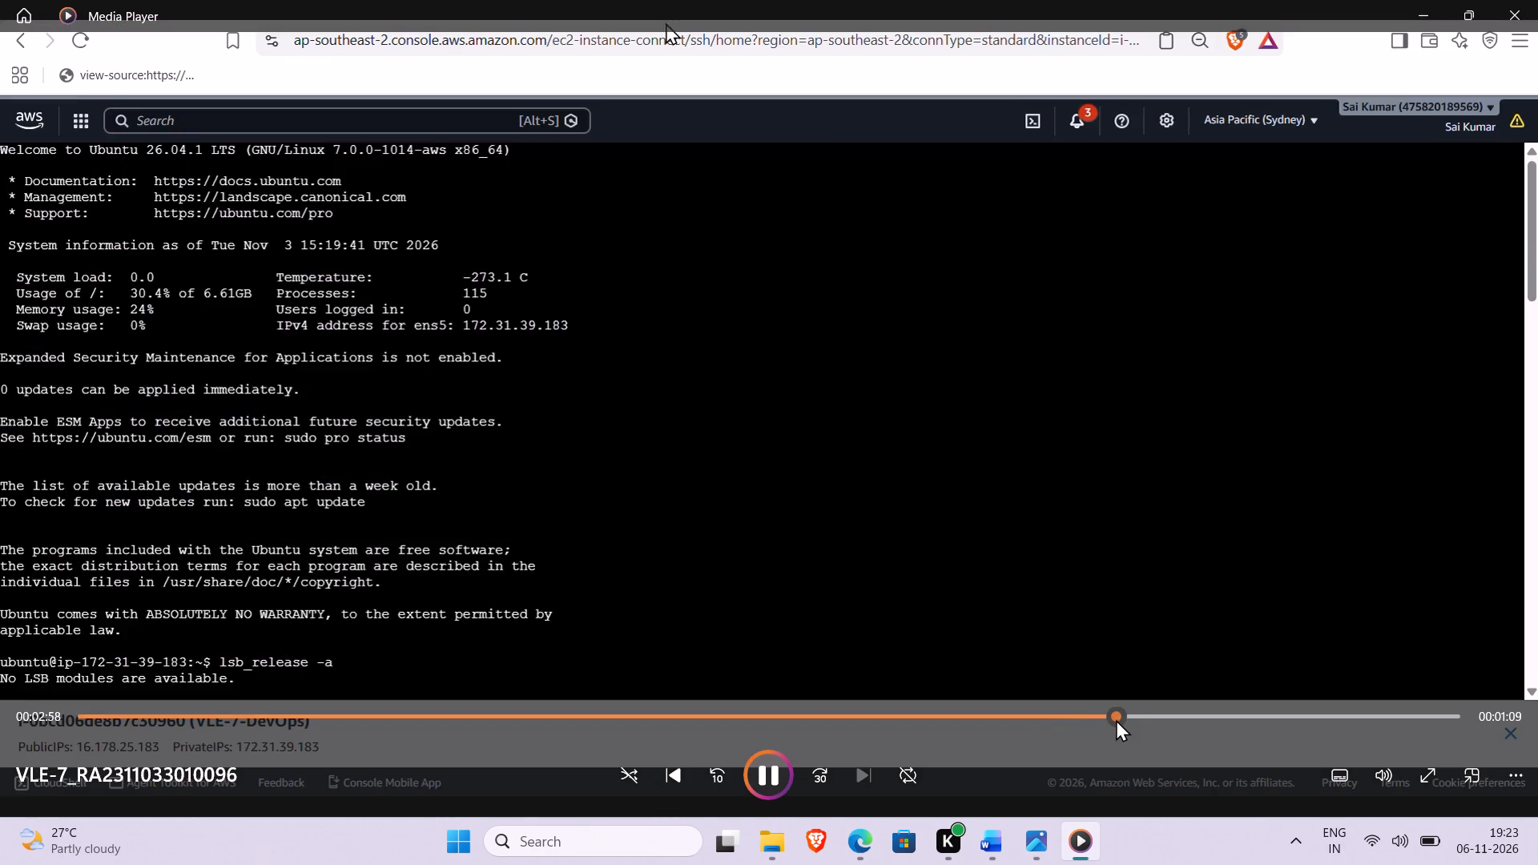
left_click(1174, 718)
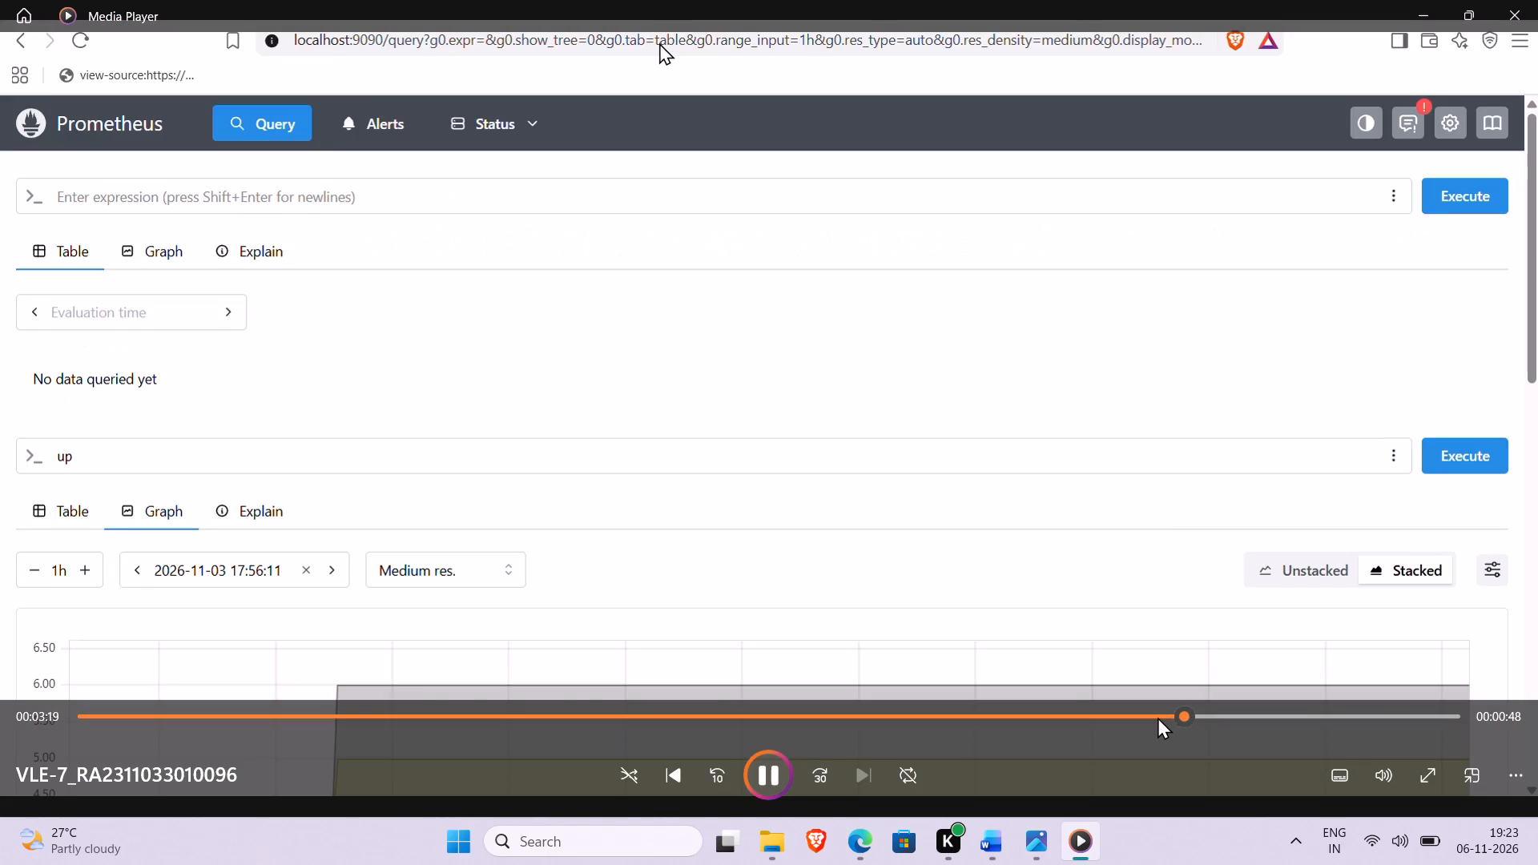
Locate the Jenkins Built-In Node page in the video and pause playback at 3:16.
left_click(1156, 717)
left_click(1123, 712)
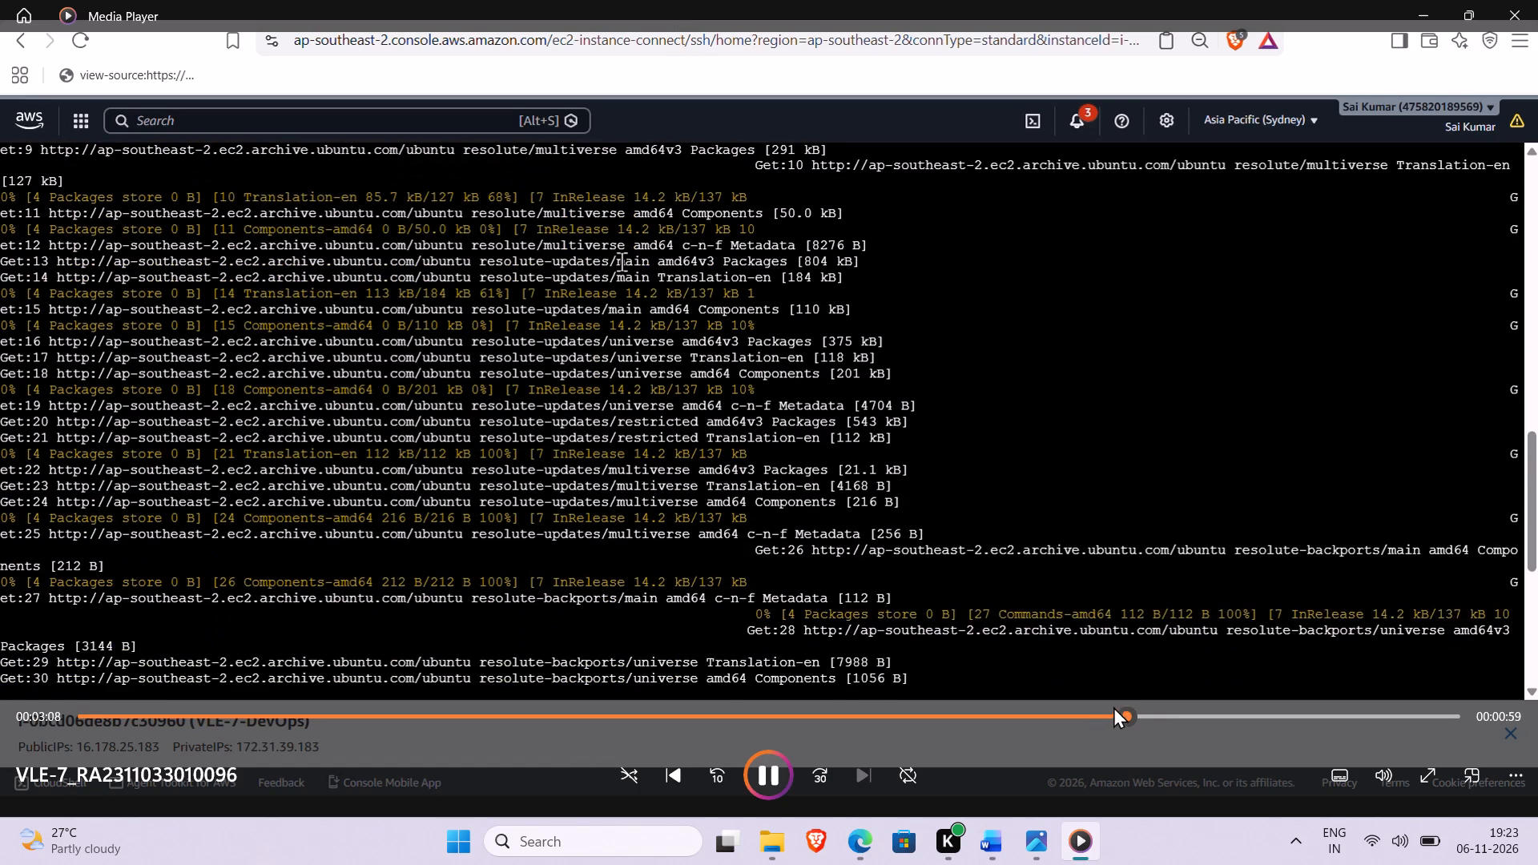
left_click(1138, 703)
left_click(1161, 709)
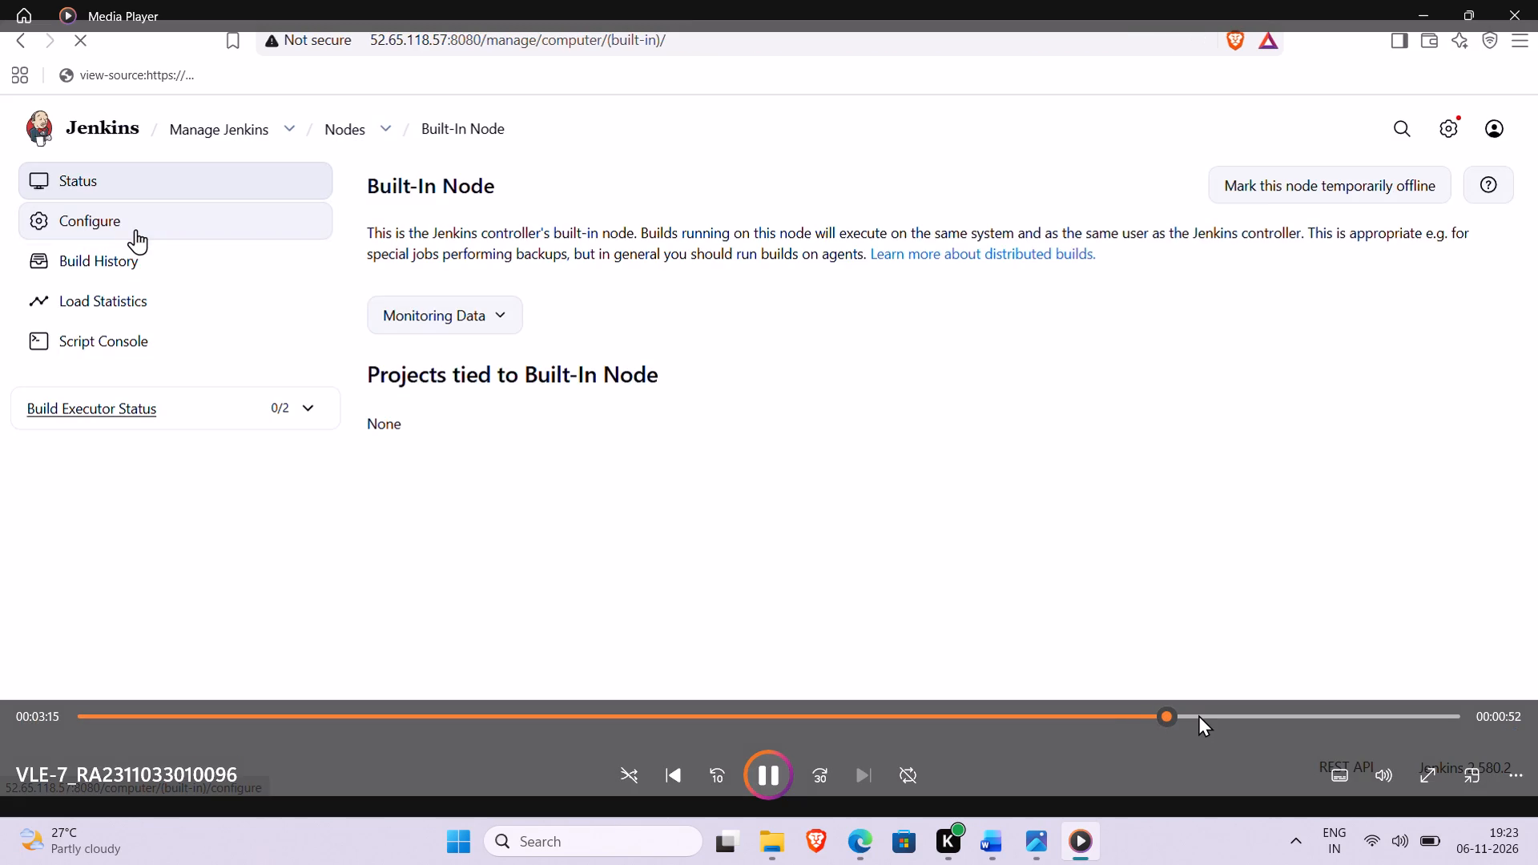
key("space")
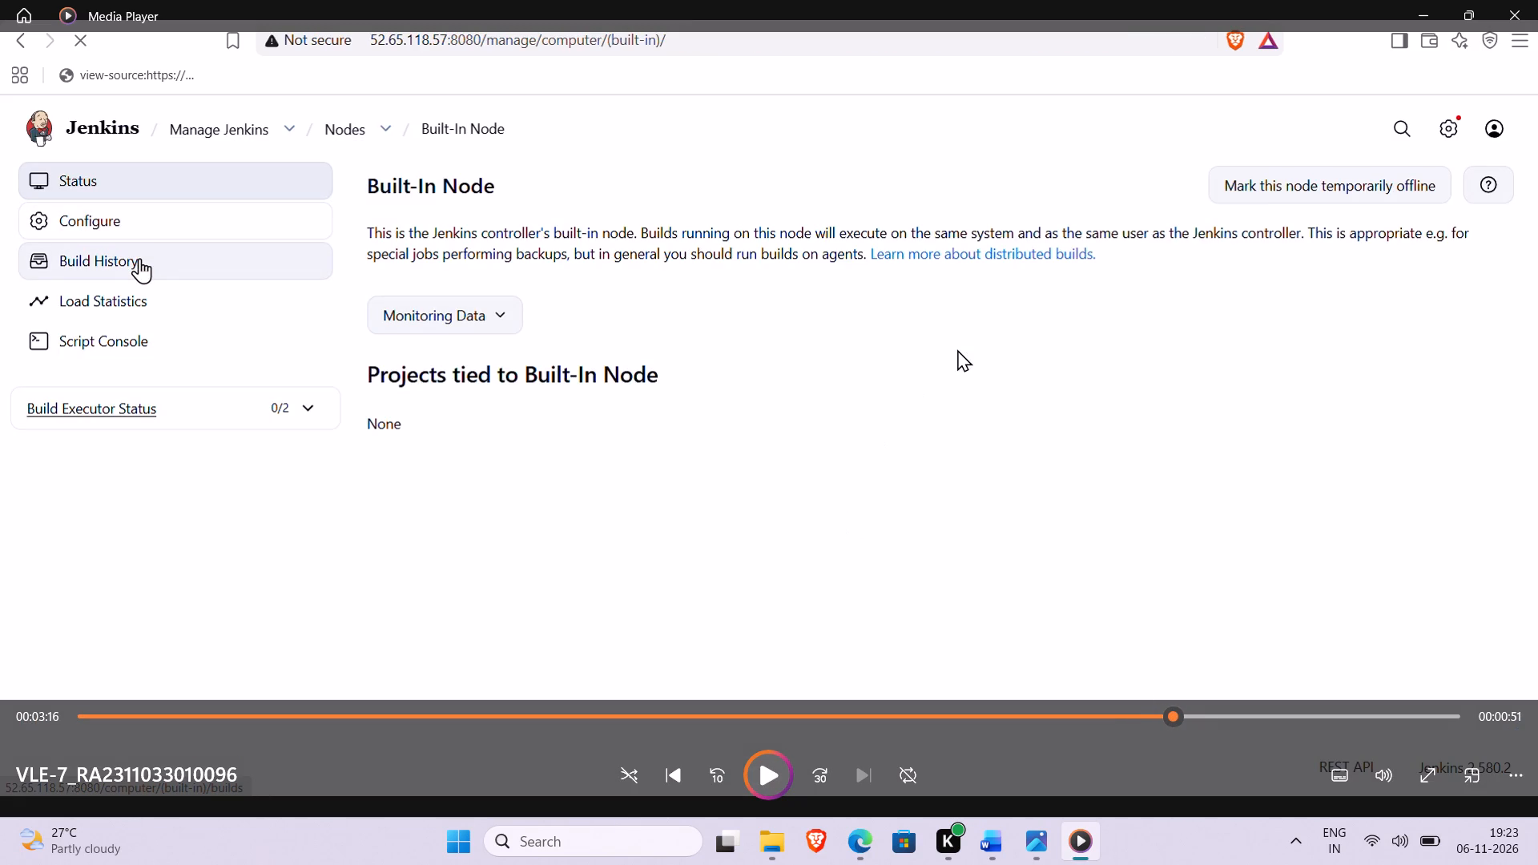
Show the paused Jenkins Built-In Node frame full screen and start a screenshot of it.
left_click(1434, 769)
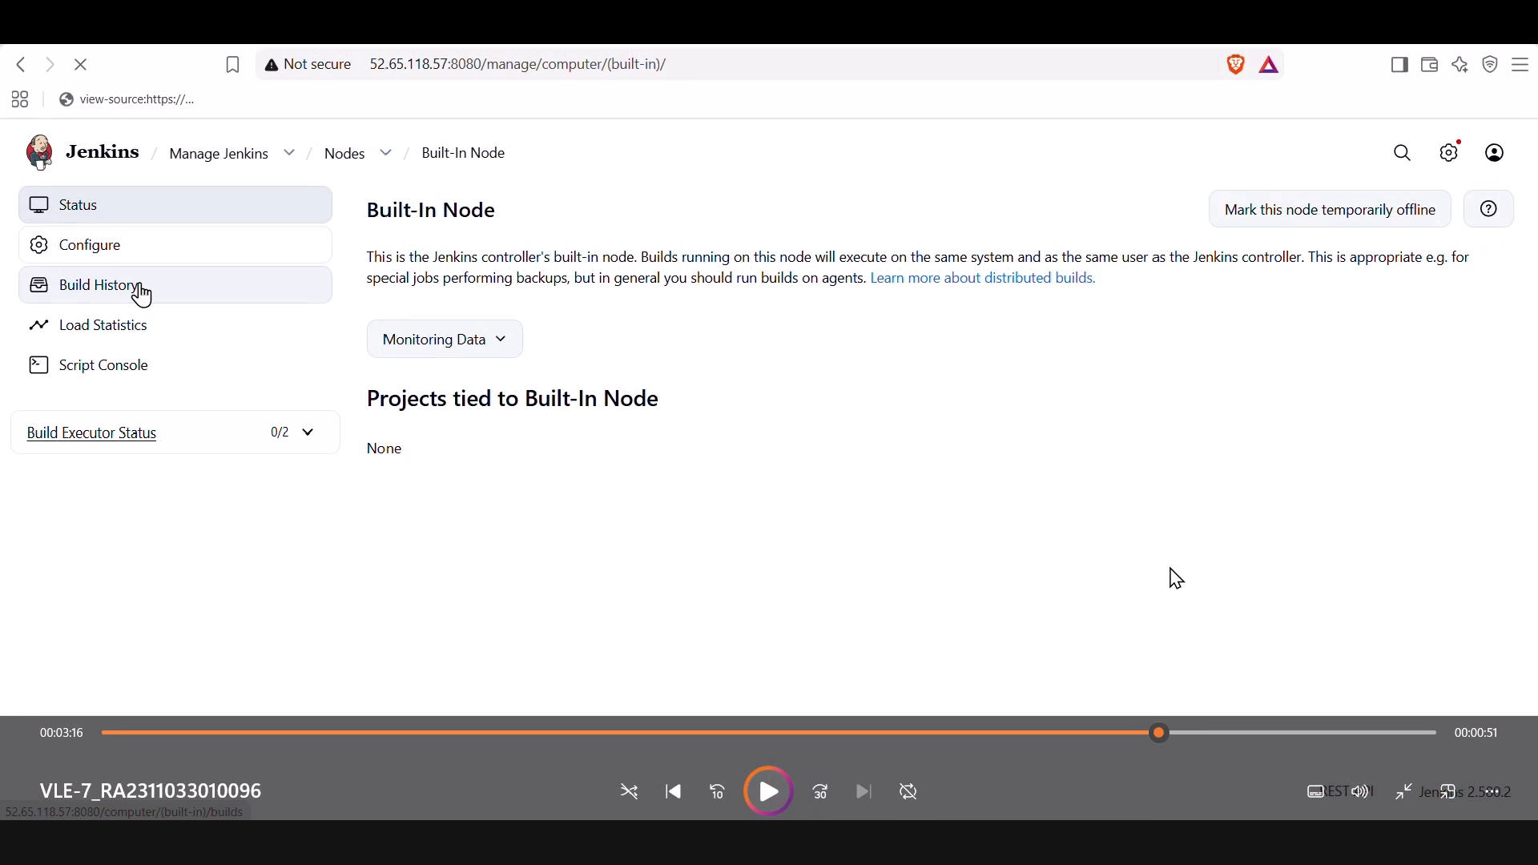
key("Print")
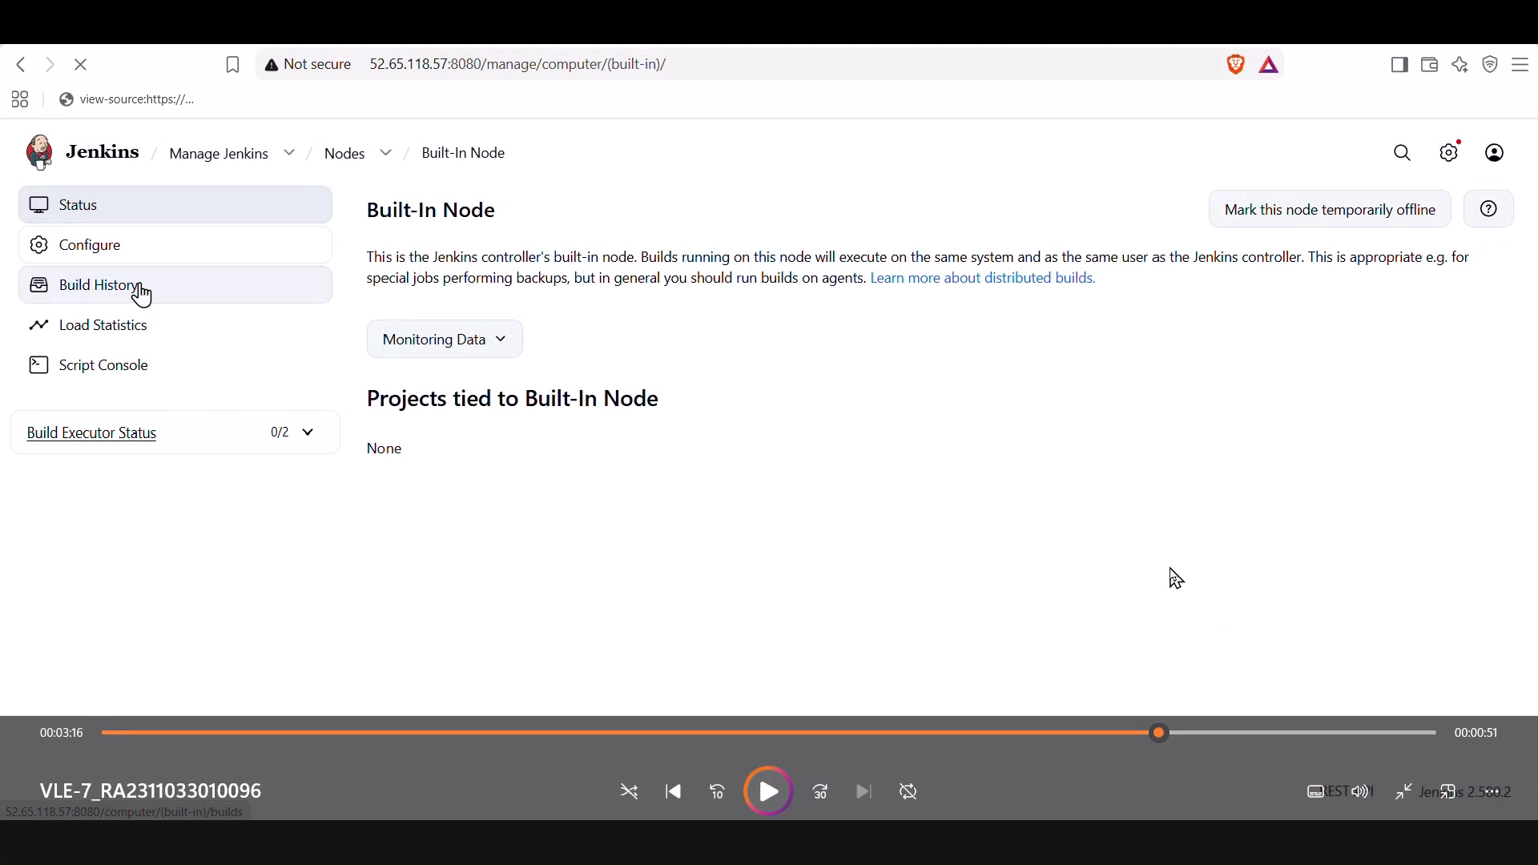
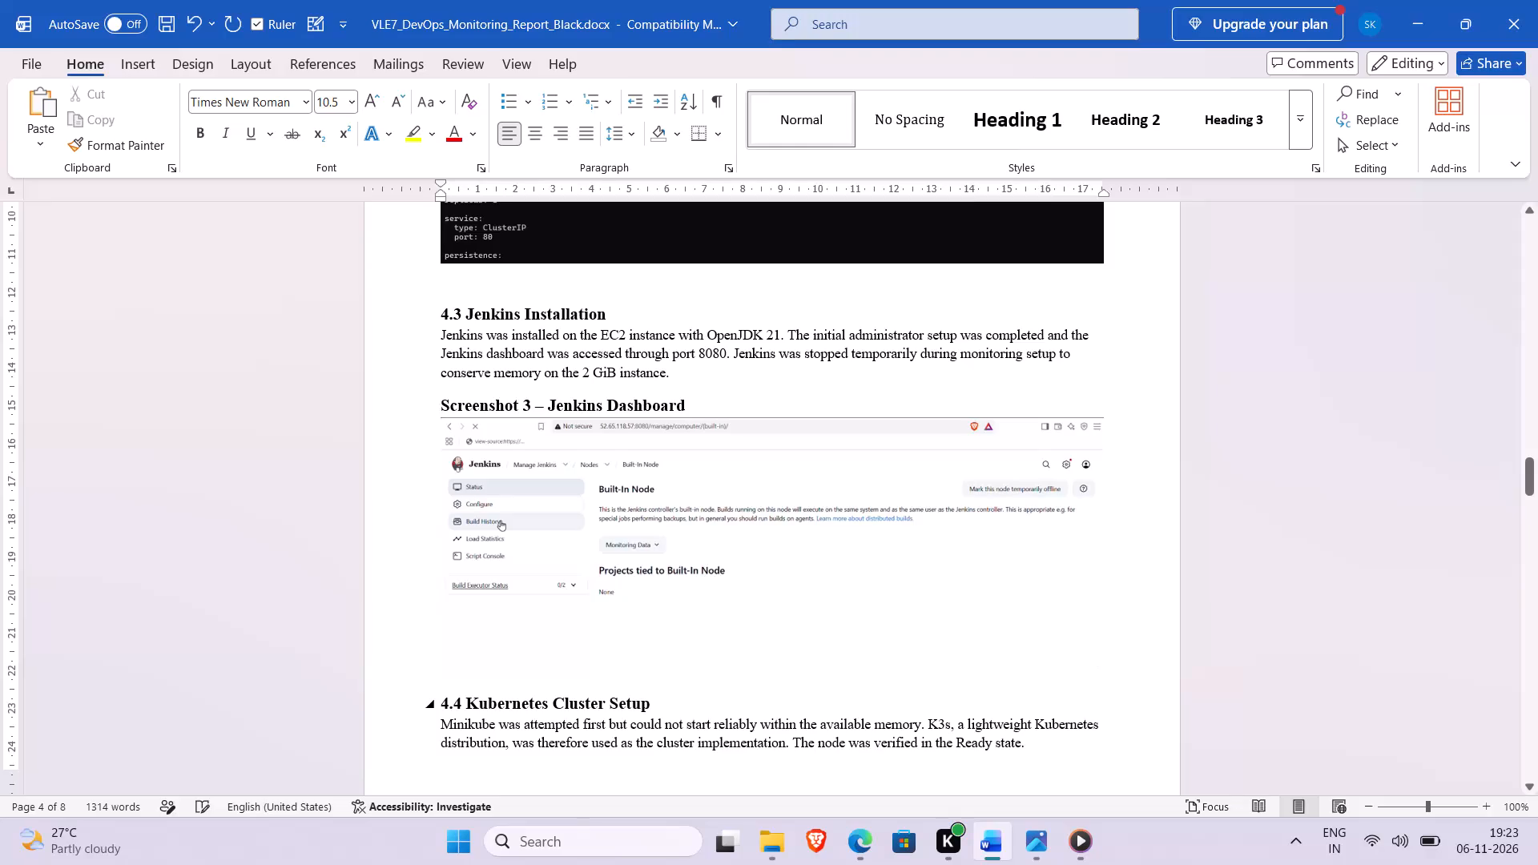
Insert a blank line before the "4.4 Kubernetes Cluster Setup" heading so the section starts on a new page.
scroll(590, 452, "down", 1)
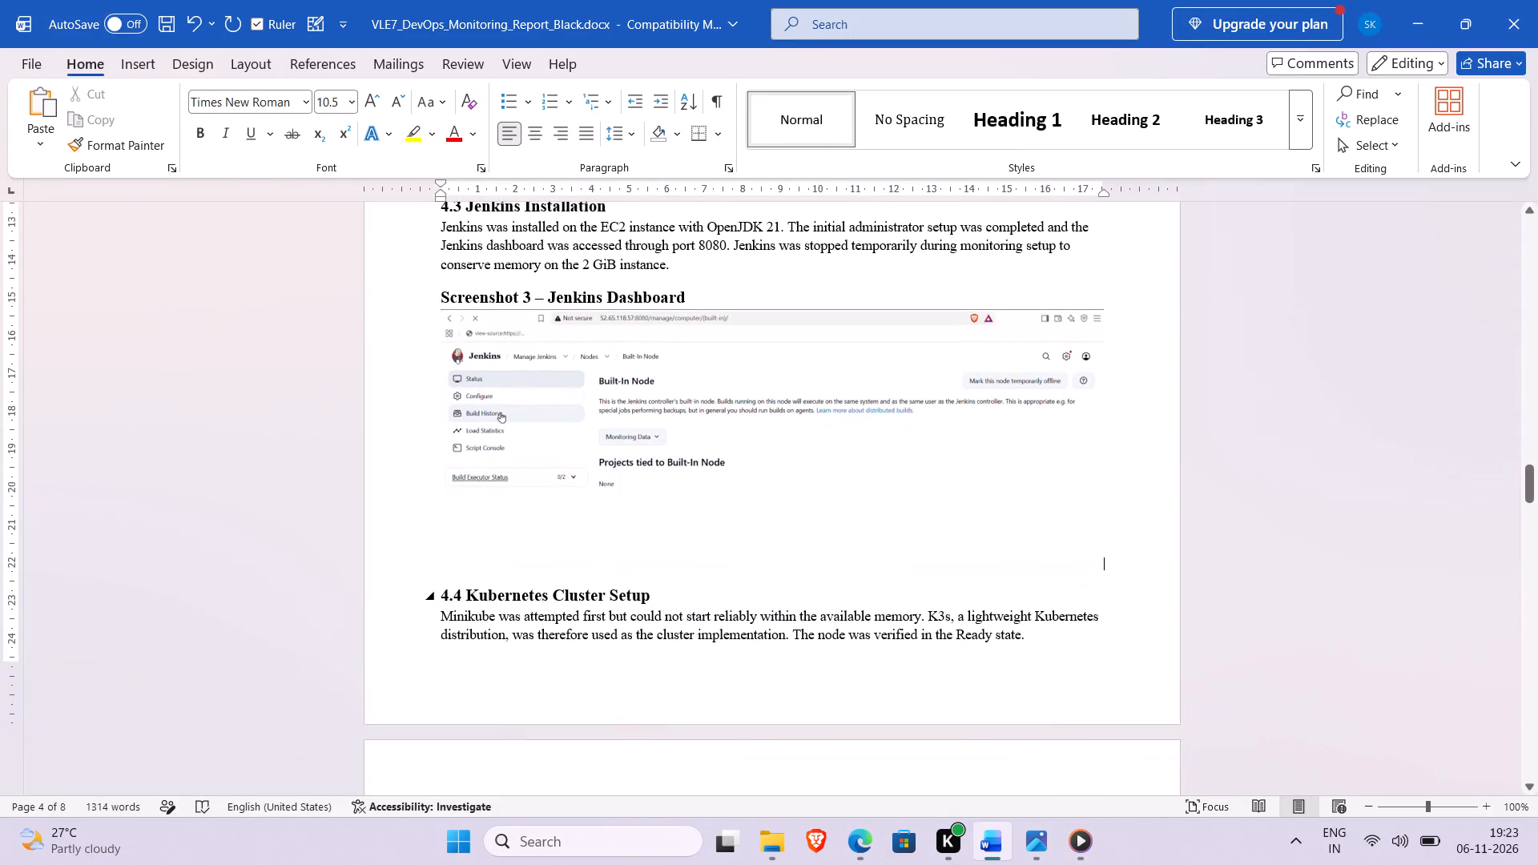
scroll(590, 452, "down", 2)
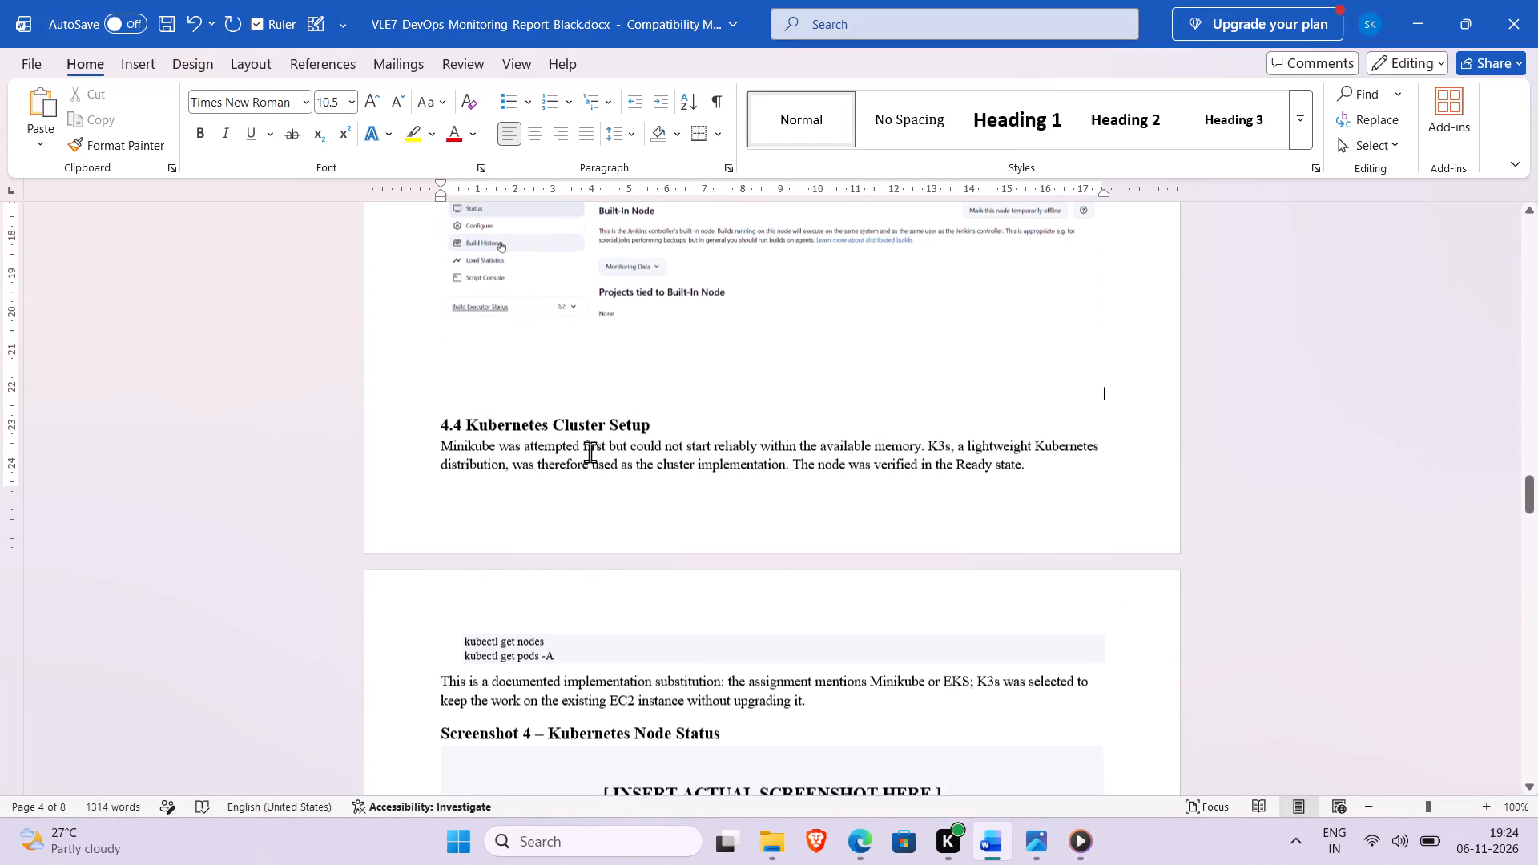
scroll(590, 452, "down", 1)
scroll(441, 392, "down", 1)
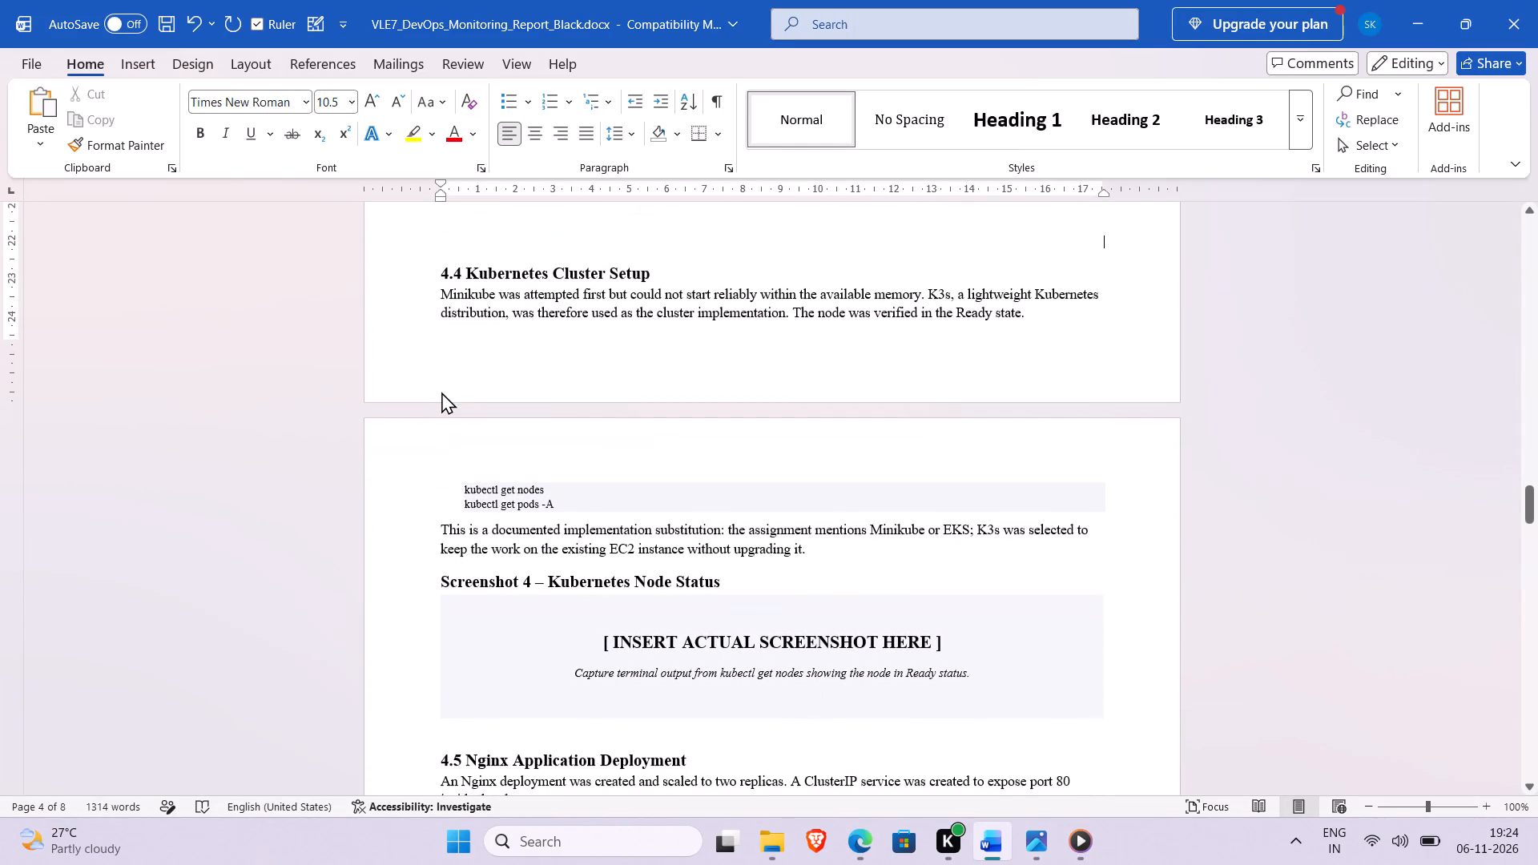
scroll(441, 392, "down", 2)
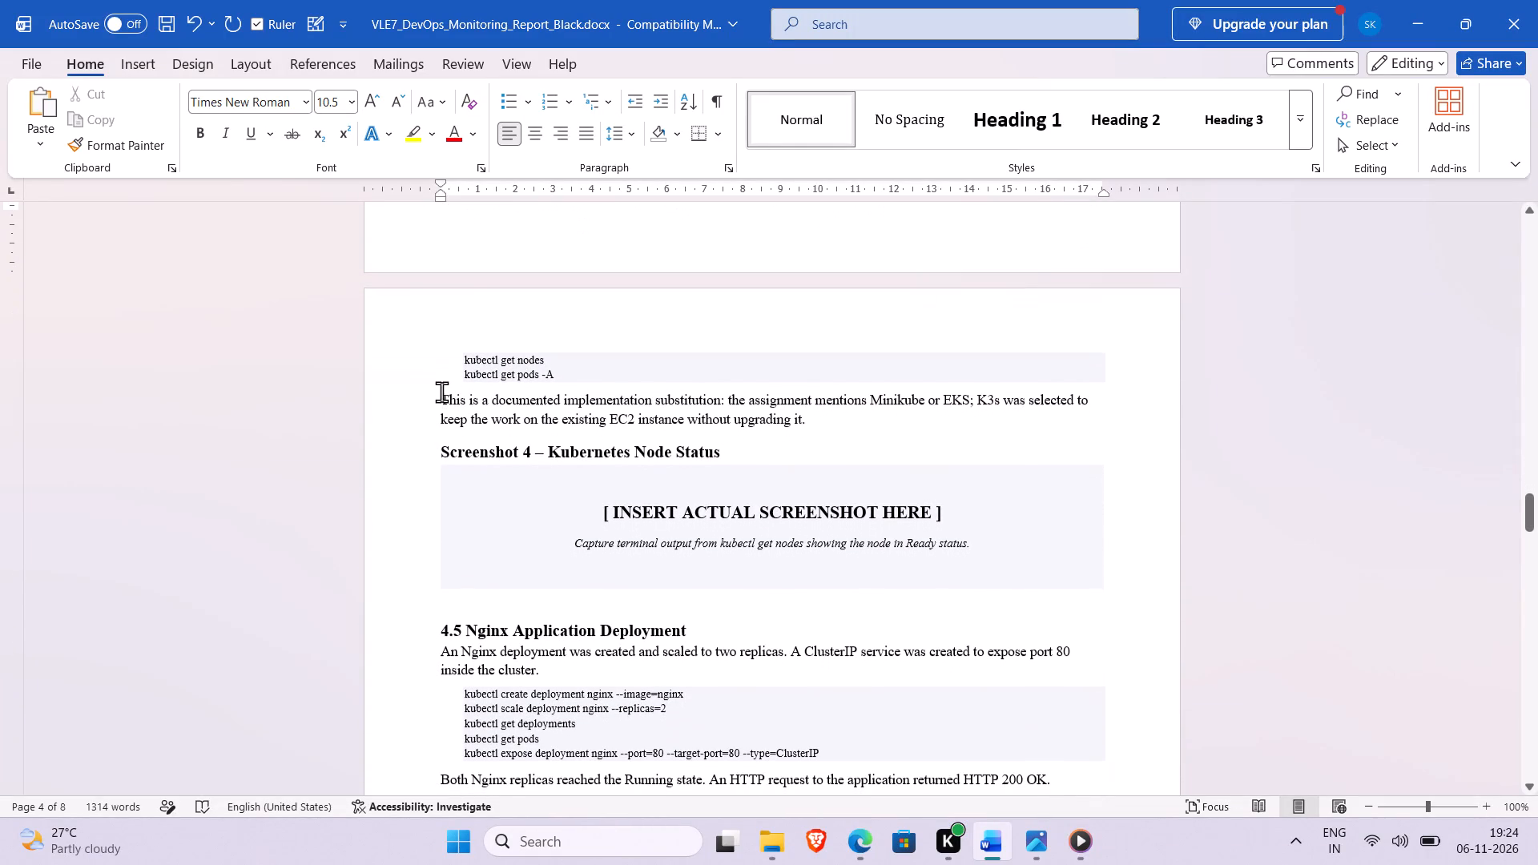
scroll(434, 372, "up", 2)
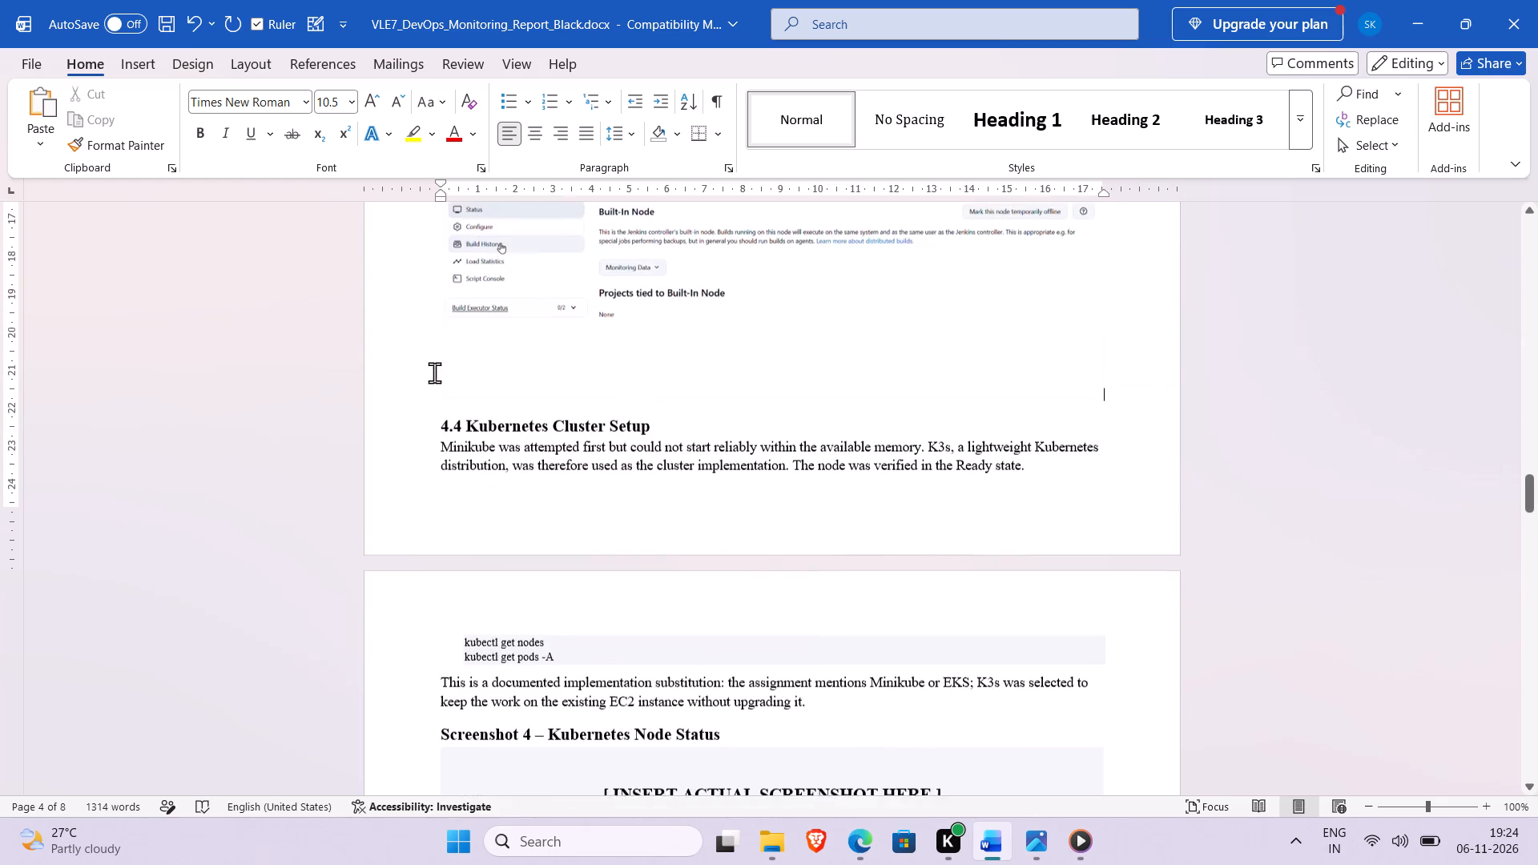
left_click(431, 432)
key("Return")
Switch to the Photos app and look back through the earlier screenshots for a capture suited to the "Kubernetes Node Status" placeholder.
scroll(431, 432, "down", 1)
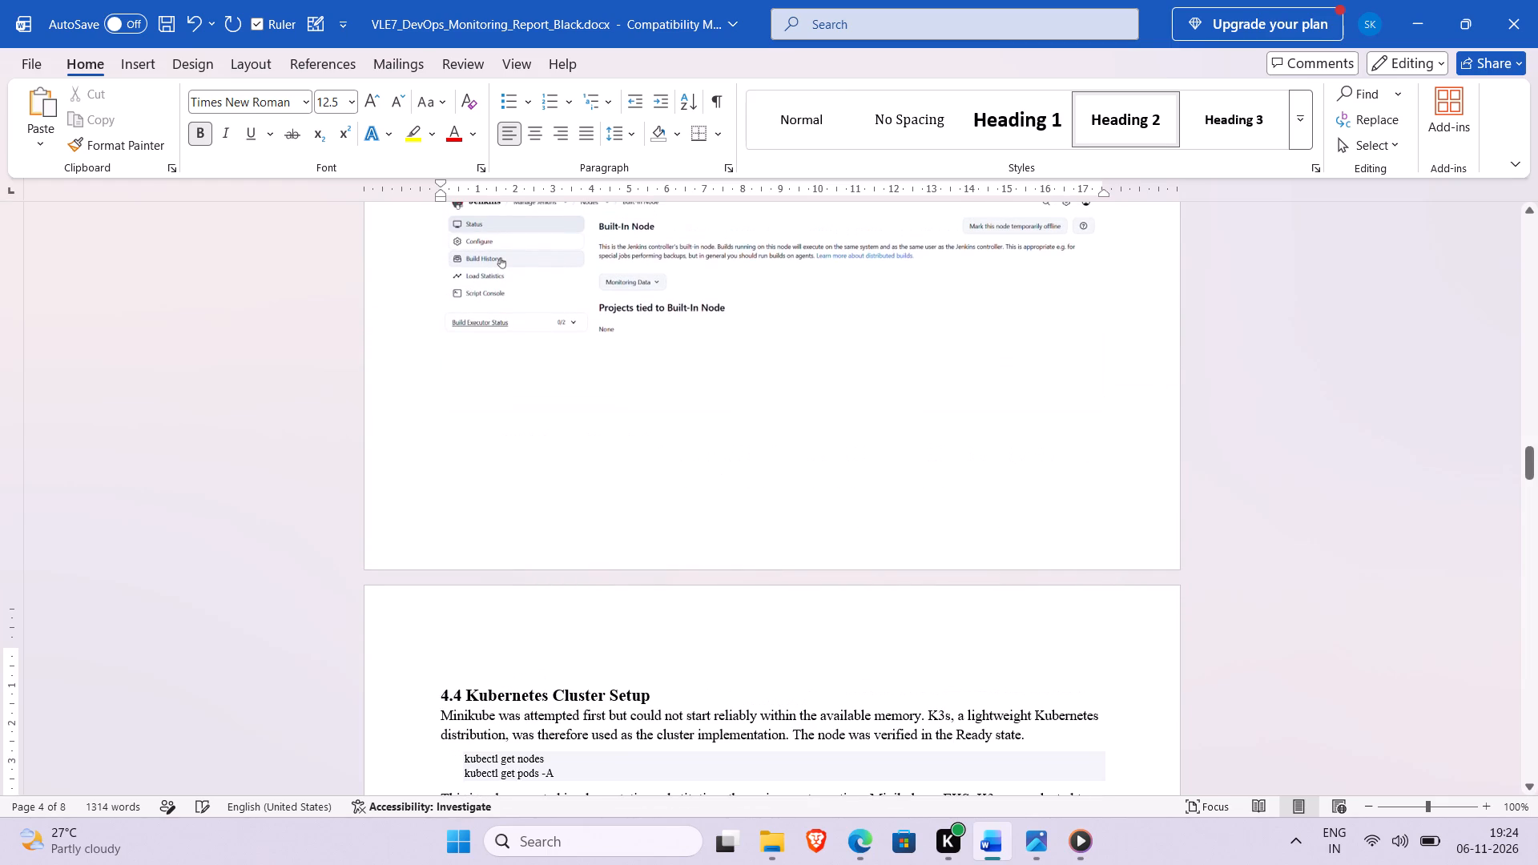
scroll(431, 432, "down", 1)
left_click(630, 441)
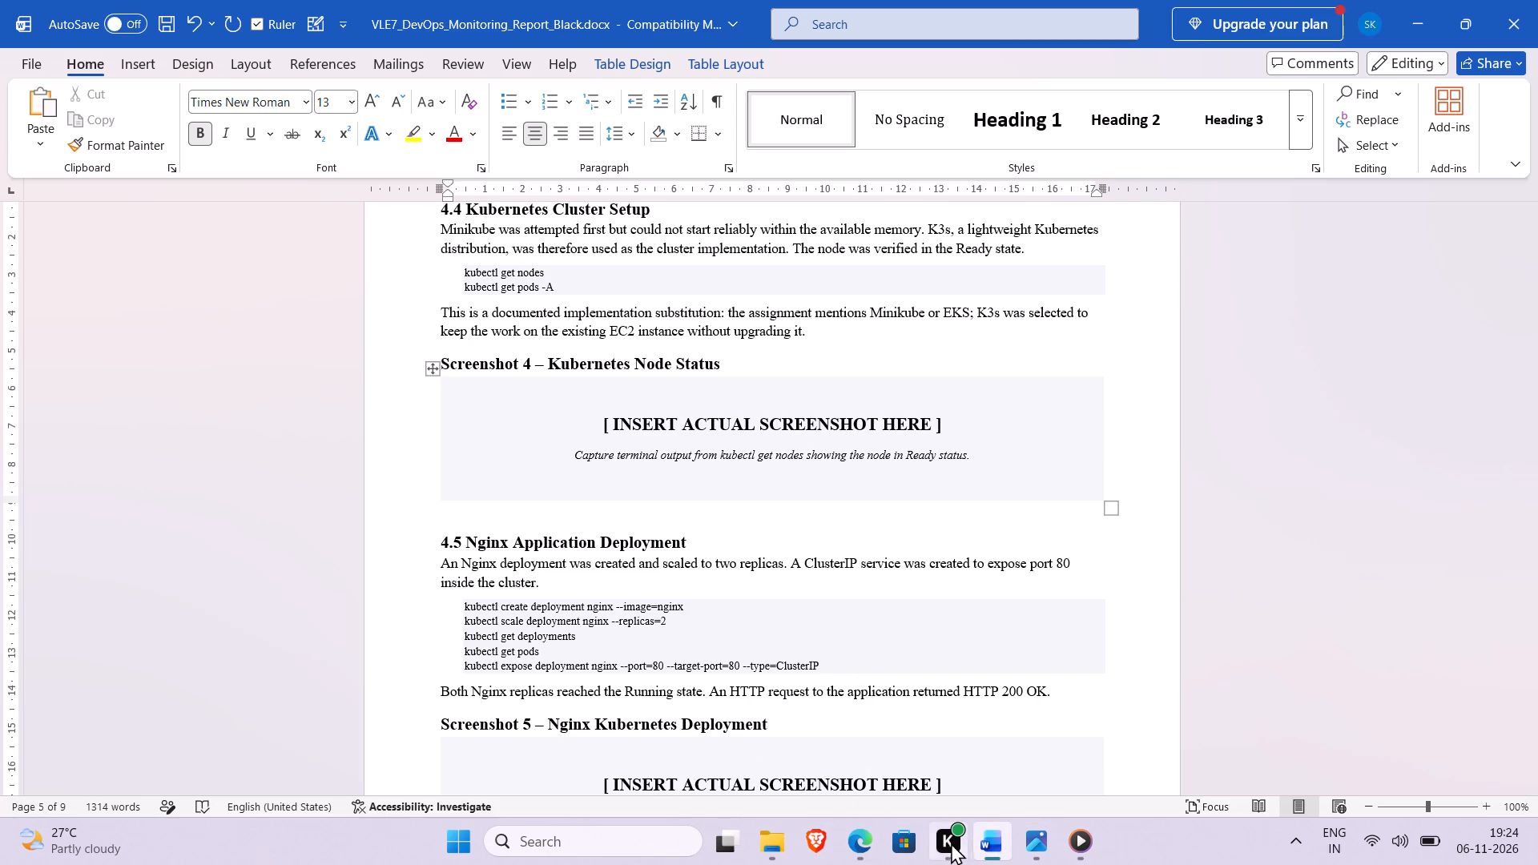
left_click(1025, 833)
left_click(971, 774)
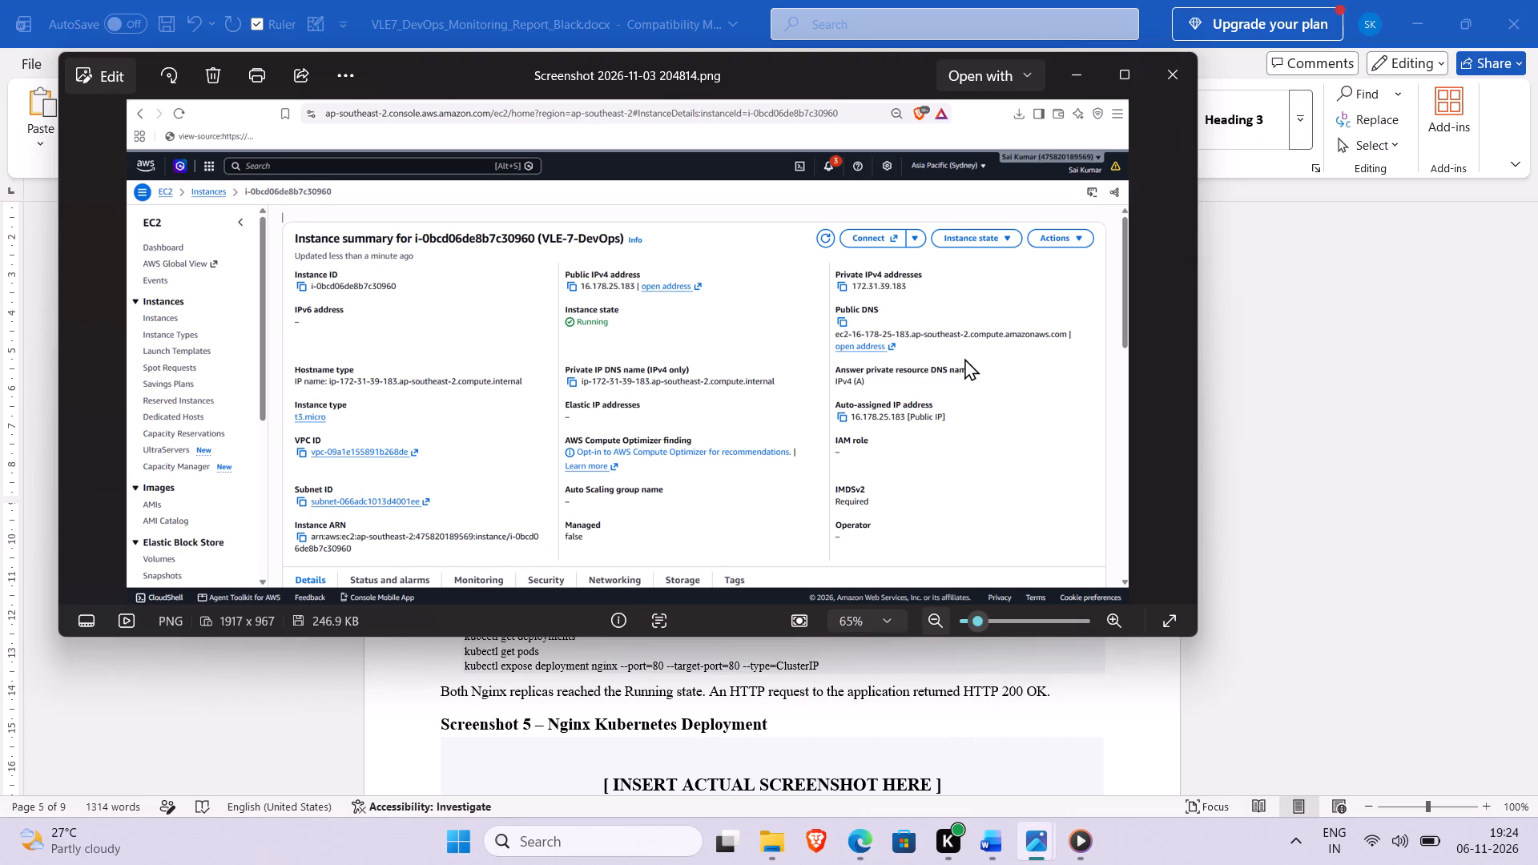
left_click(76, 355)
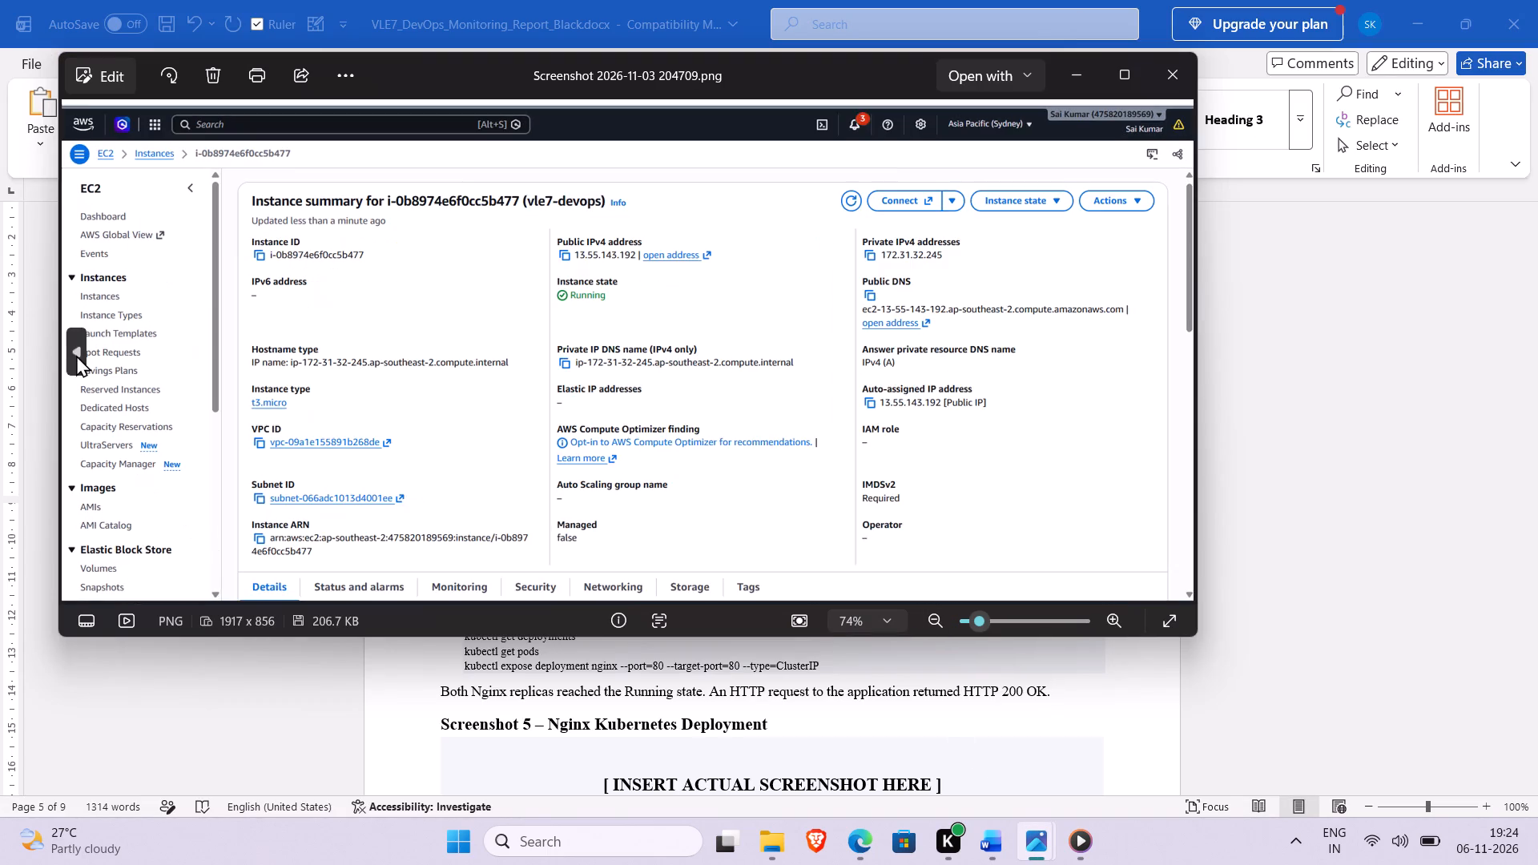
left_click(76, 355)
left_click(76, 355)
left_click(76, 355)
double_click(76, 355)
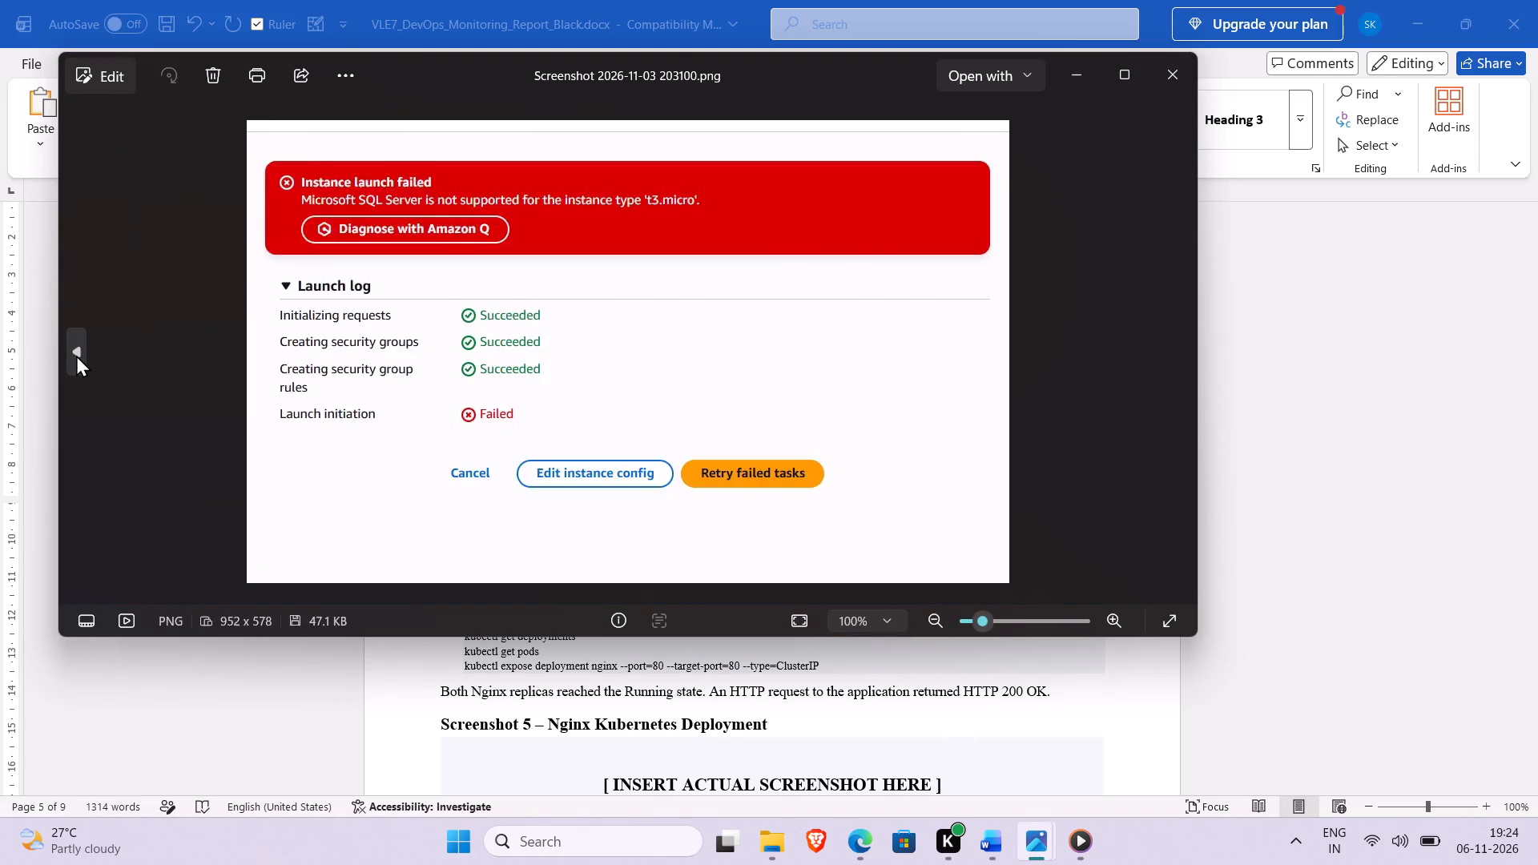
Skim forward through the saved screenshots, up to the 4 November terminal captures, for kubectl get nodes output.
triple_click(1180, 363)
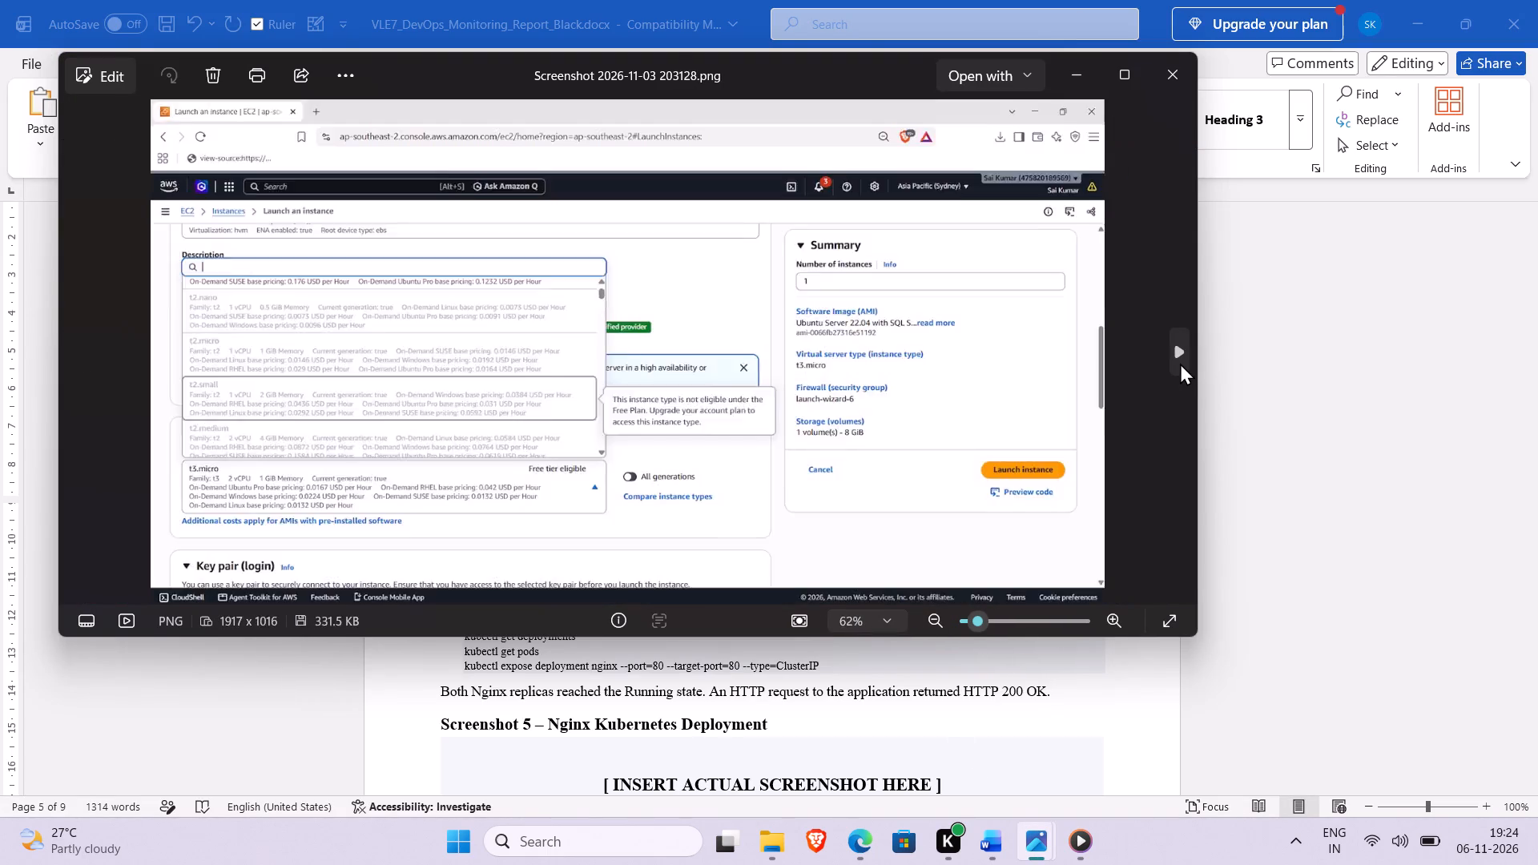
left_click(1180, 363)
double_click(1180, 363)
left_click(1180, 363)
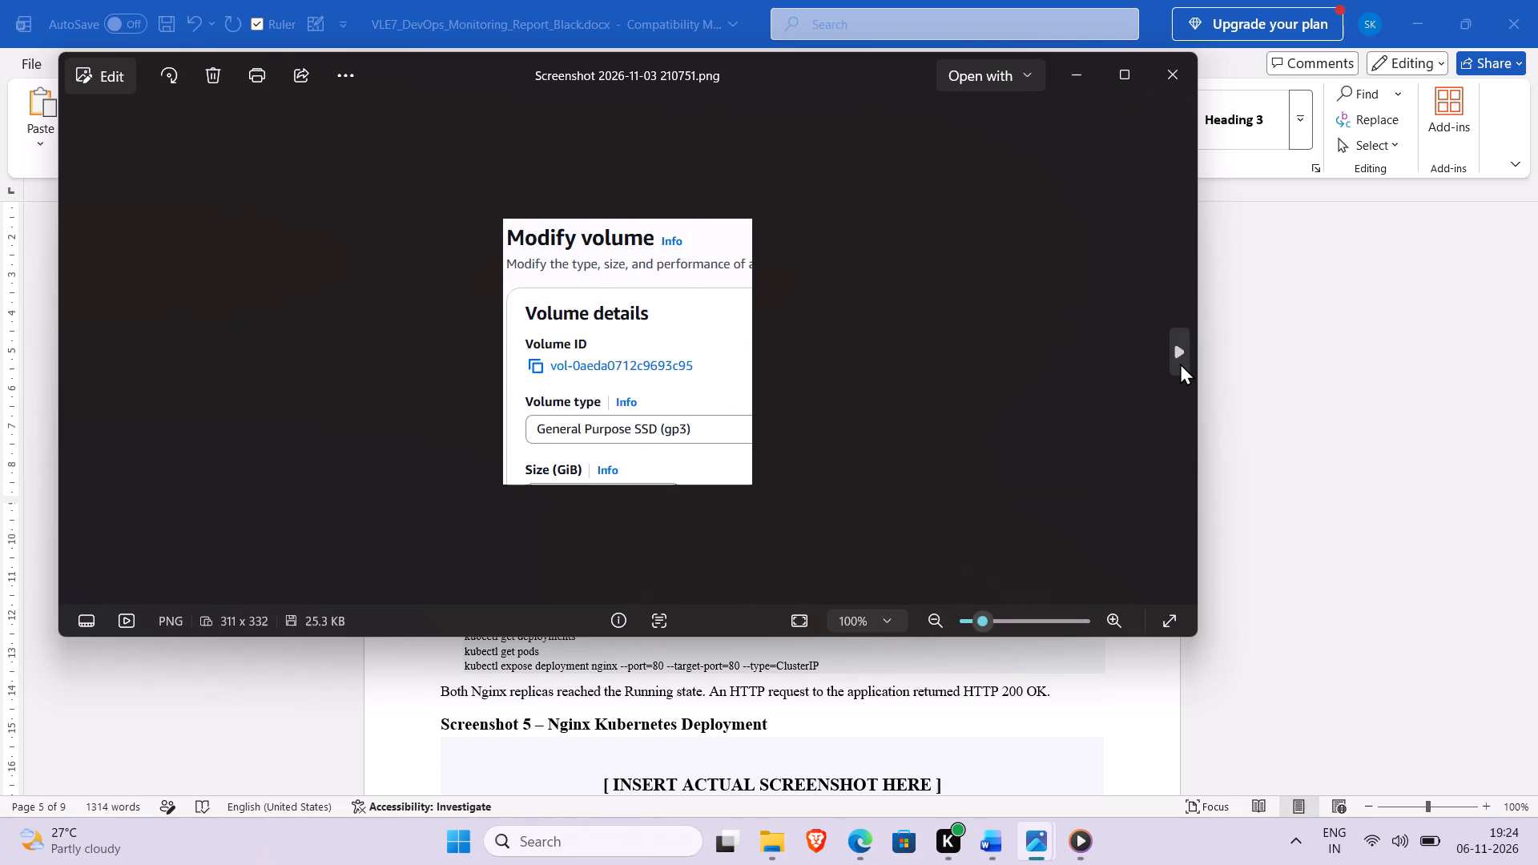
left_click(1180, 363)
left_click(1180, 363)
left_click(1180, 363)
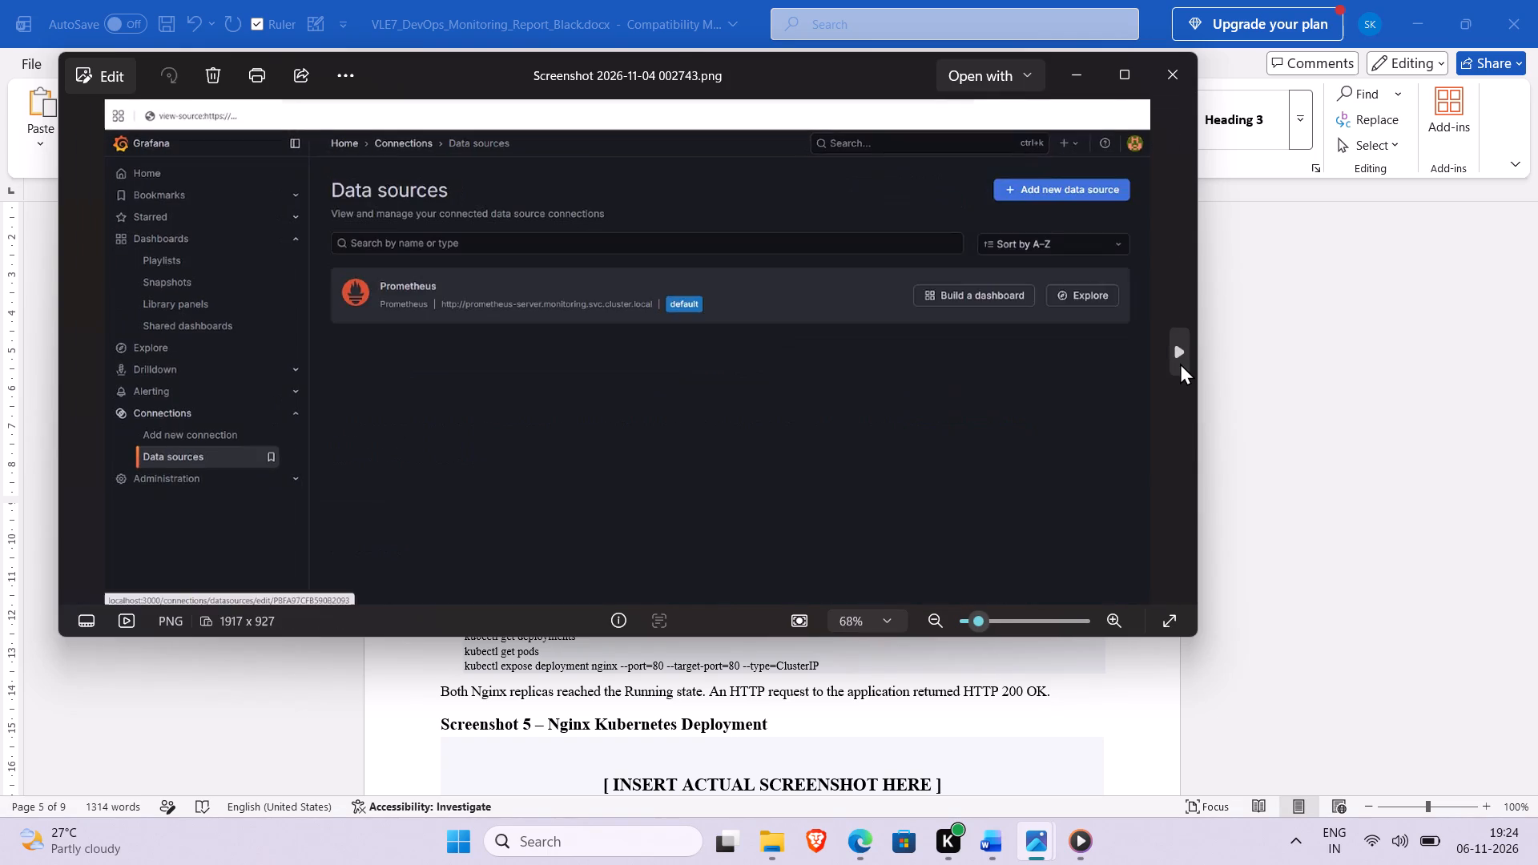
double_click(1180, 363)
left_click(1180, 363)
left_click(1180, 363)
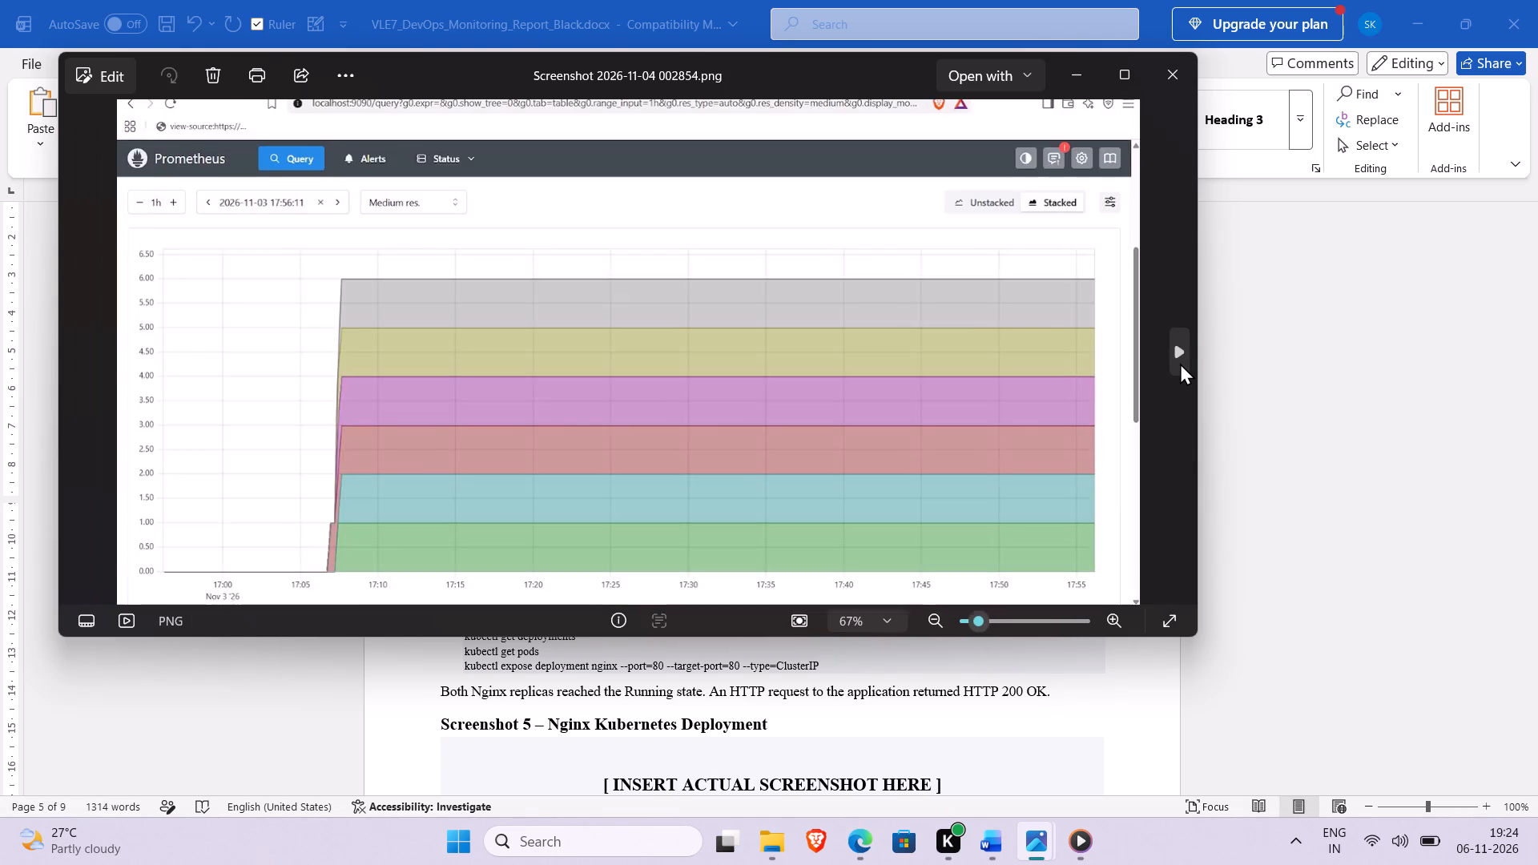
left_click(1180, 363)
left_click(1180, 363)
left_click(1180, 363)
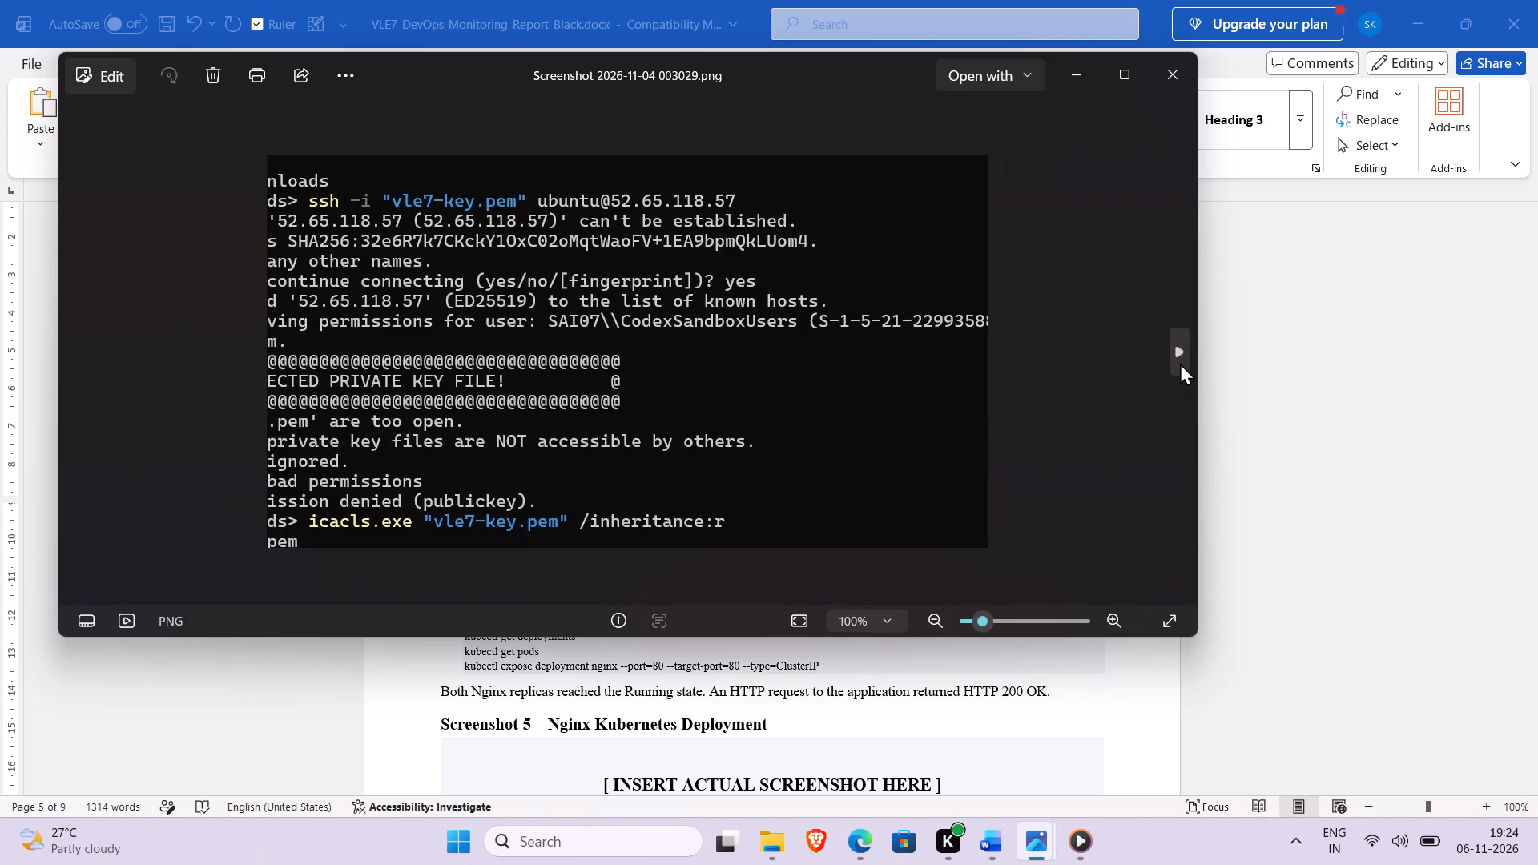
Examine the 4 November terminal captures, up to Screenshot 2026-11-04 003138.png, for a node in Ready status, and minimize the image viewer.
left_click(1180, 363)
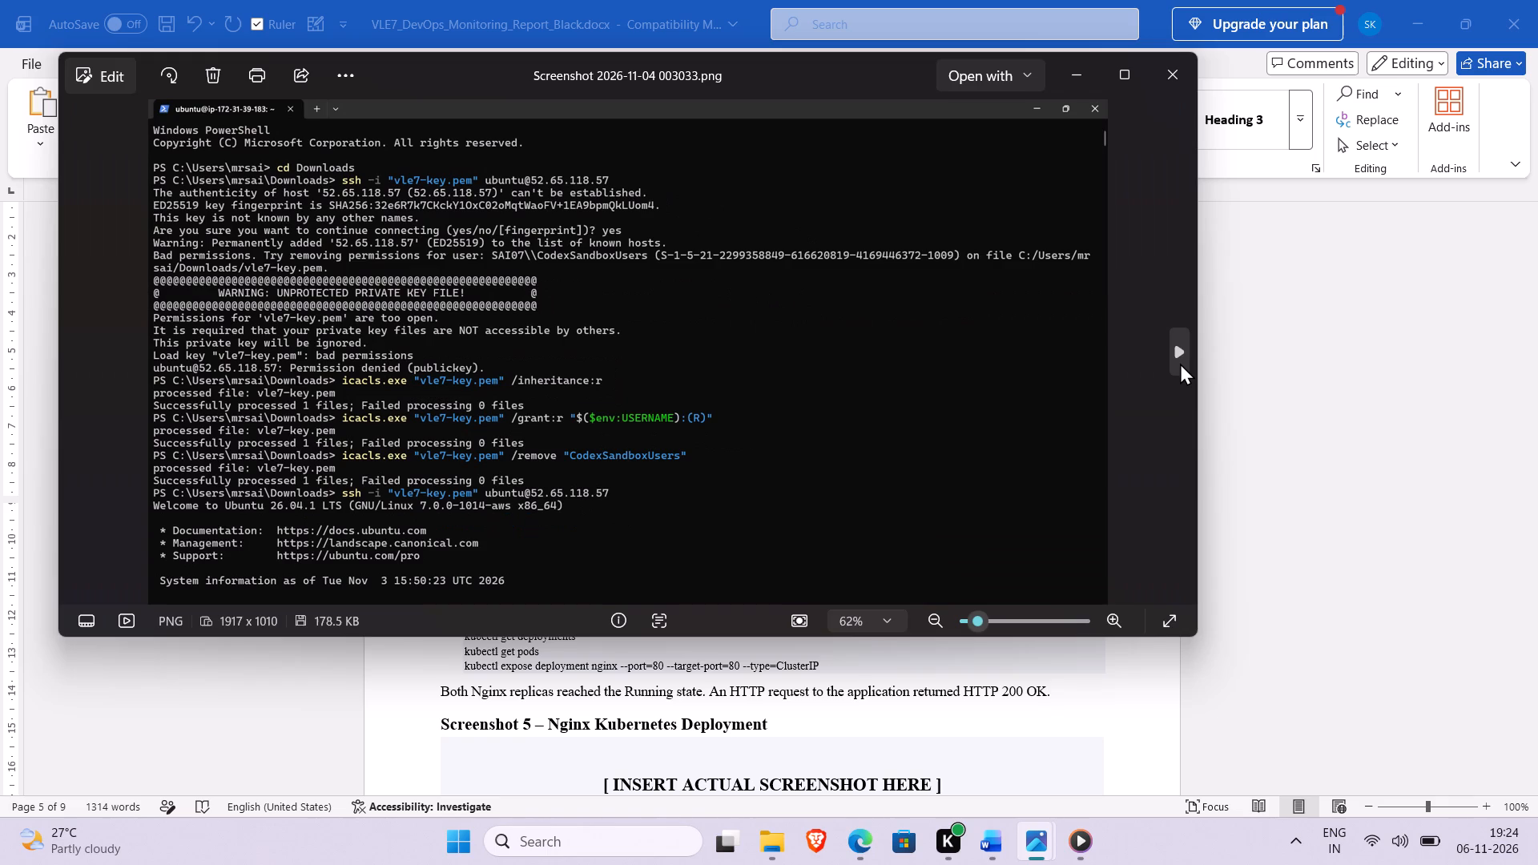
left_click(1180, 363)
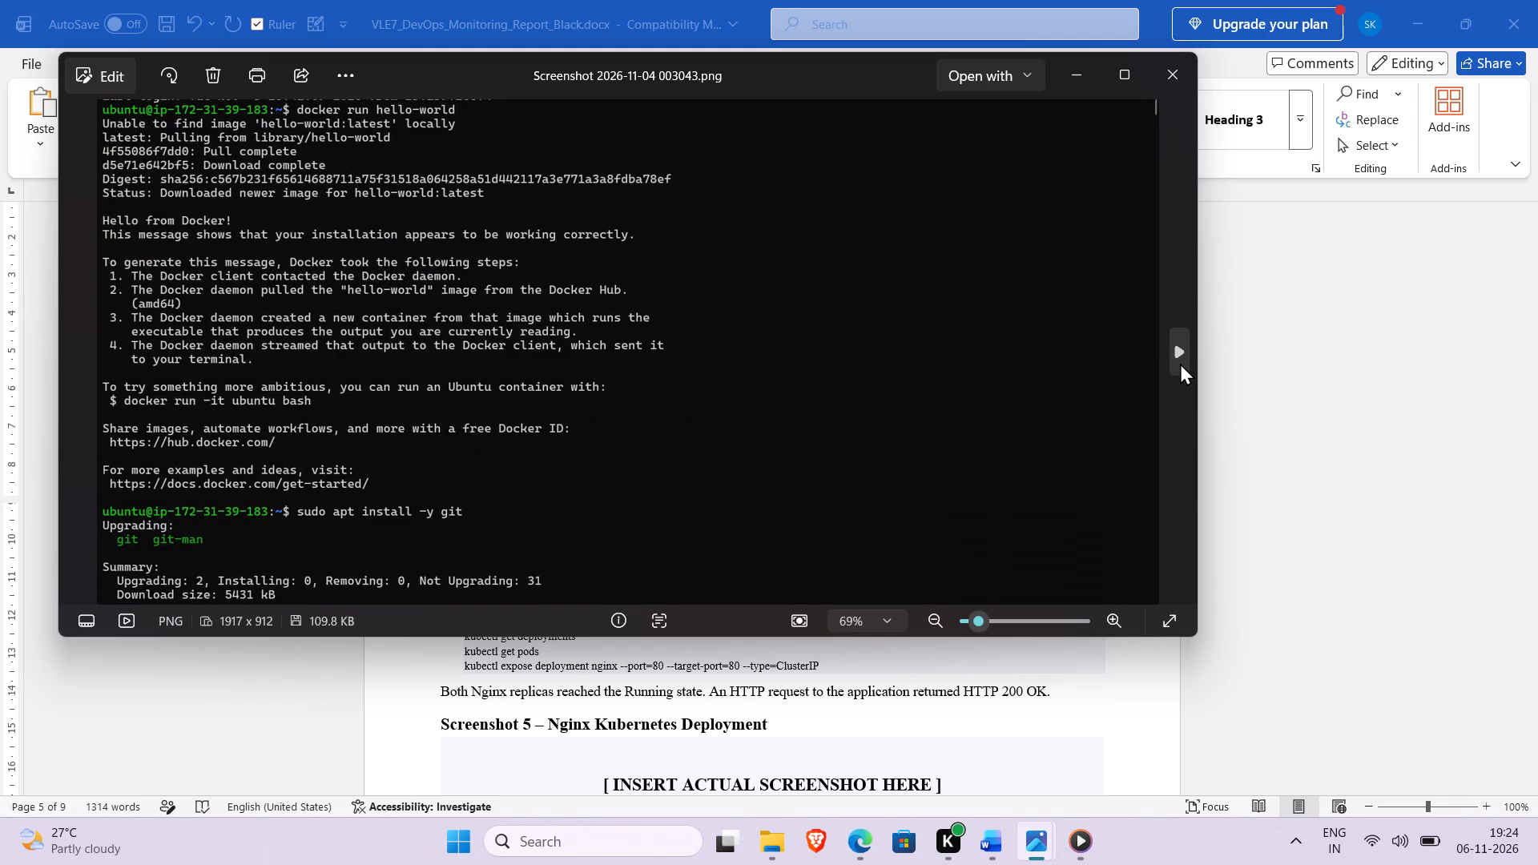
left_click(1180, 363)
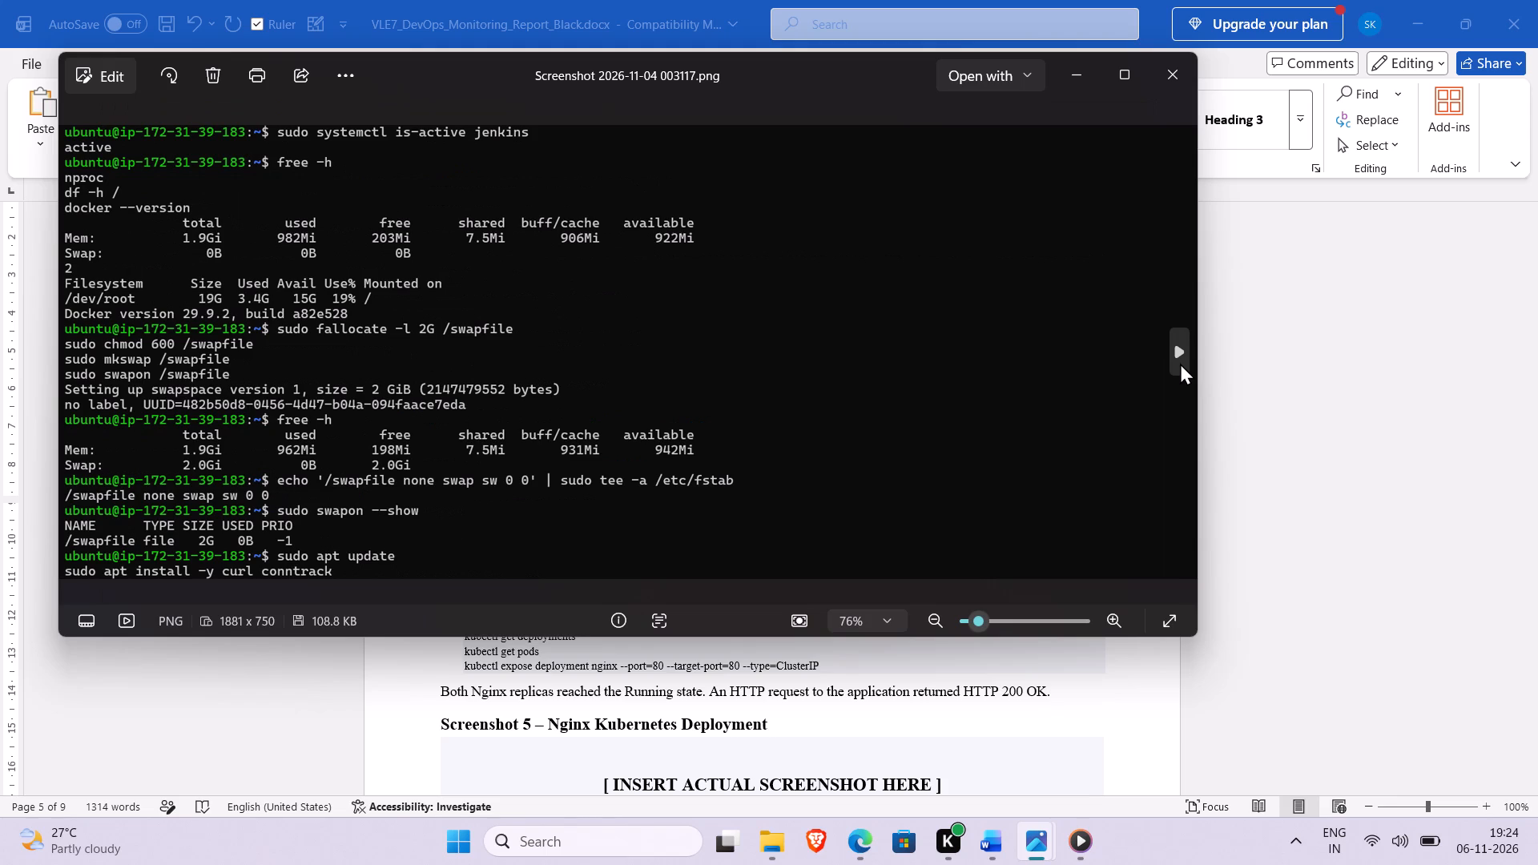
left_click(1180, 363)
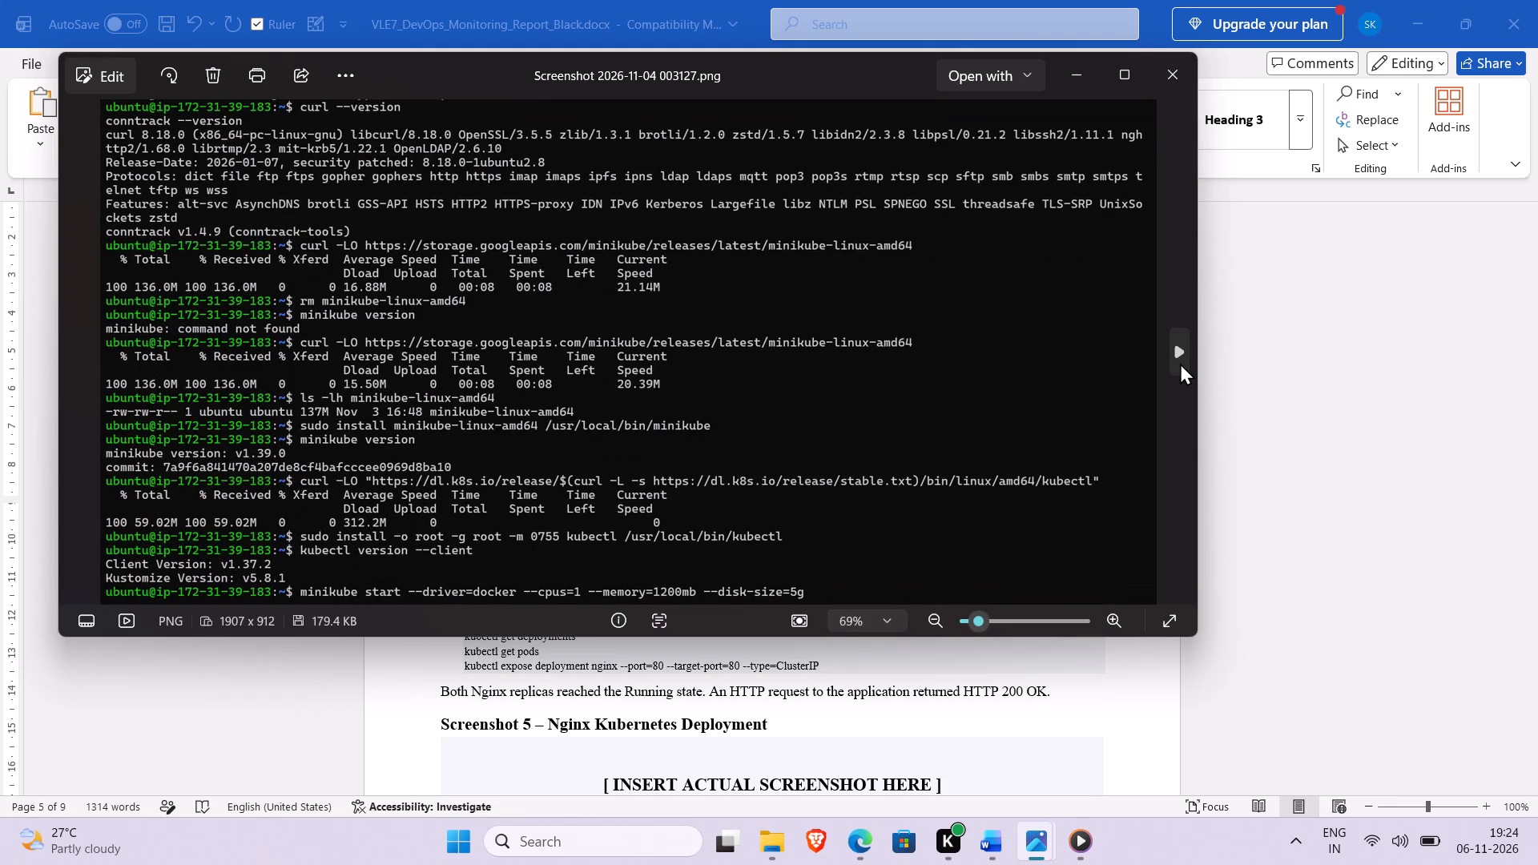
left_click(1180, 363)
left_click(1178, 351)
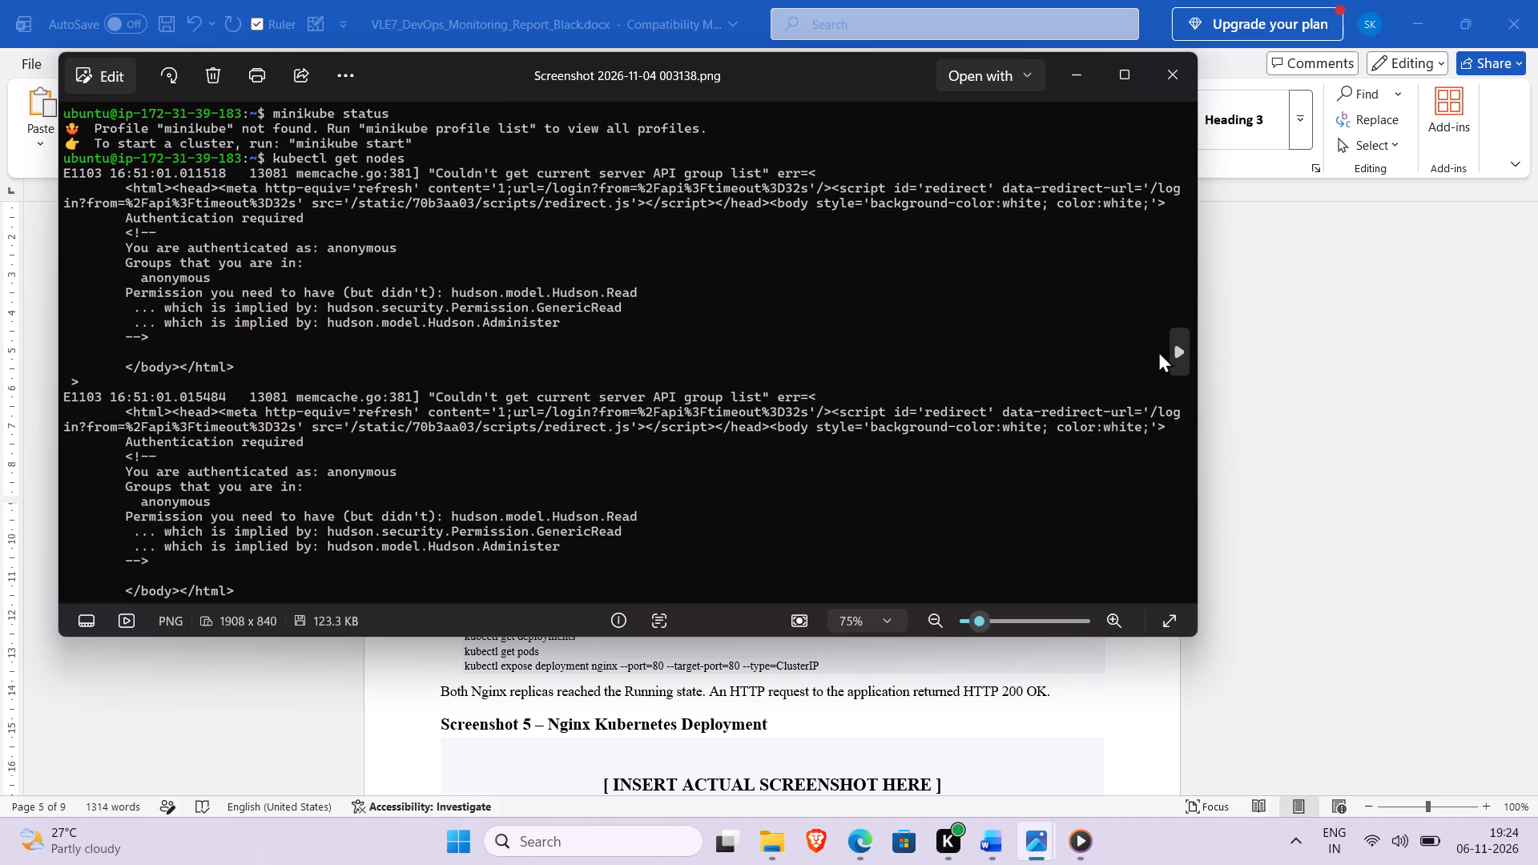
left_click(1066, 72)
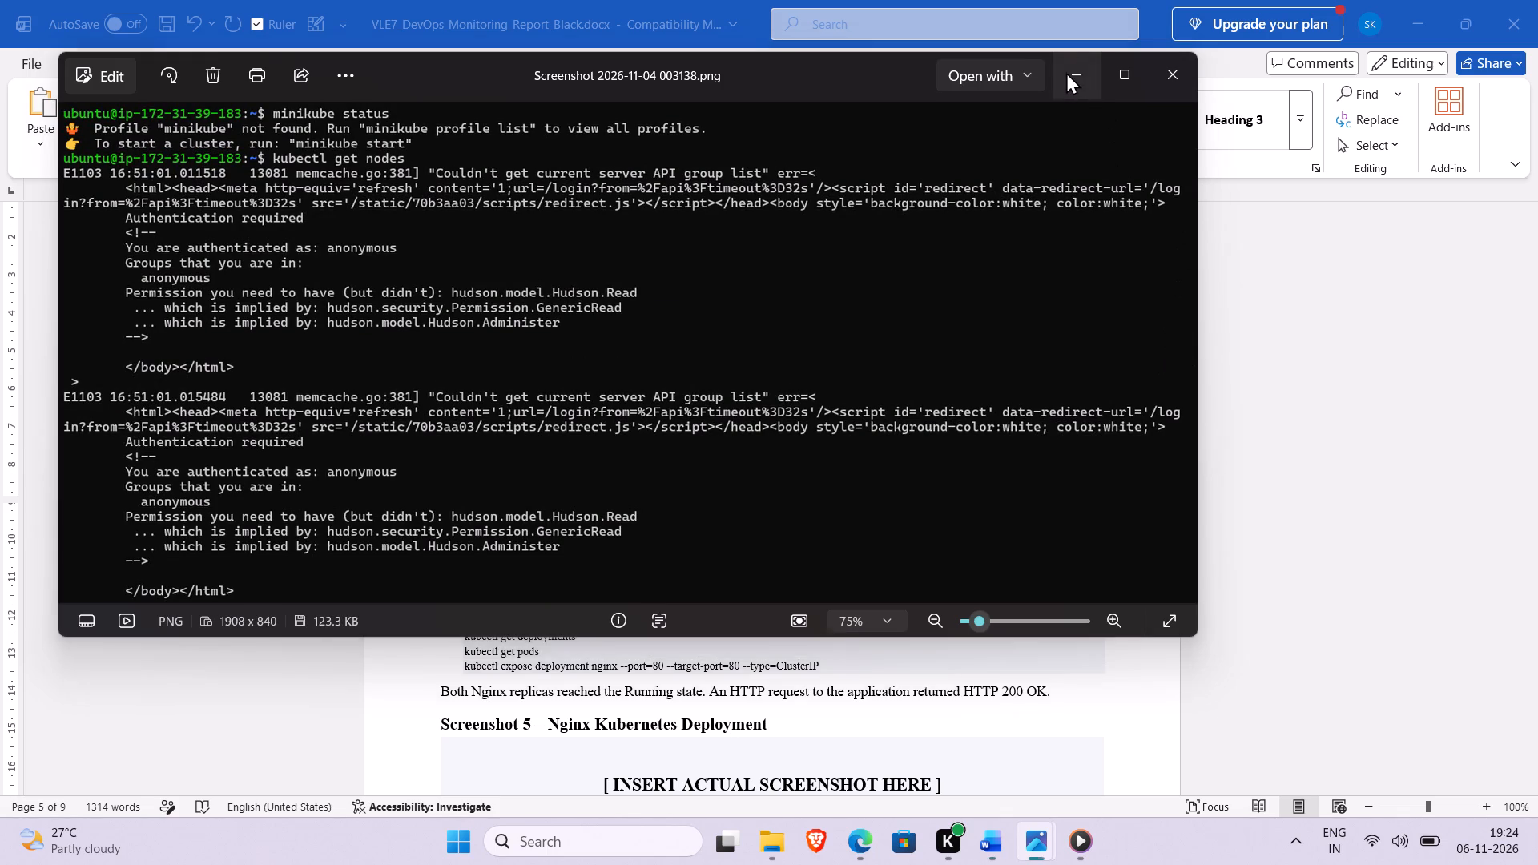
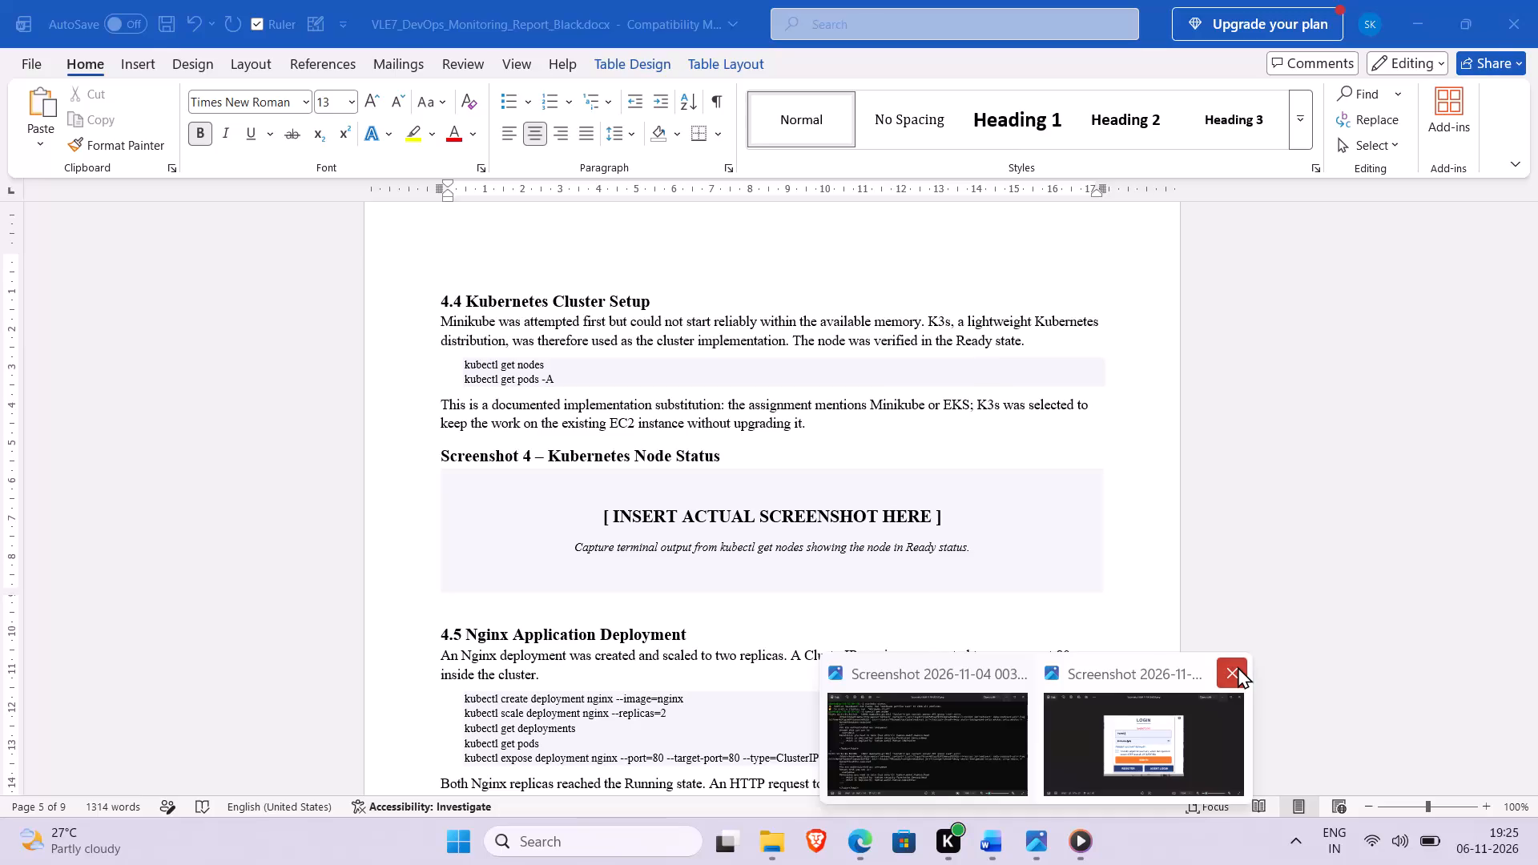
Replace the "Screenshot 4 – Kubernetes Node Status" placeholder table with a copy of Screenshot 2026-11-04 003138.png from Photos.
left_click(980, 784)
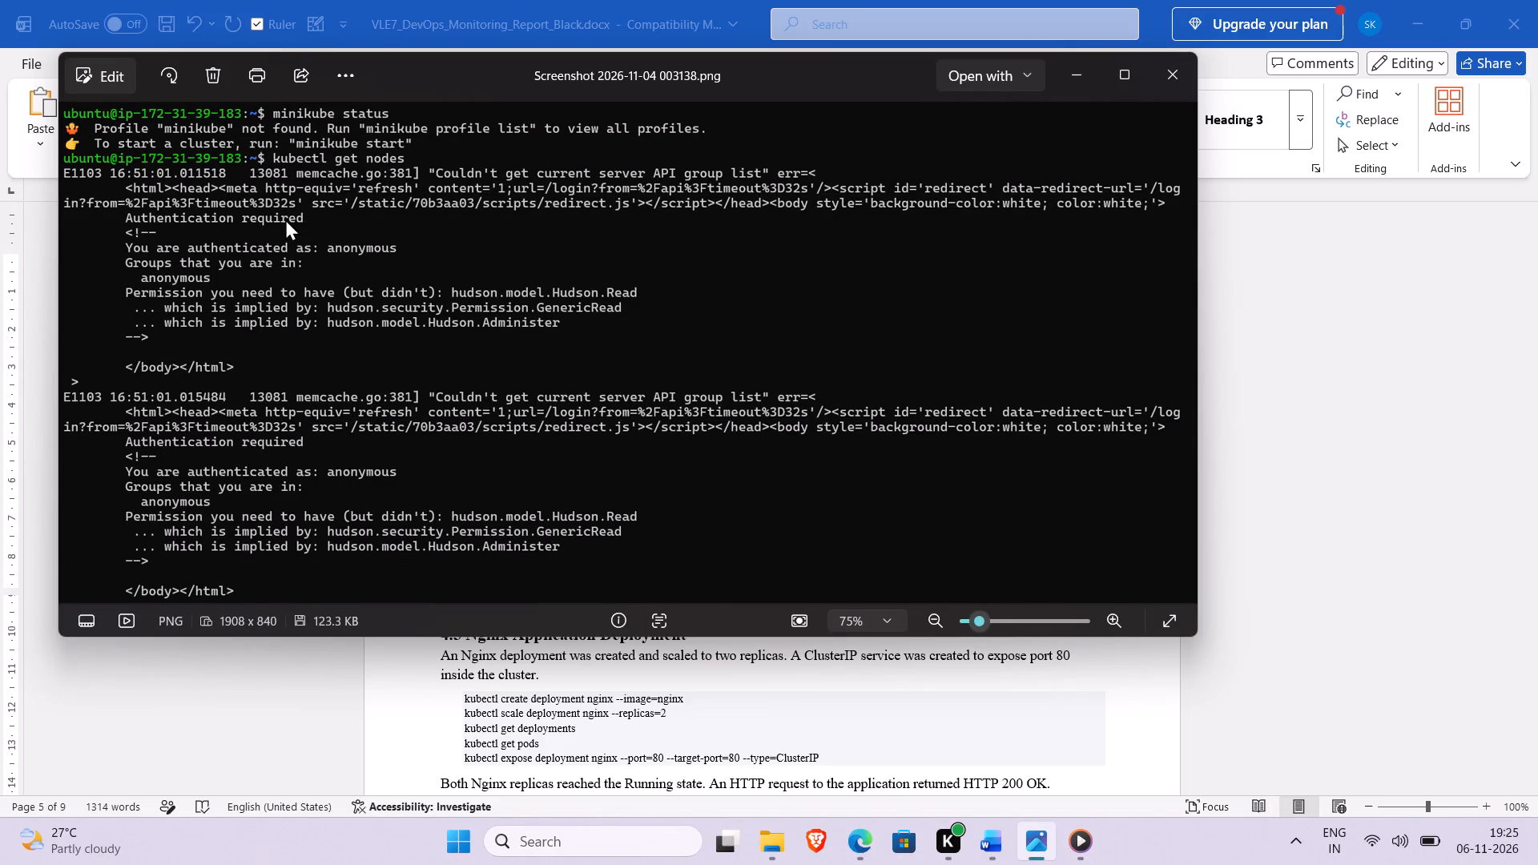
key("ctrl+c")
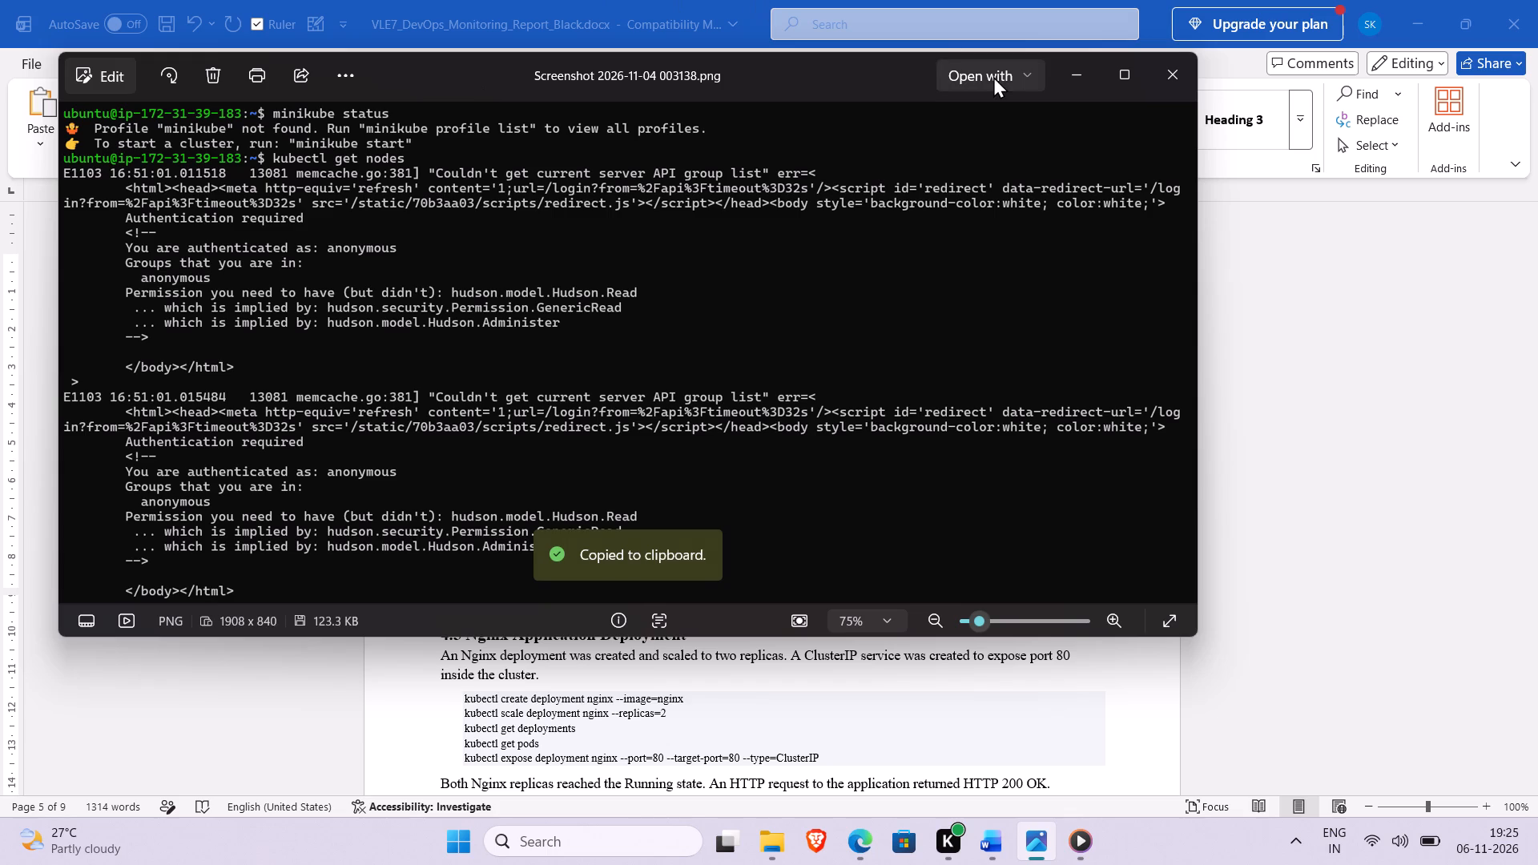
left_click(1069, 76)
left_click(707, 501)
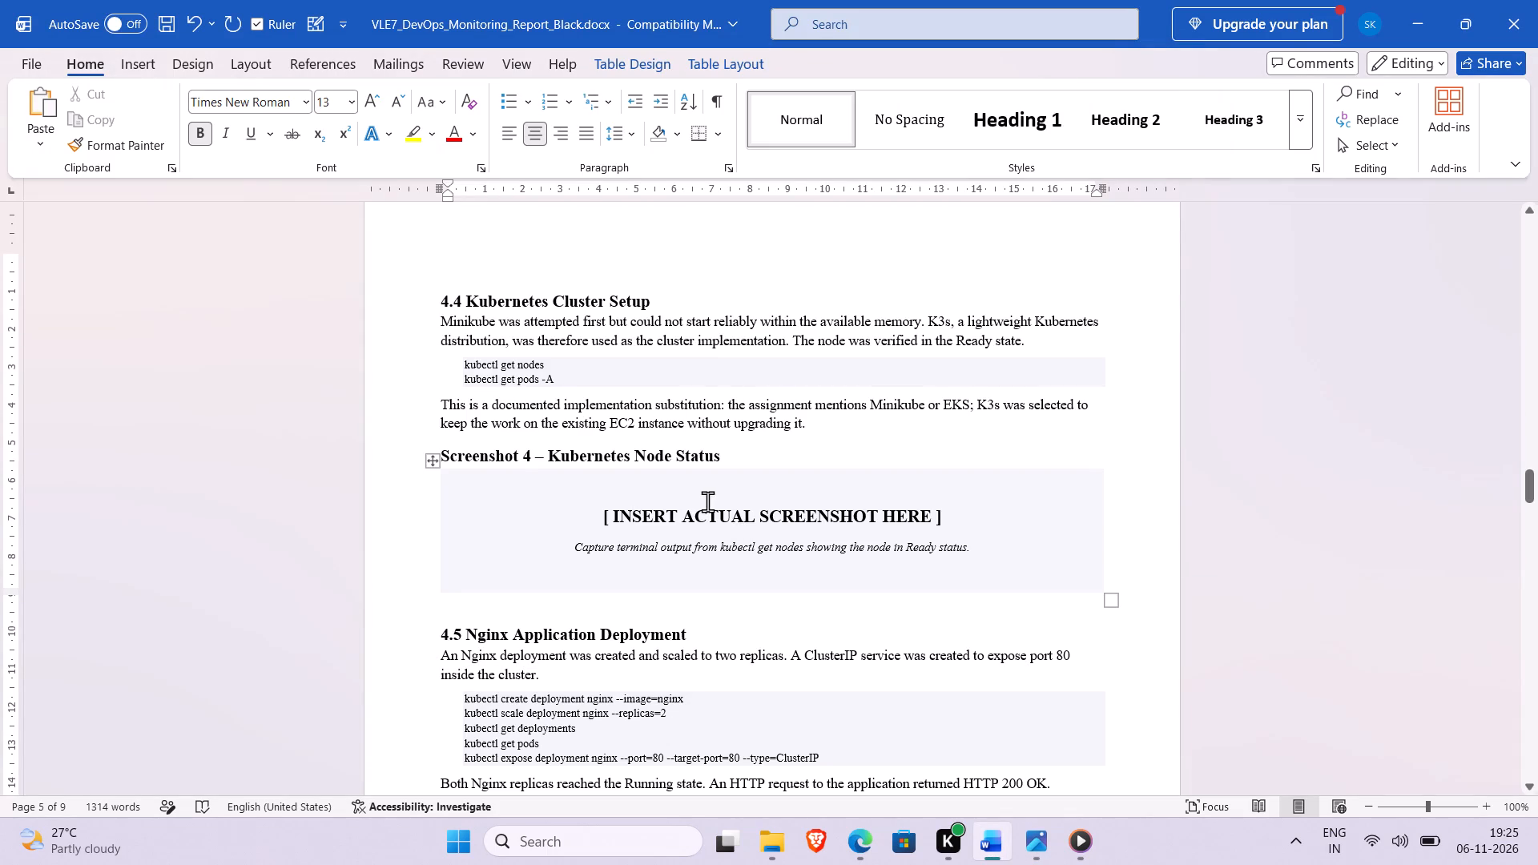
left_click(434, 464)
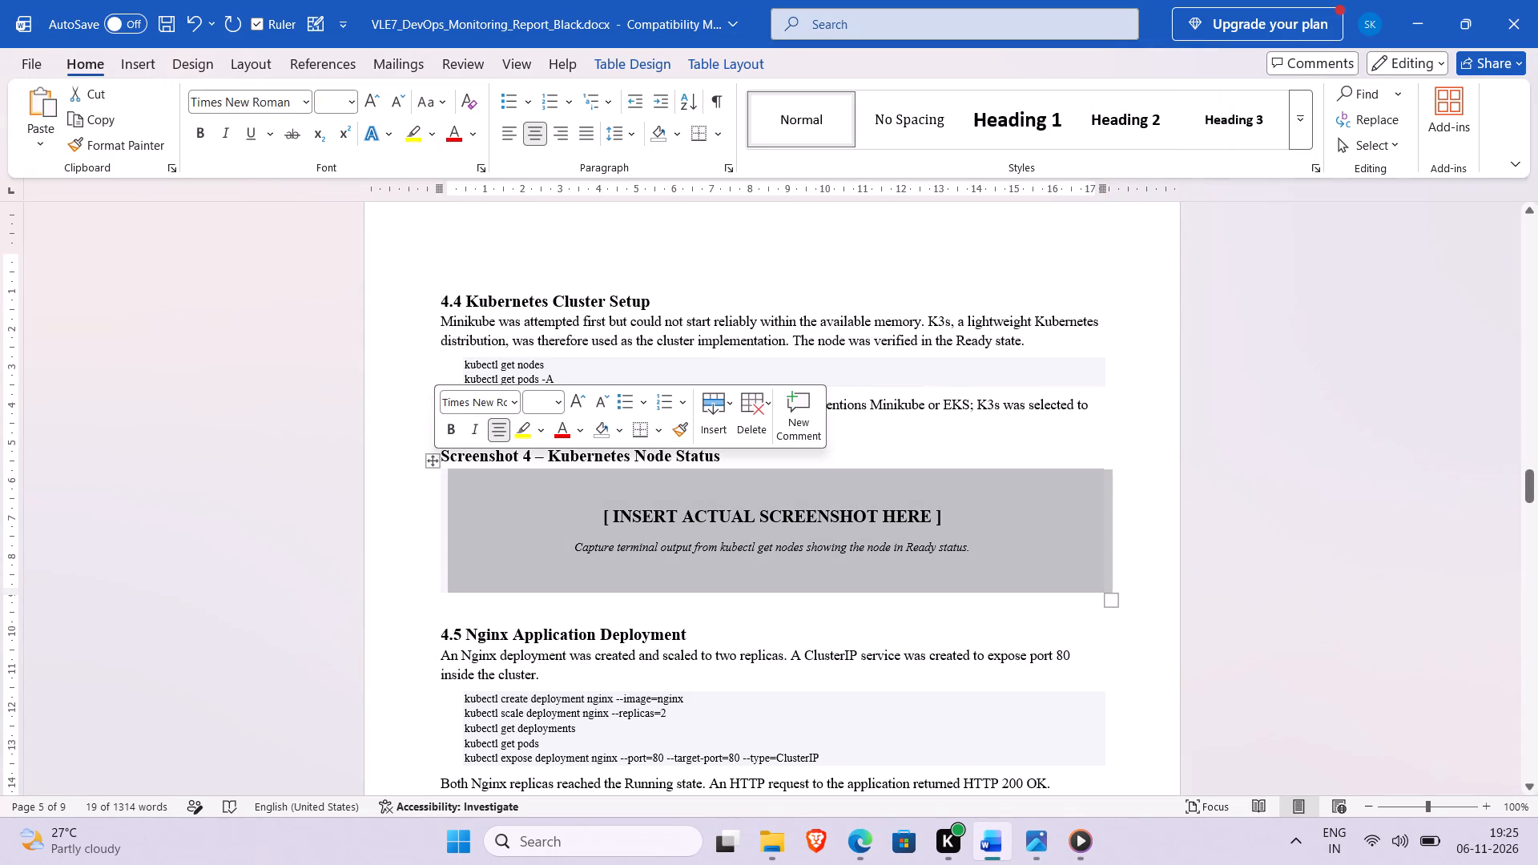
key("Delete")
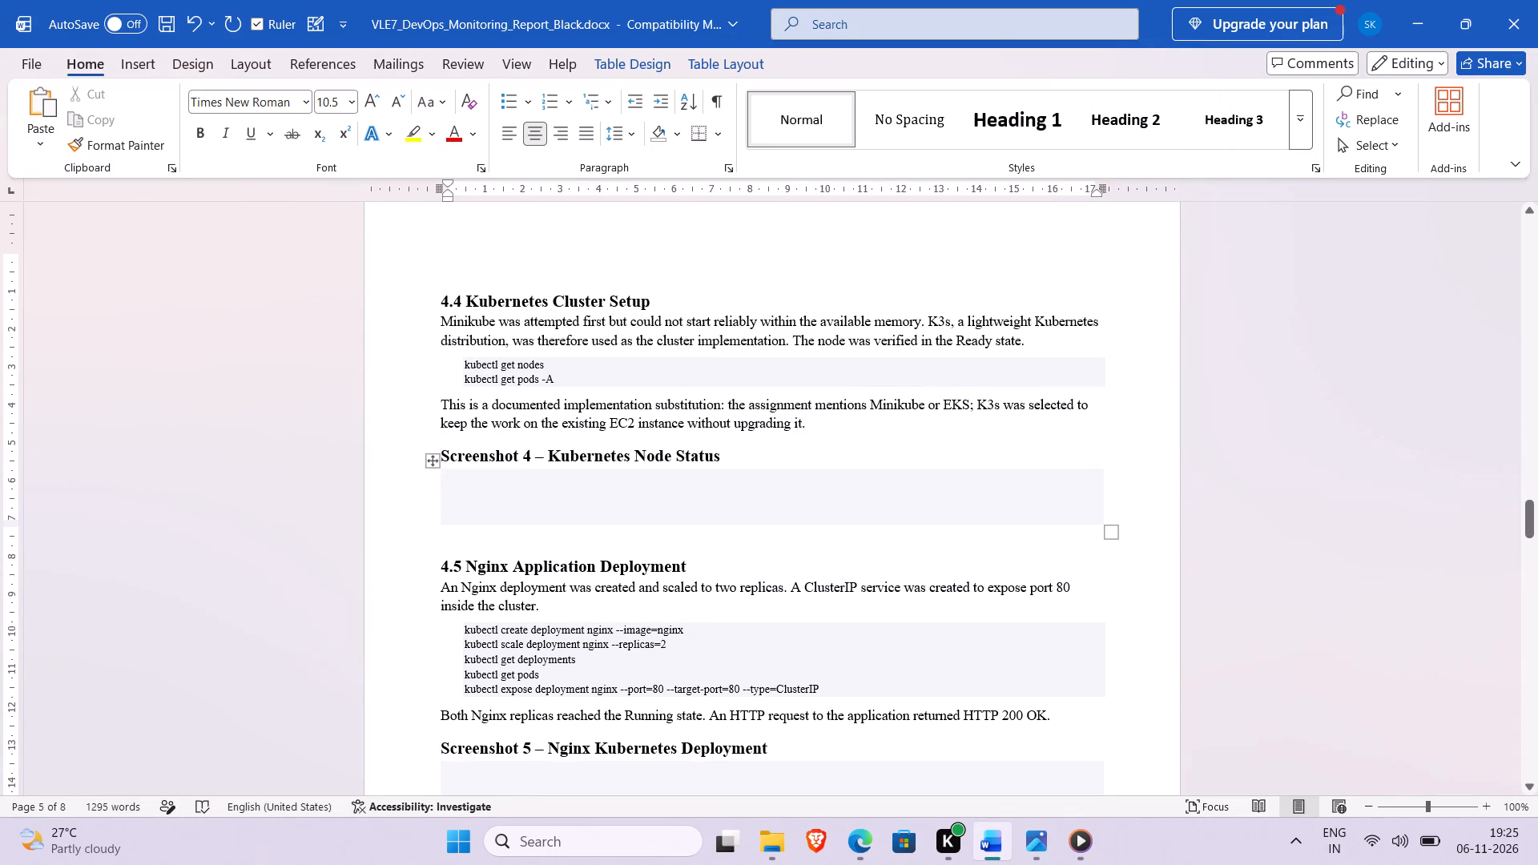
left_click(433, 457)
left_click(742, 426)
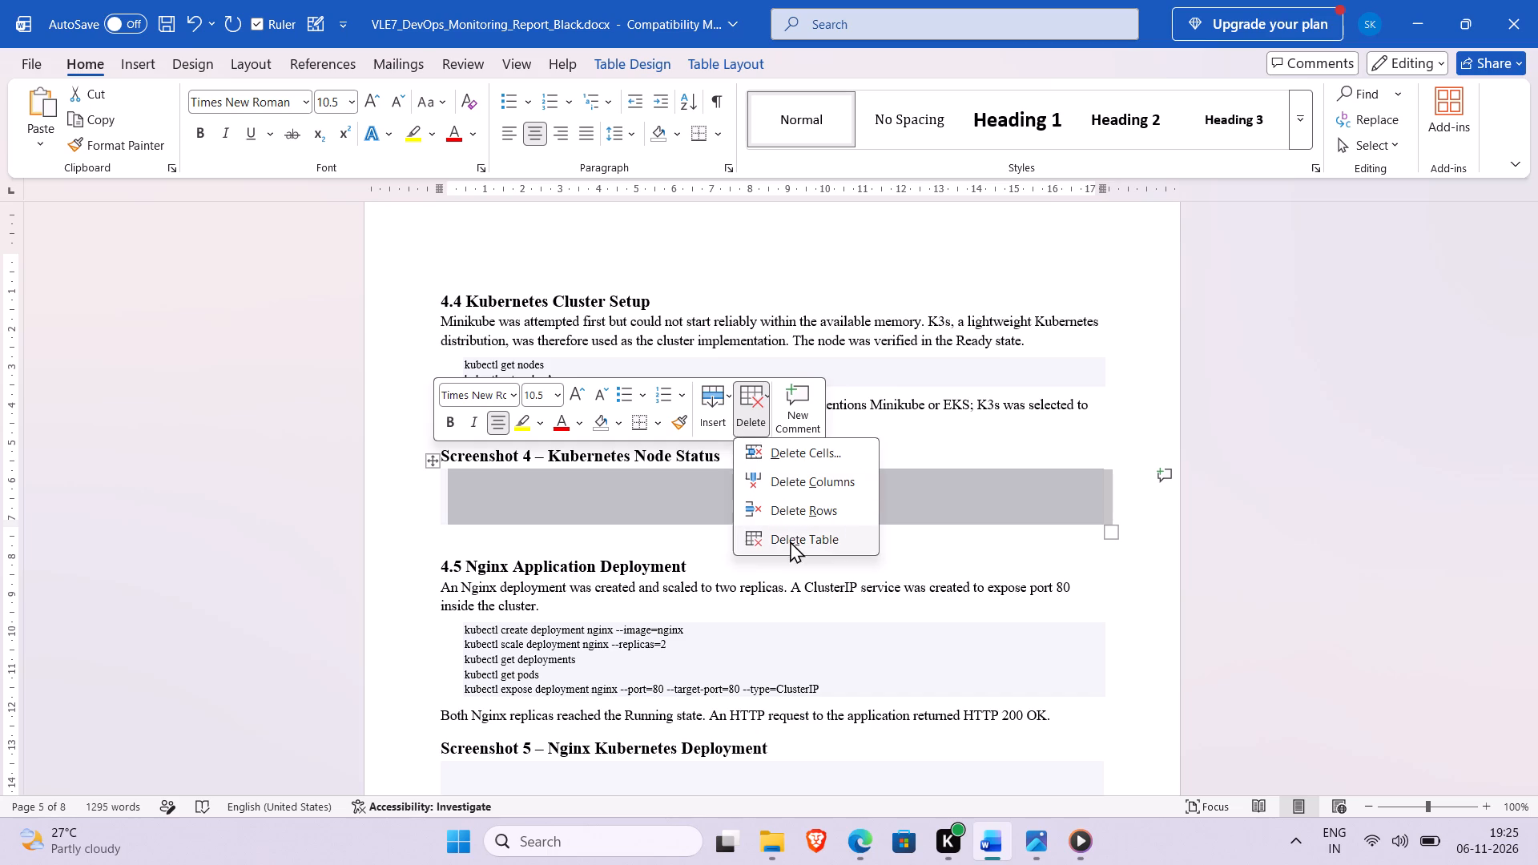
left_click(788, 549)
key("ctrl+v")
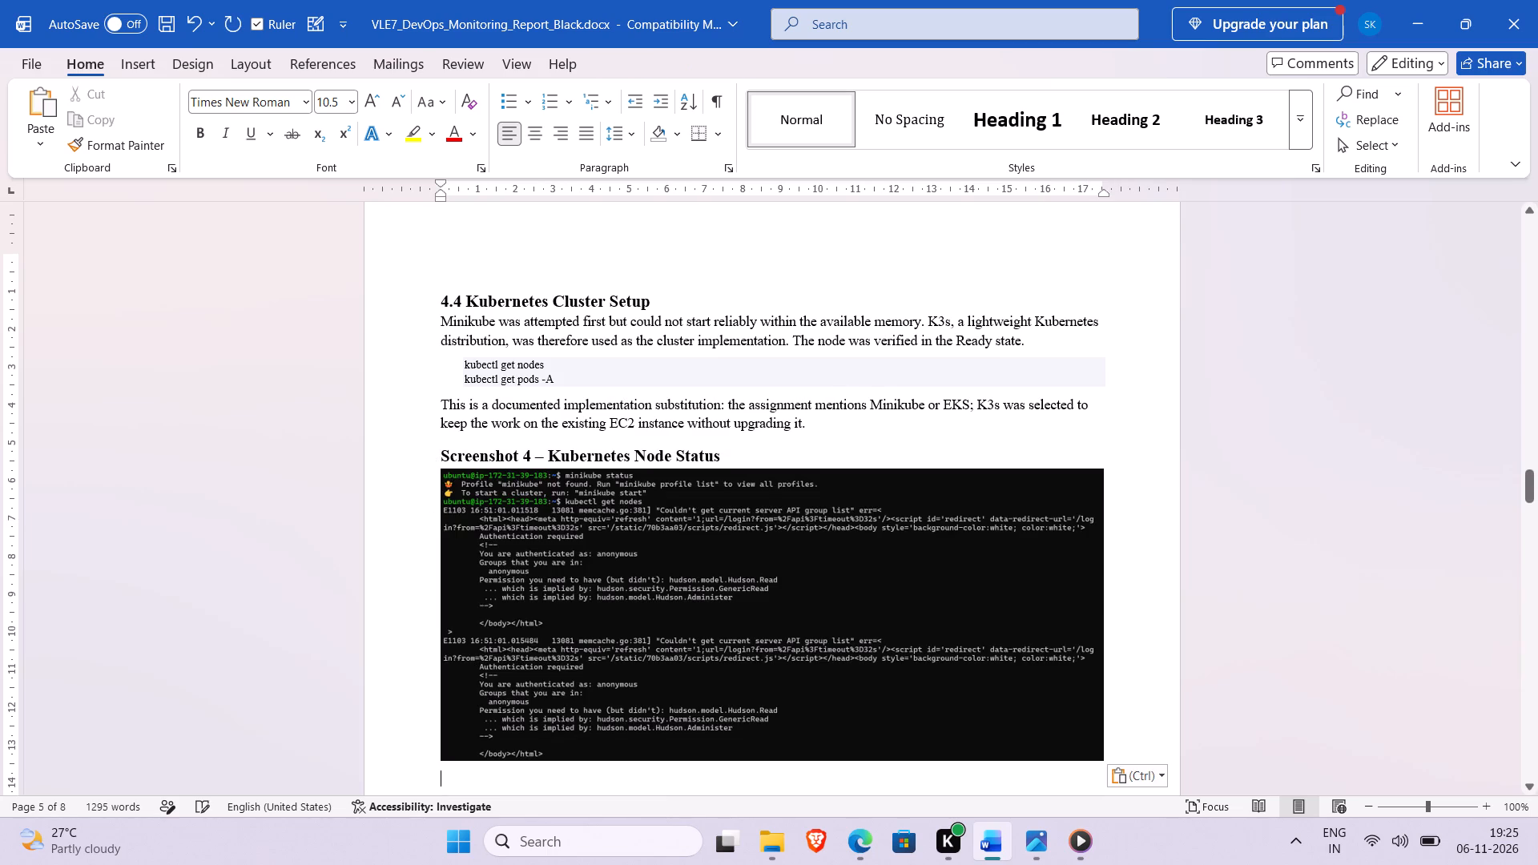
For the Screenshot 5 placeholder, snip Screenshot 2026-11-04 003202.png in Photos from the last "helm list" output's following "kubectl get pods -n monitoring" command to its end.
scroll(686, 517, "down", 1)
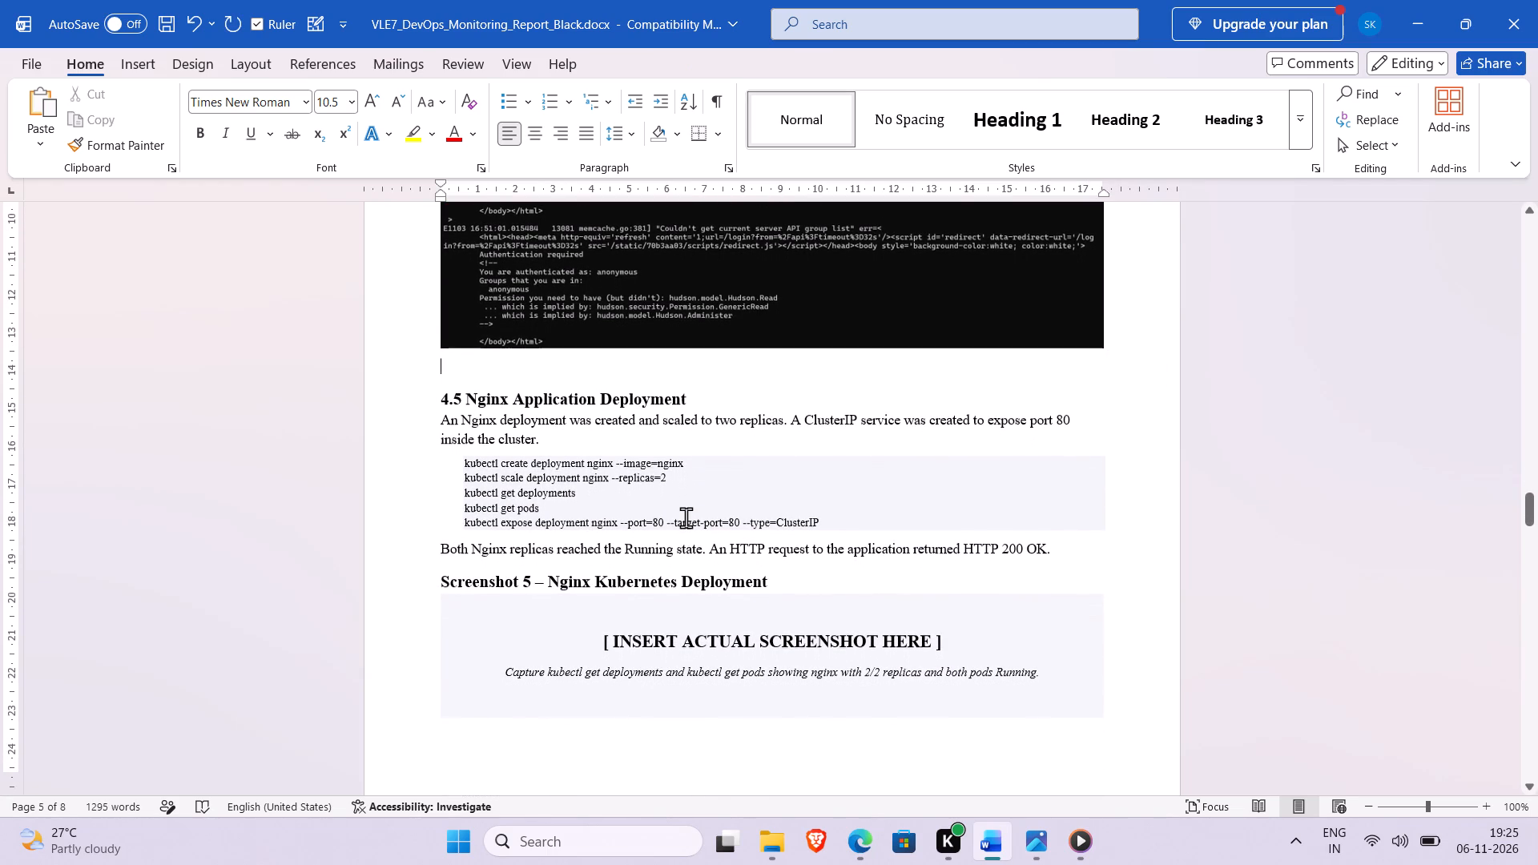
scroll(686, 517, "down", 1)
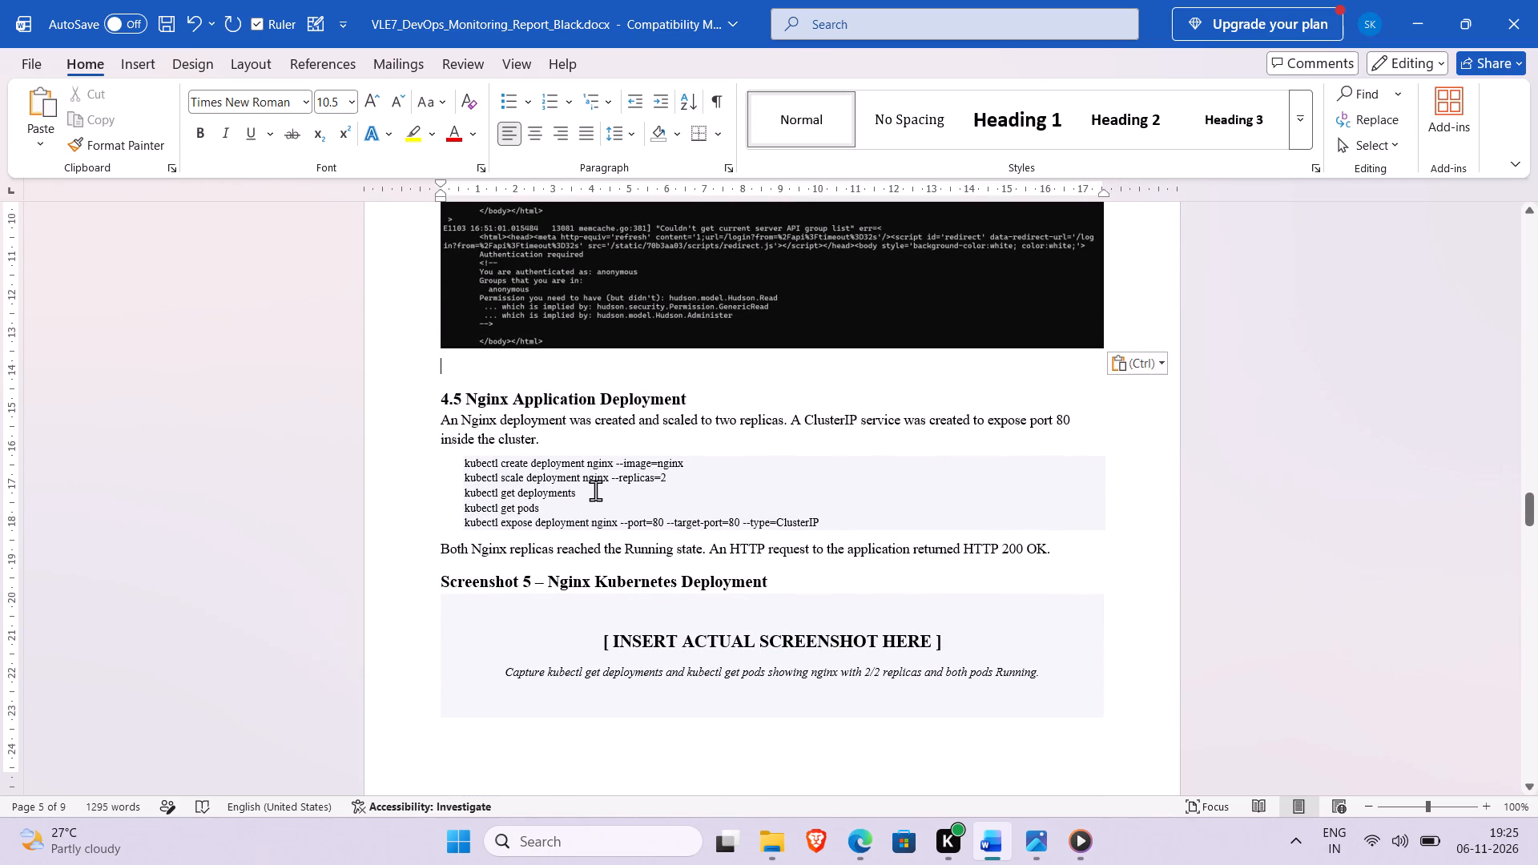
left_click(513, 638)
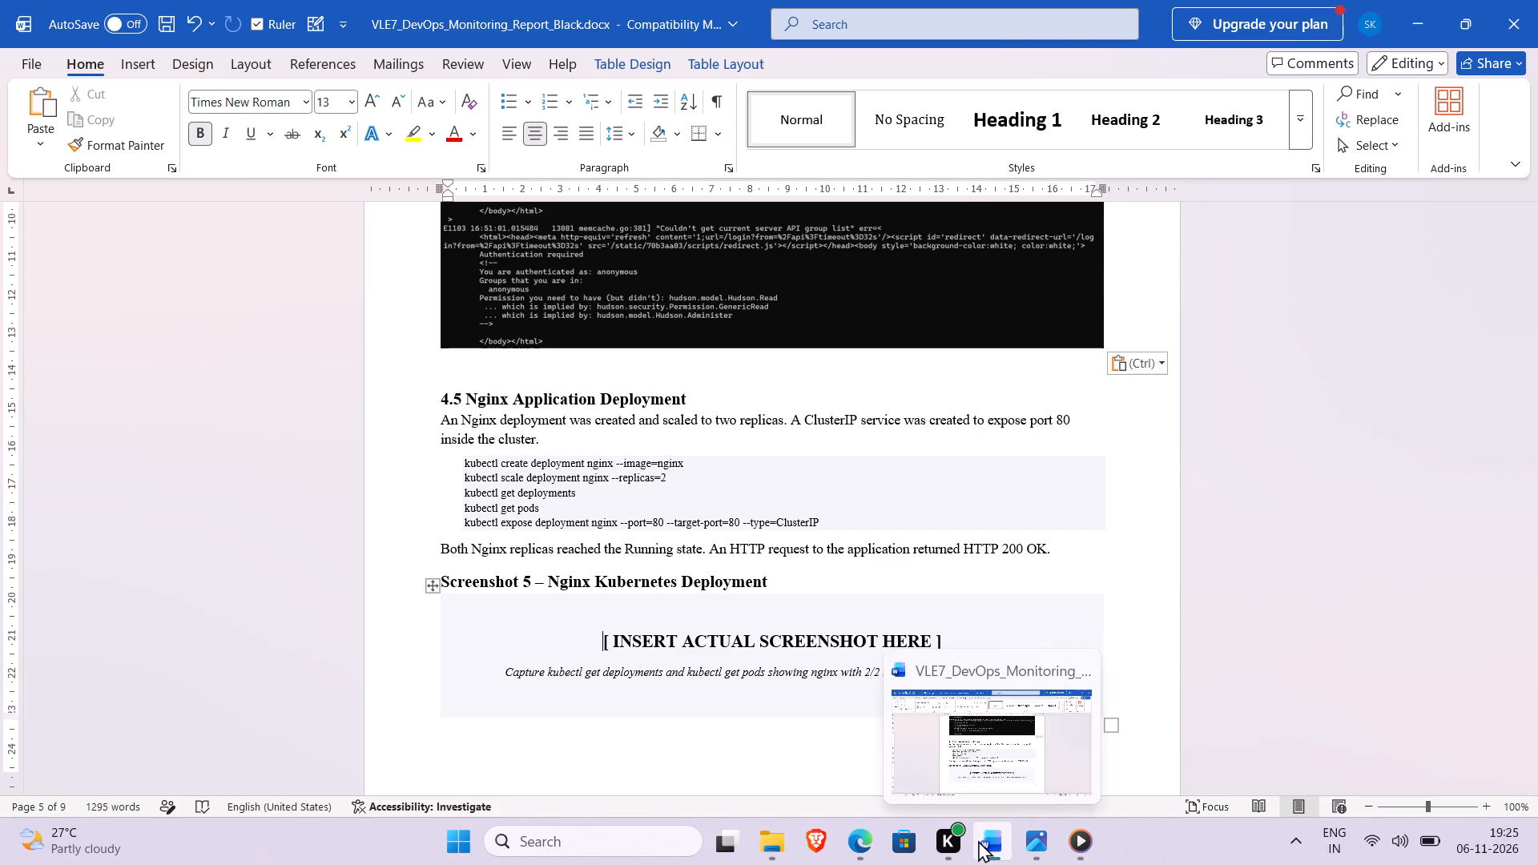
left_click(1028, 835)
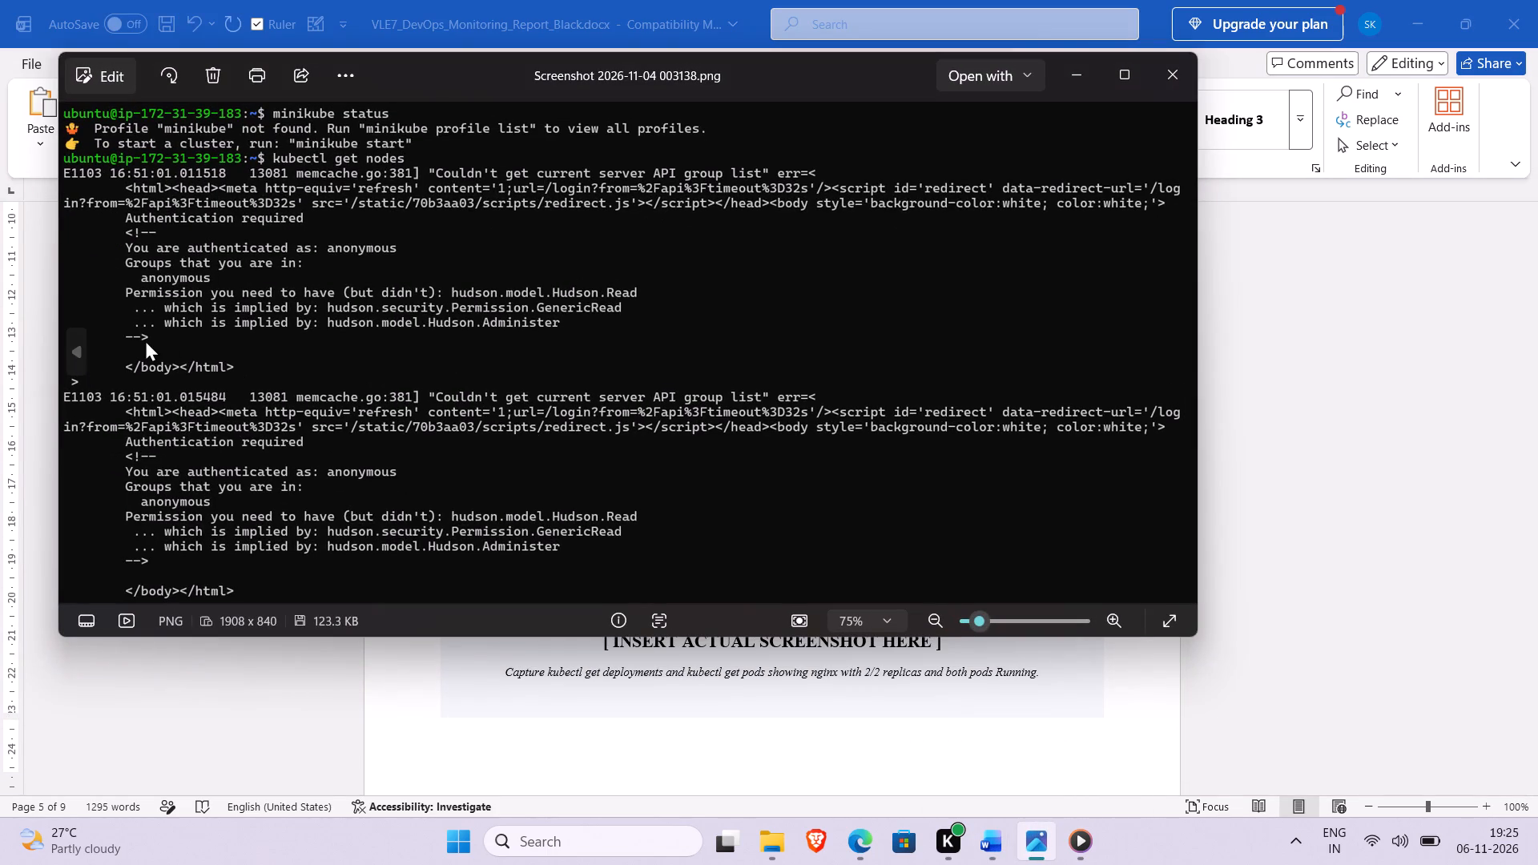
left_click(1178, 340)
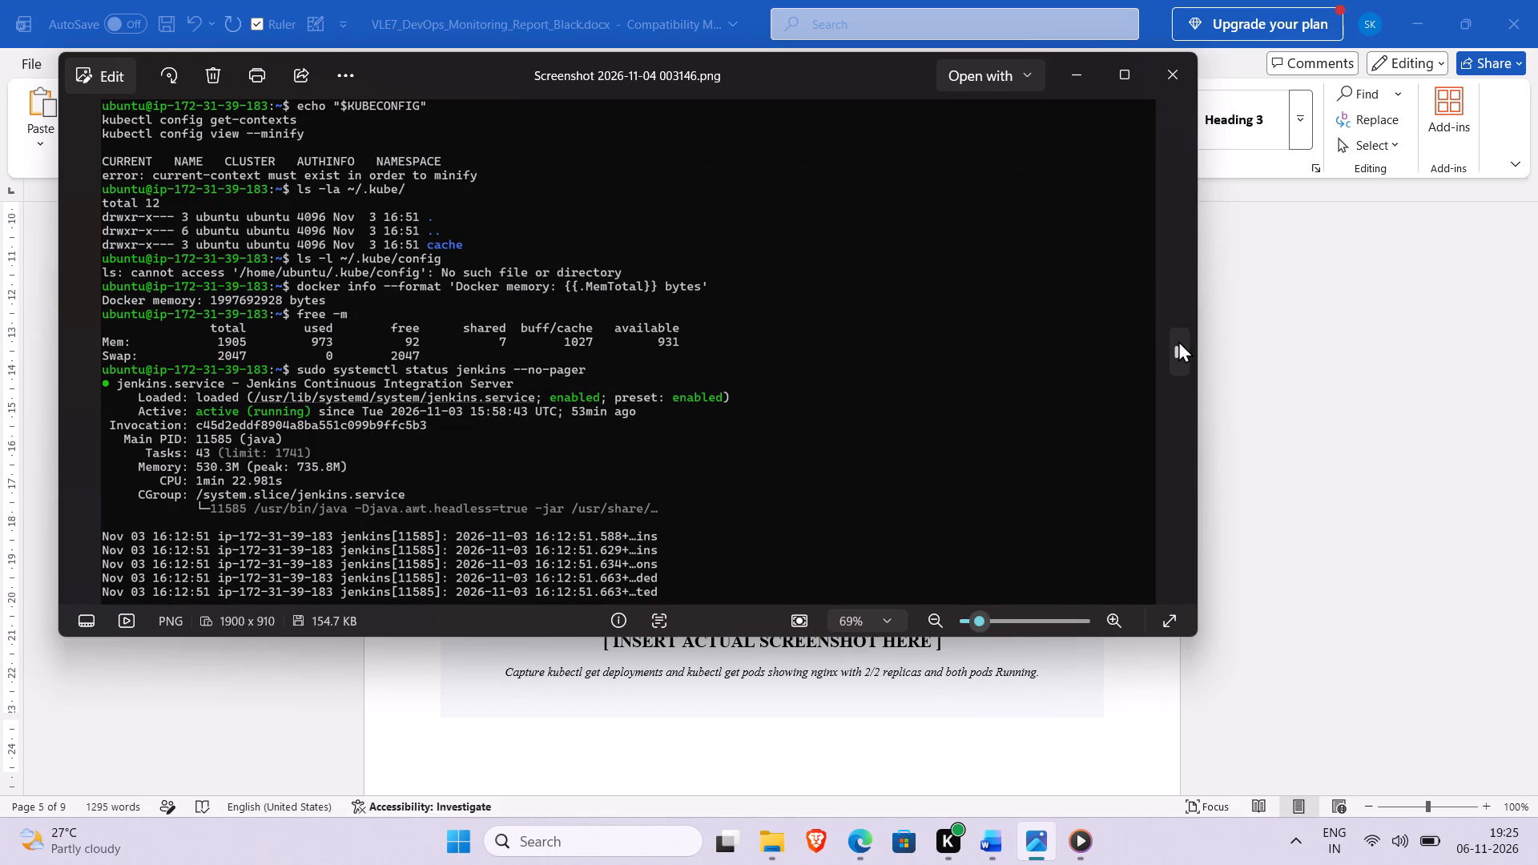
left_click(1178, 340)
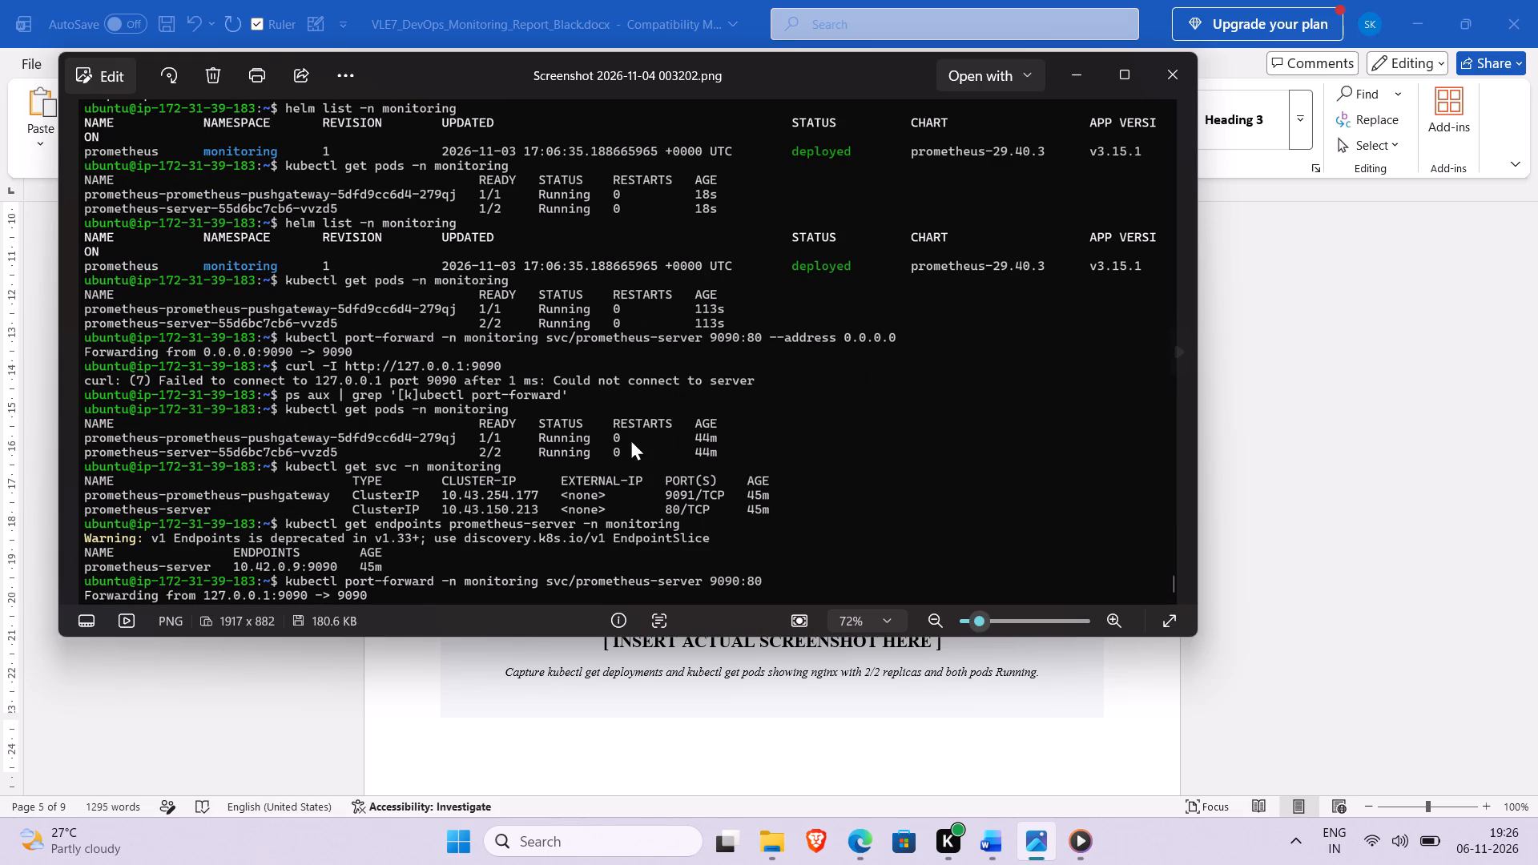
key("Print")
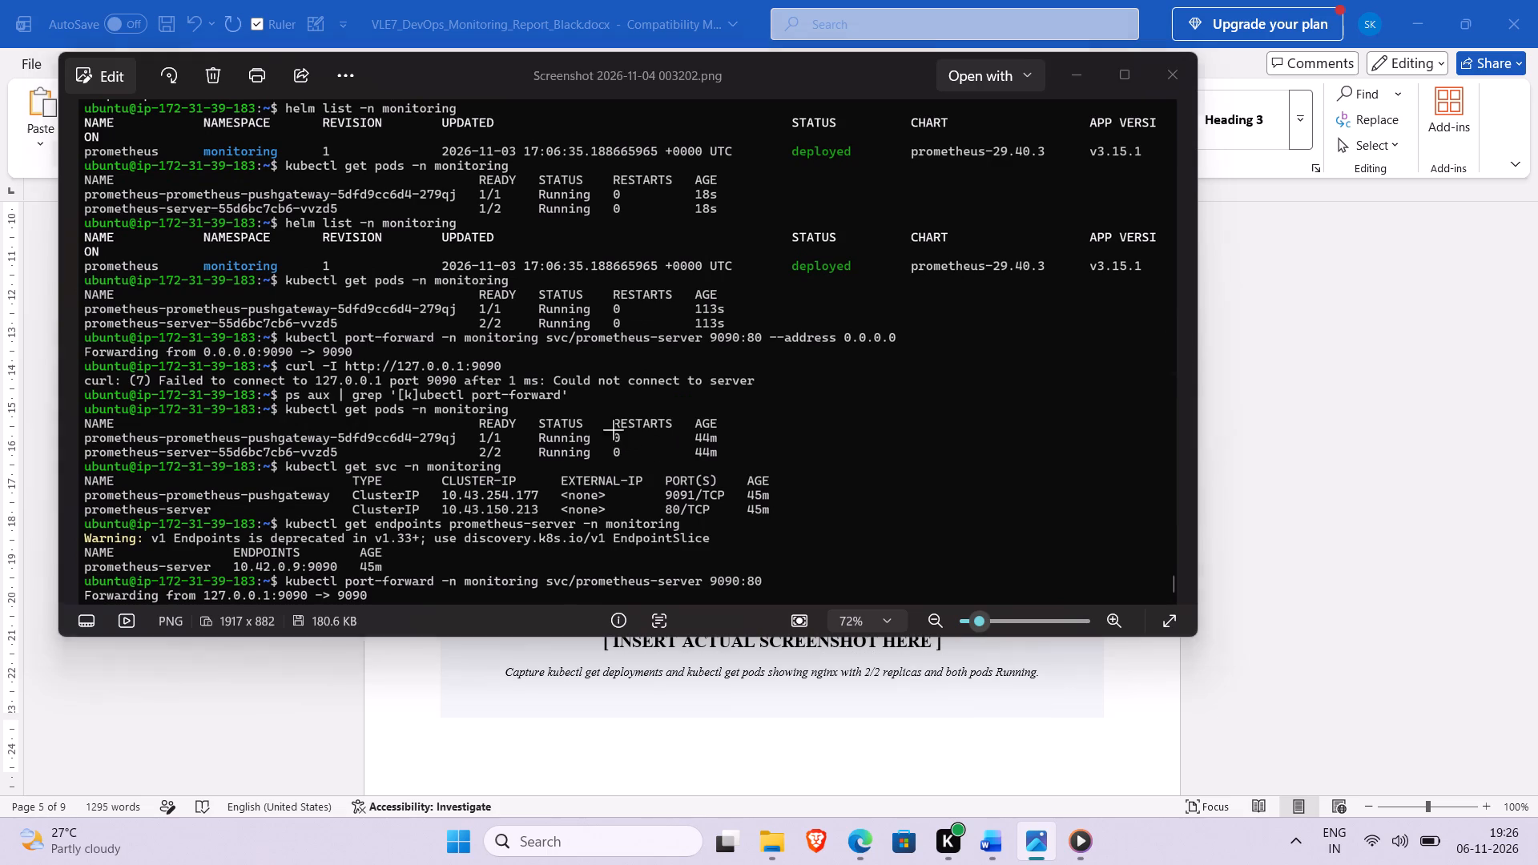
left_click_drag(81, 276, 1109, 612)
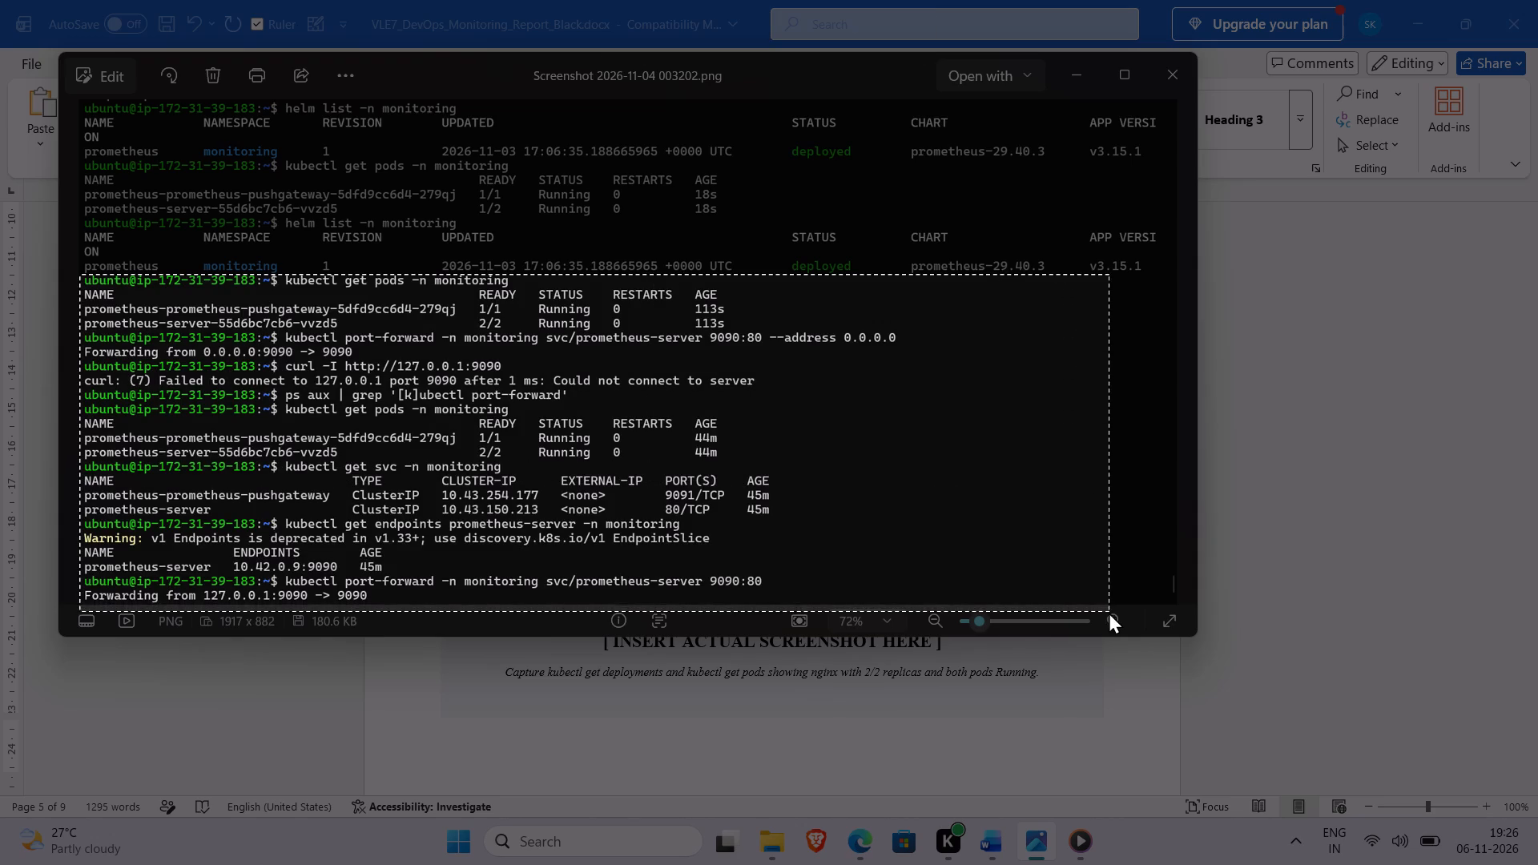
left_click_drag(1109, 612, 1113, 605)
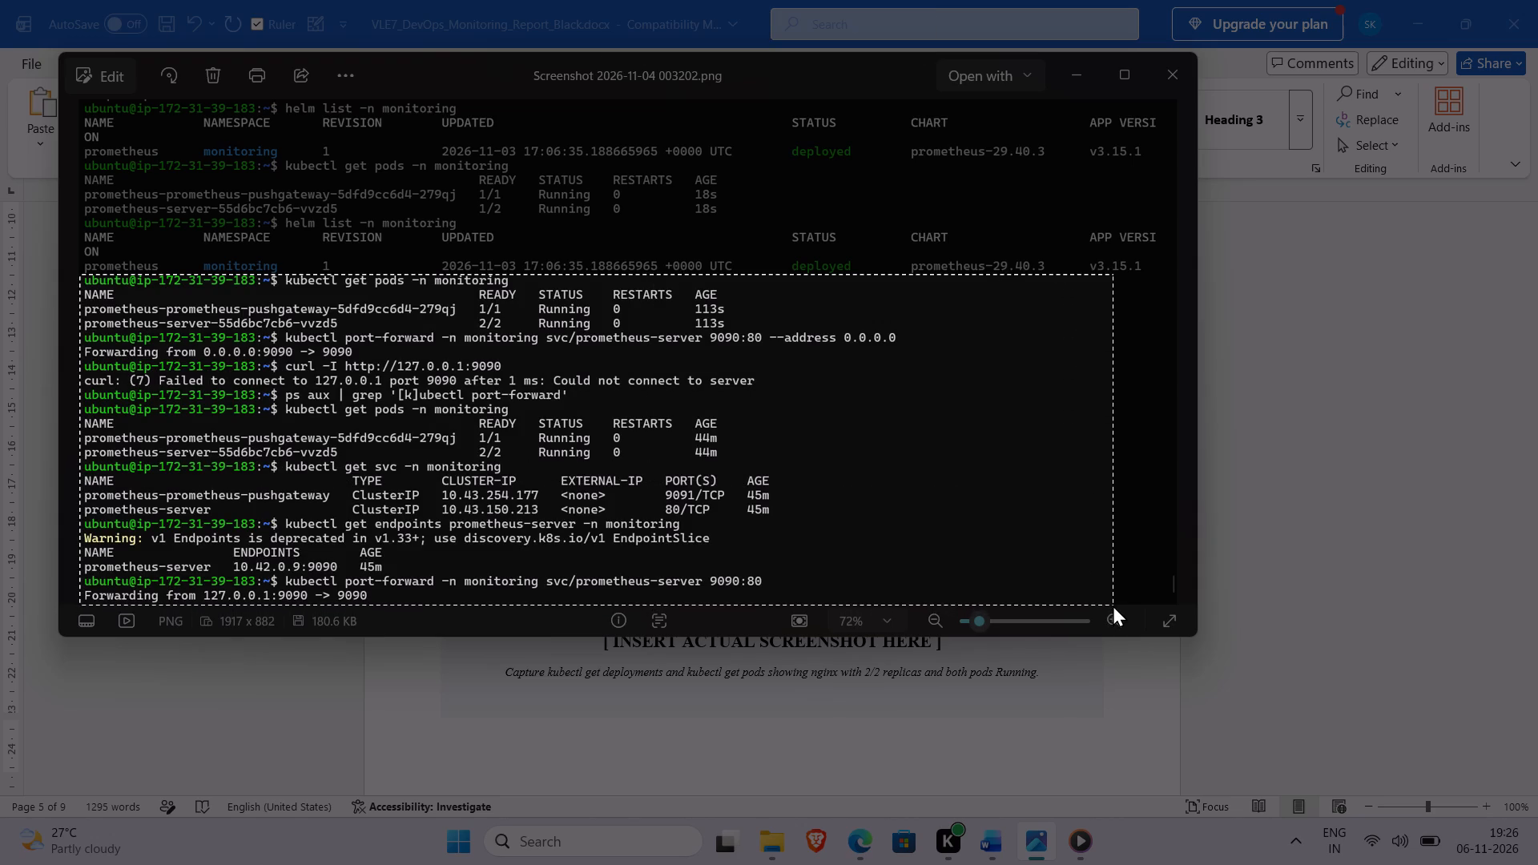
left_click_drag(1113, 605, 1115, 605)
left_click_drag(1115, 605, 1116, 605)
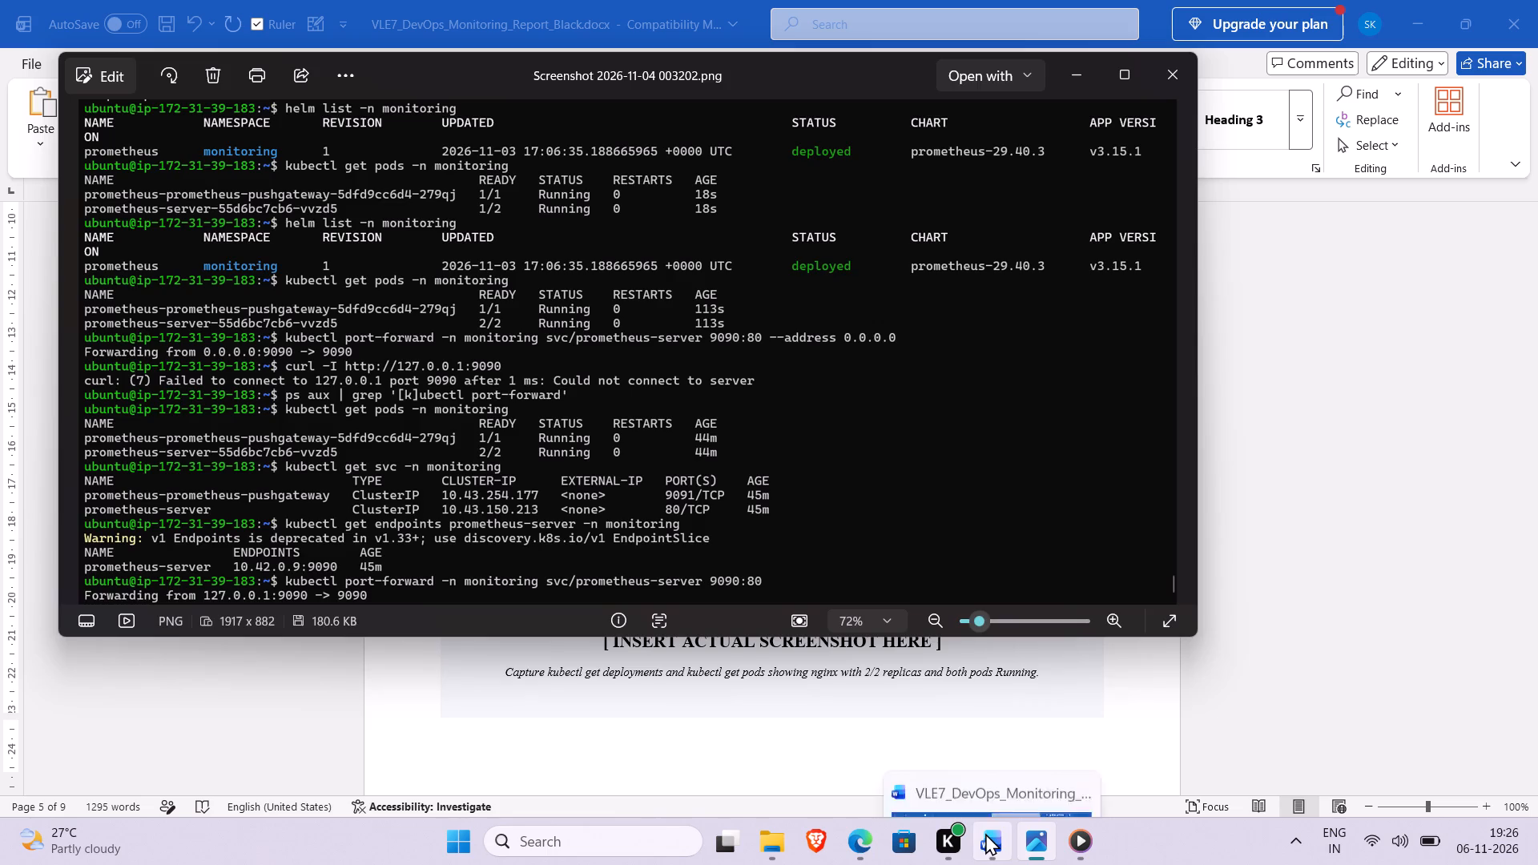
Back in Word, delete the placeholder table under "Screenshot 5 – Nginx Kubernetes Deployment" and paste the snipped terminal output there.
left_click(792, 727)
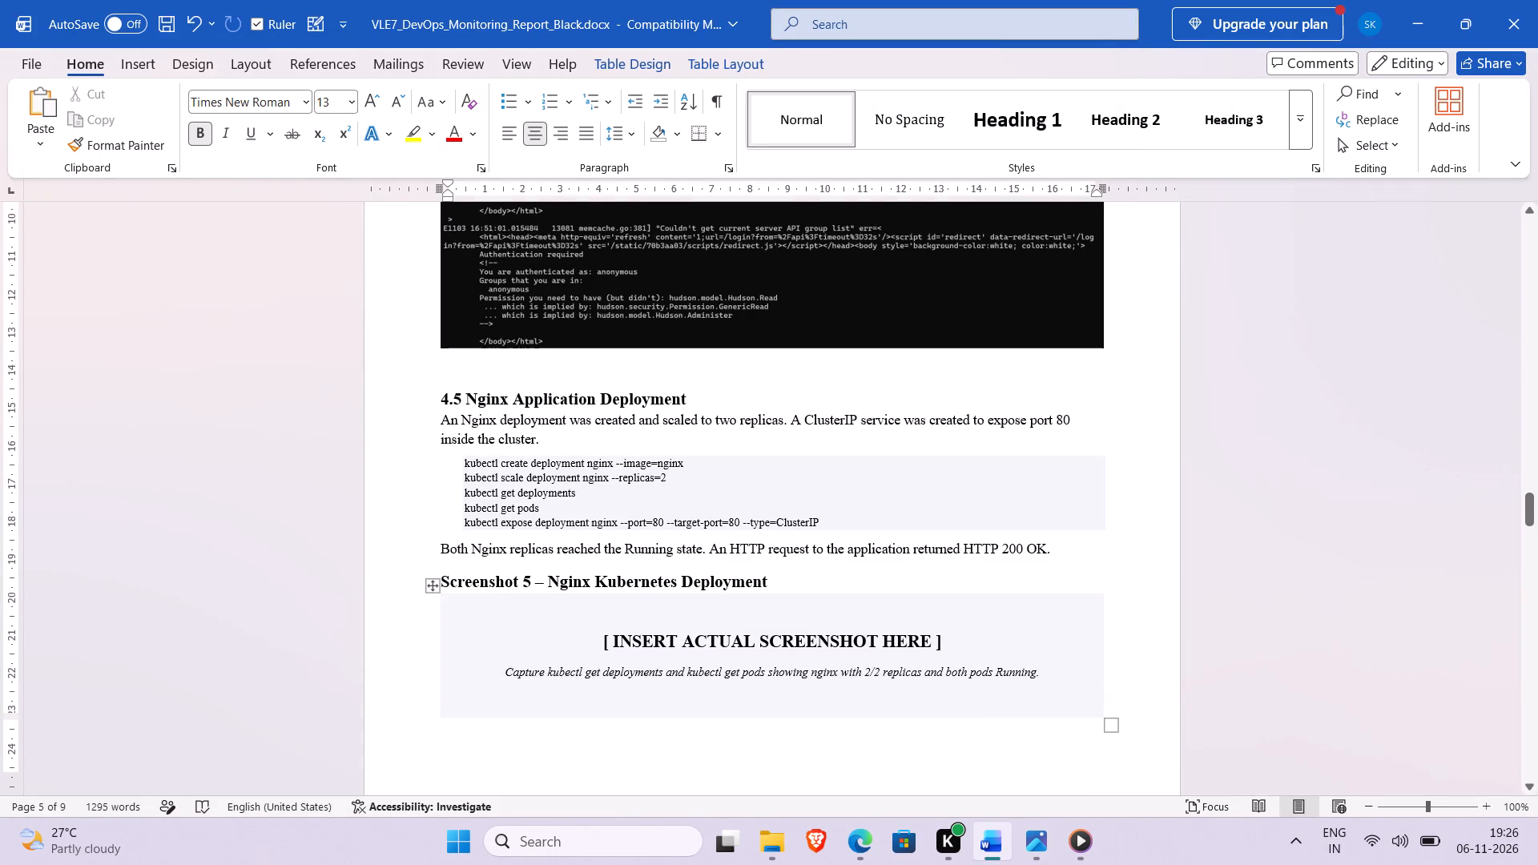
left_click(634, 637)
left_click(437, 582)
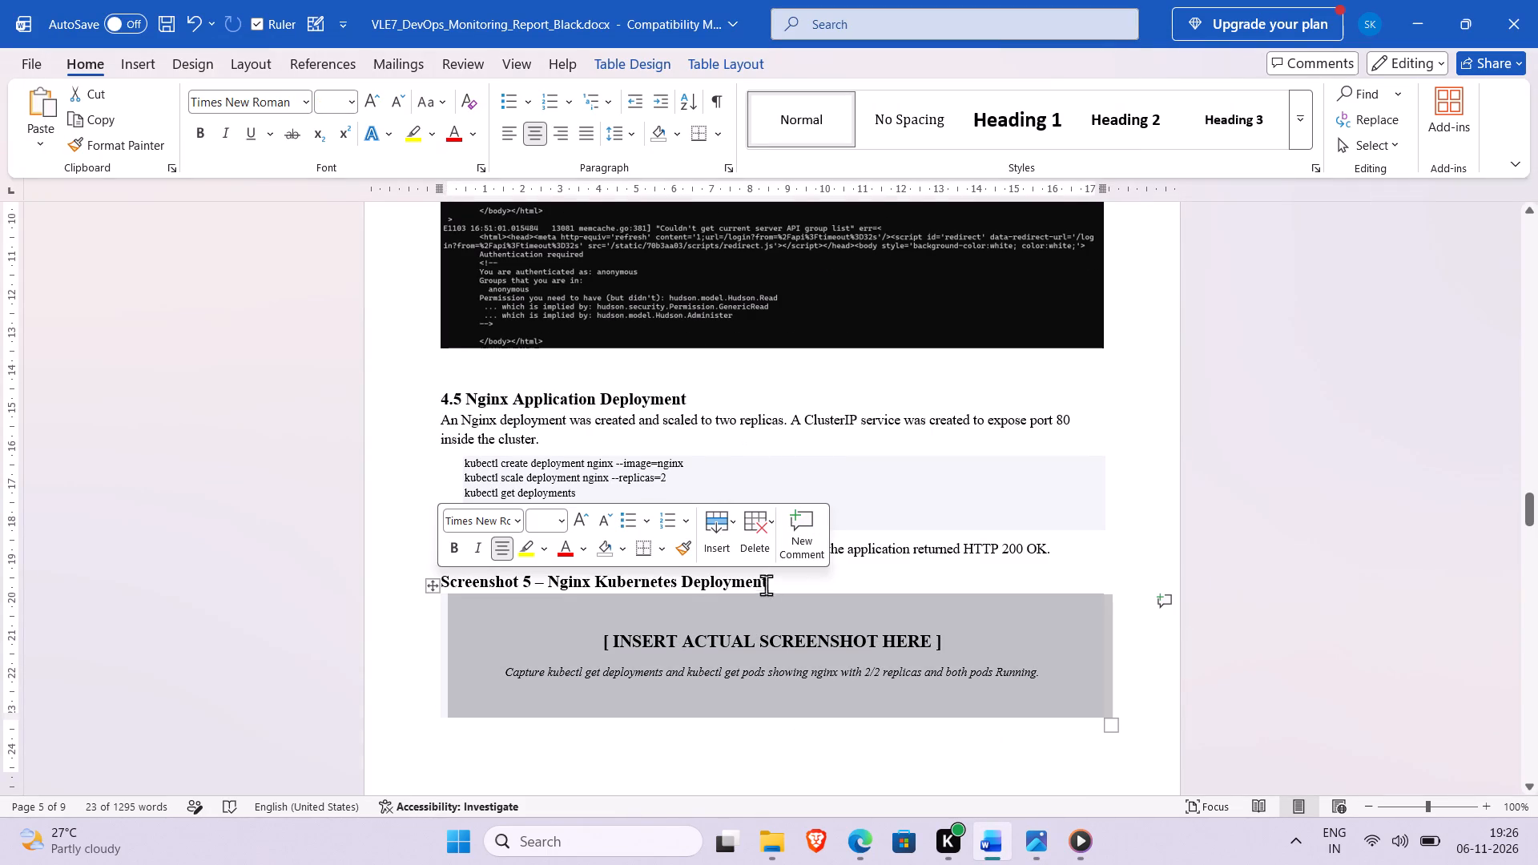
left_click(754, 548)
left_click(774, 628)
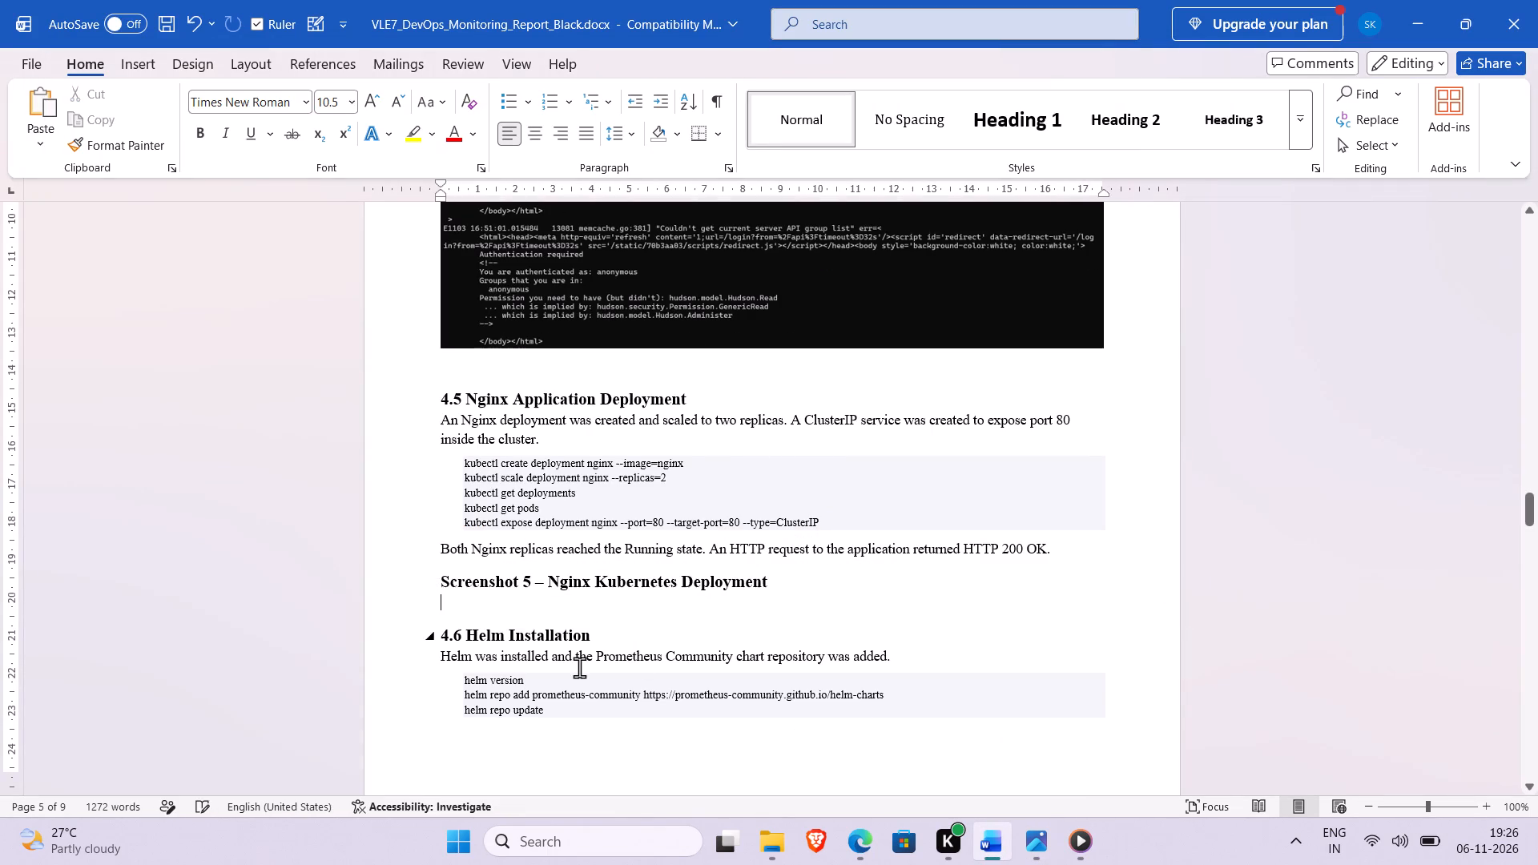
key("ctrl+v")
Check the "Screenshot 6 – Helm Verification" placeholder and look through the 4 November captures in Photos for helm version and repository update output.
scroll(579, 667, "down", 1)
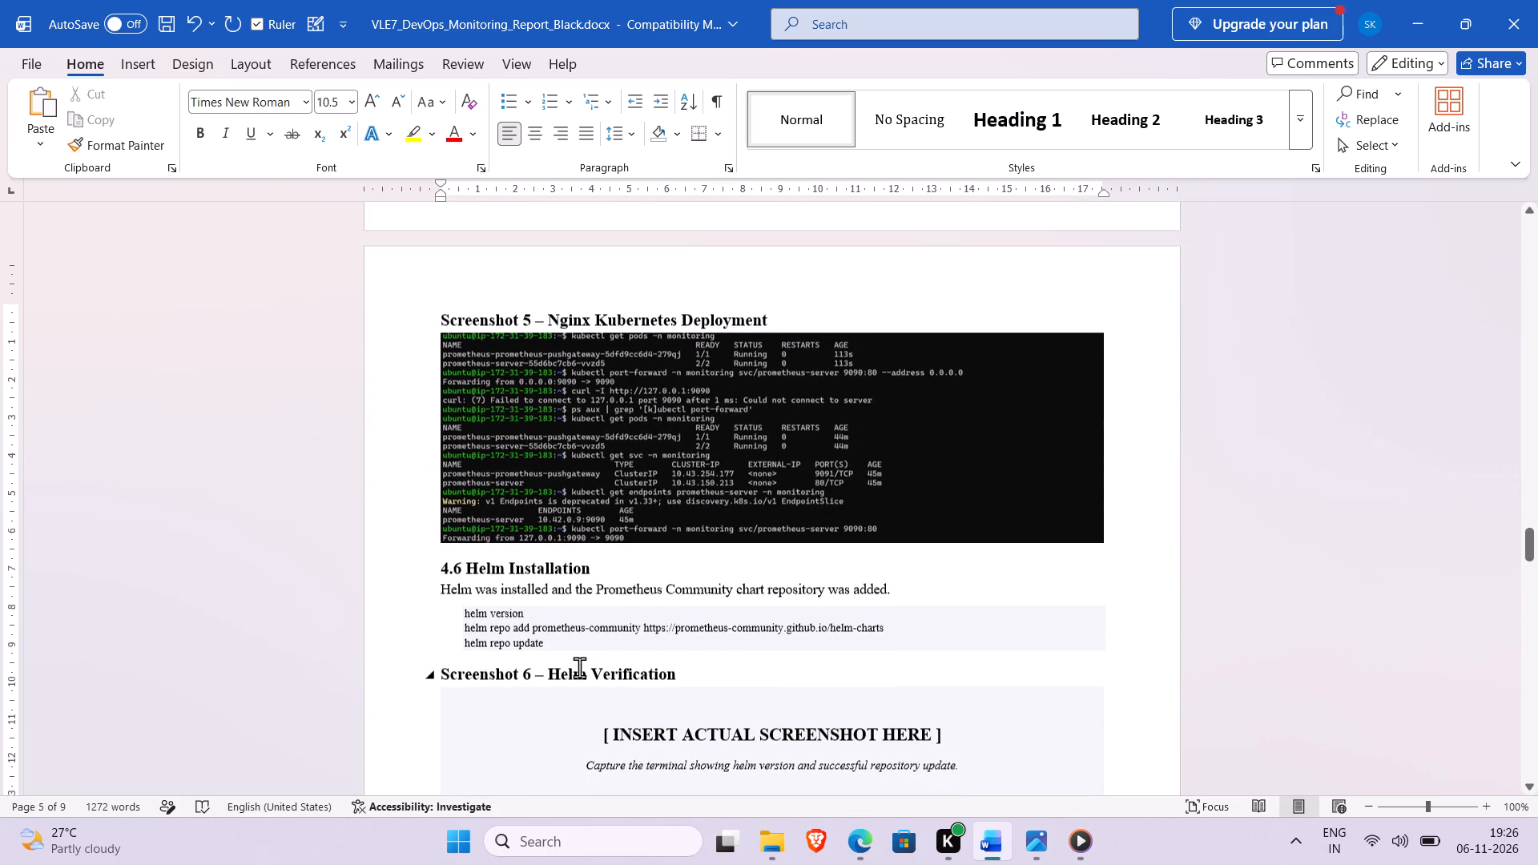
scroll(579, 667, "down", 1)
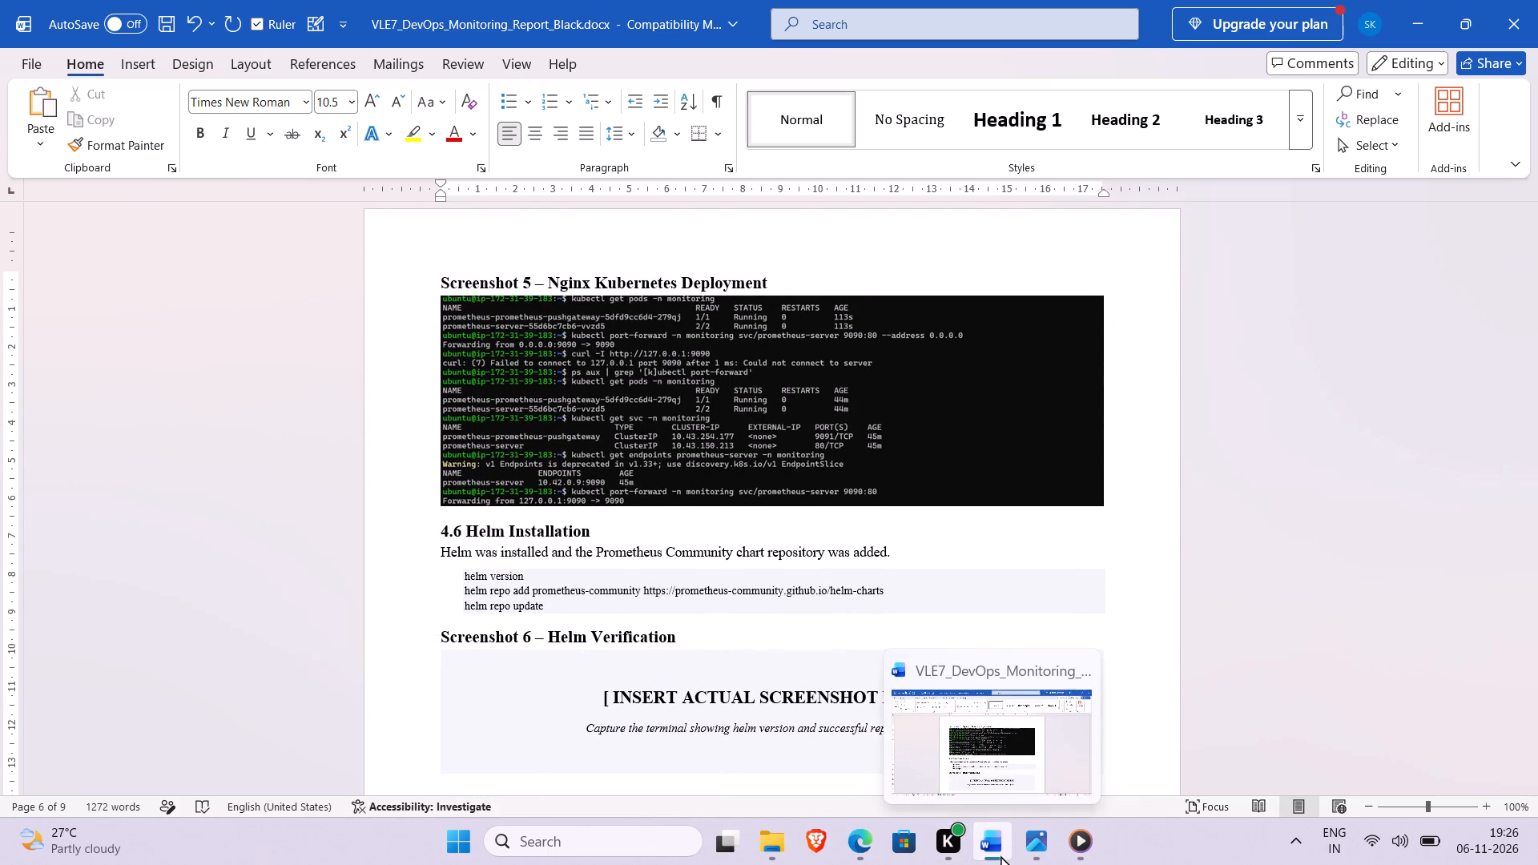
left_click(1022, 851)
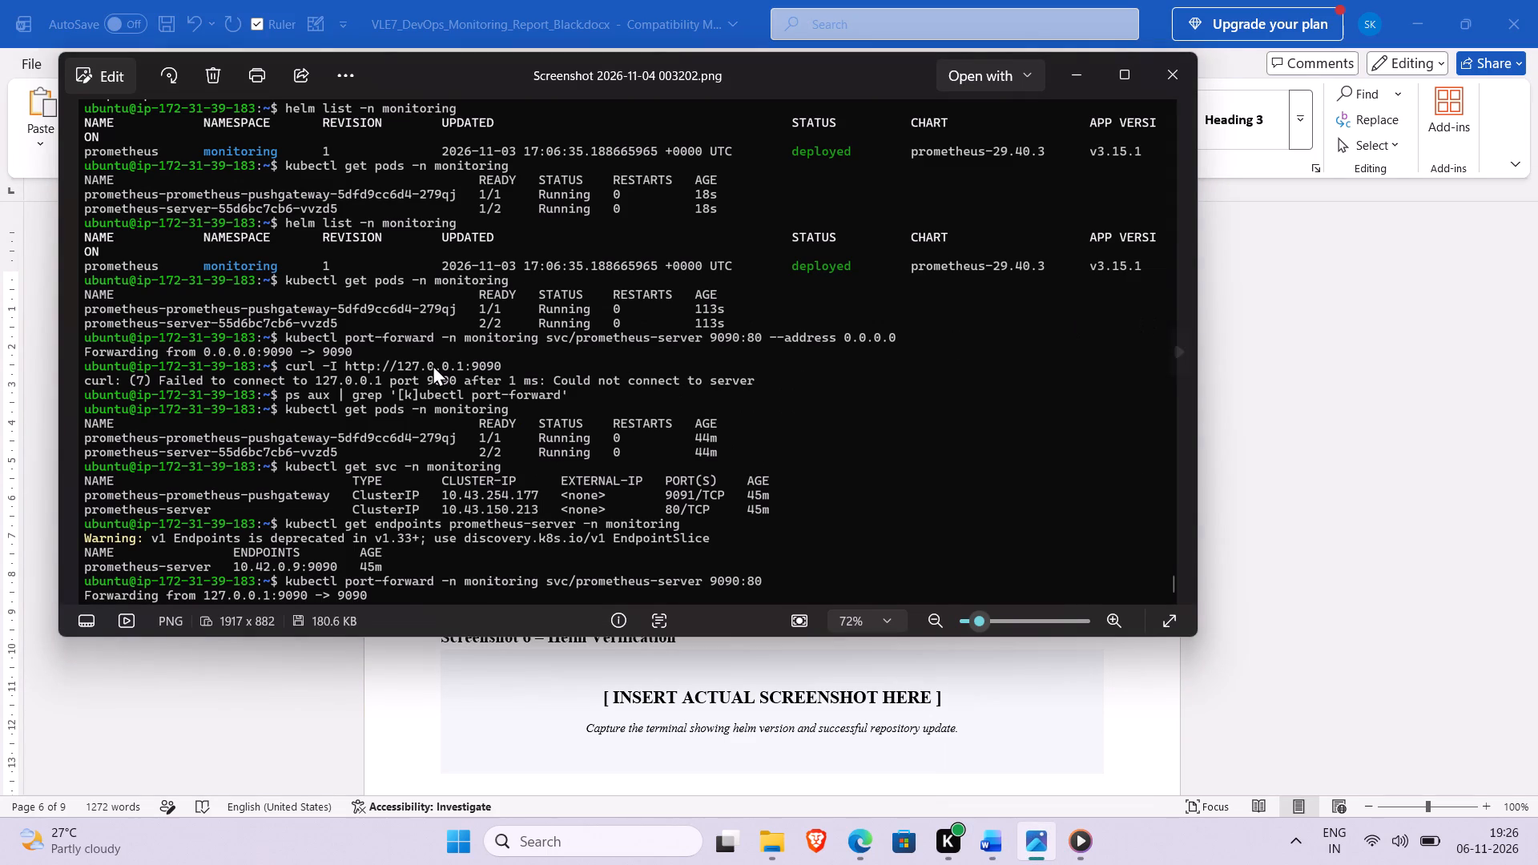
left_click(80, 353)
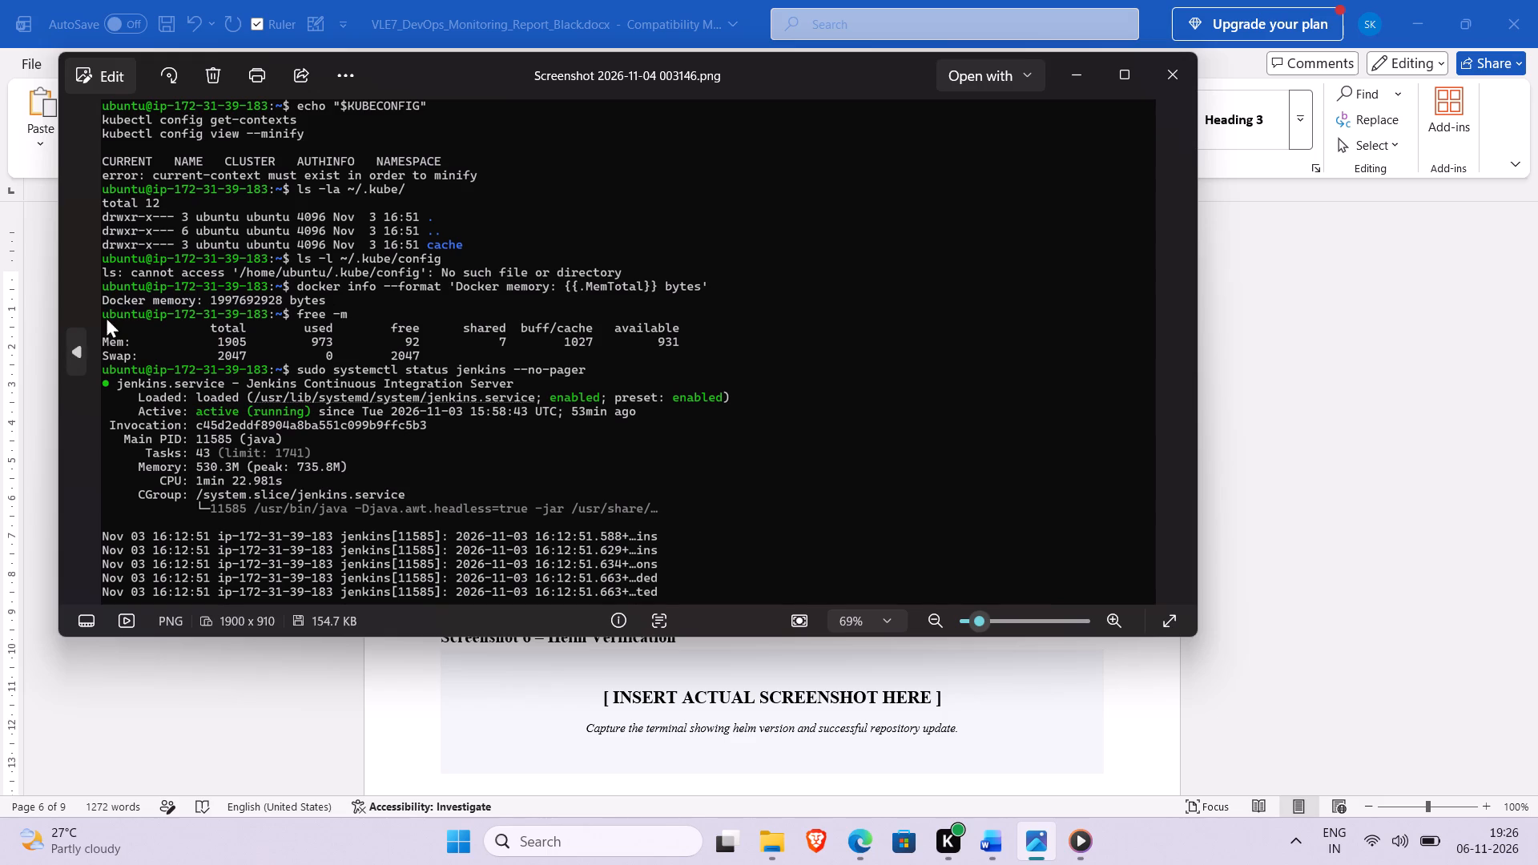
left_click(82, 348)
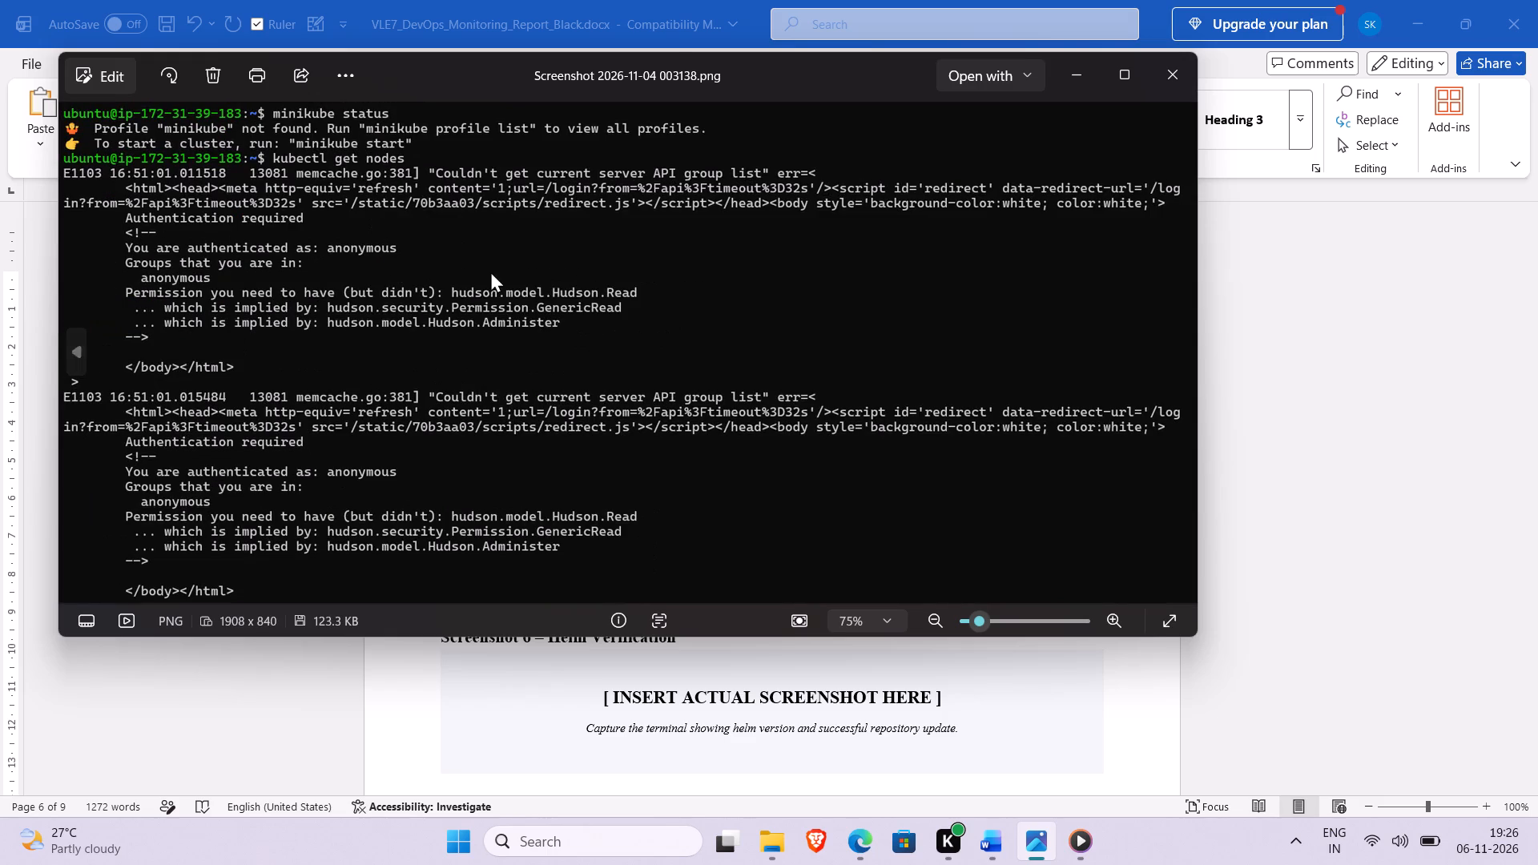
left_click(1170, 369)
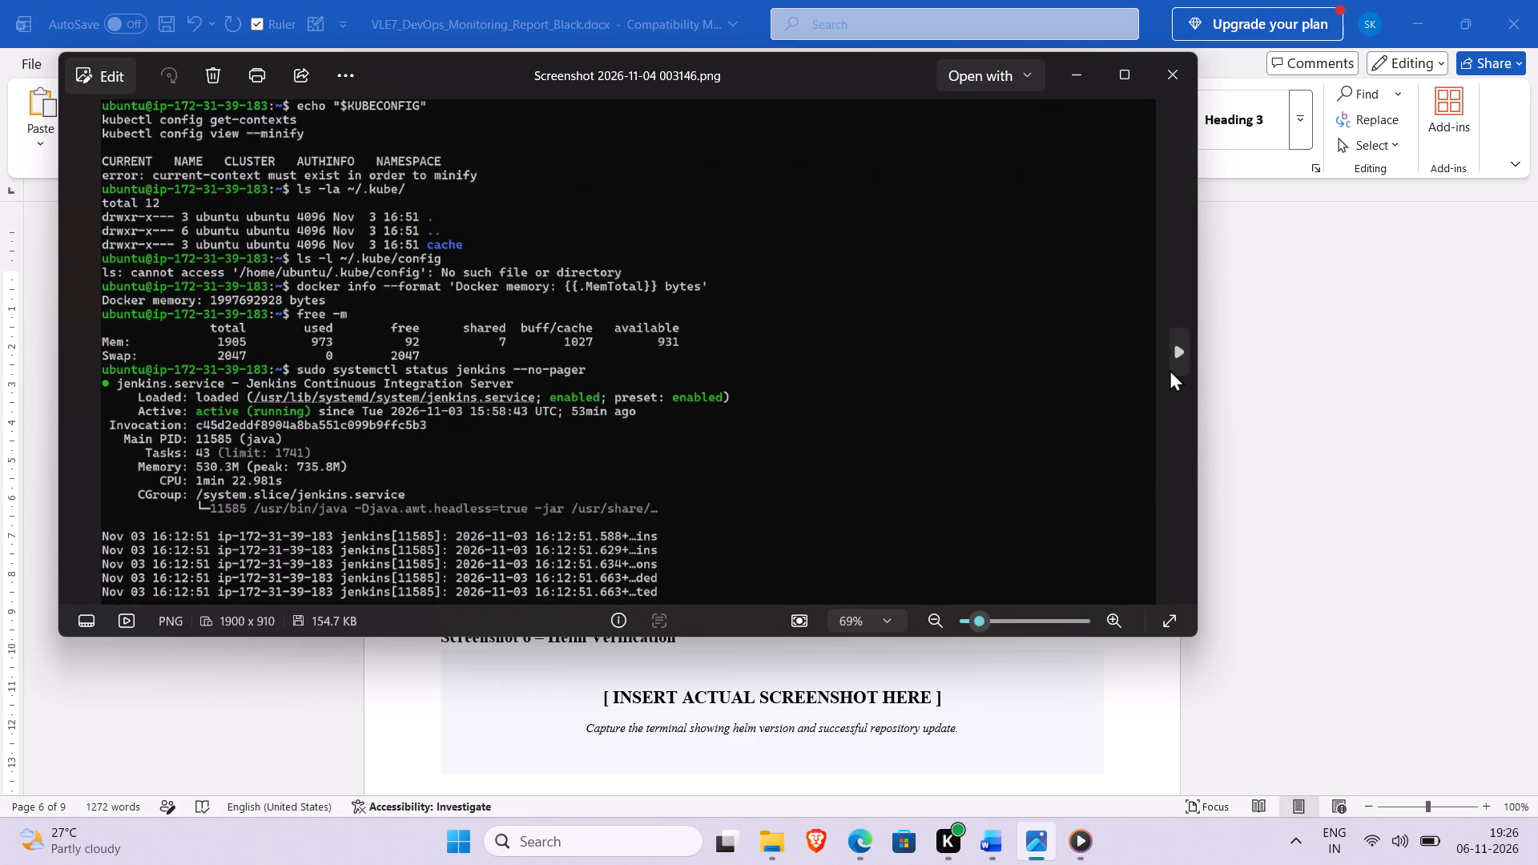
left_click(1170, 369)
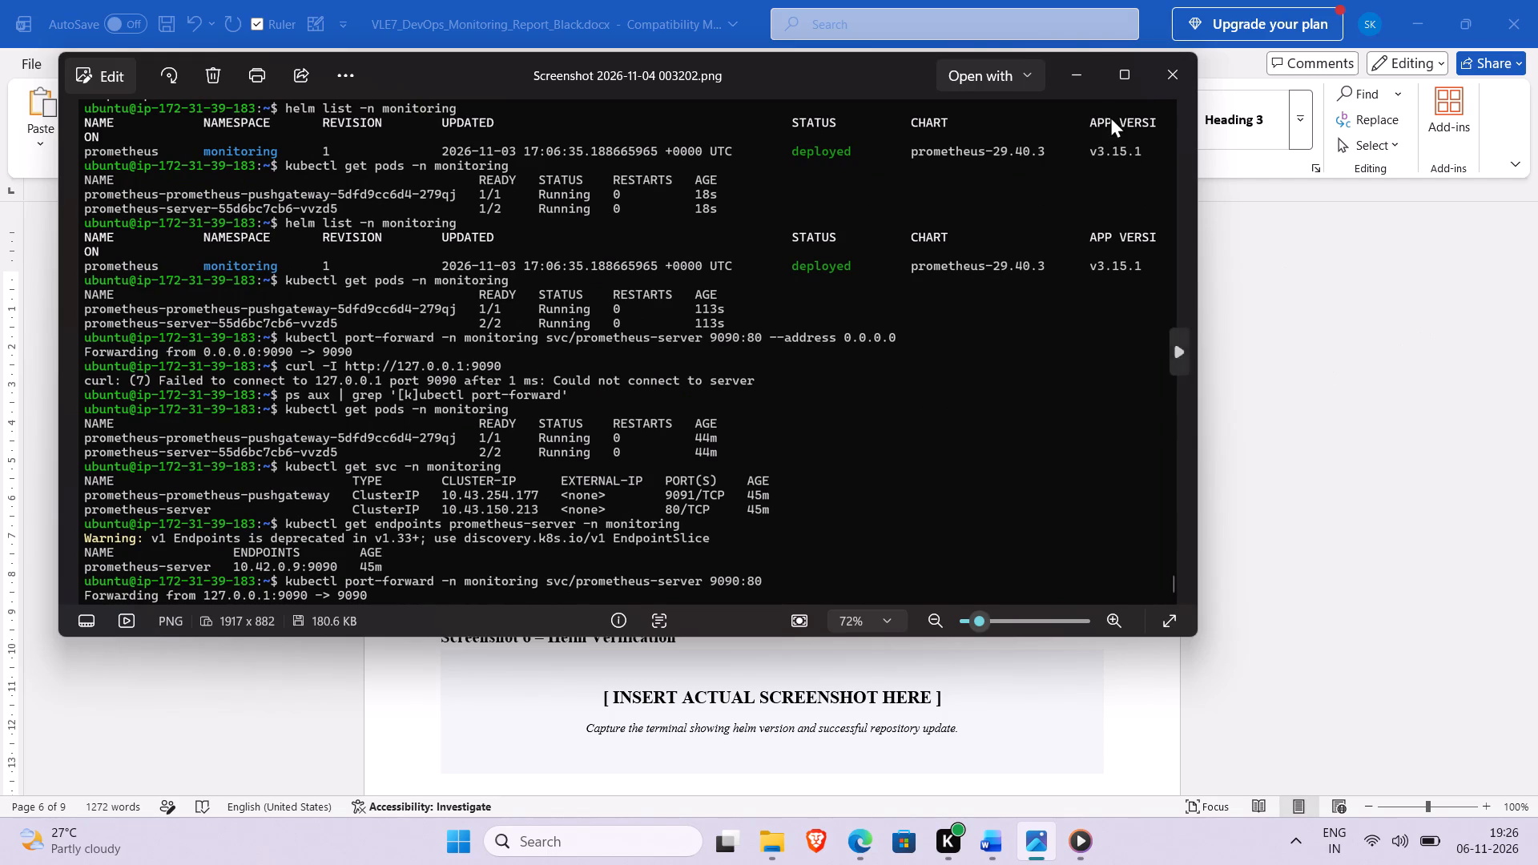
left_click(1055, 86)
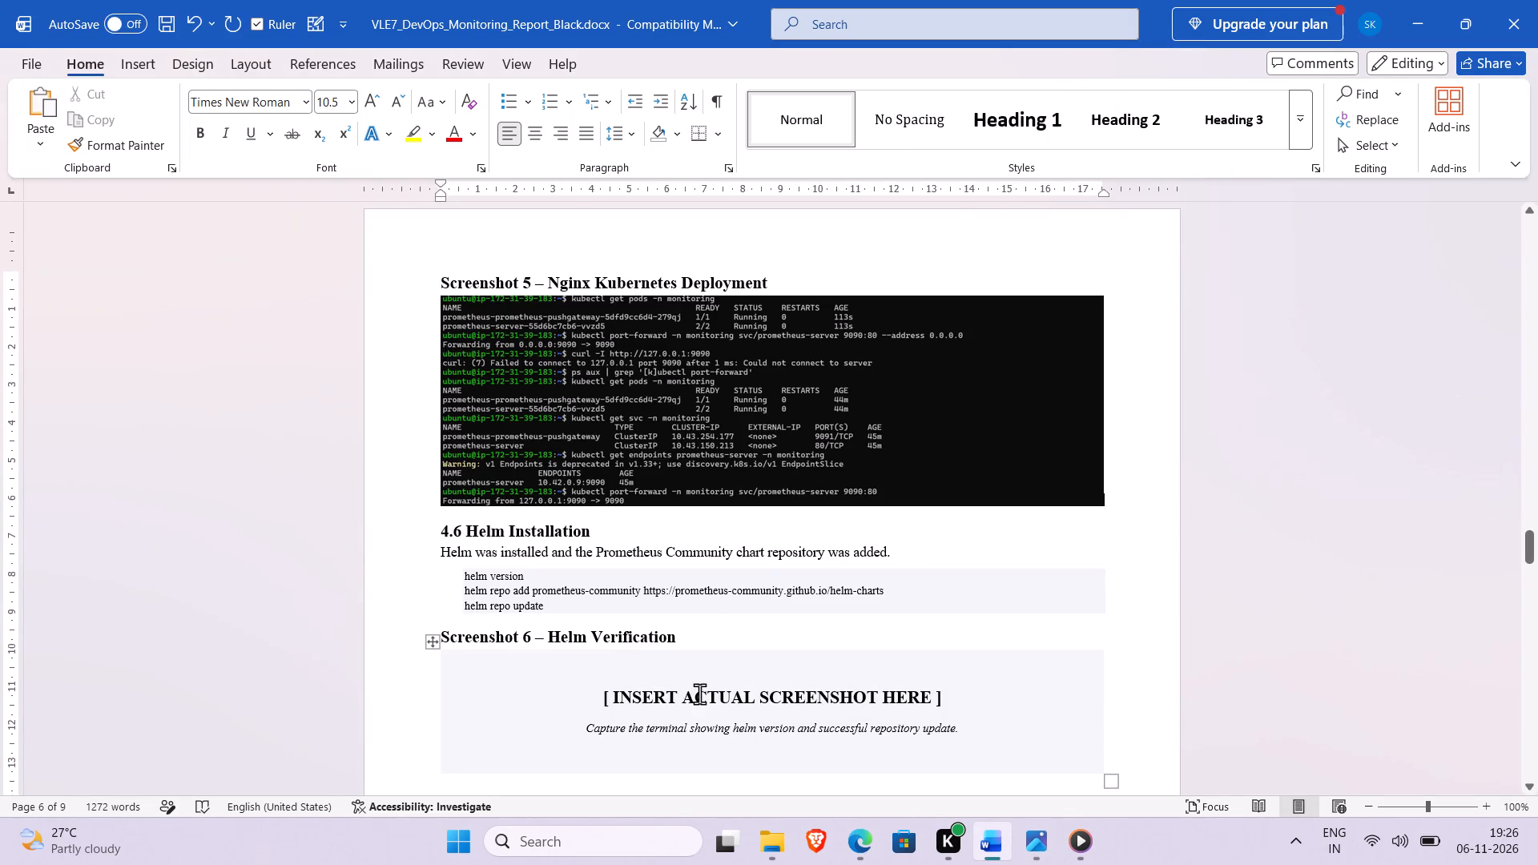
Review the report from the "Screenshot 6 – Helm Verification" placeholder to its end, noting which Prometheus and Grafana captures are still required.
scroll(599, 633, "down", 1)
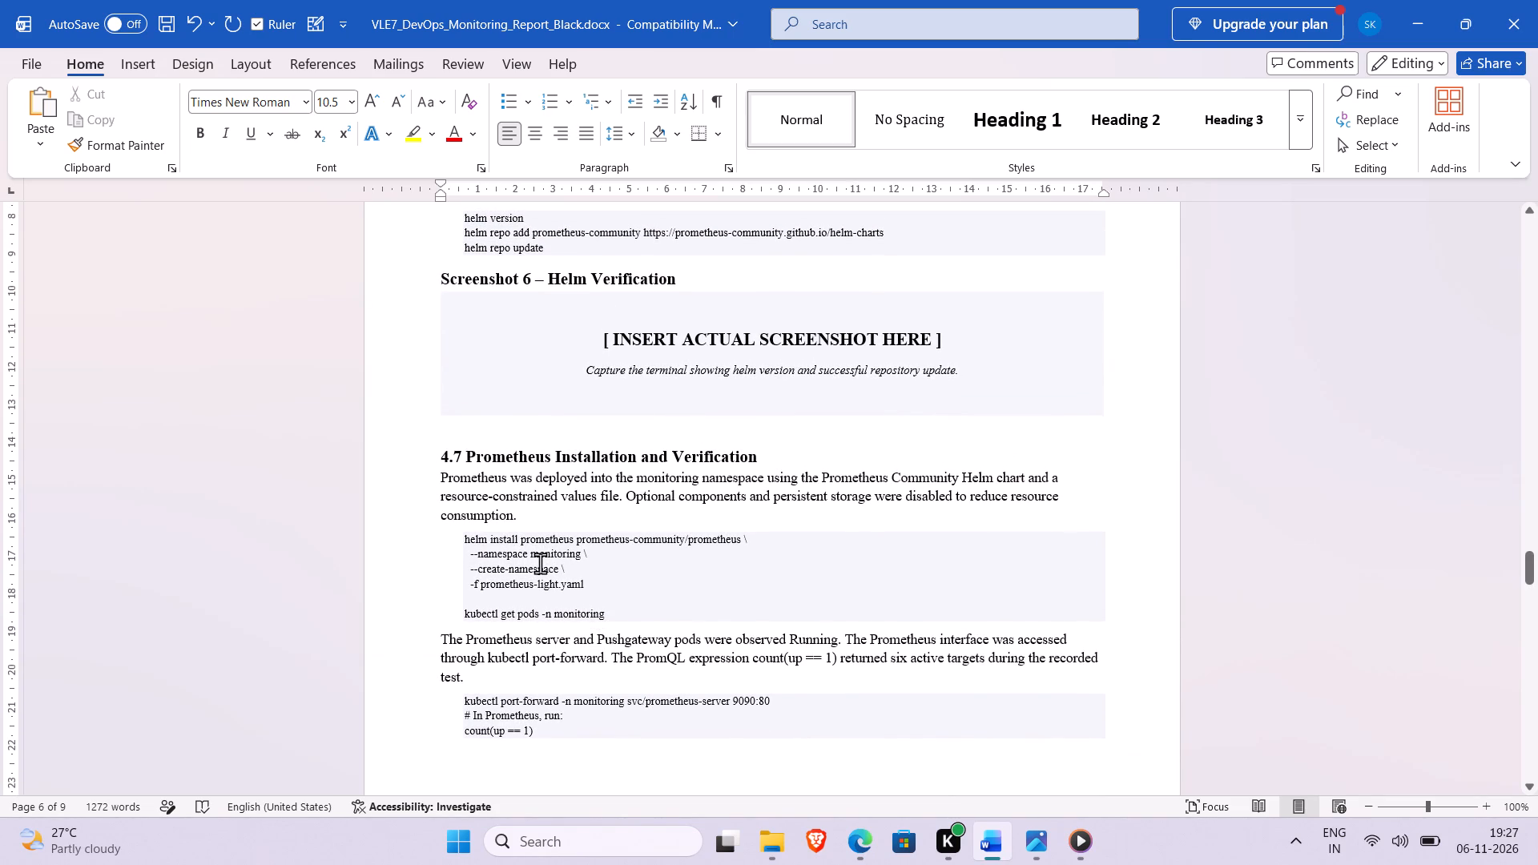
scroll(540, 563, "down", 1)
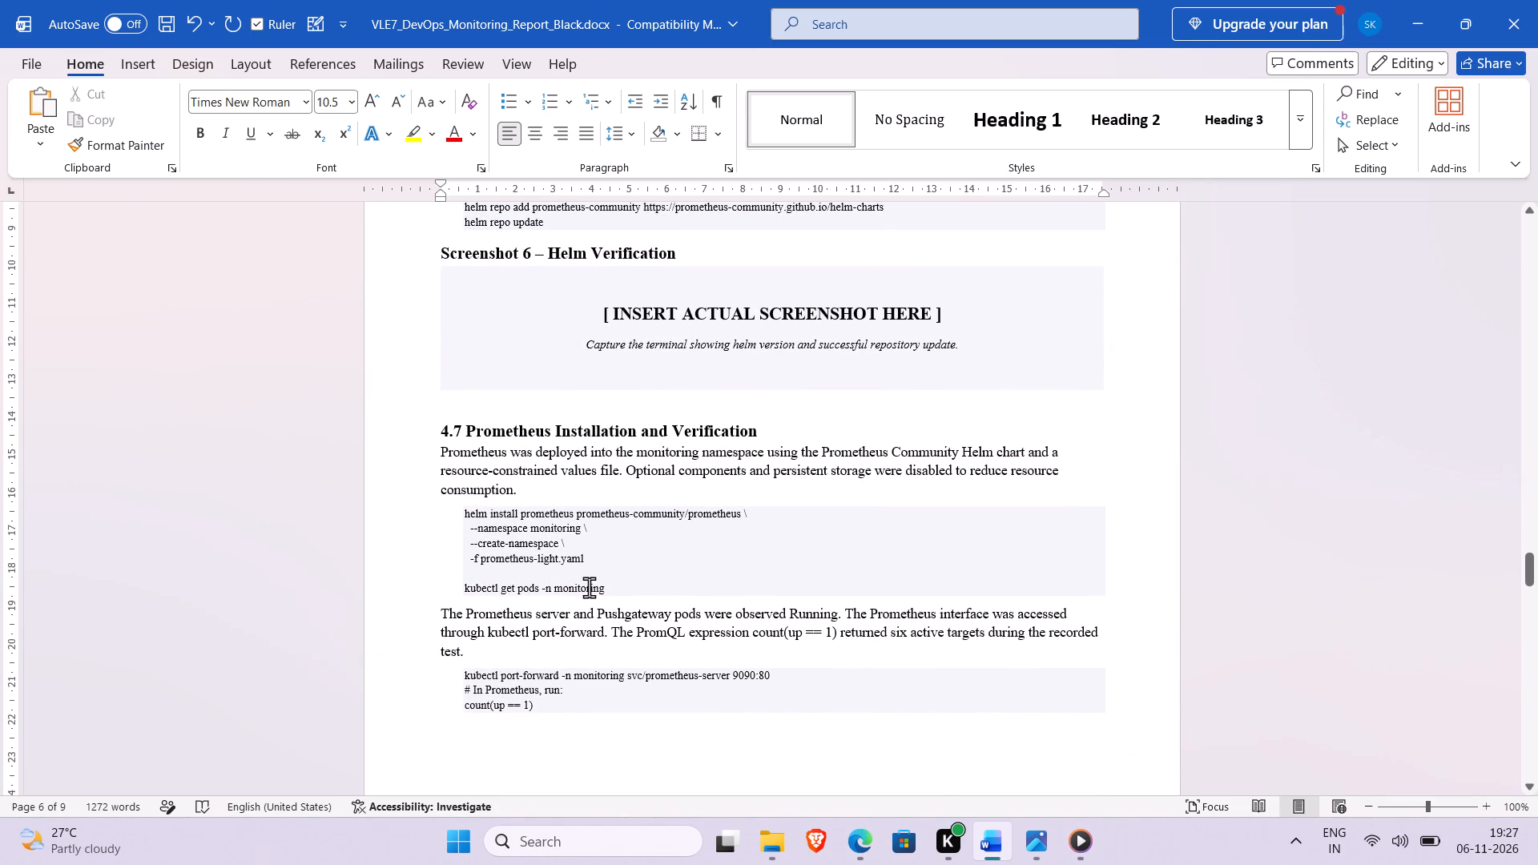
scroll(601, 586, "down", 1)
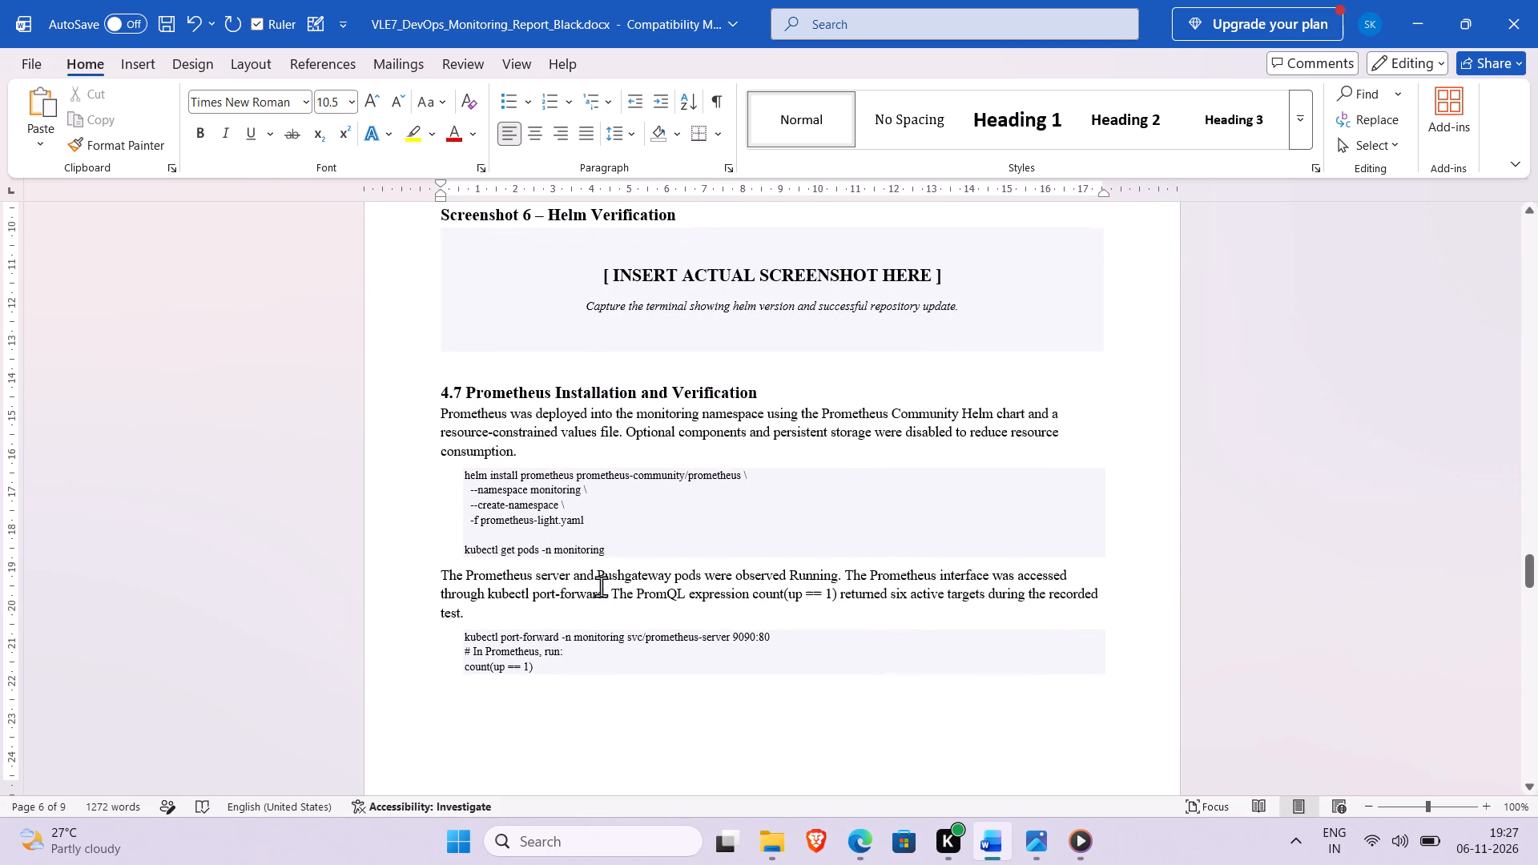
scroll(601, 586, "down", 2)
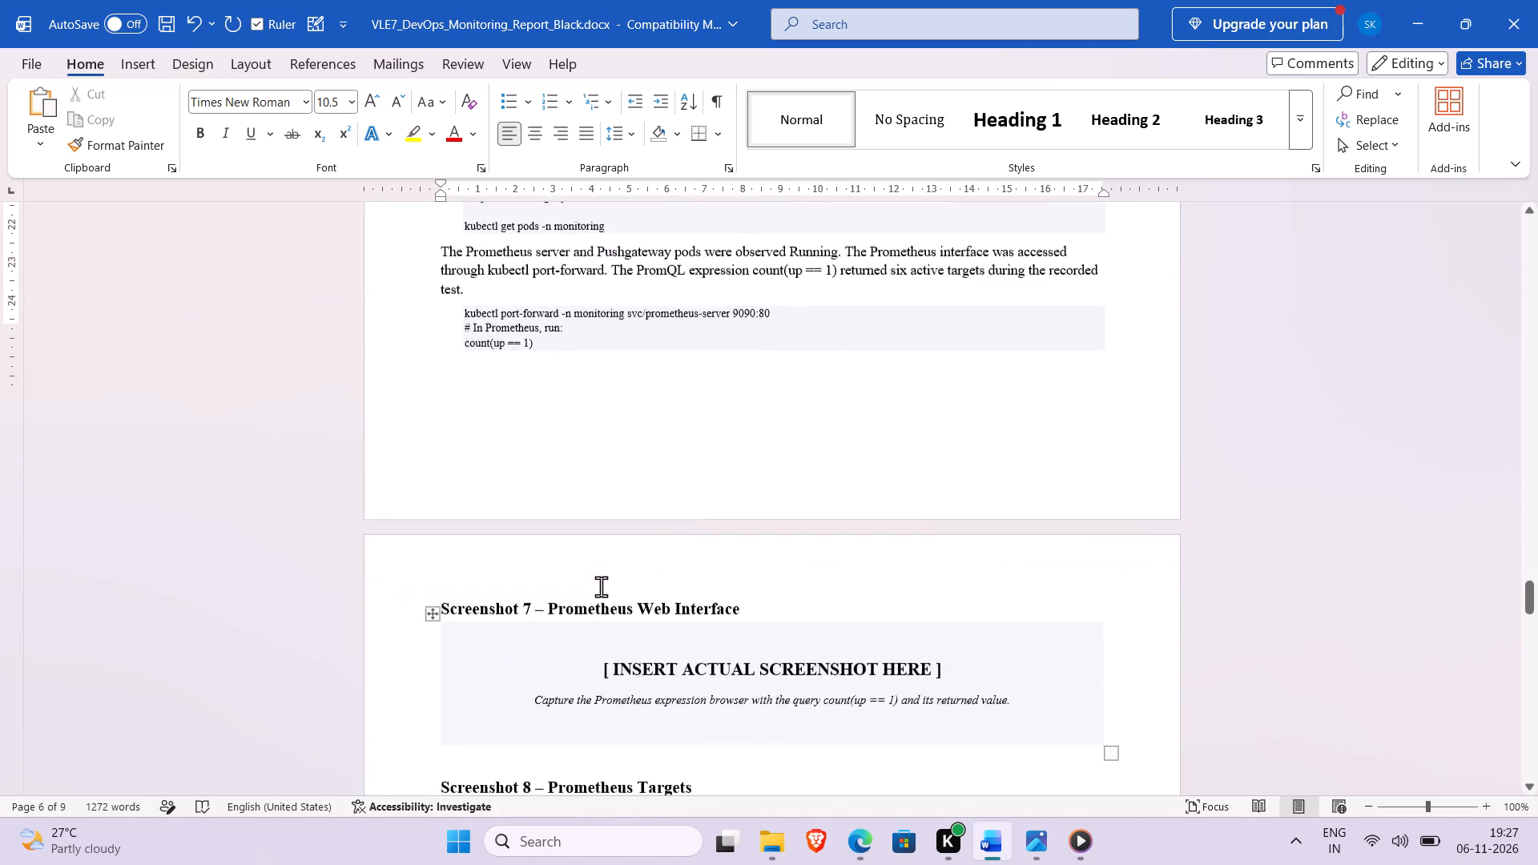
scroll(601, 586, "down", 1)
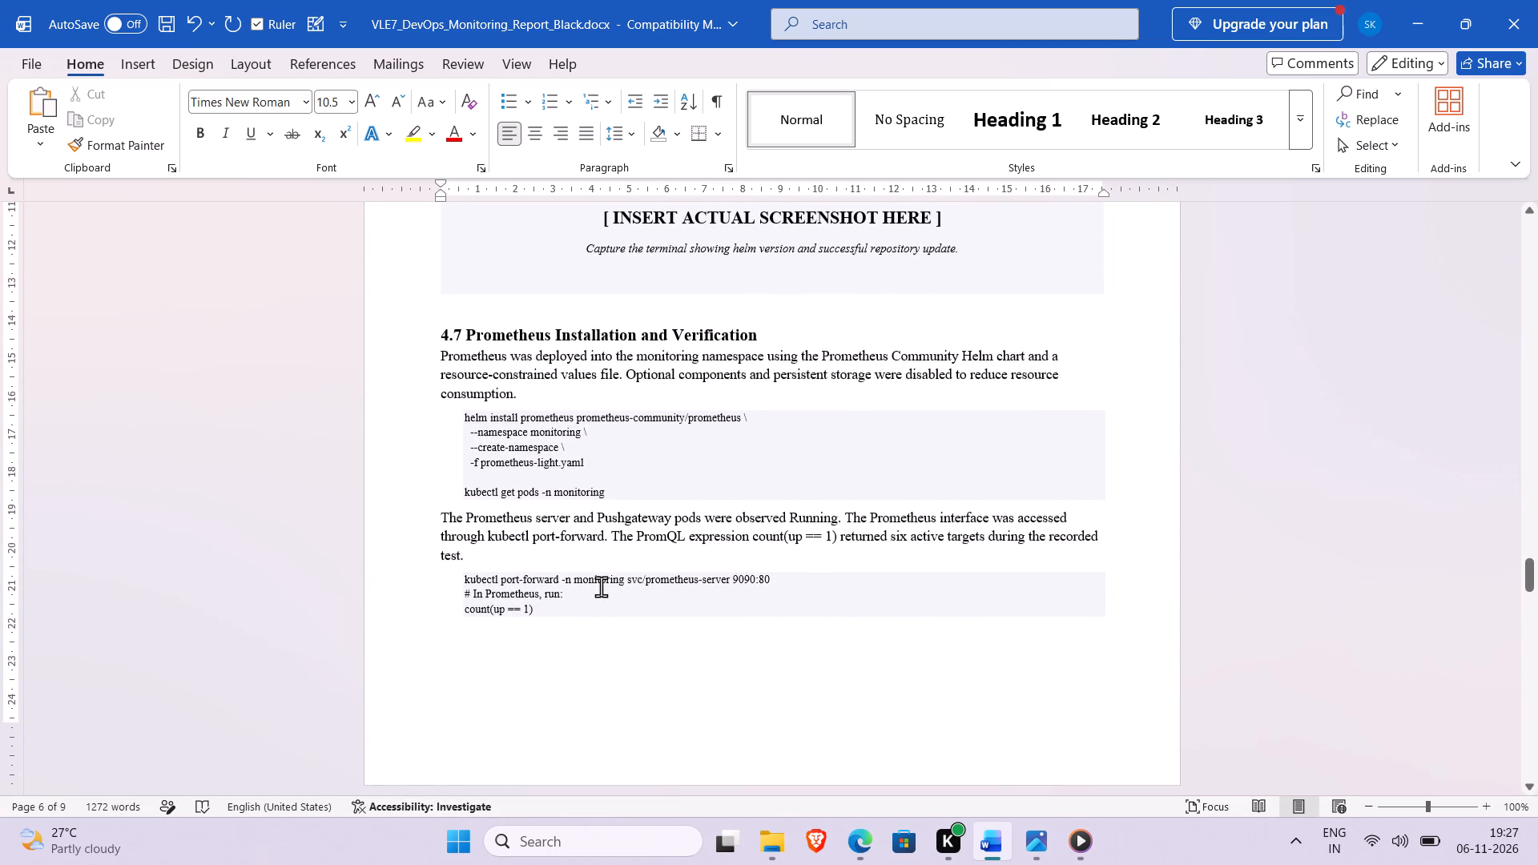
scroll(601, 586, "down", 1)
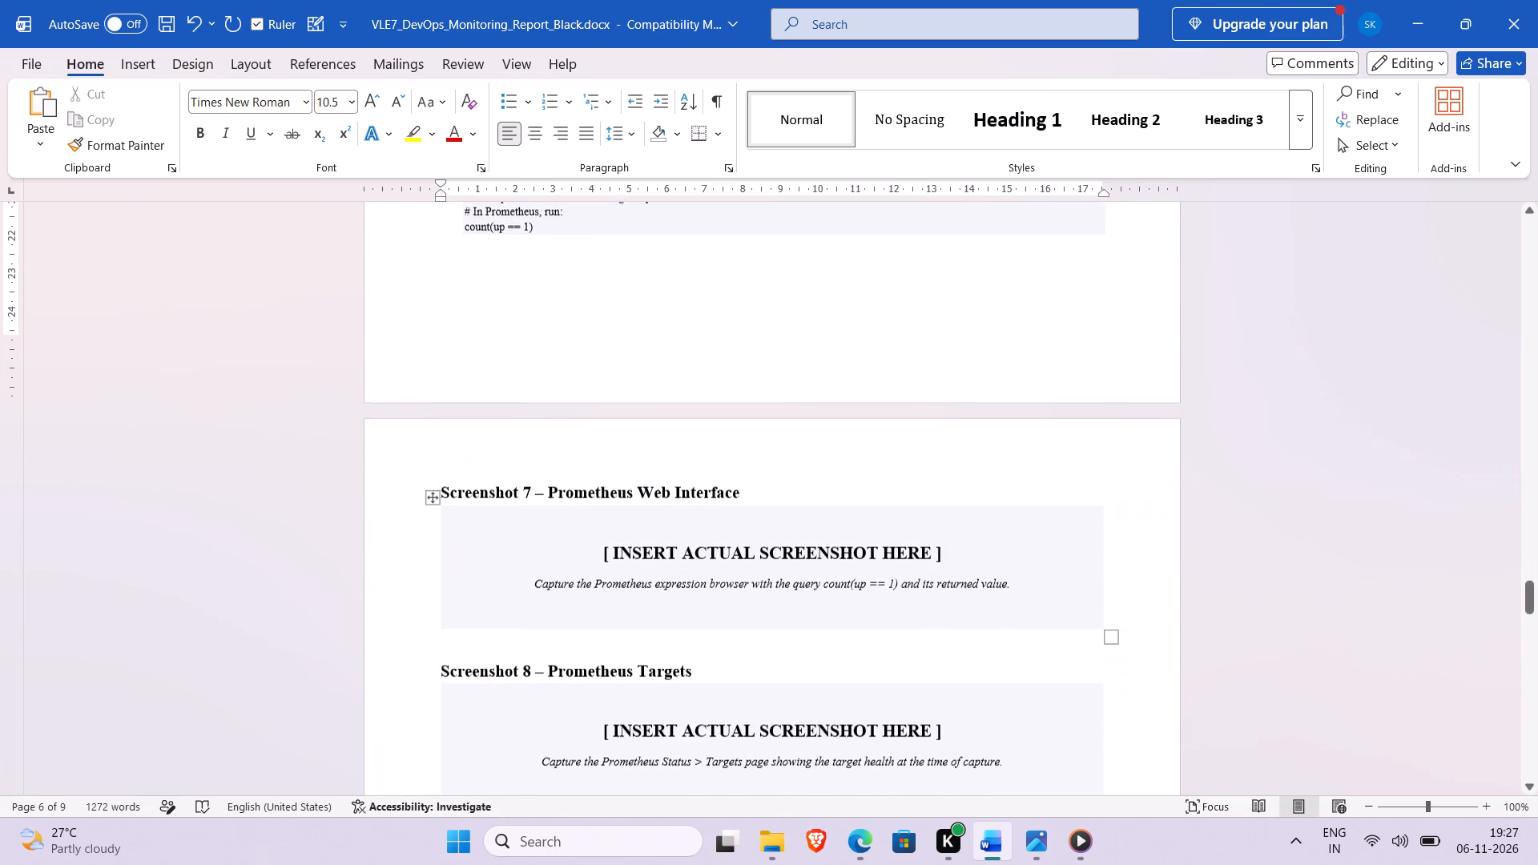
scroll(601, 586, "down", 3)
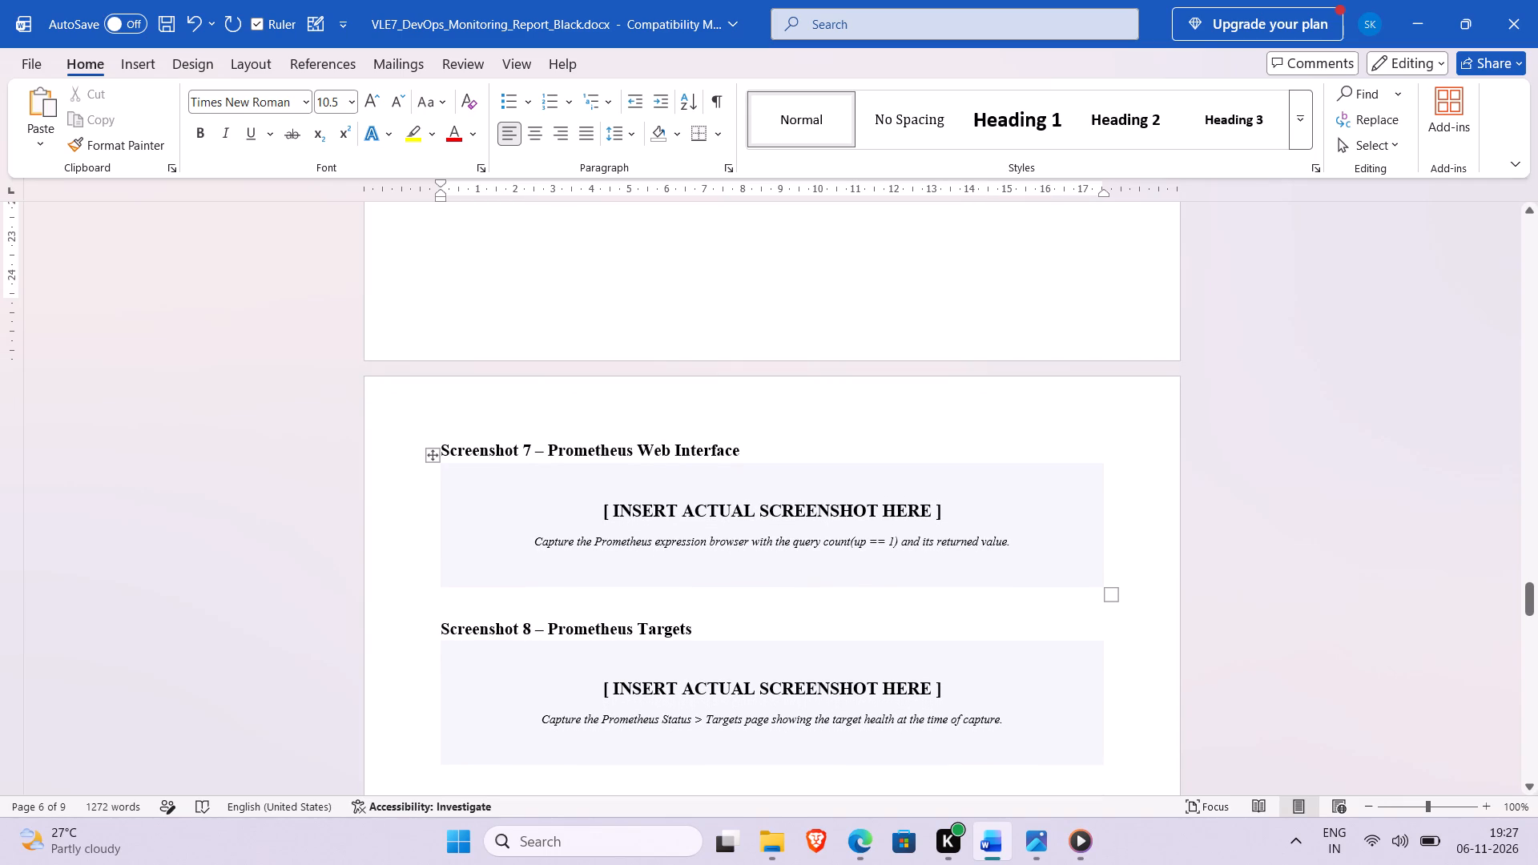
scroll(769, 541, "down", 1)
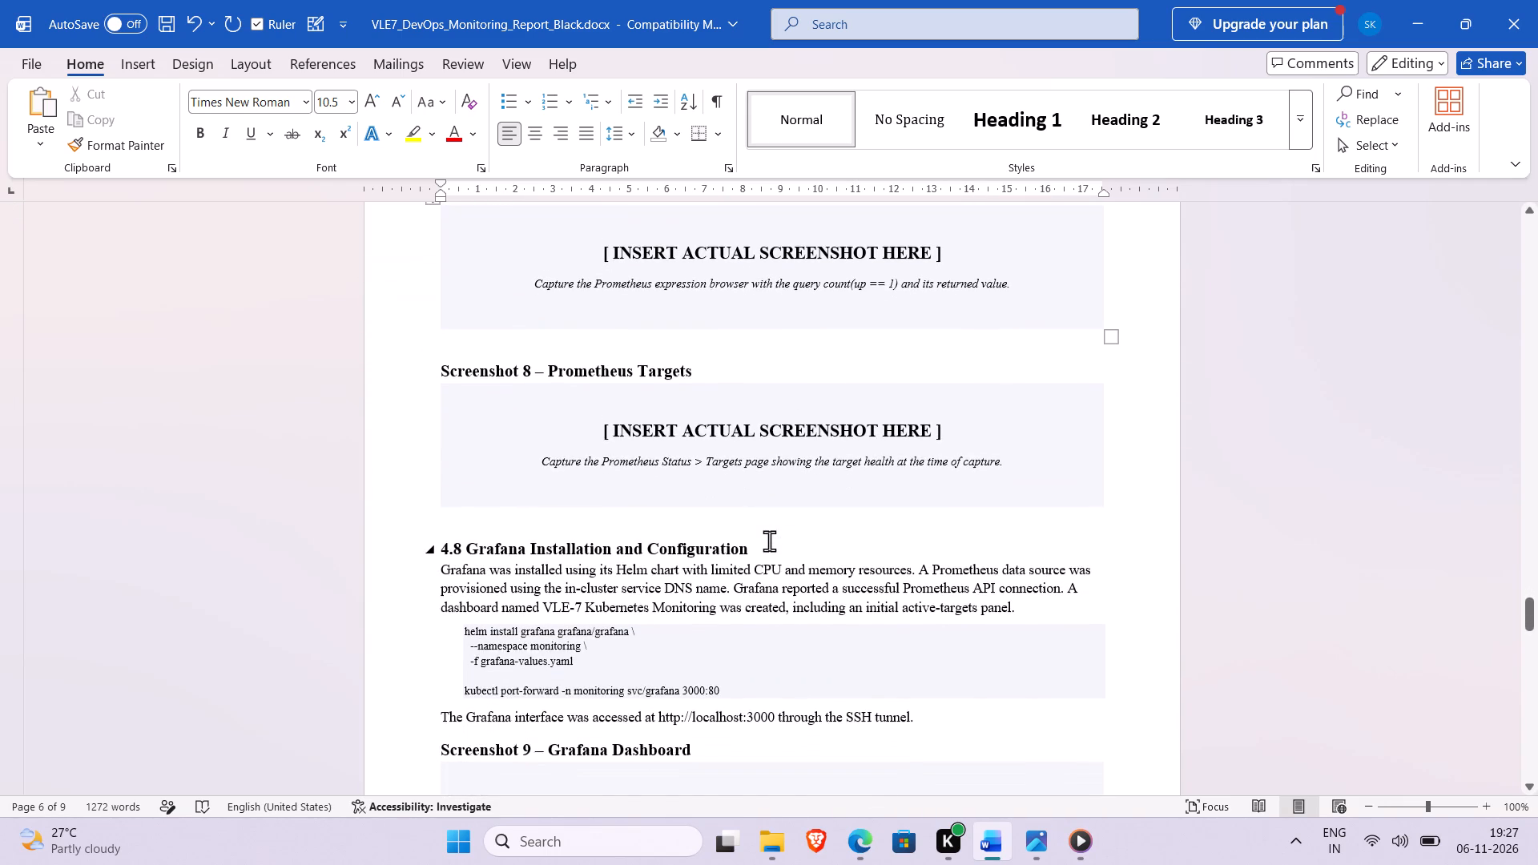
scroll(769, 541, "down", 1)
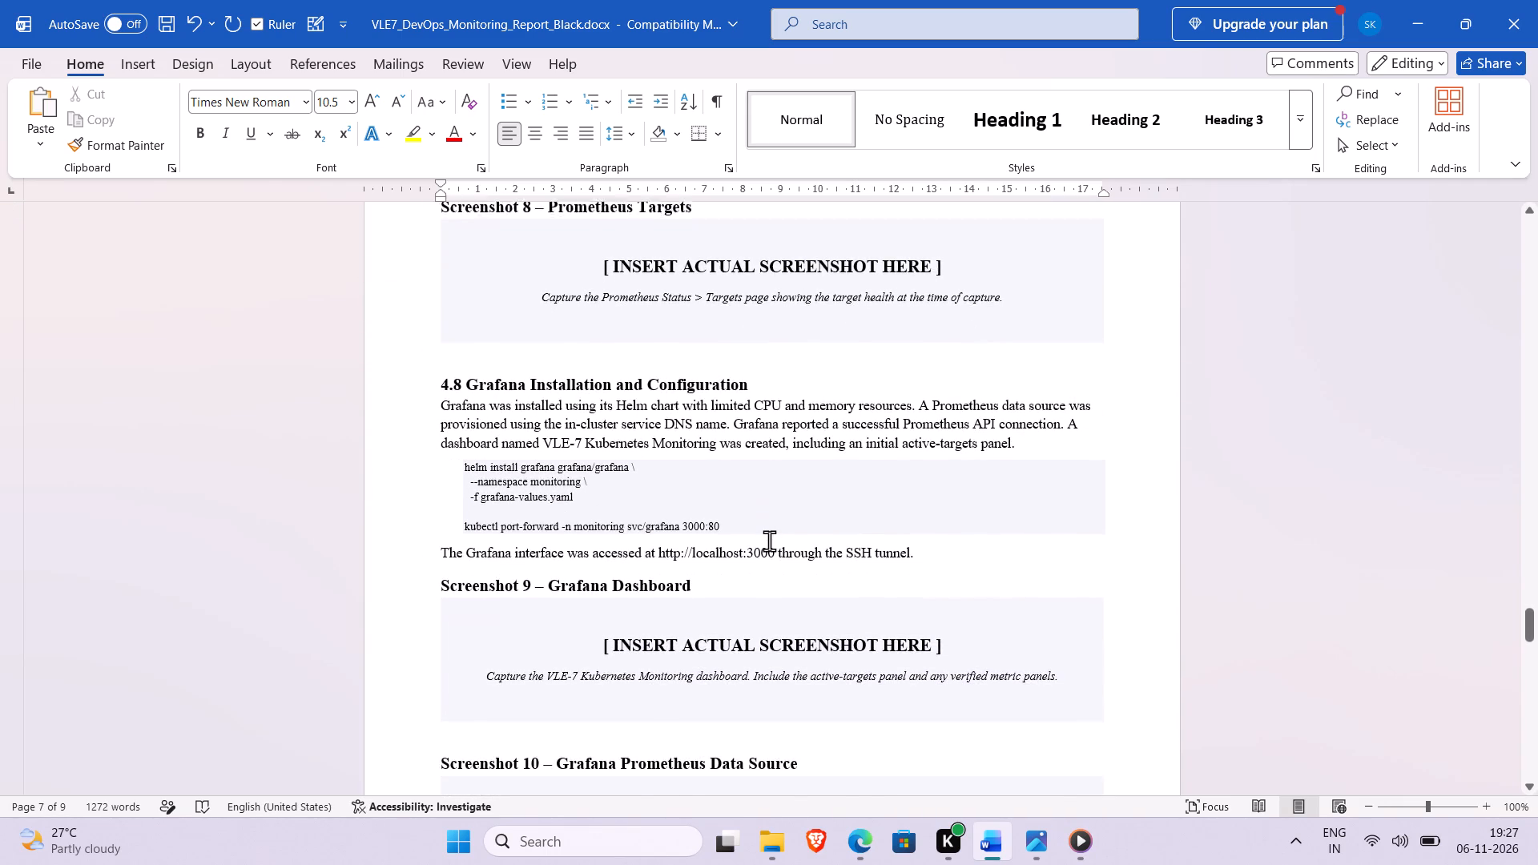
scroll(769, 541, "down", 5)
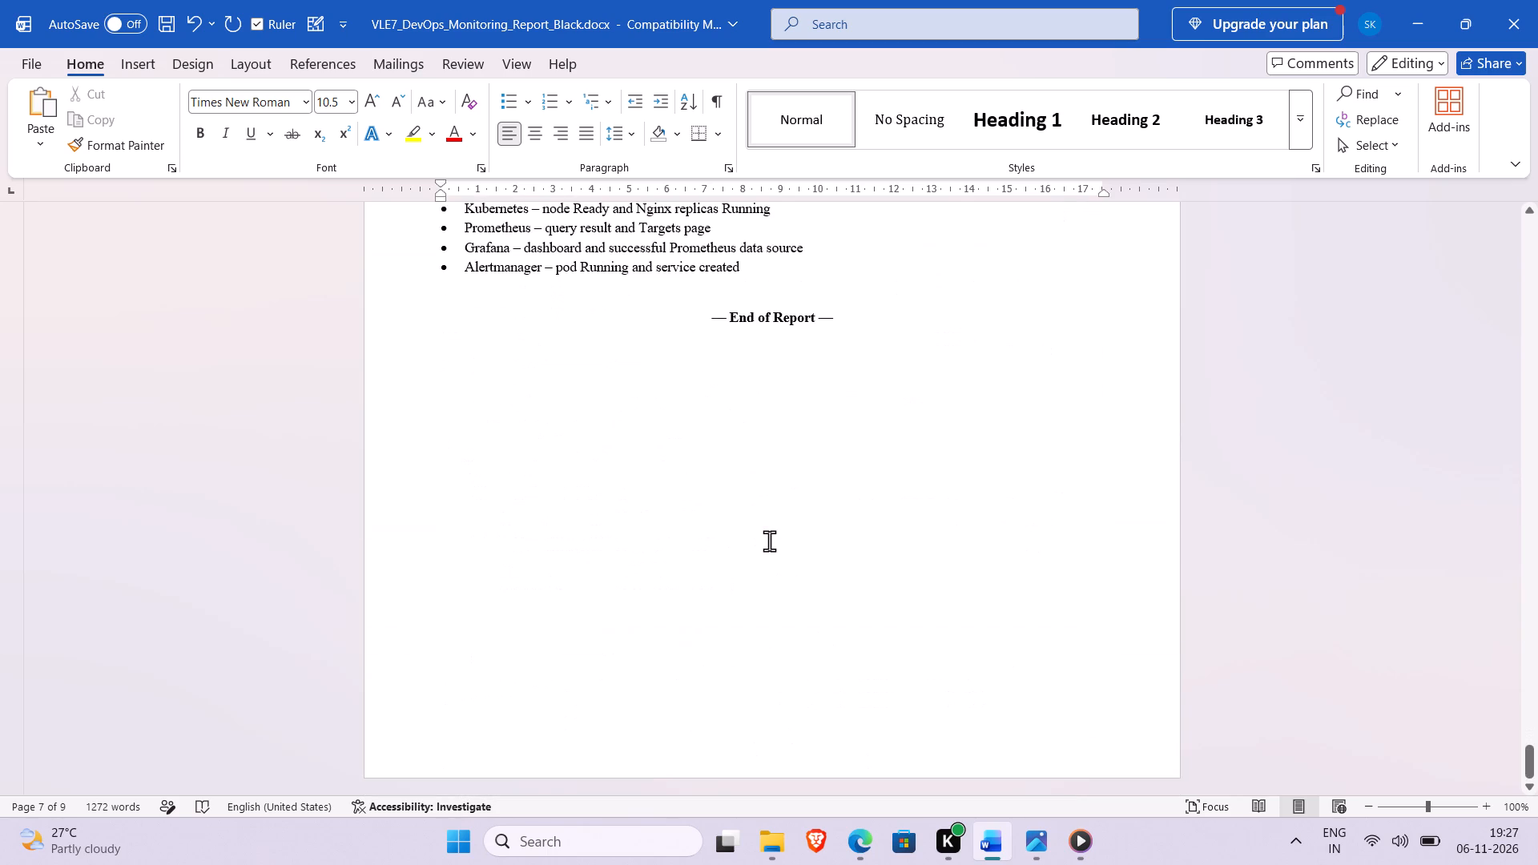
Check the Alertmanager placeholder, Results, Conclusion and Screenshot Evidence Checklist, and go back through the Grafana placeholders to "Screenshot 6 – Helm Verification".
scroll(769, 541, "up", 2)
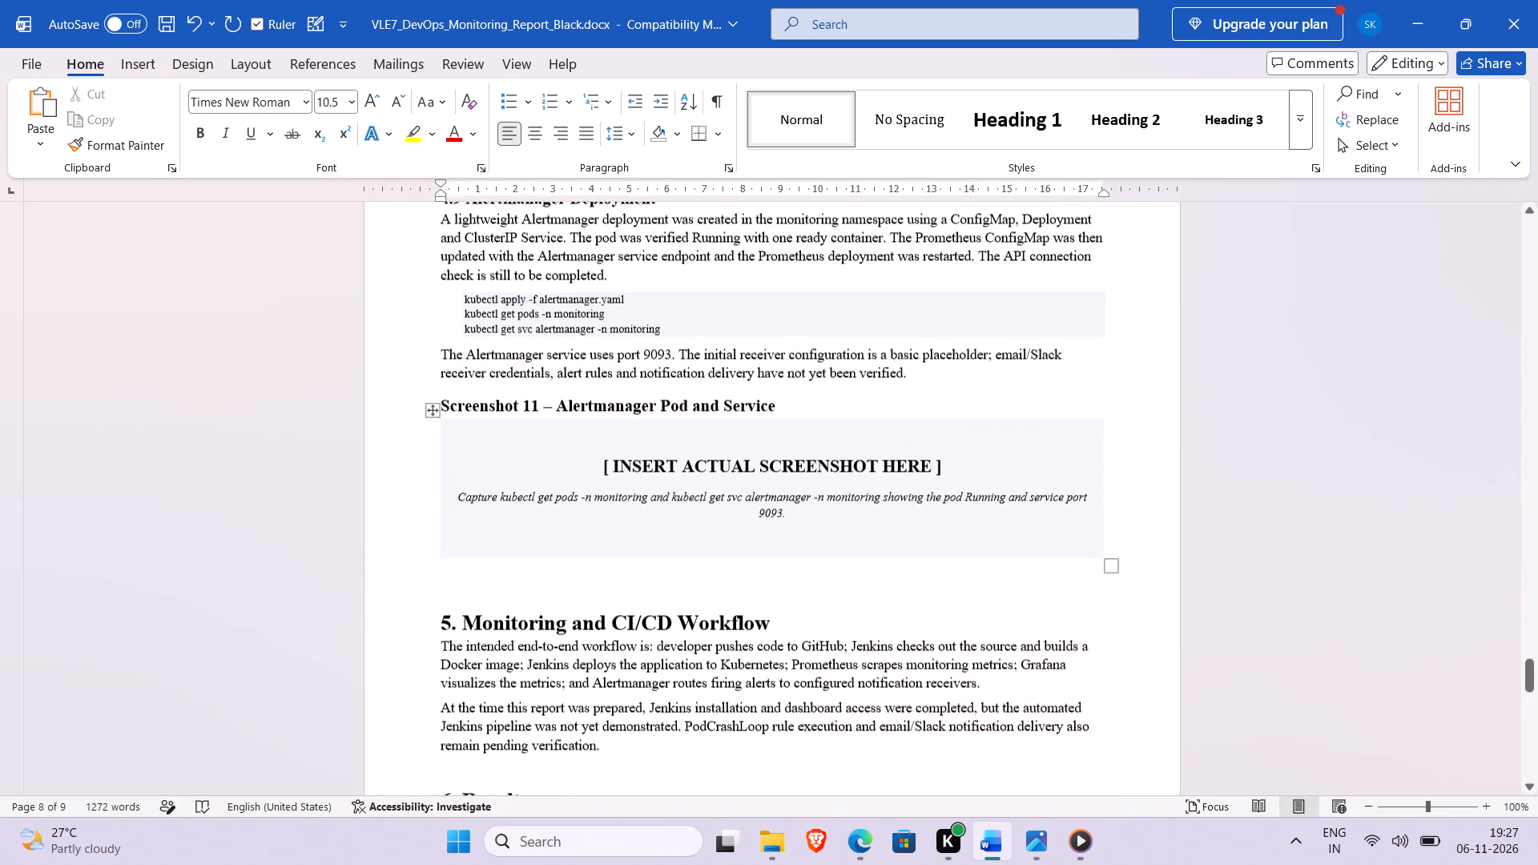
scroll(769, 541, "up", 1)
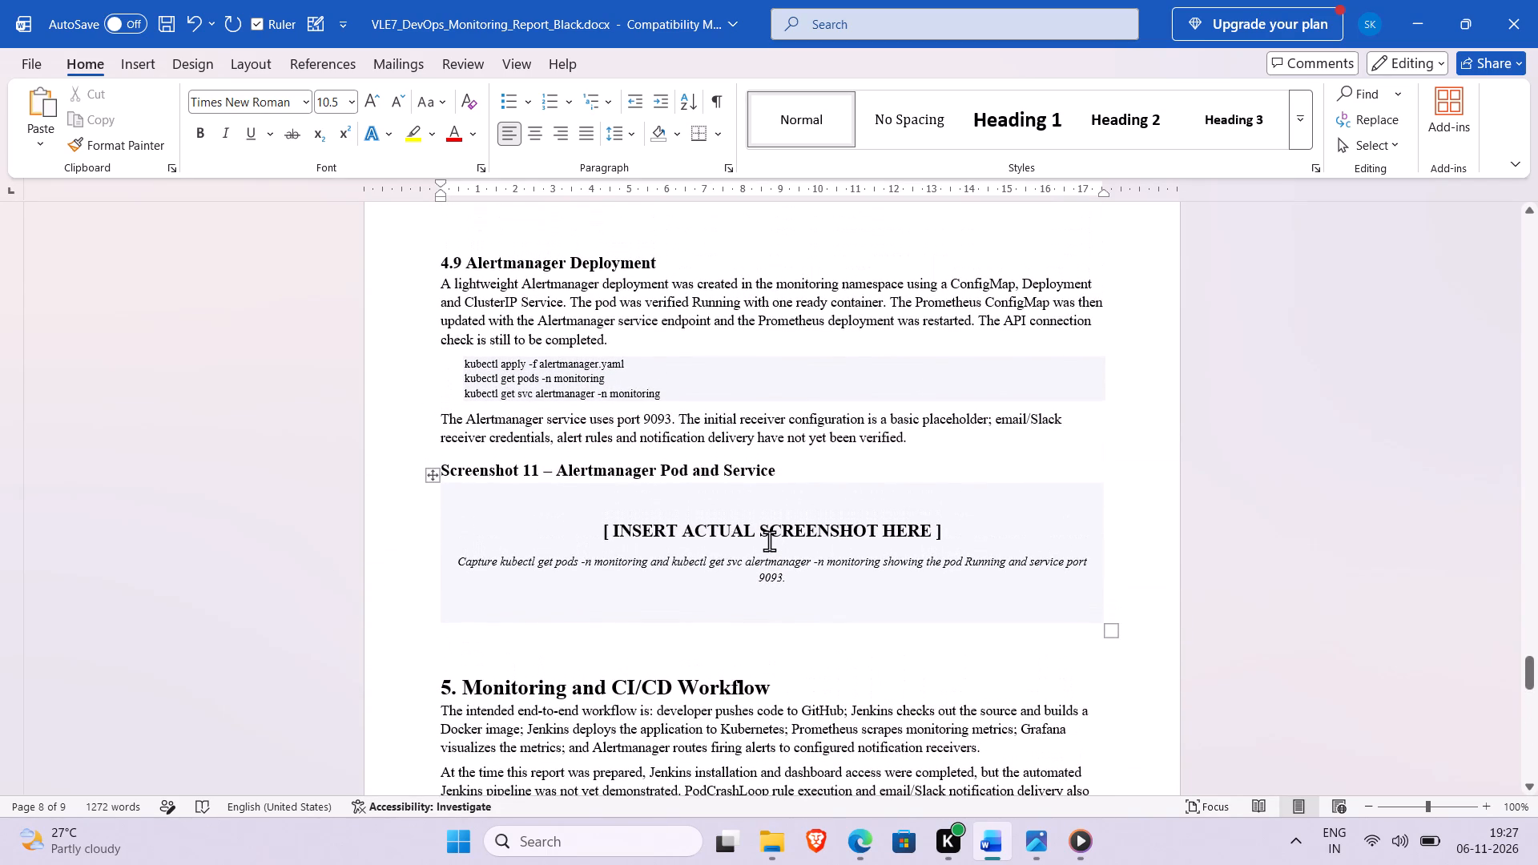
scroll(769, 541, "up", 1)
scroll(769, 541, "down", 1)
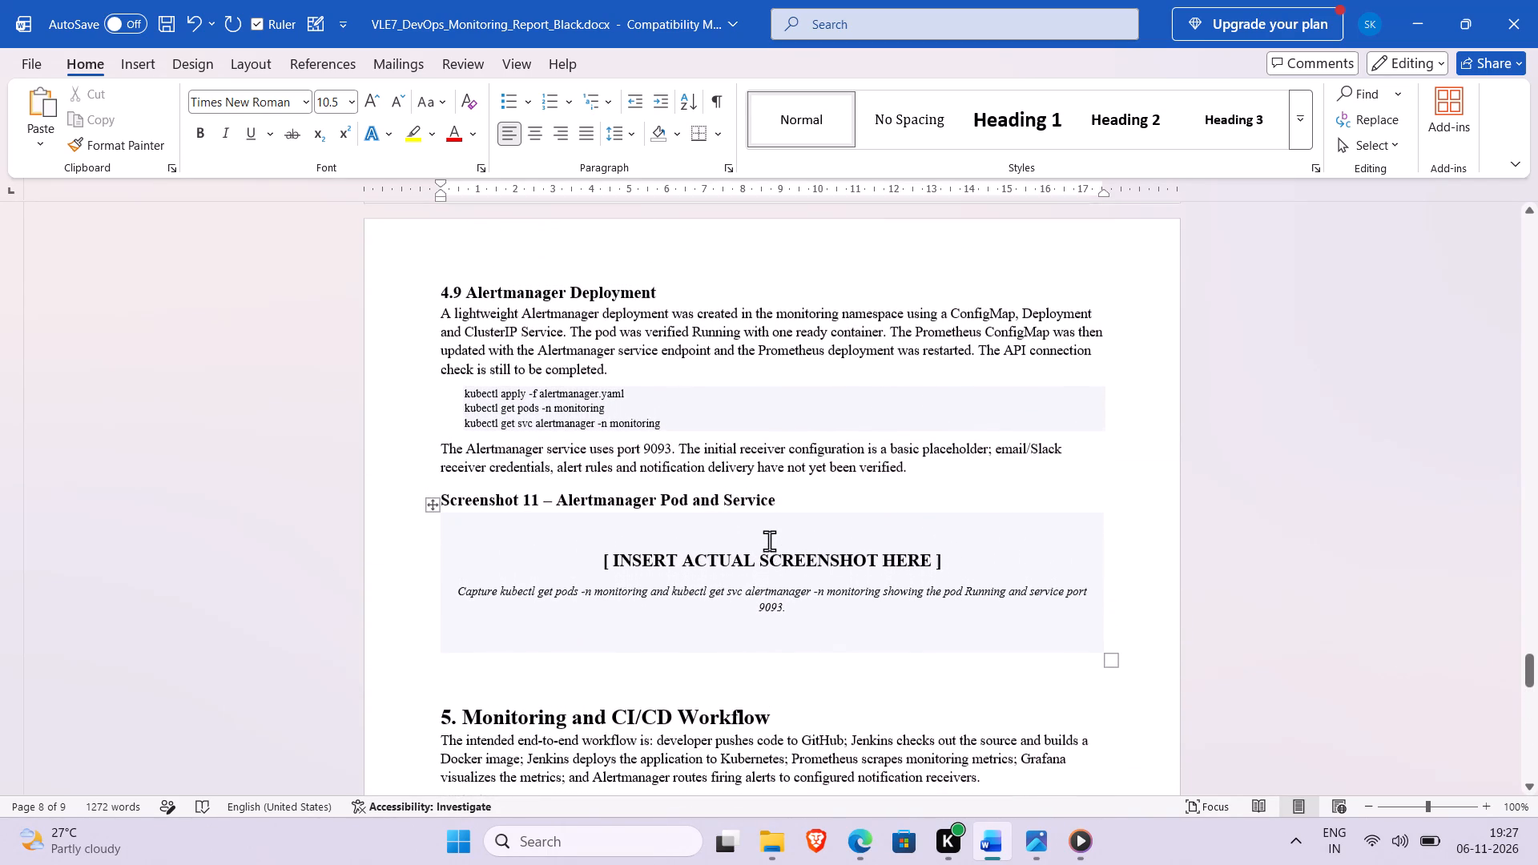
scroll(769, 541, "down", 2)
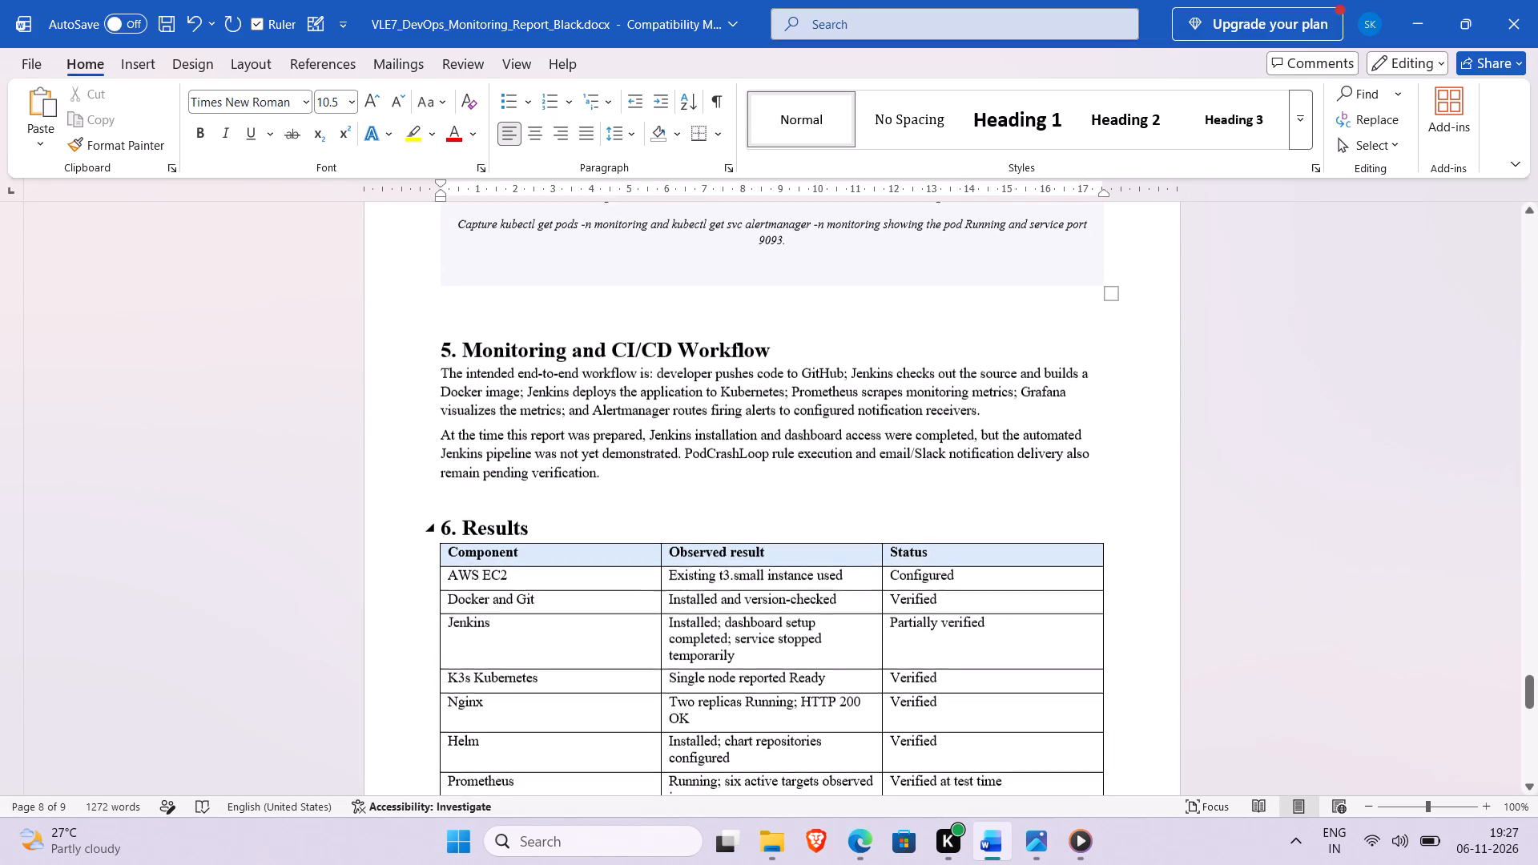
scroll(769, 541, "up", 1)
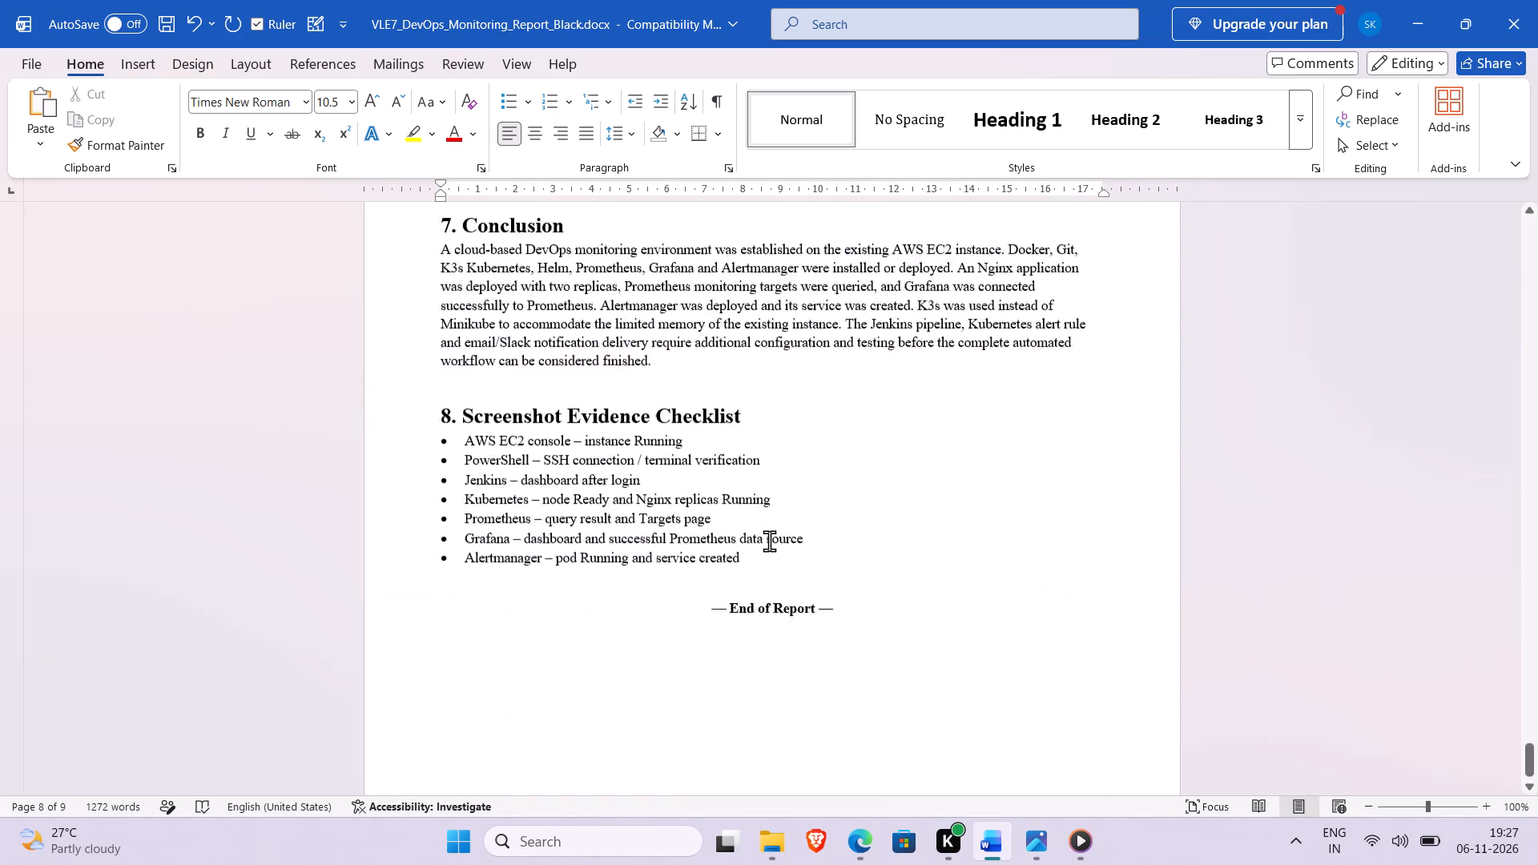
scroll(769, 541, "up", 2)
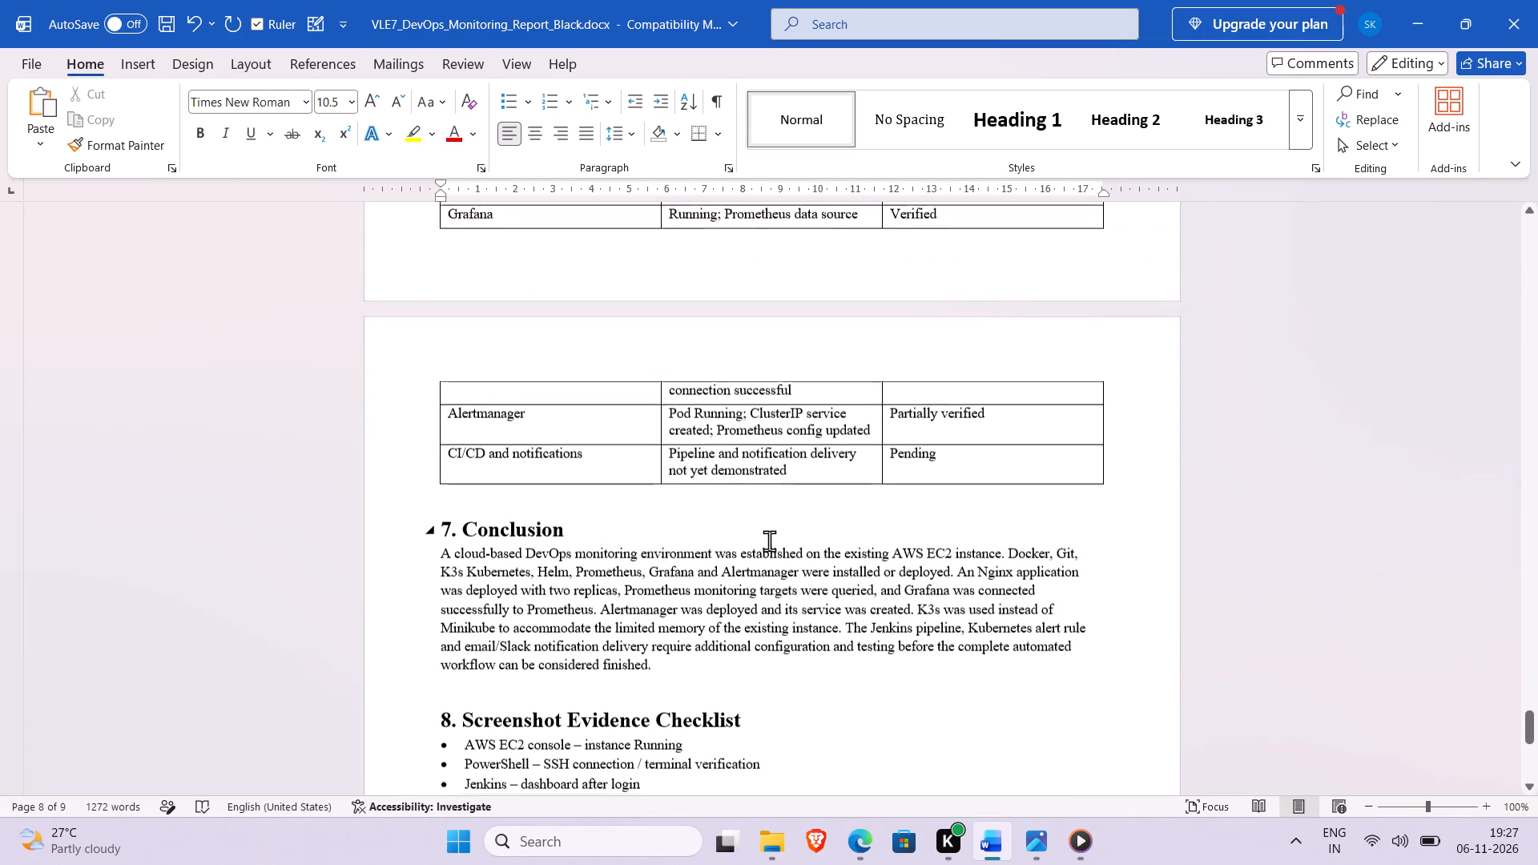
scroll(769, 541, "up", 2)
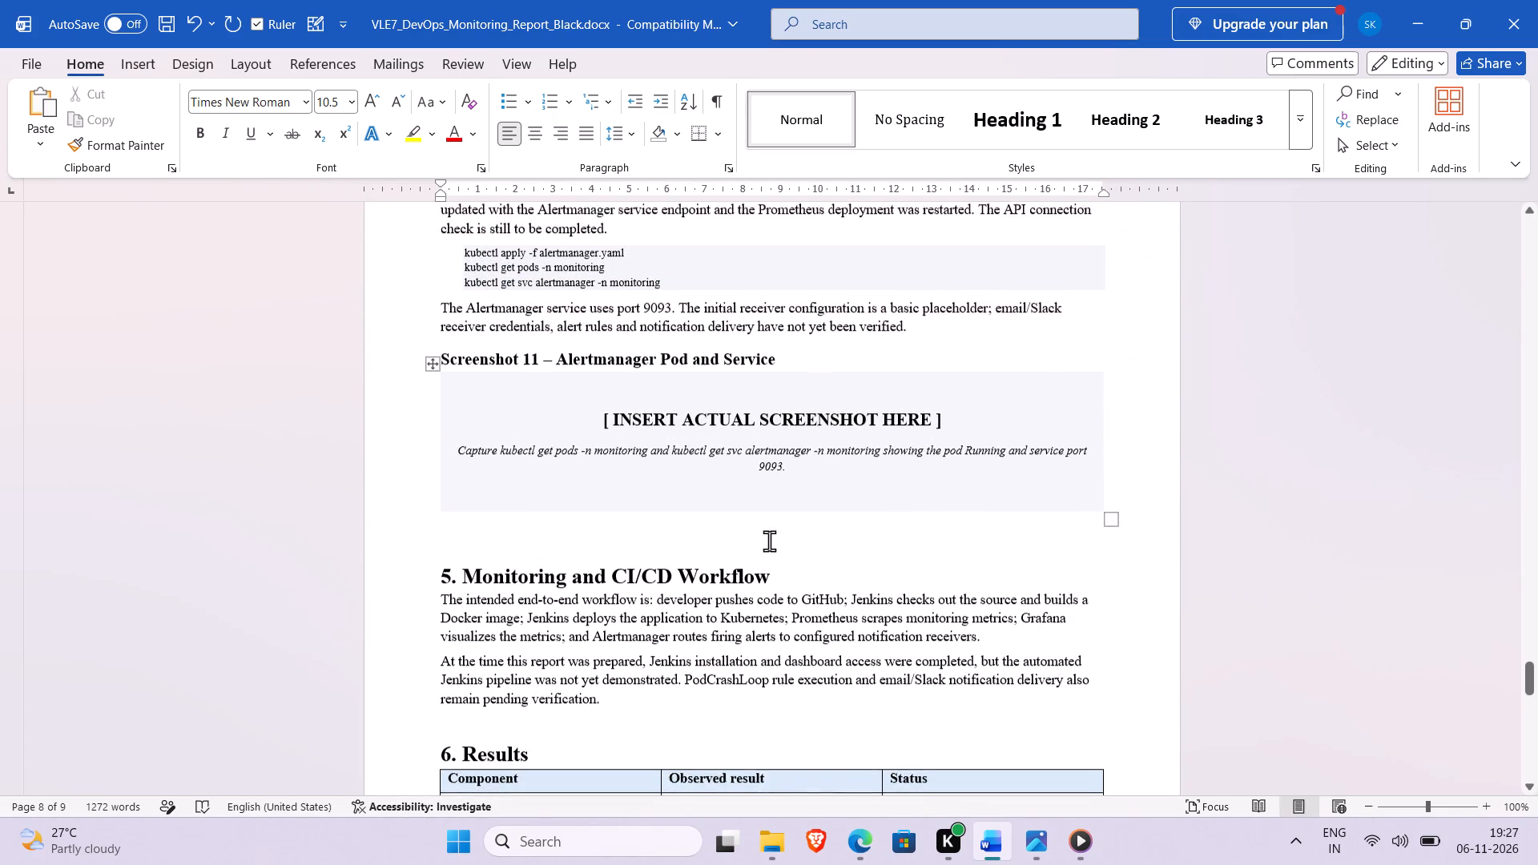
scroll(769, 541, "up", 1)
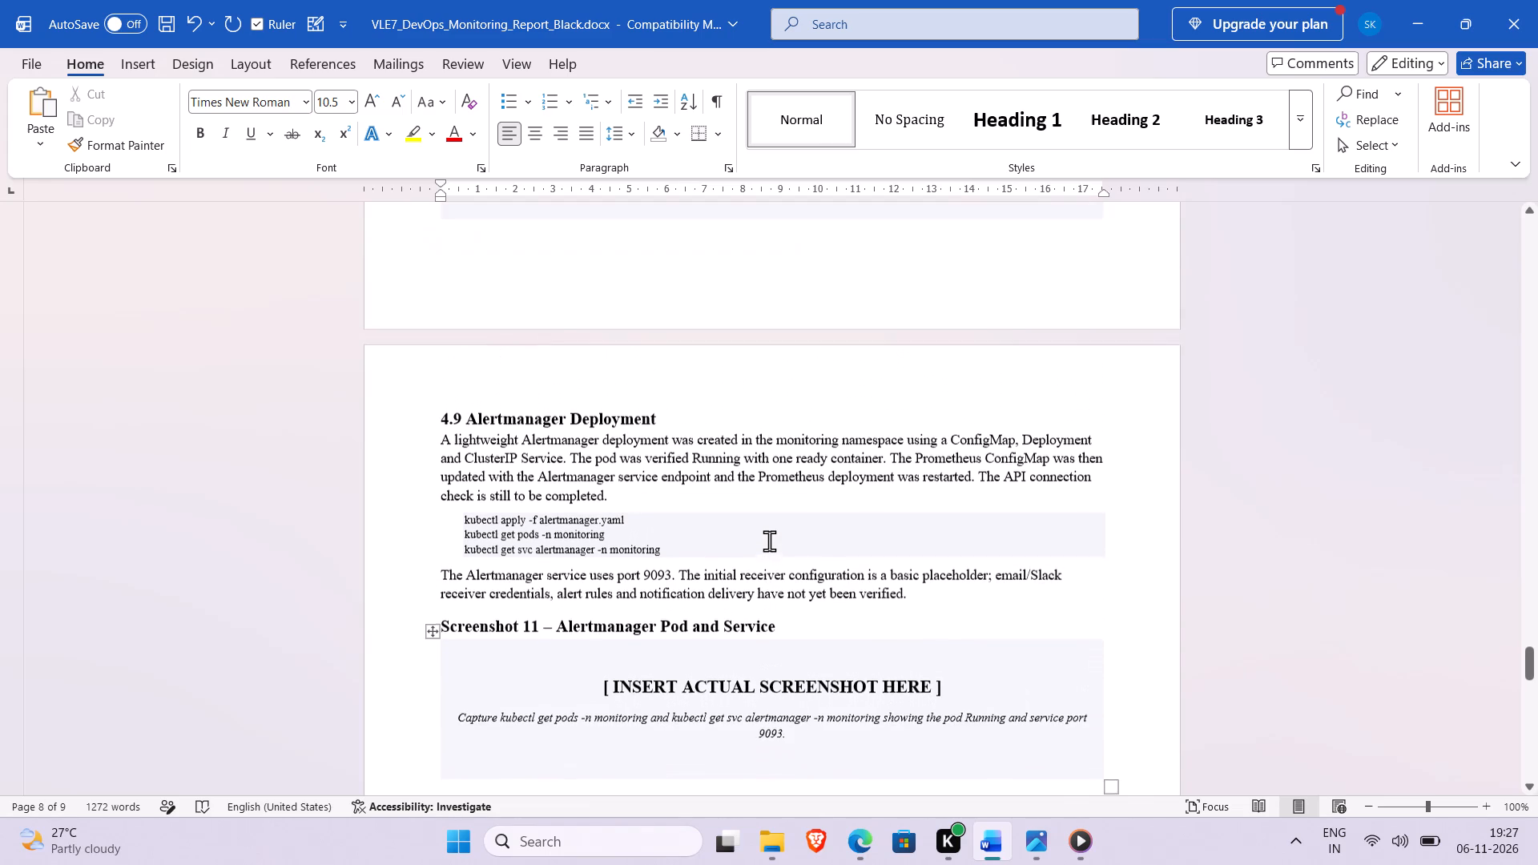
scroll(769, 541, "up", 1)
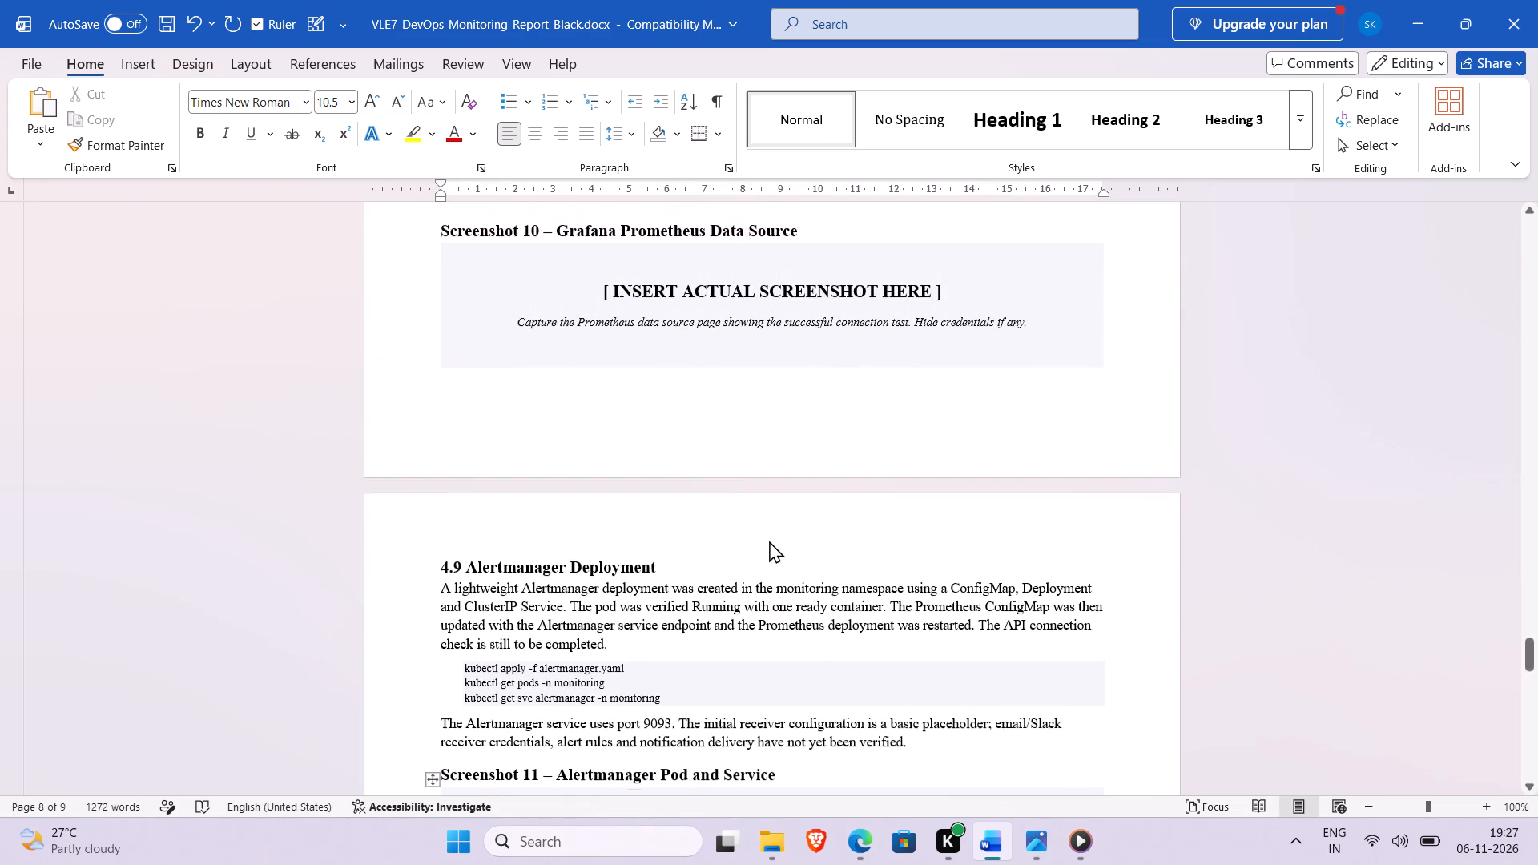
scroll(769, 541, "up", 2)
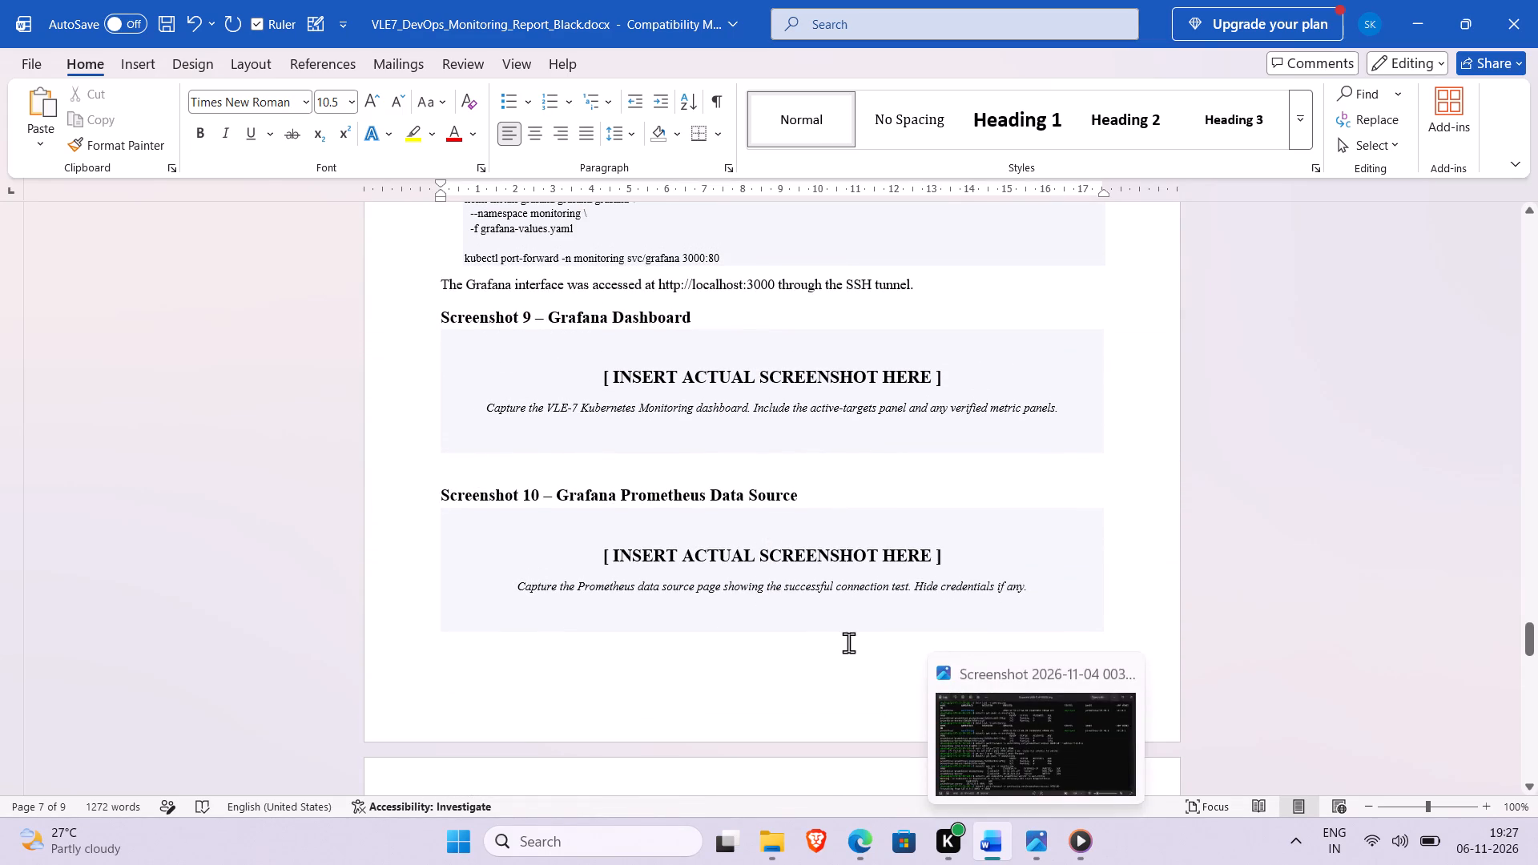
scroll(848, 642, "up", 2)
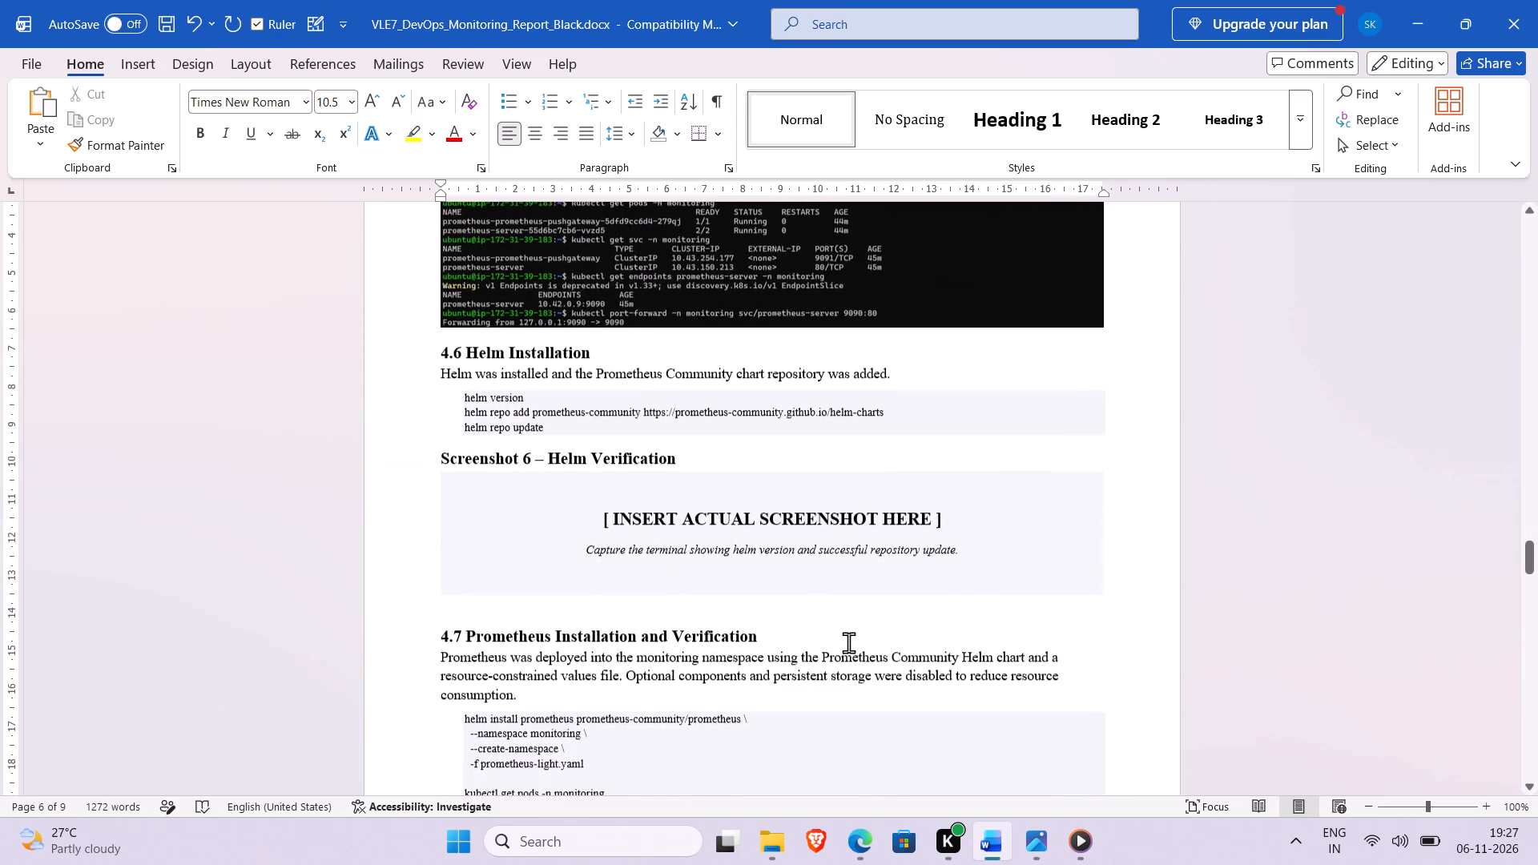
Switch to the VLE-7 video in Media Player and skim past the AWS EC2 pages, pausing in the terminal section after the git configuration.
left_click(1077, 856)
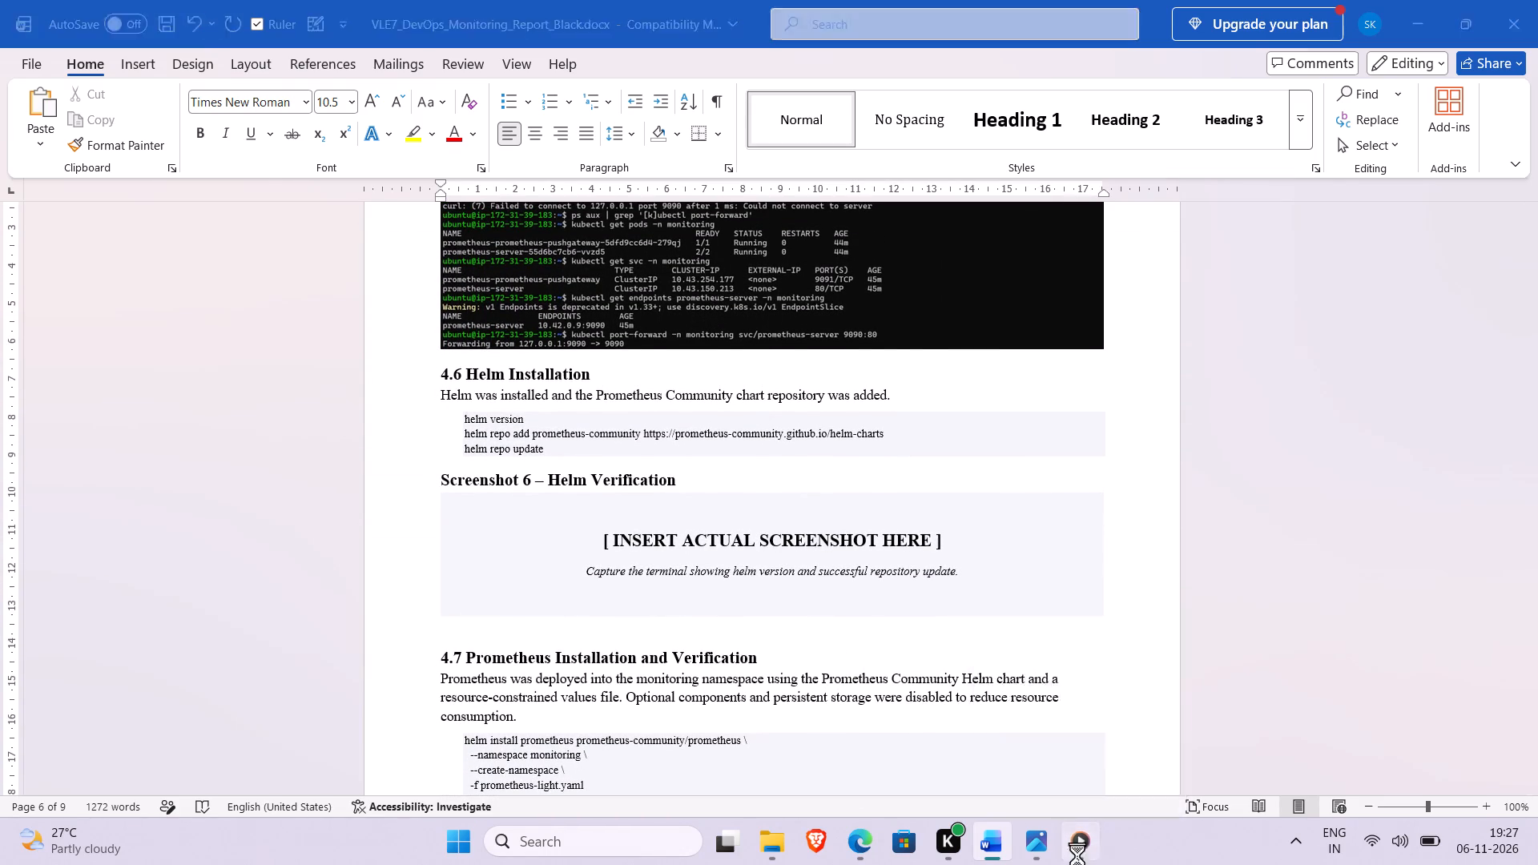
left_click(125, 732)
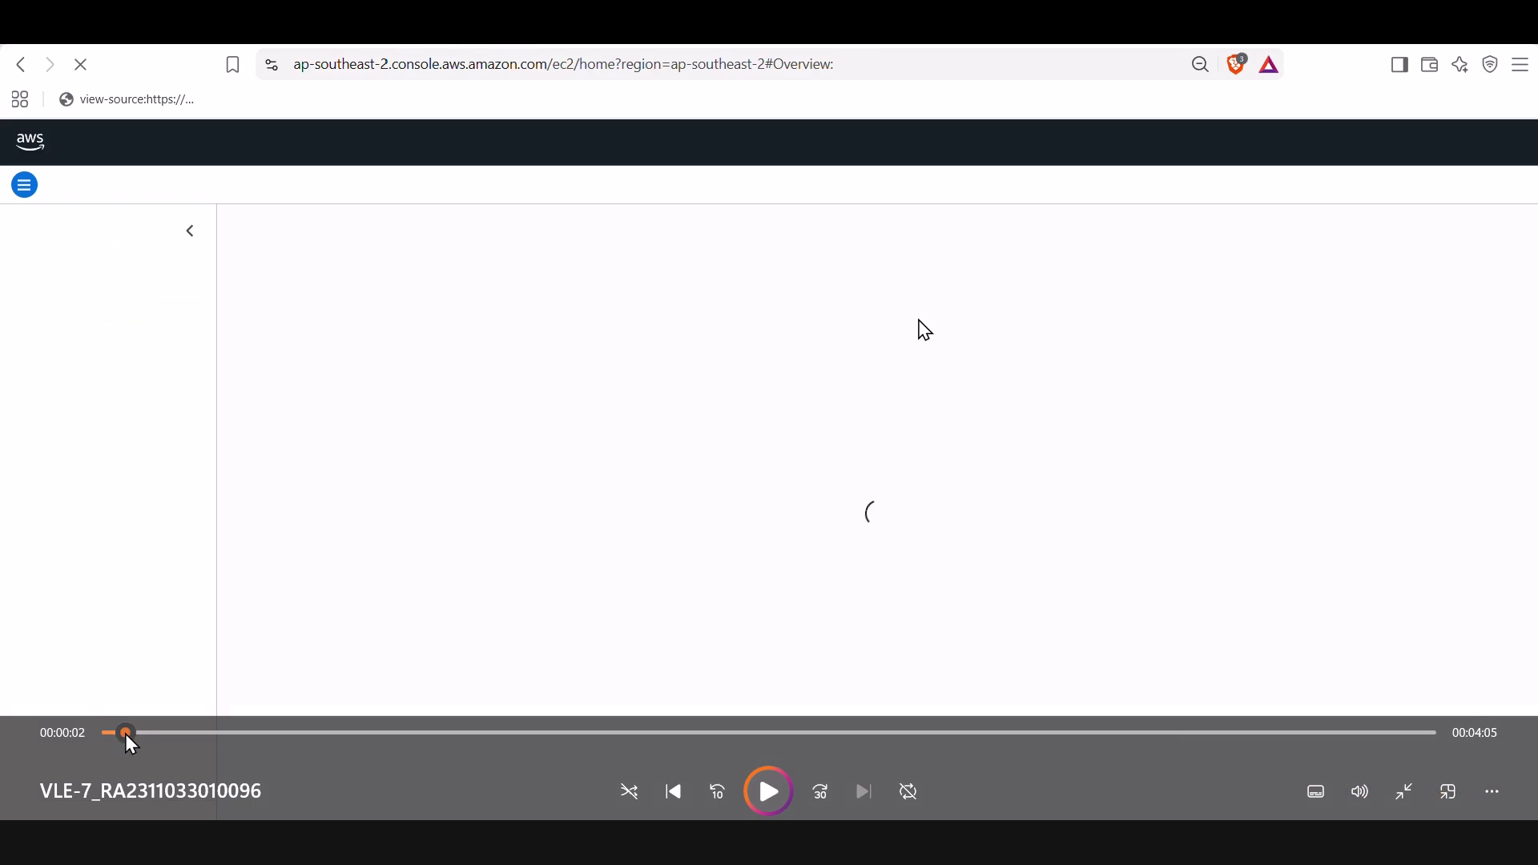
left_click(752, 764)
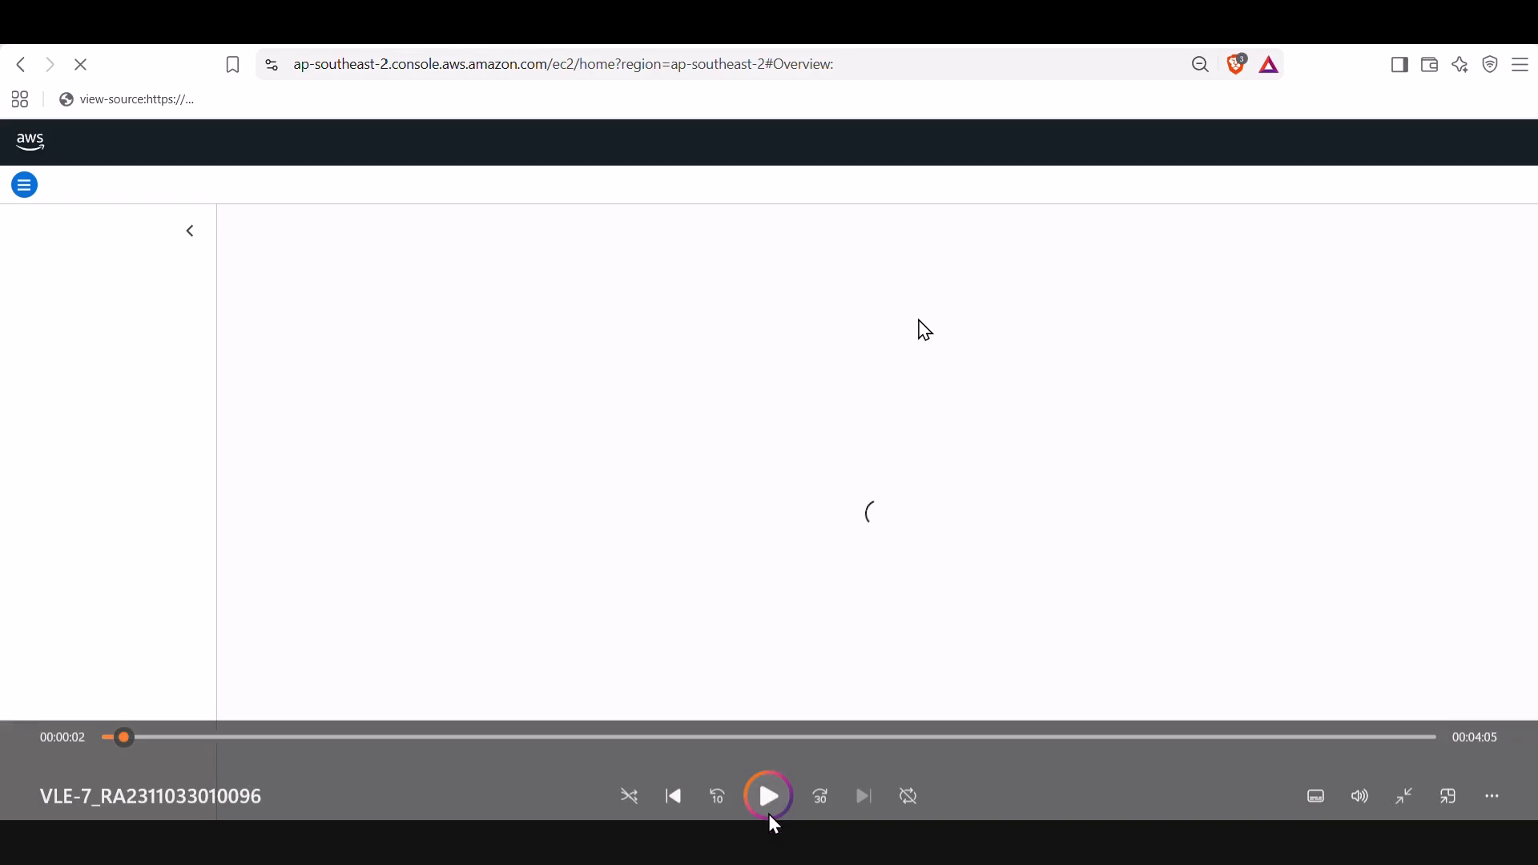
left_click(756, 796)
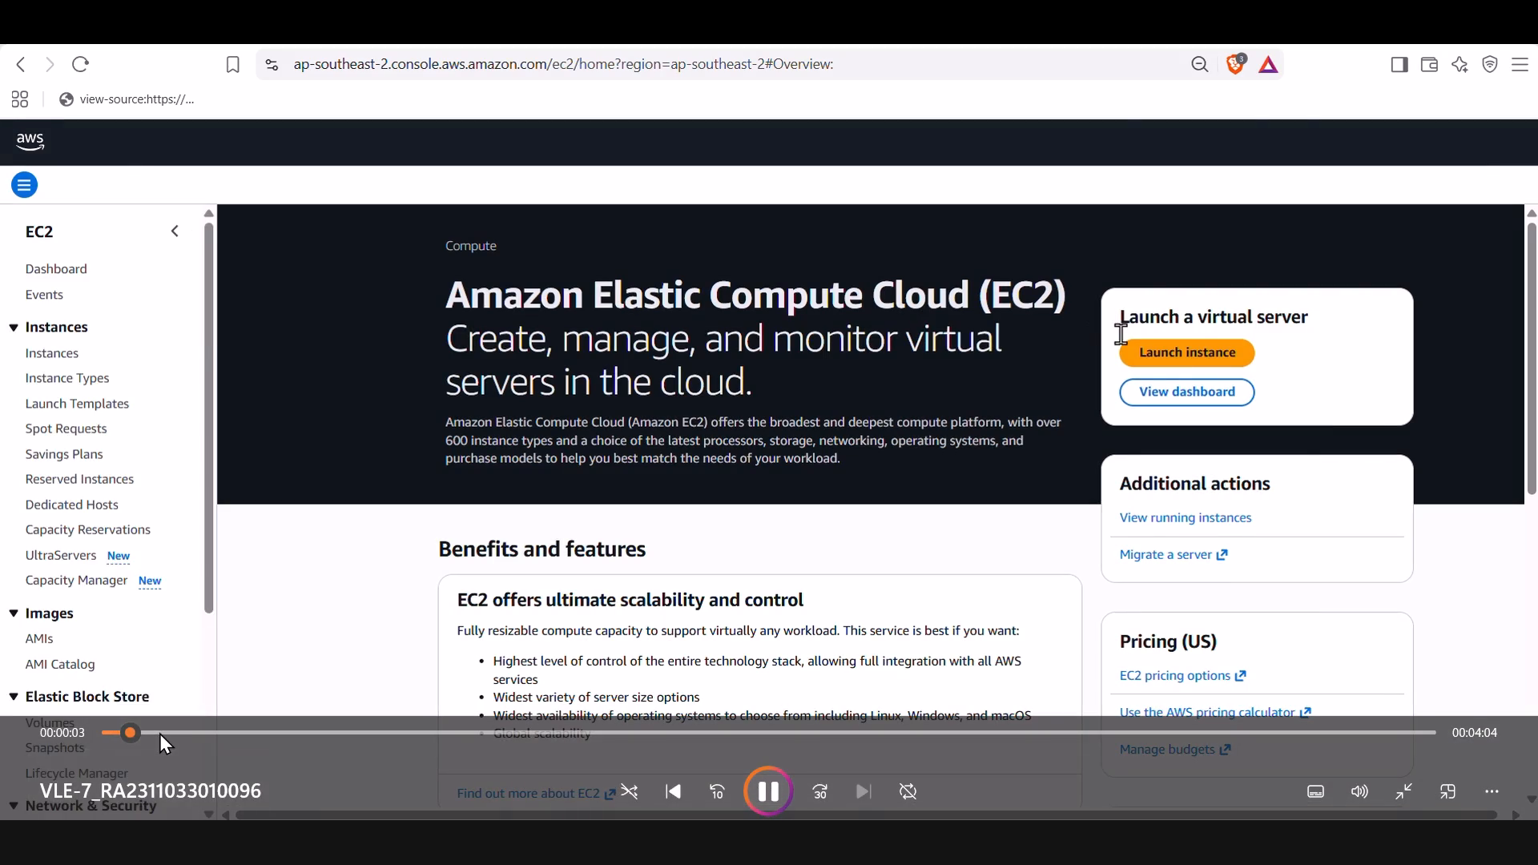
left_click(159, 732)
left_click(203, 735)
left_click(242, 730)
left_click(297, 722)
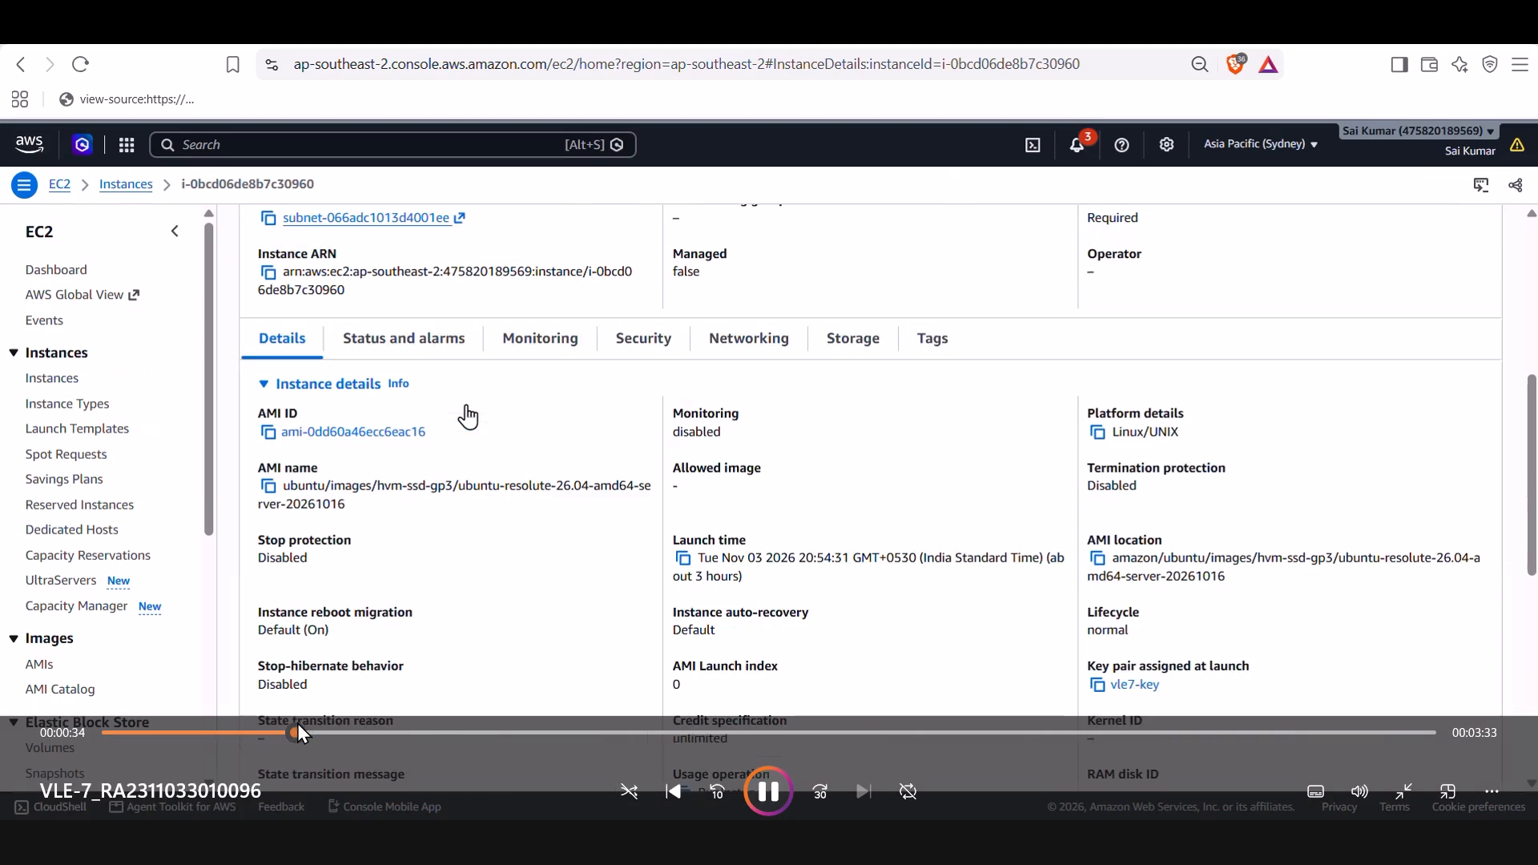
left_click(340, 726)
left_click(390, 727)
left_click(428, 731)
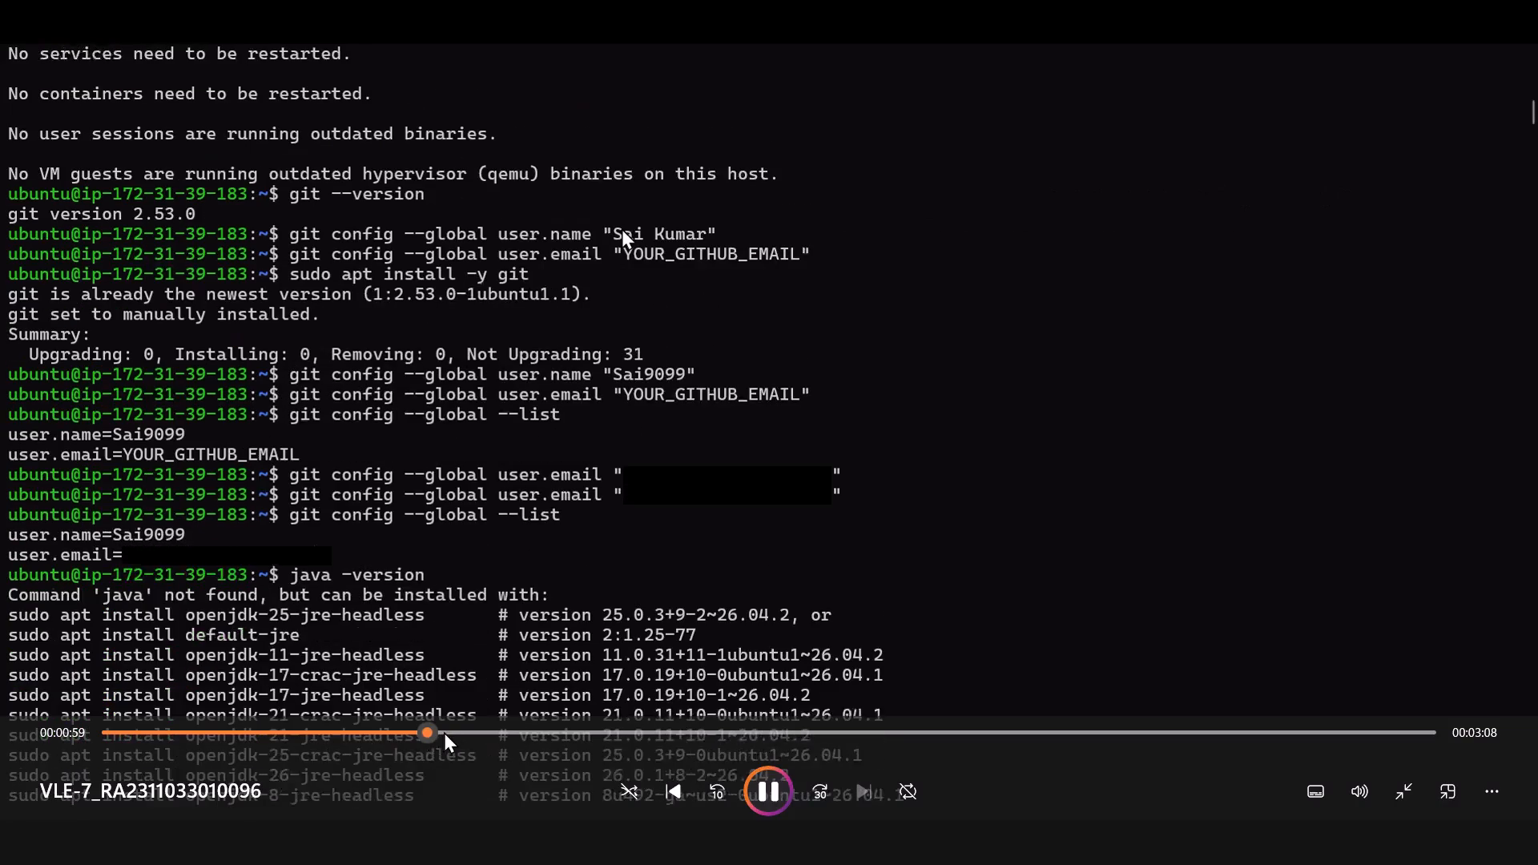
key("space")
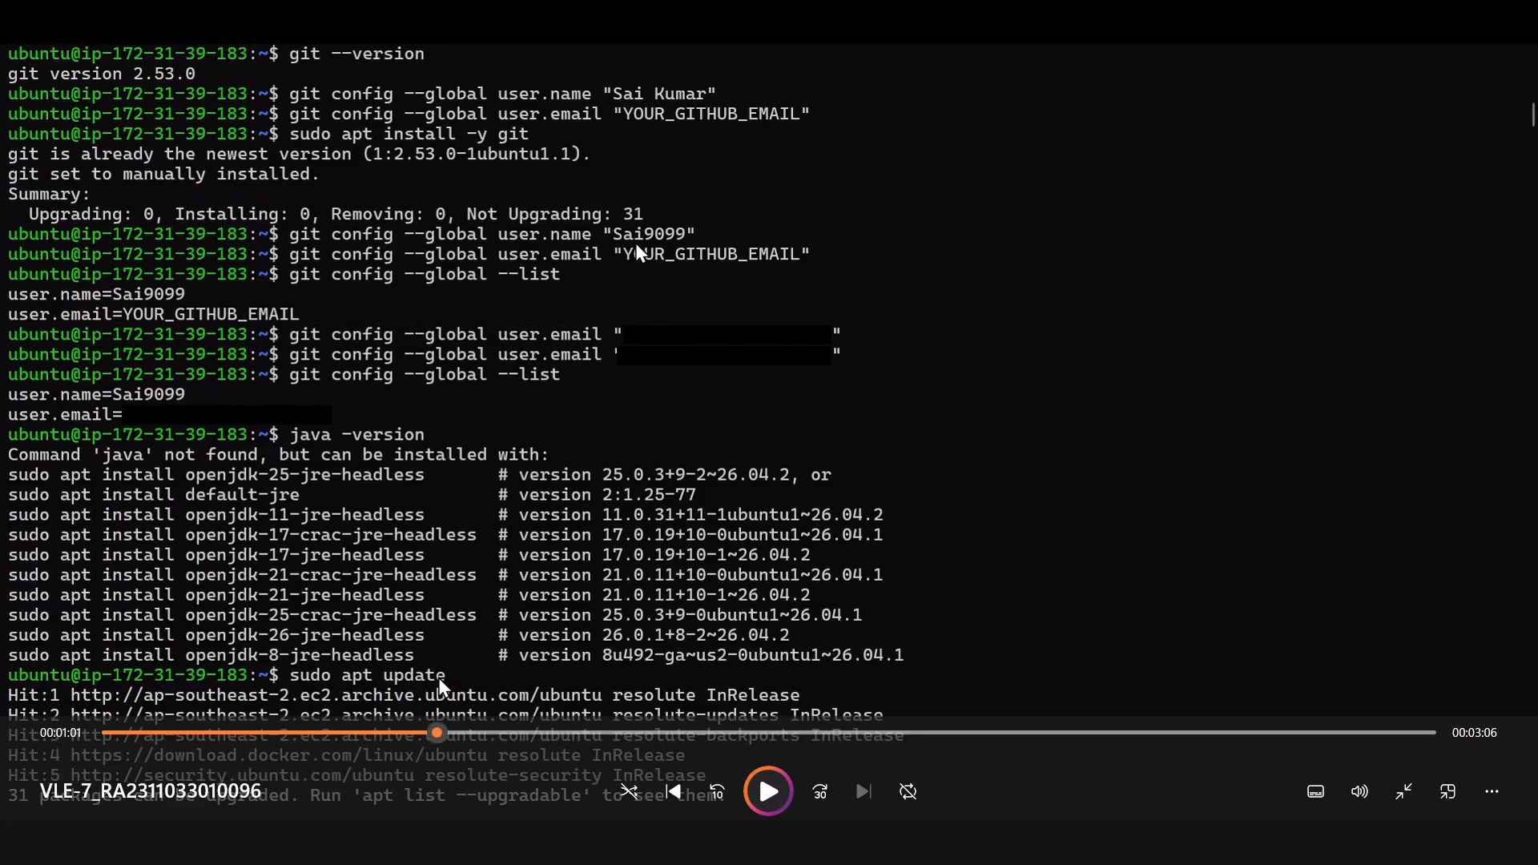
key("space")
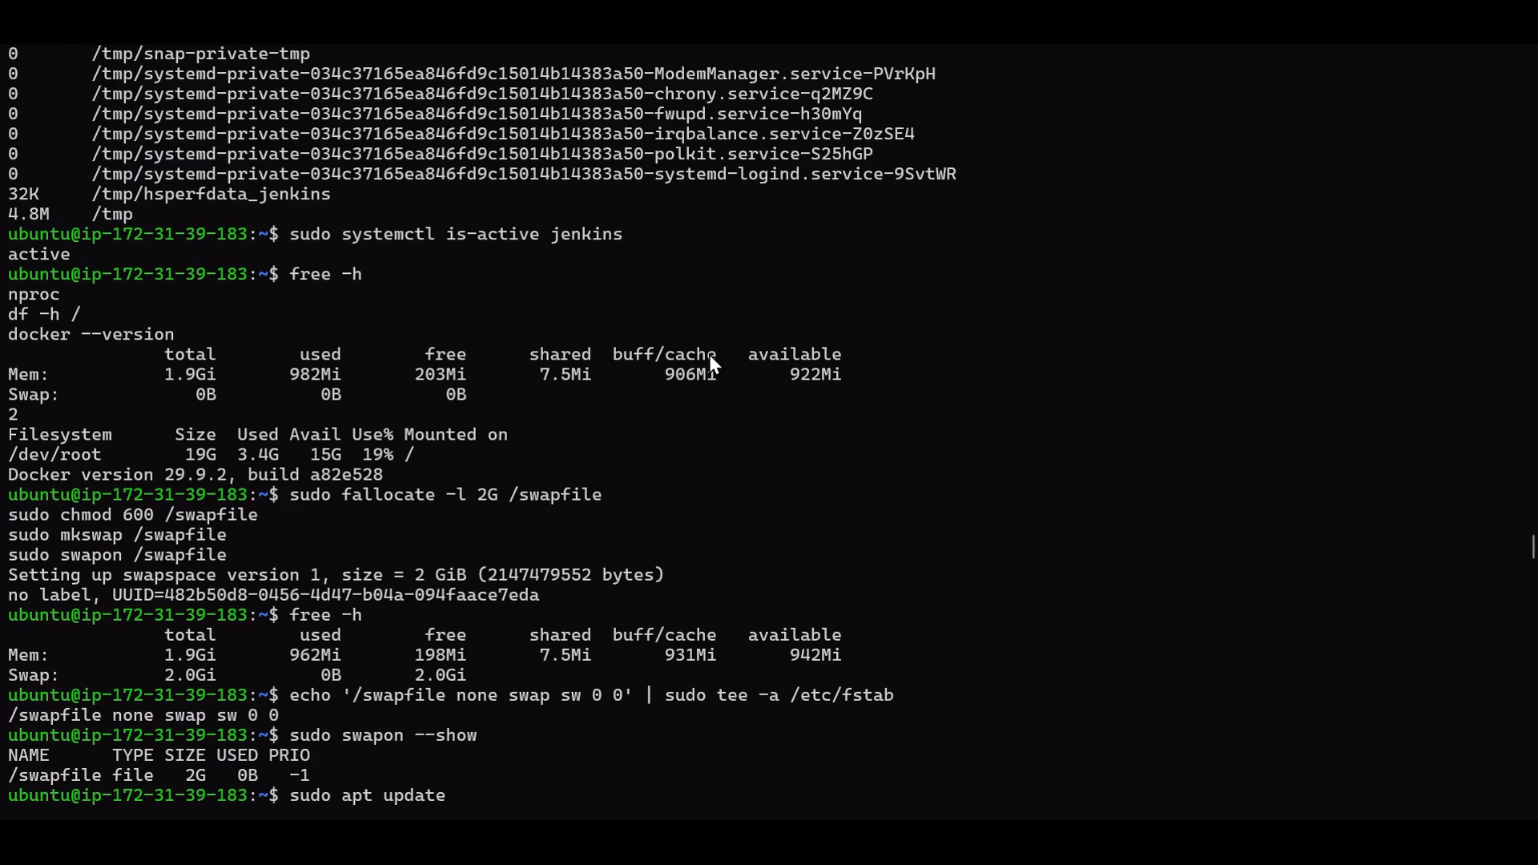
key("space")
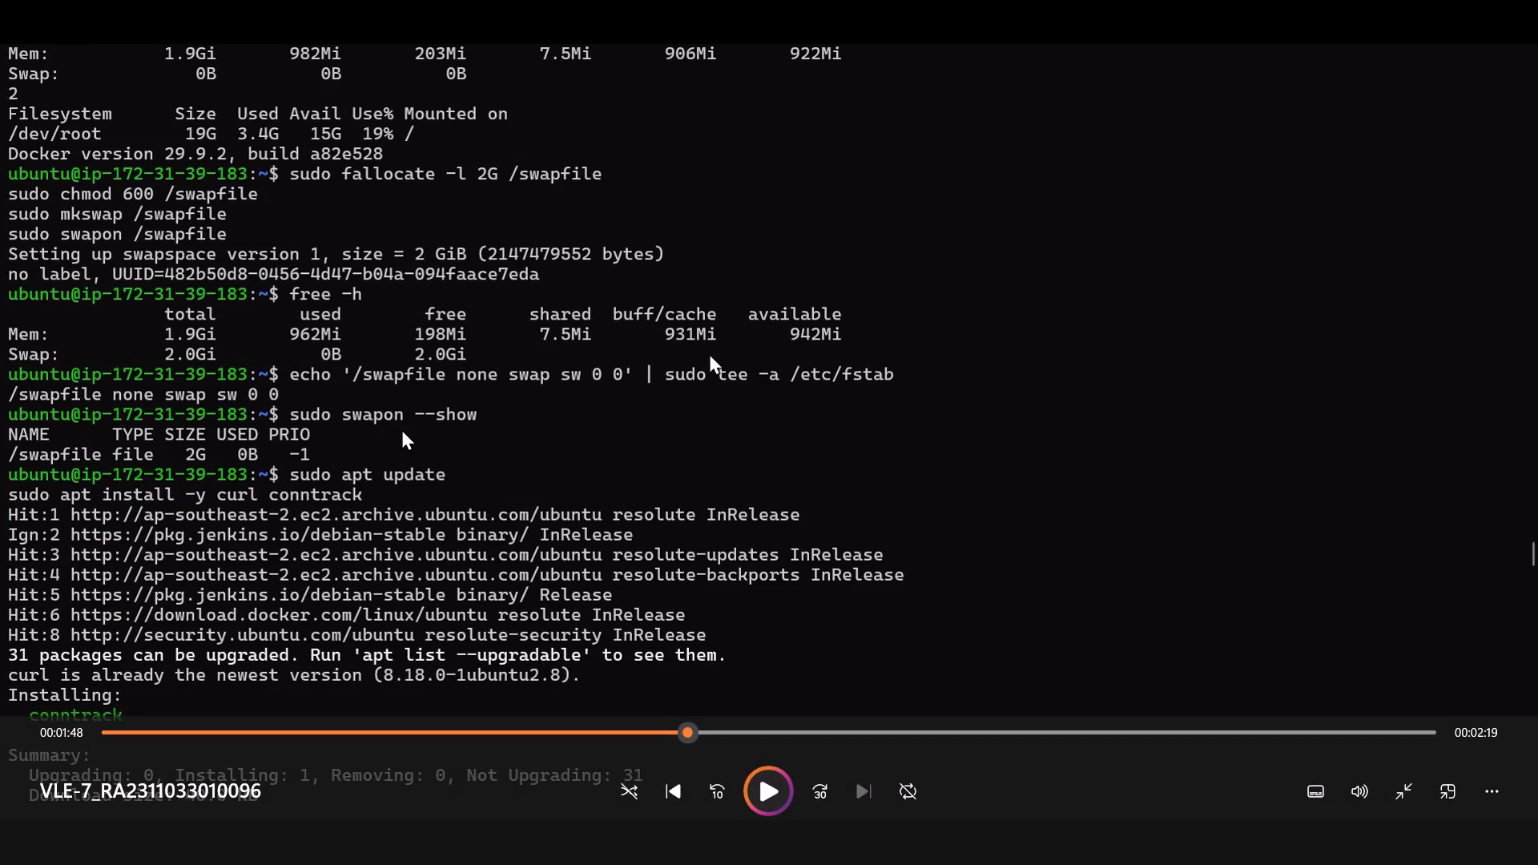
key("space")
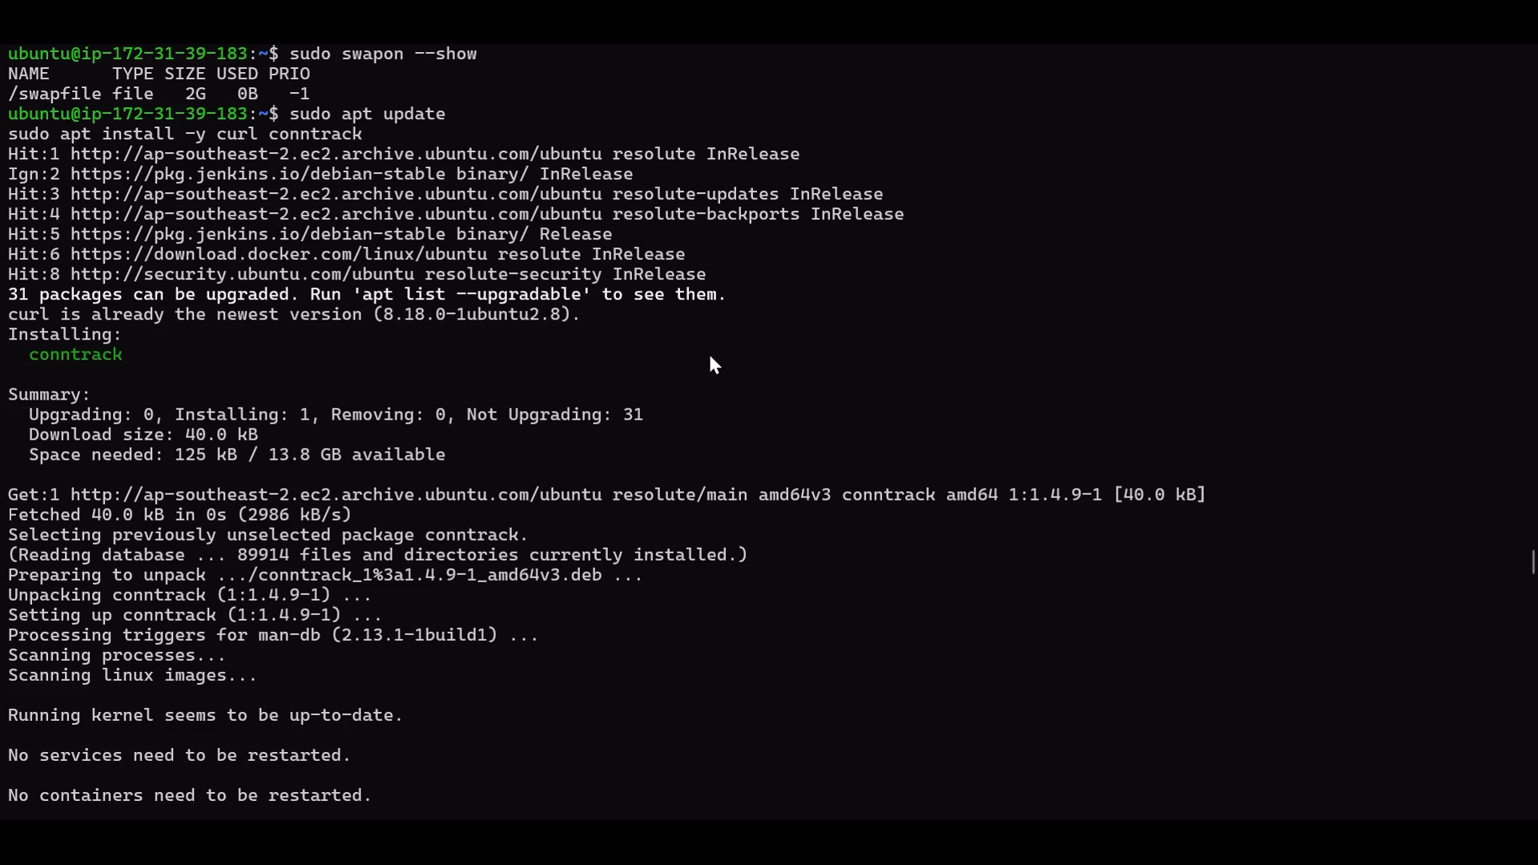
key("space")
key("space")
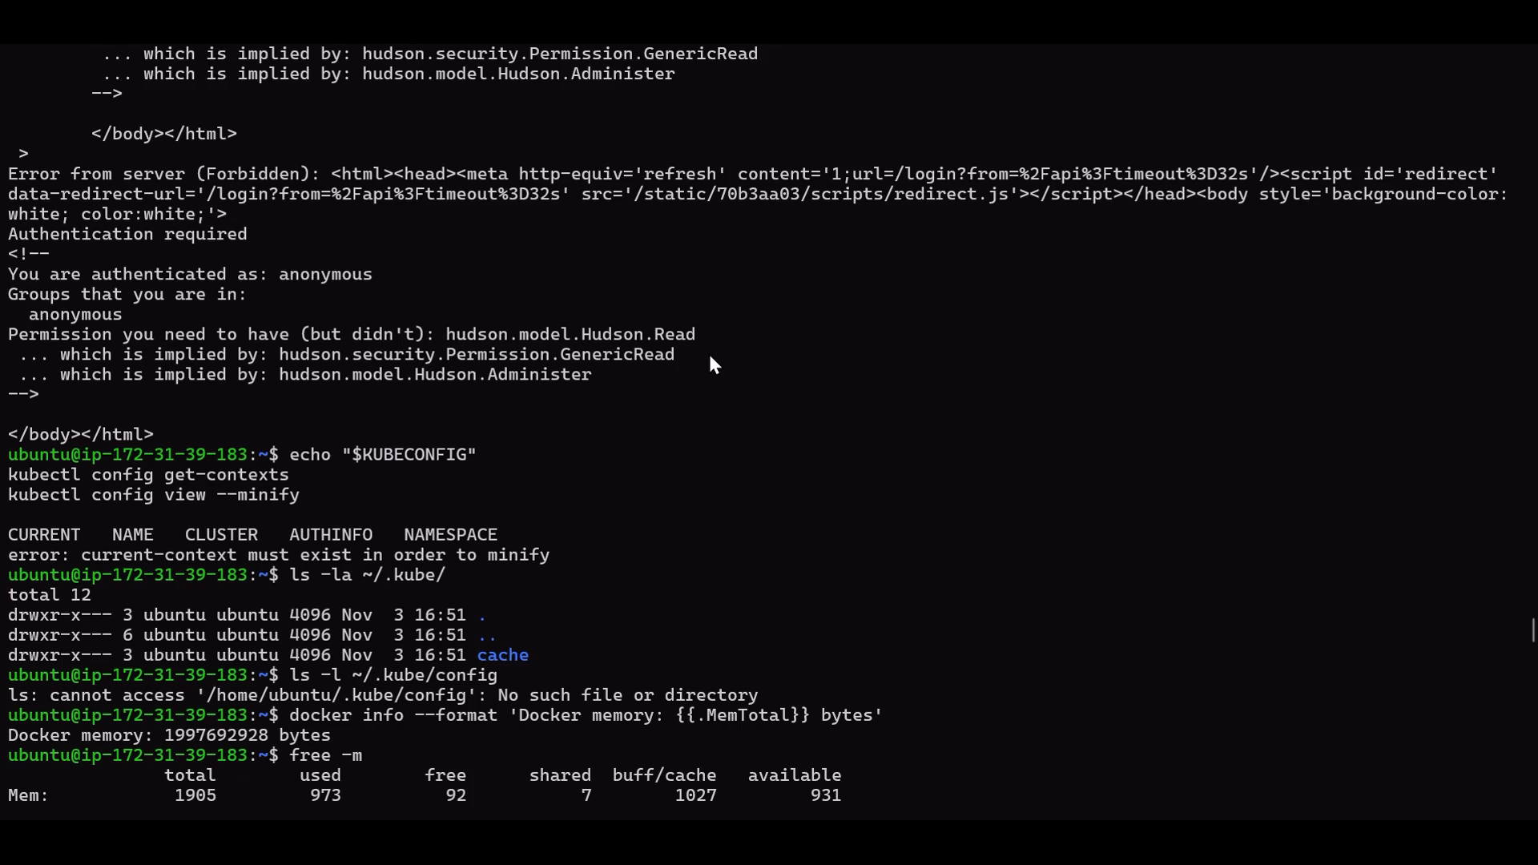
key("space")
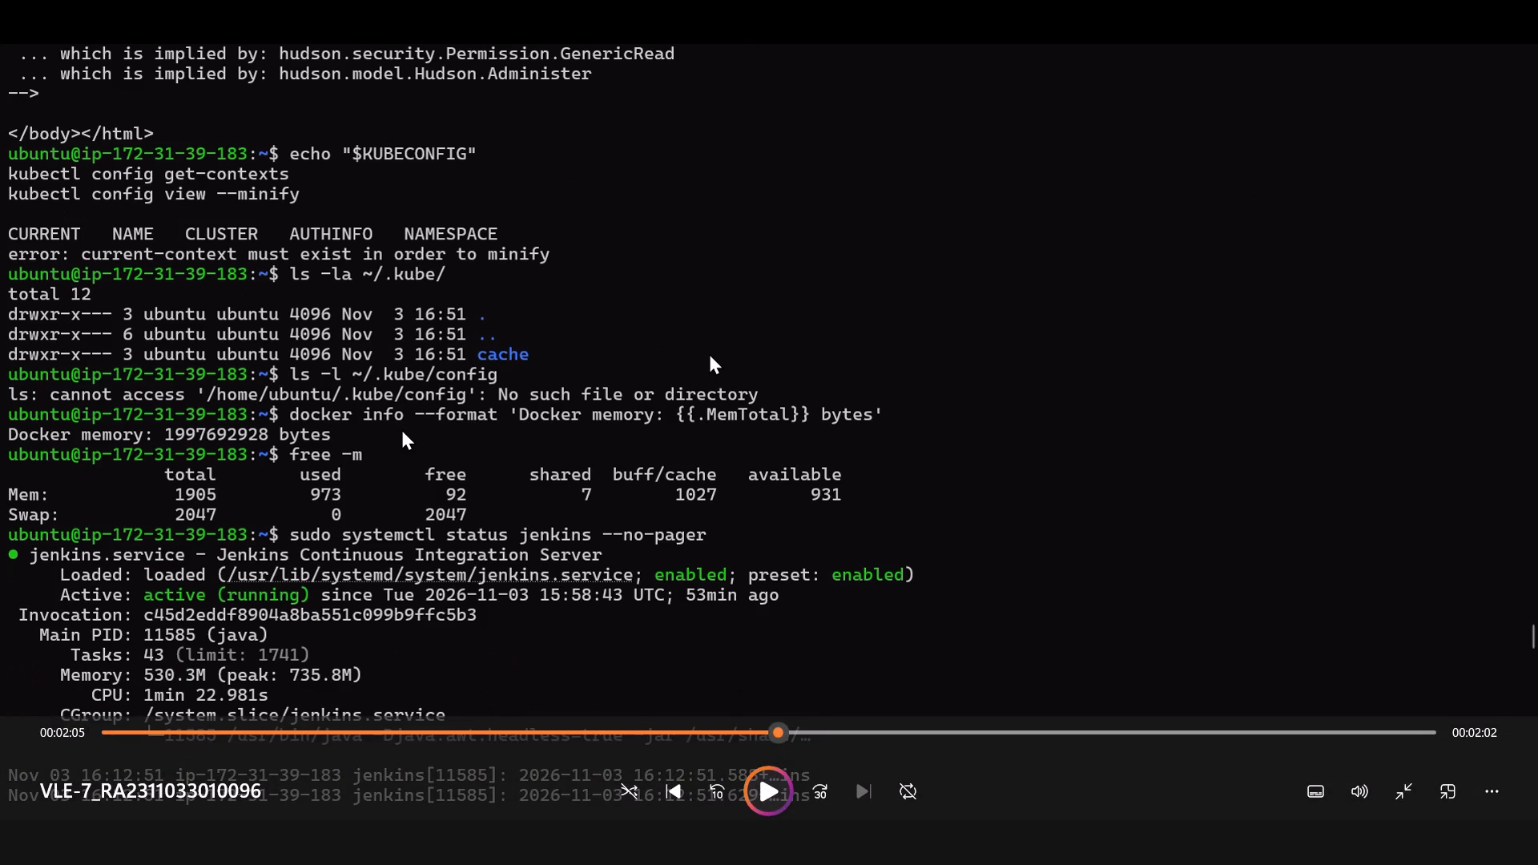
Step through the k3s installation and nginx deployment footage, examining the frames with the helm version, helm repo update and helm repo list output.
key("space")
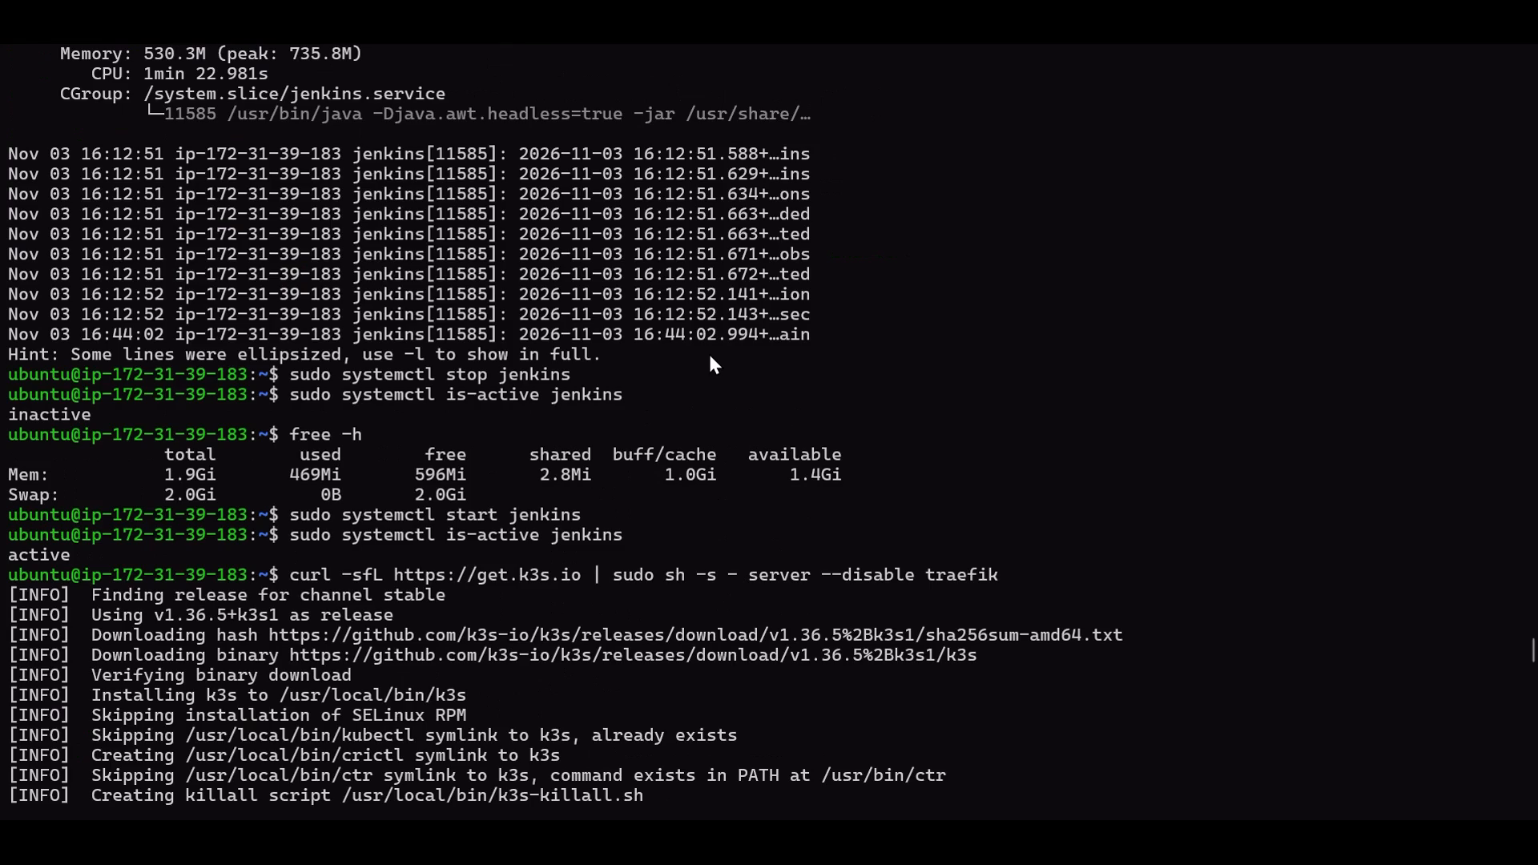
key("space")
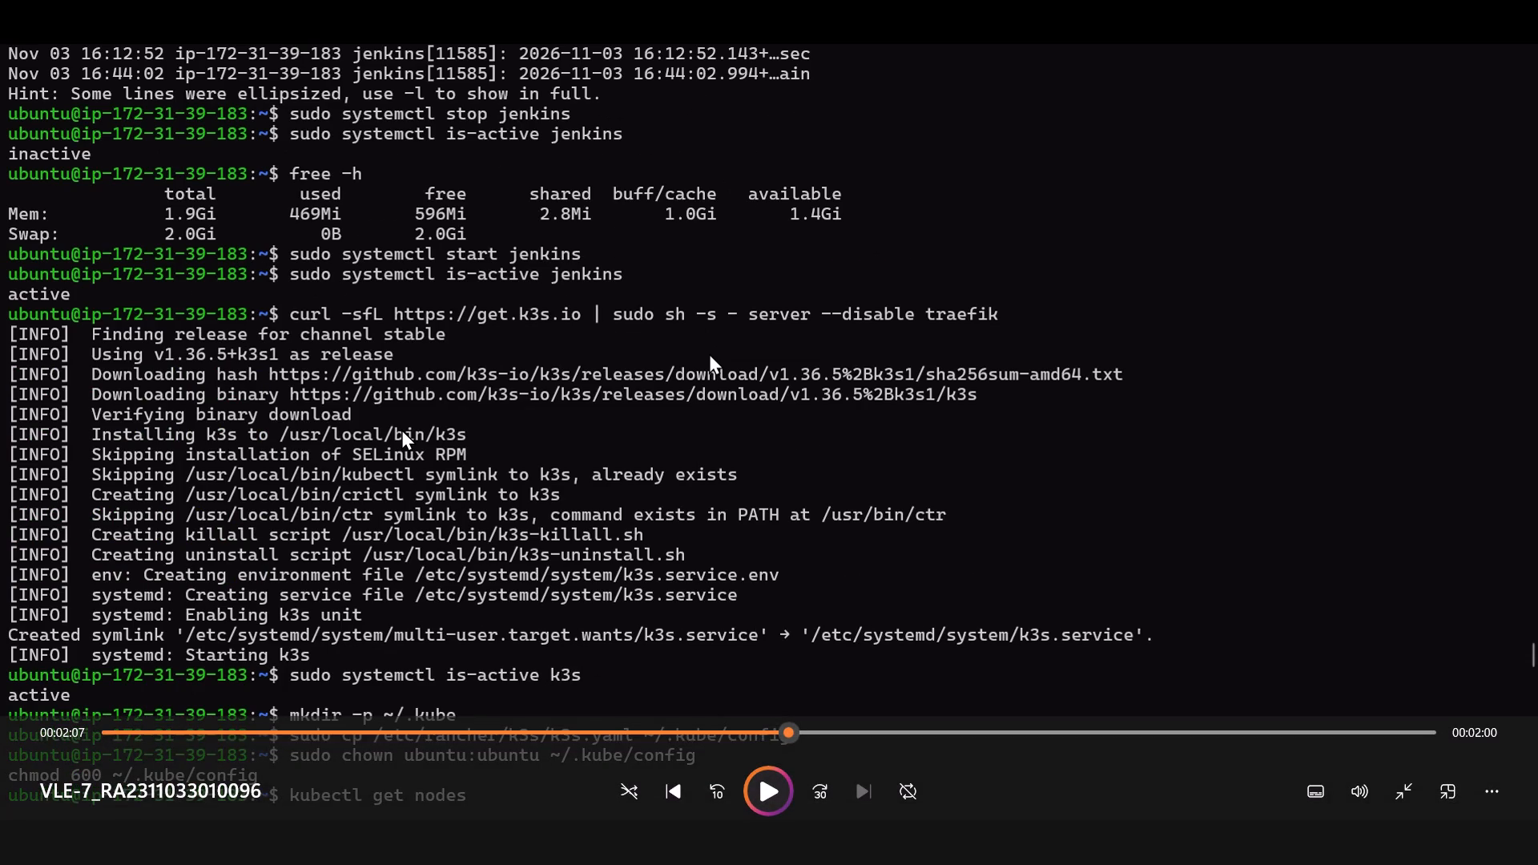
key("space")
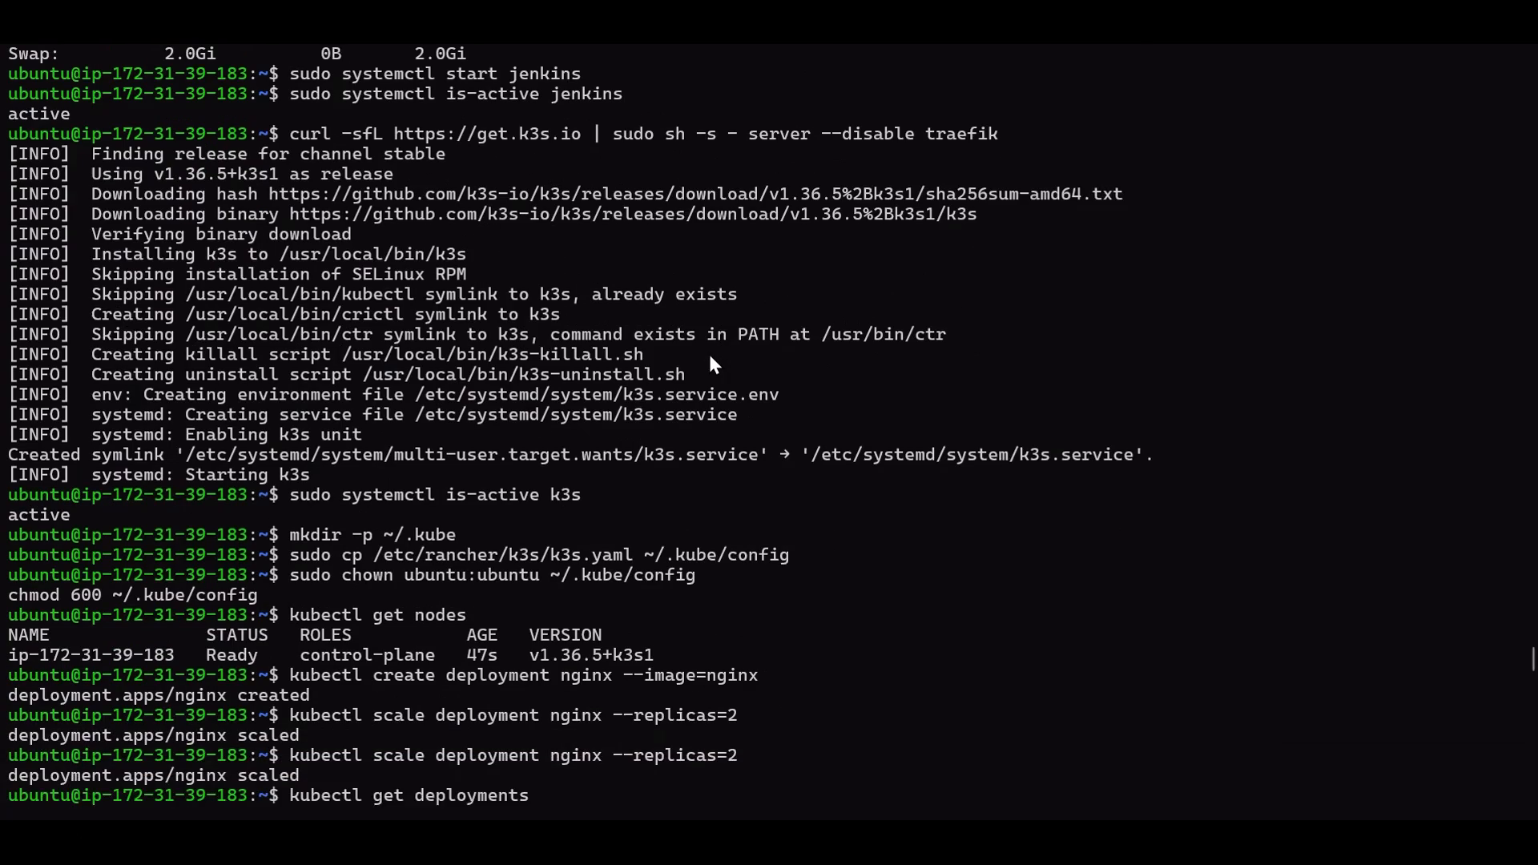
key("space")
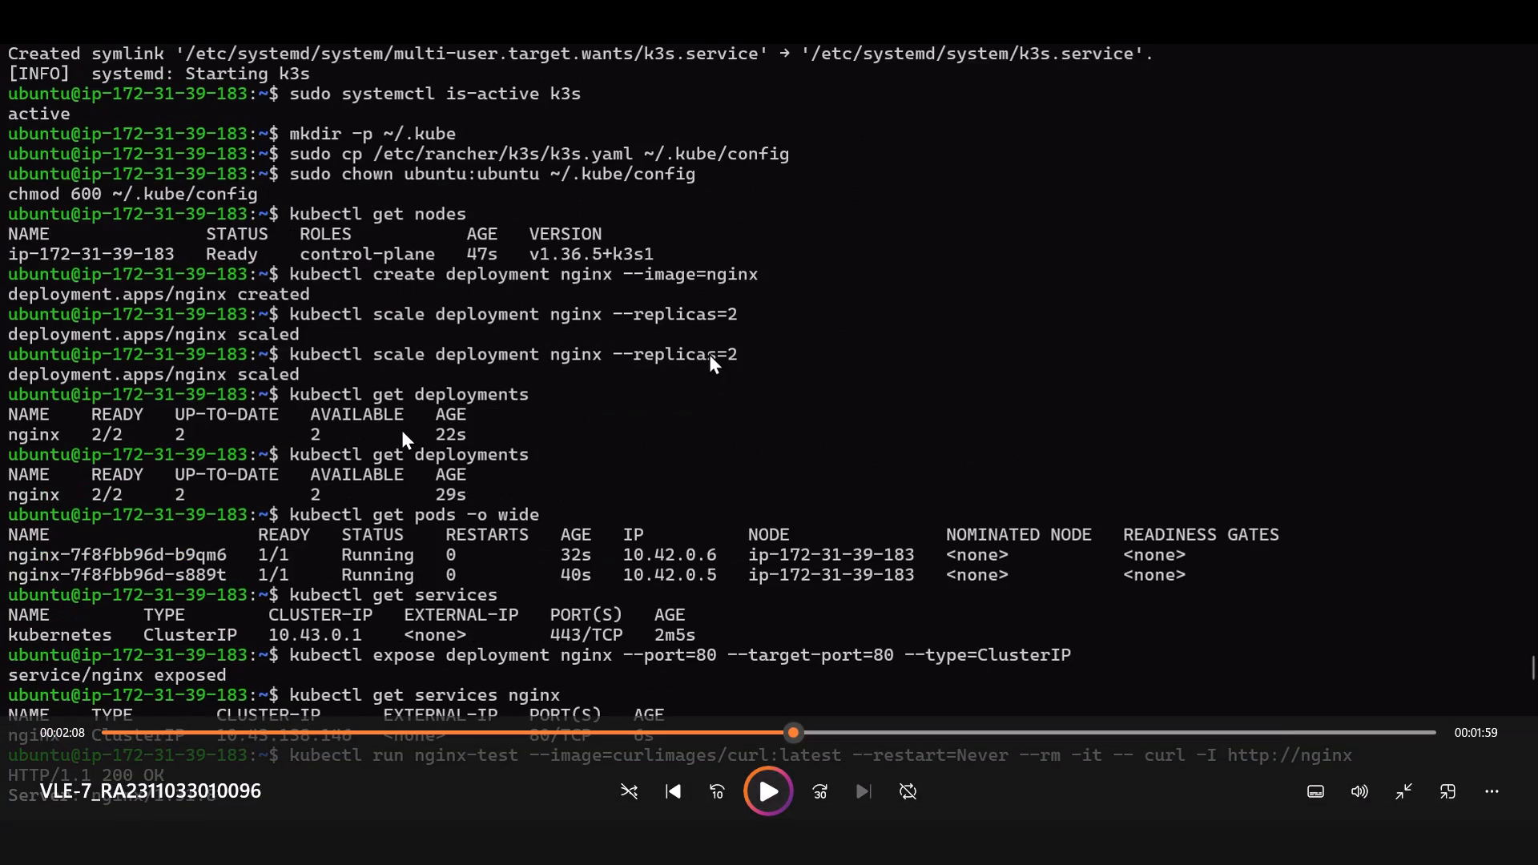
key("space")
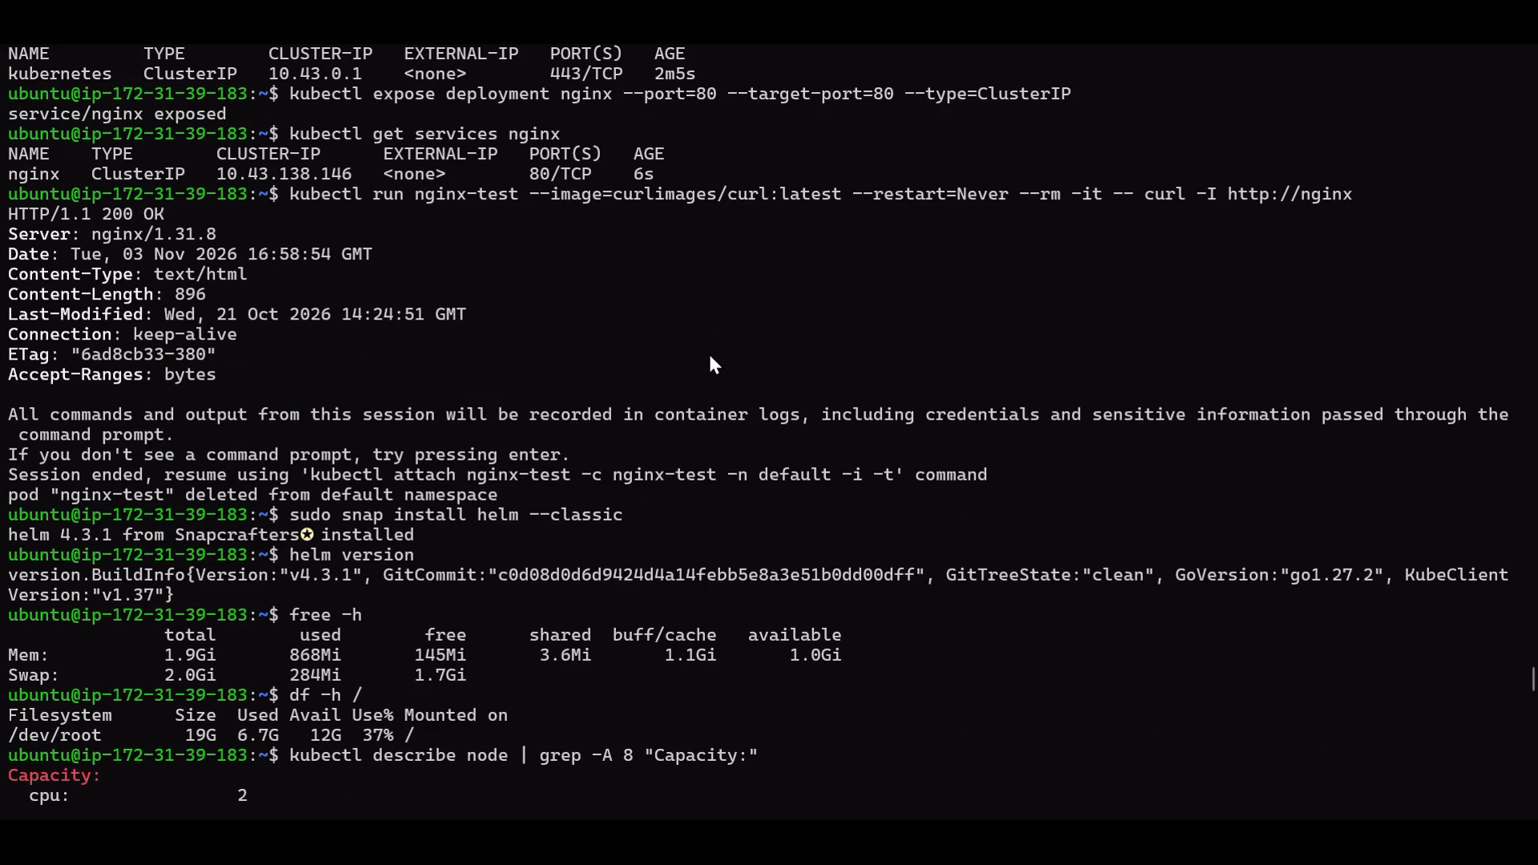
key("space")
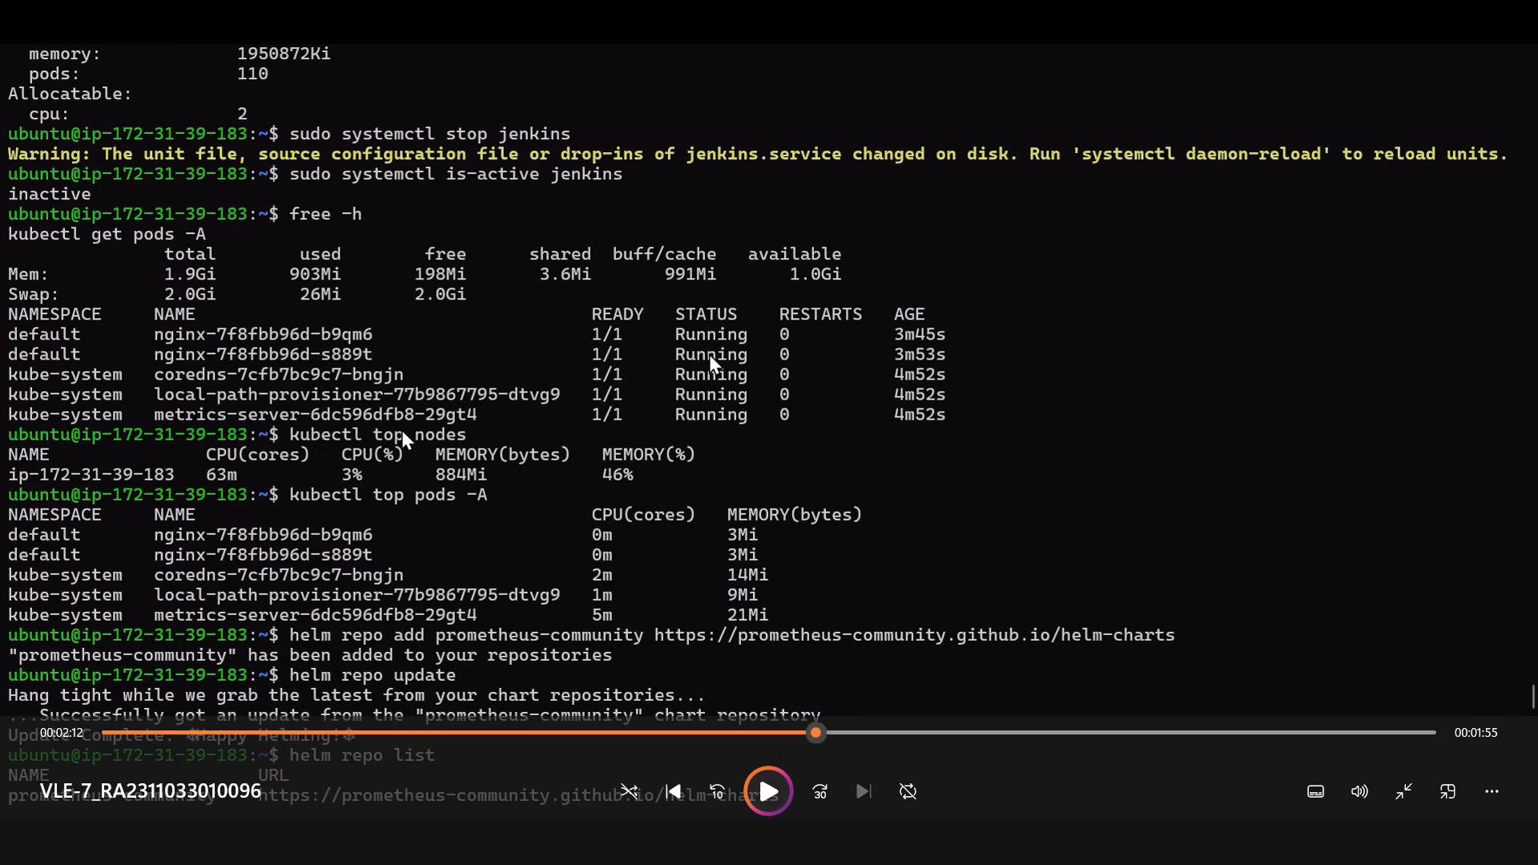
key("space")
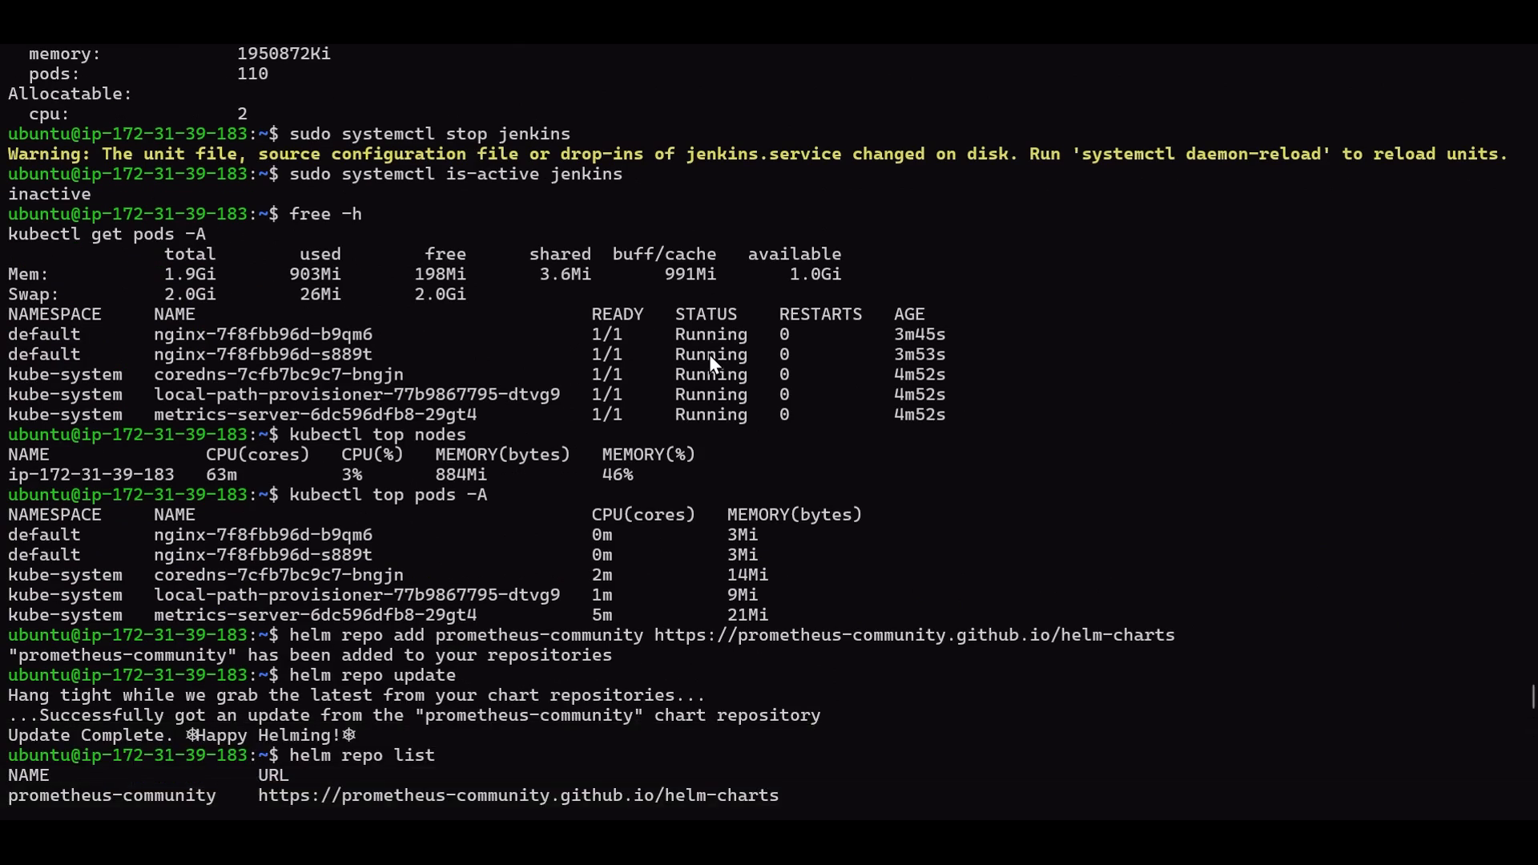
key("space")
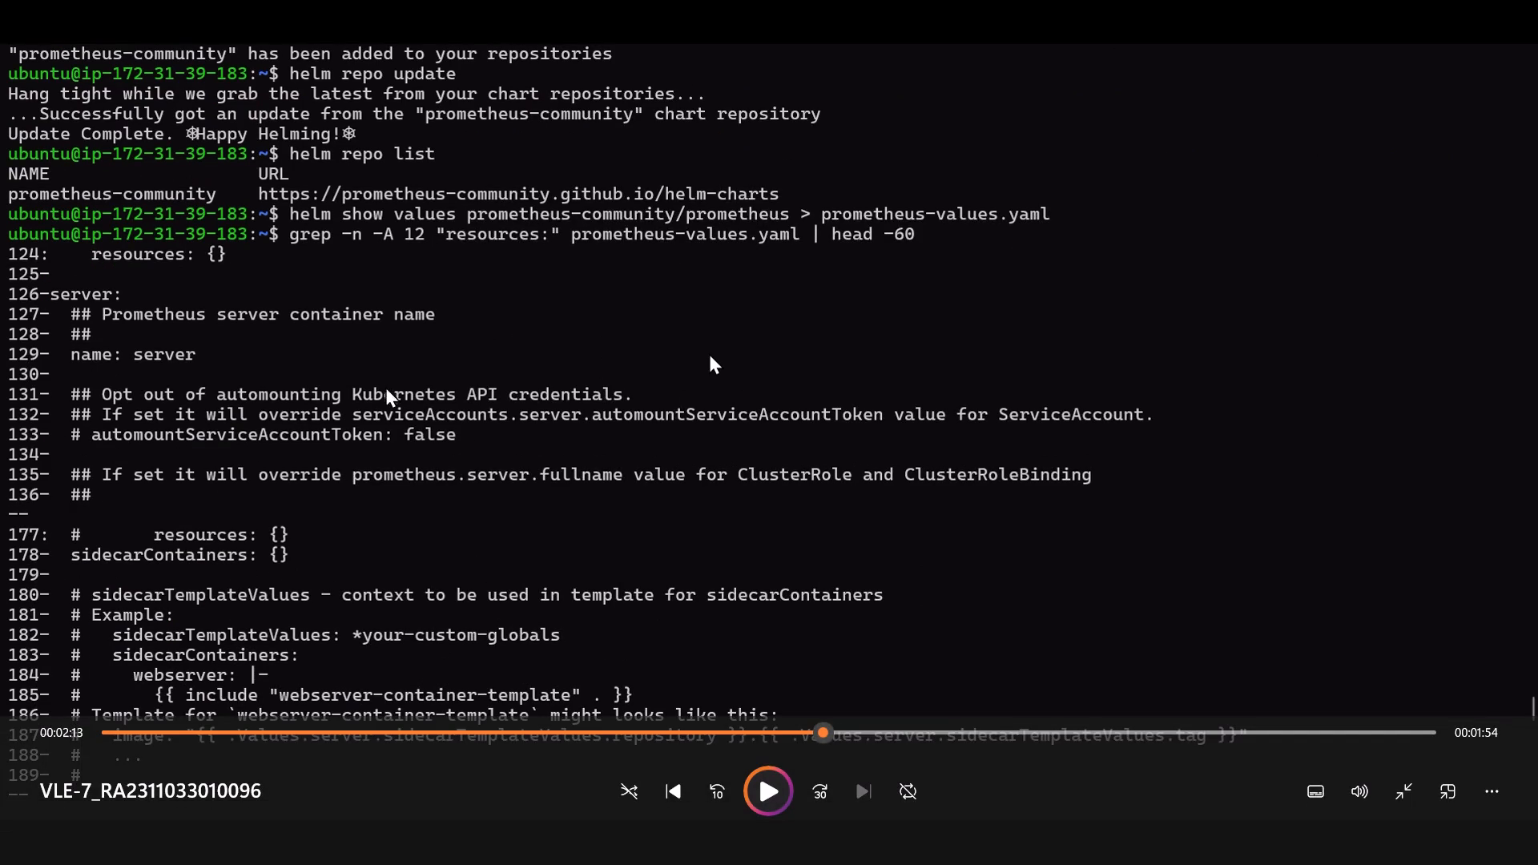
Continue through the Prometheus values and prometheus-light.yaml footage, pausing at the Prometheus install, helm list and monitoring pods output.
key("space")
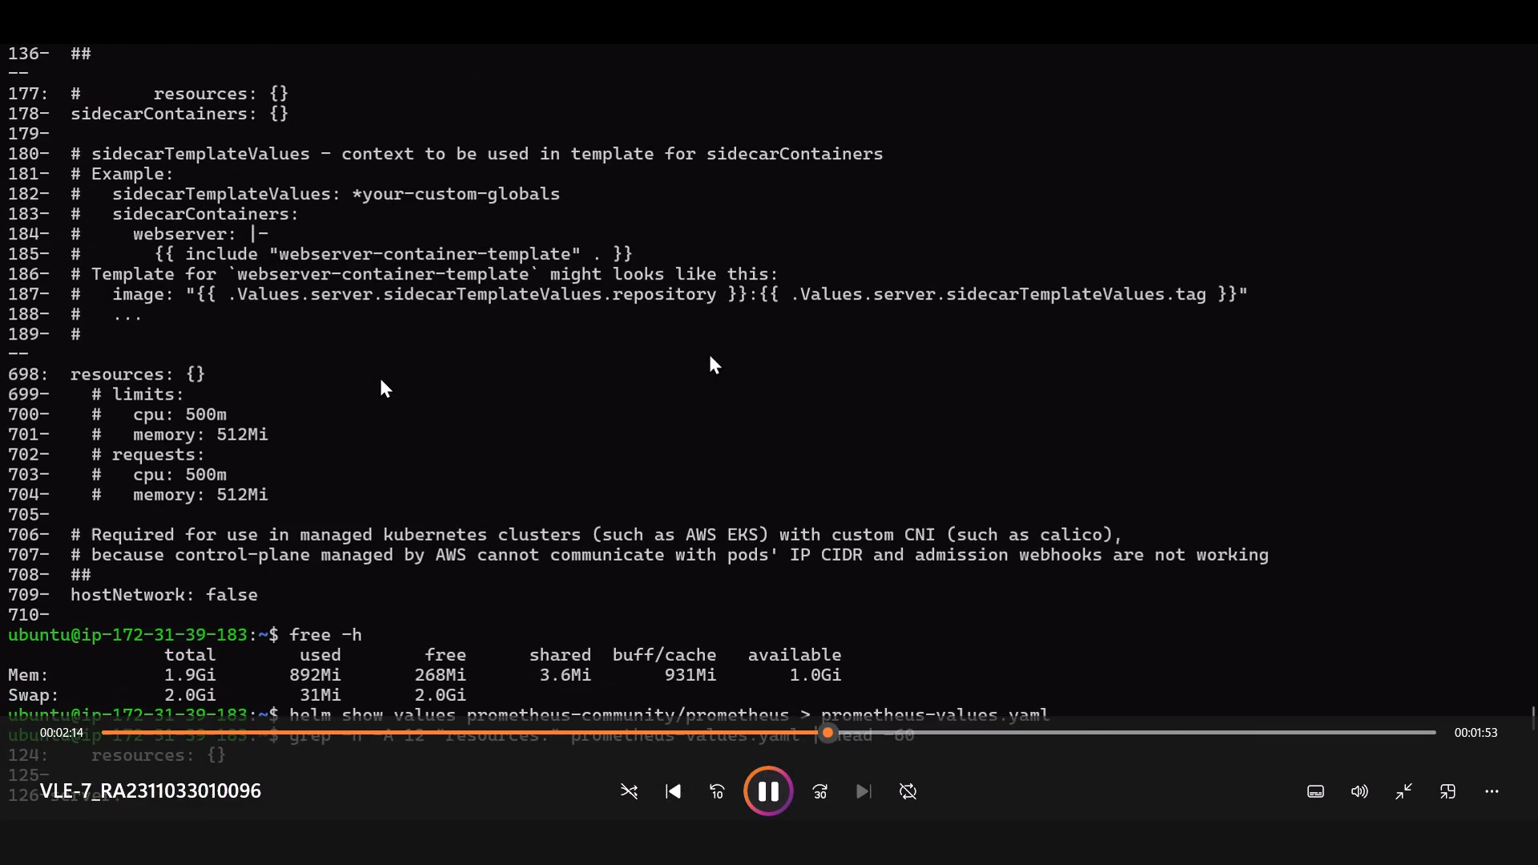
key("space")
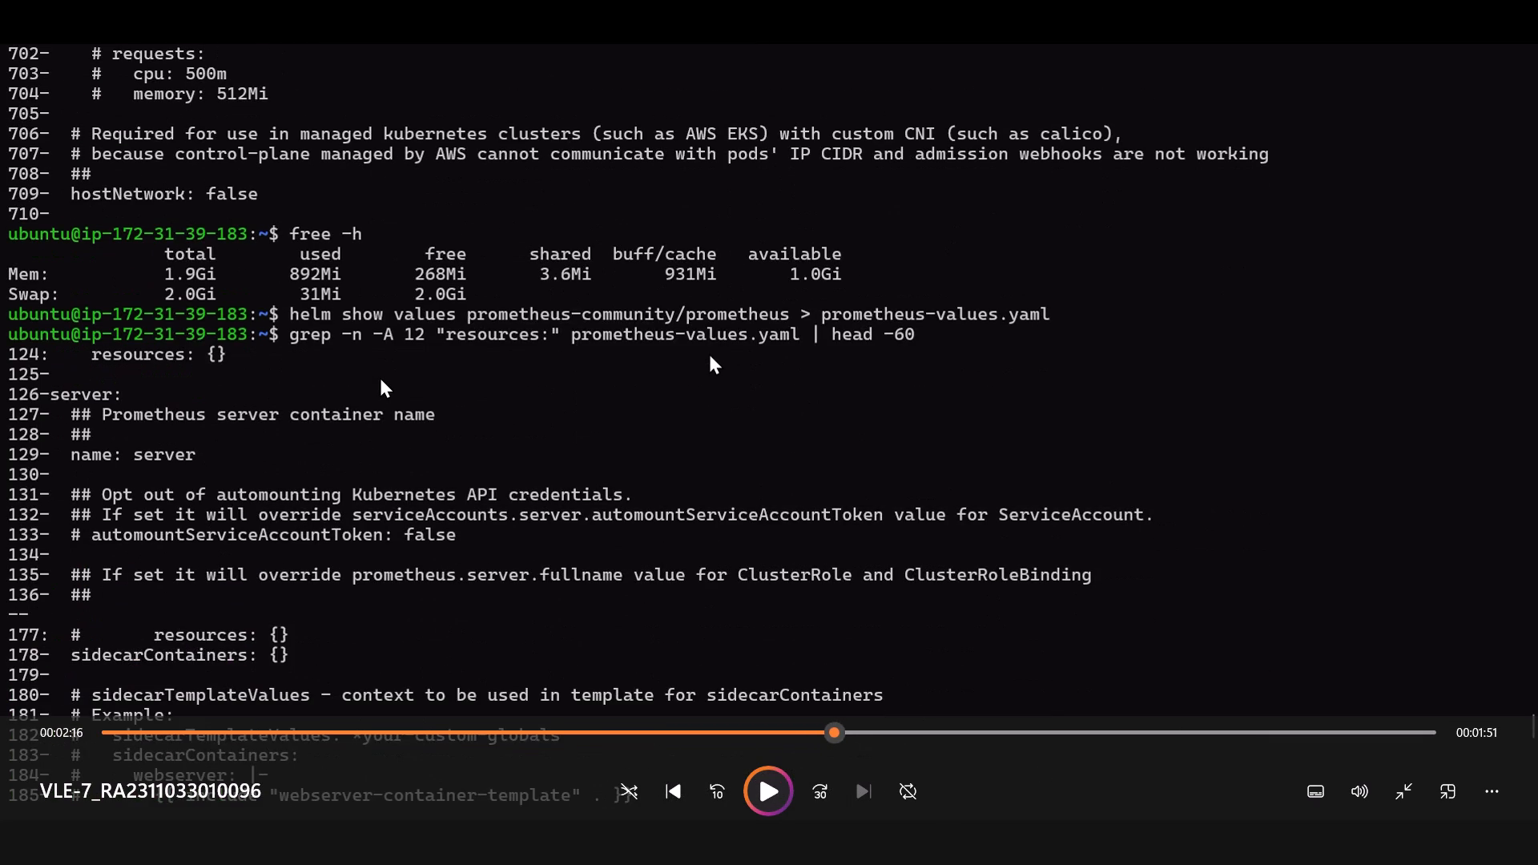
key("space")
key("space")
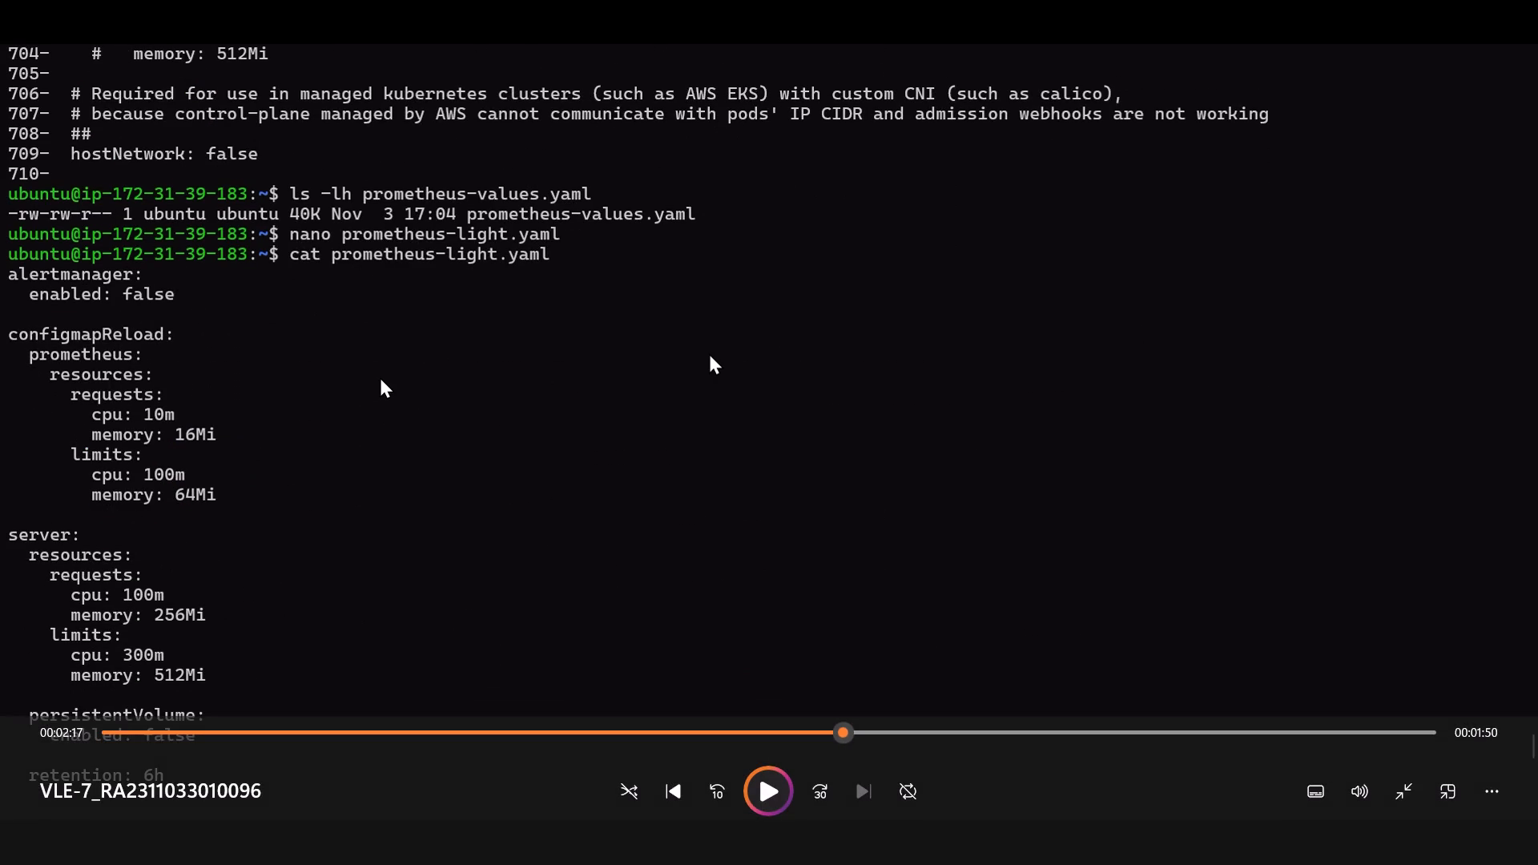
left_click(380, 376)
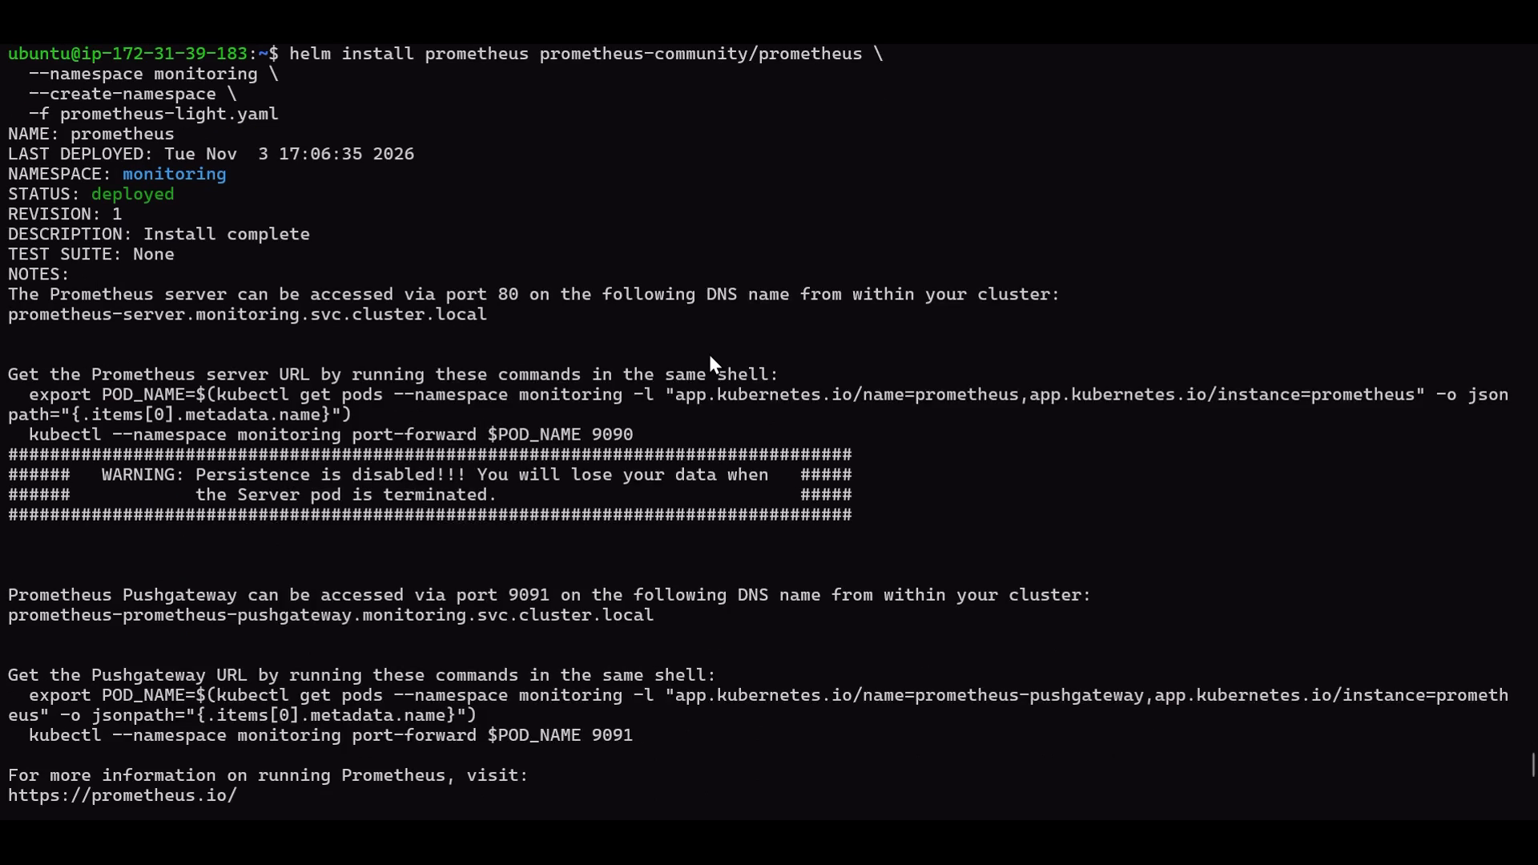
key("space")
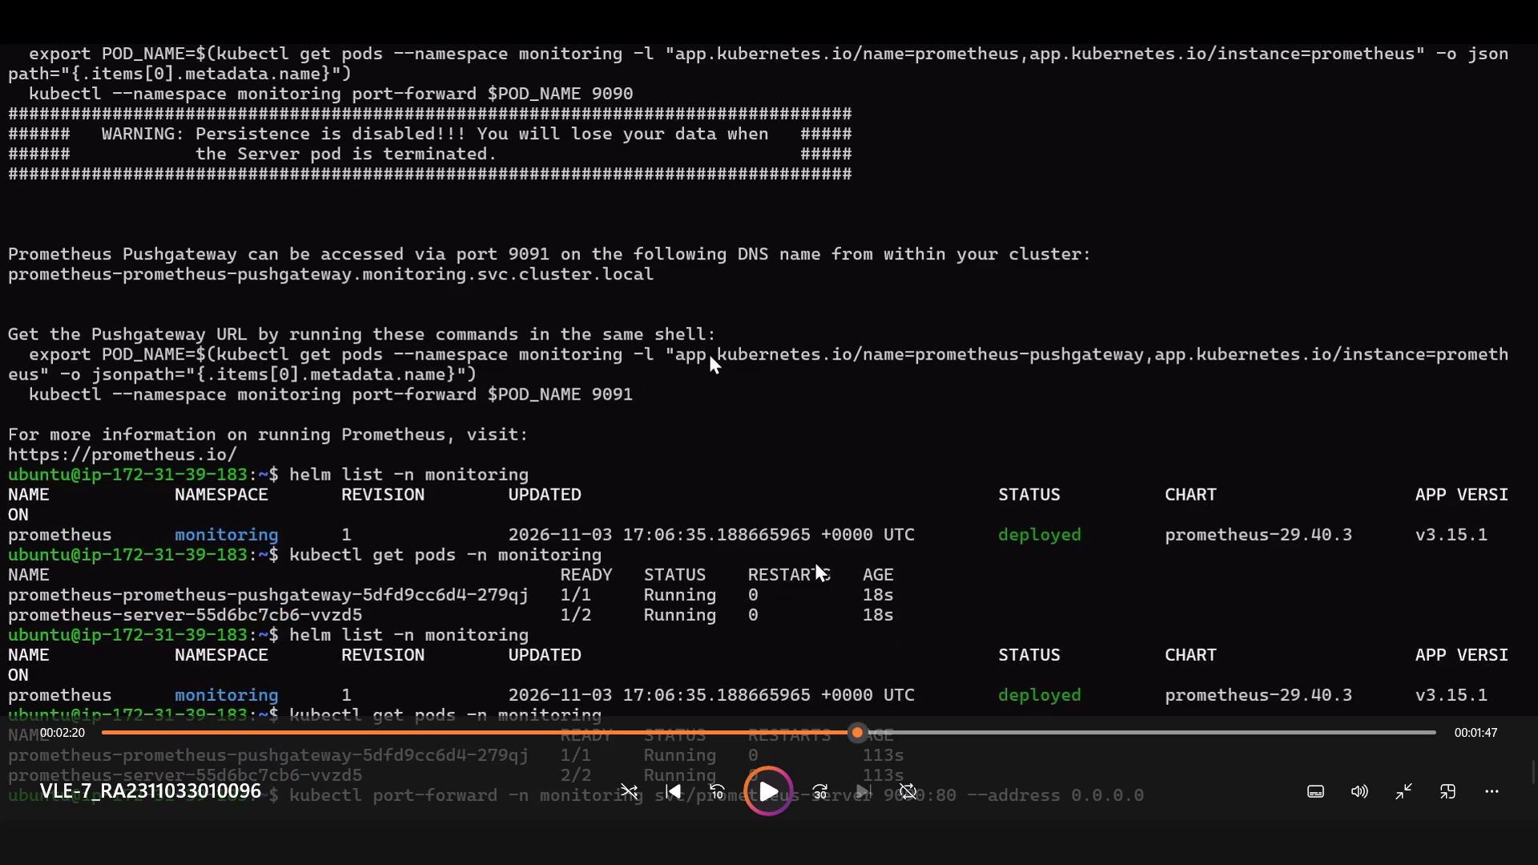
Go back in the video to the helm version output at 00:02:11.
left_click(813, 730)
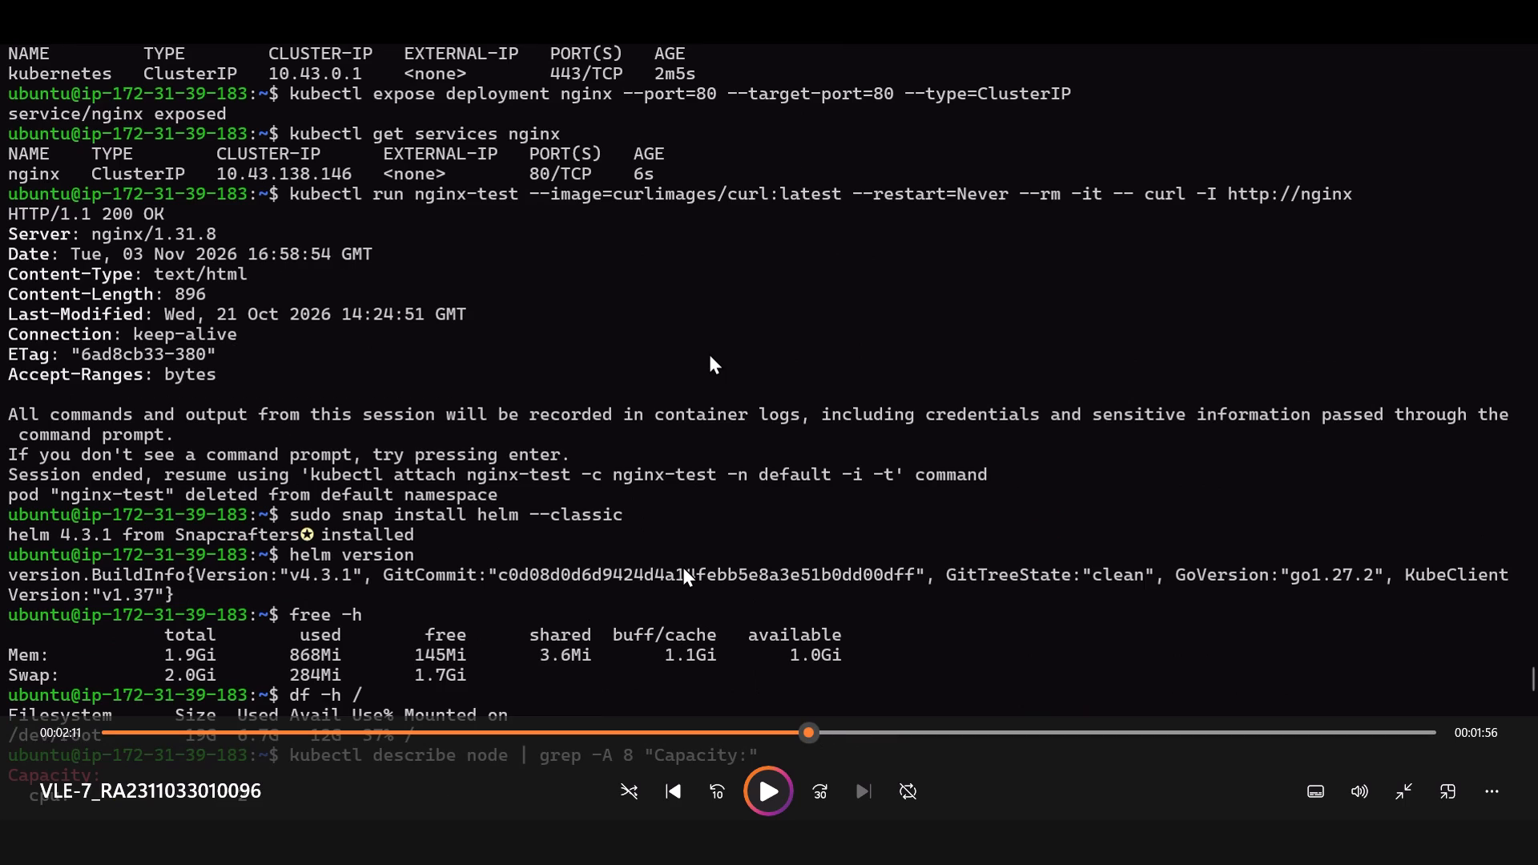
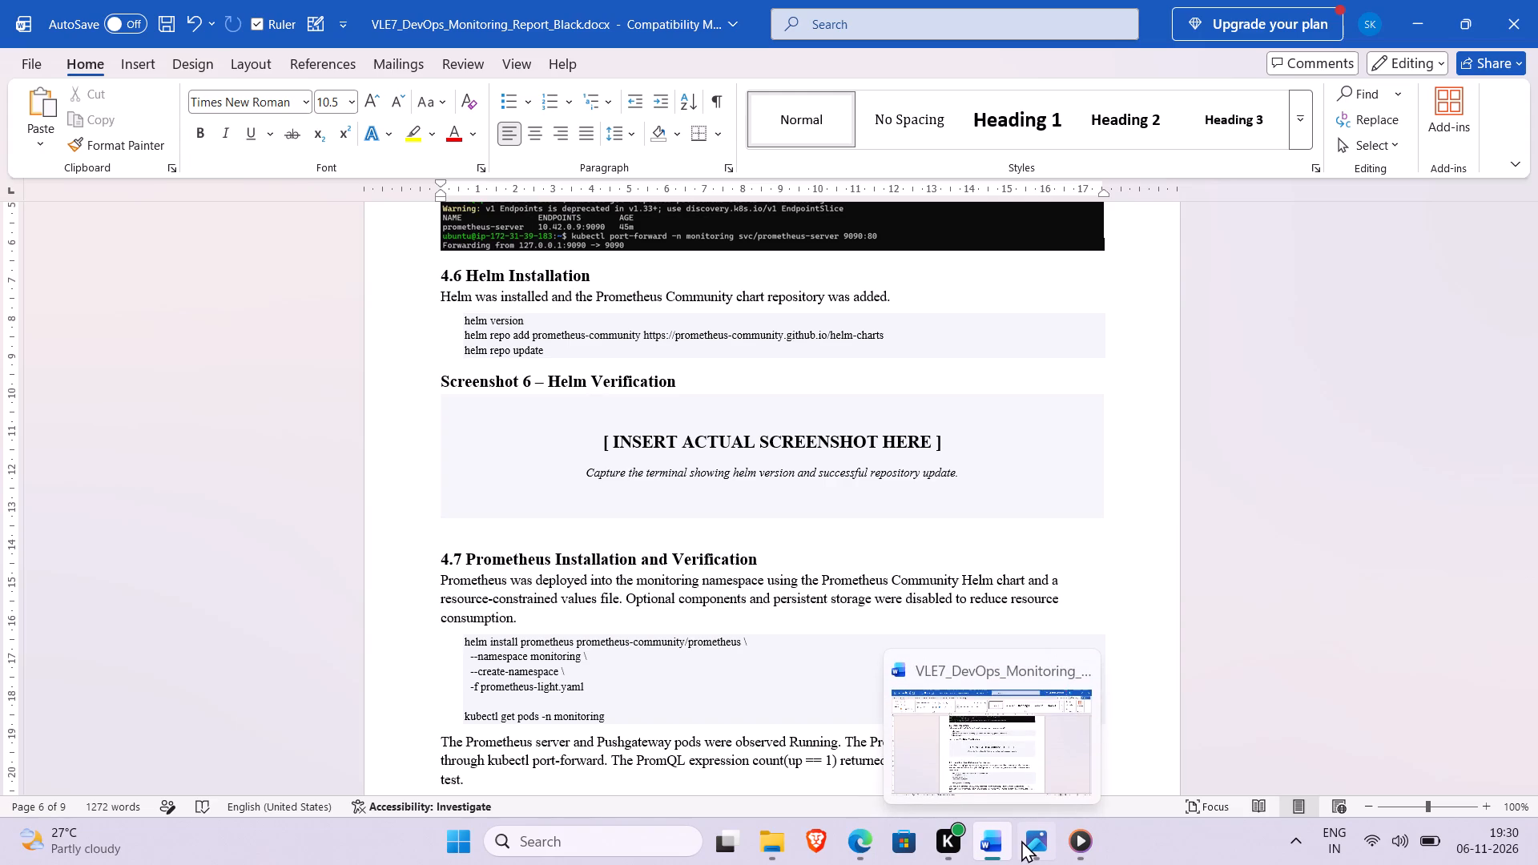
In the VLE-7 video, advance slightly and snip the full-width terminal area from the sudo snap install helm command through the df -h / output.
left_click(1089, 846)
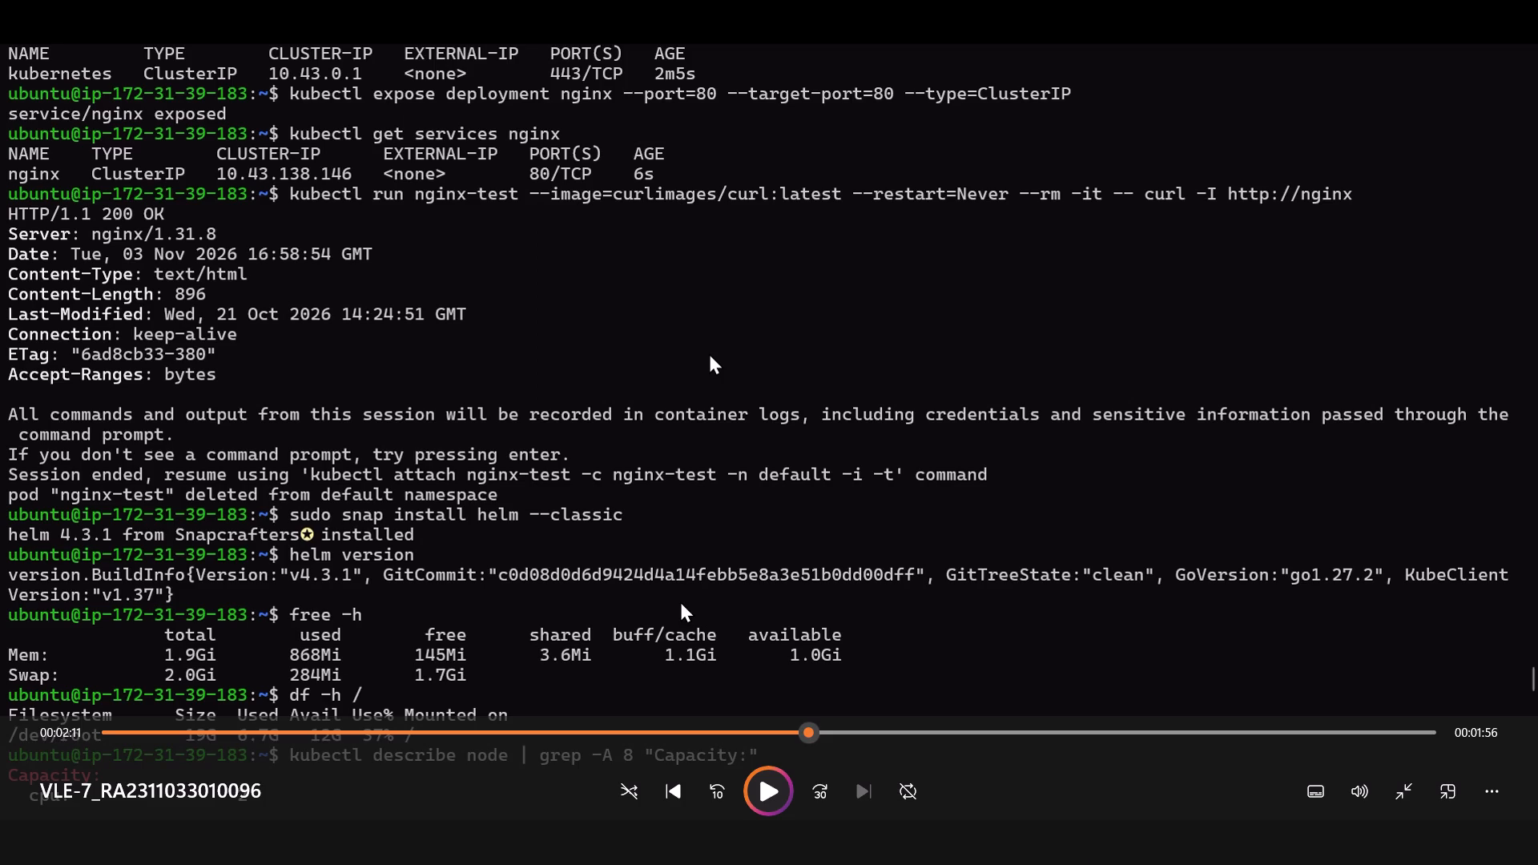
key("space")
key("space")
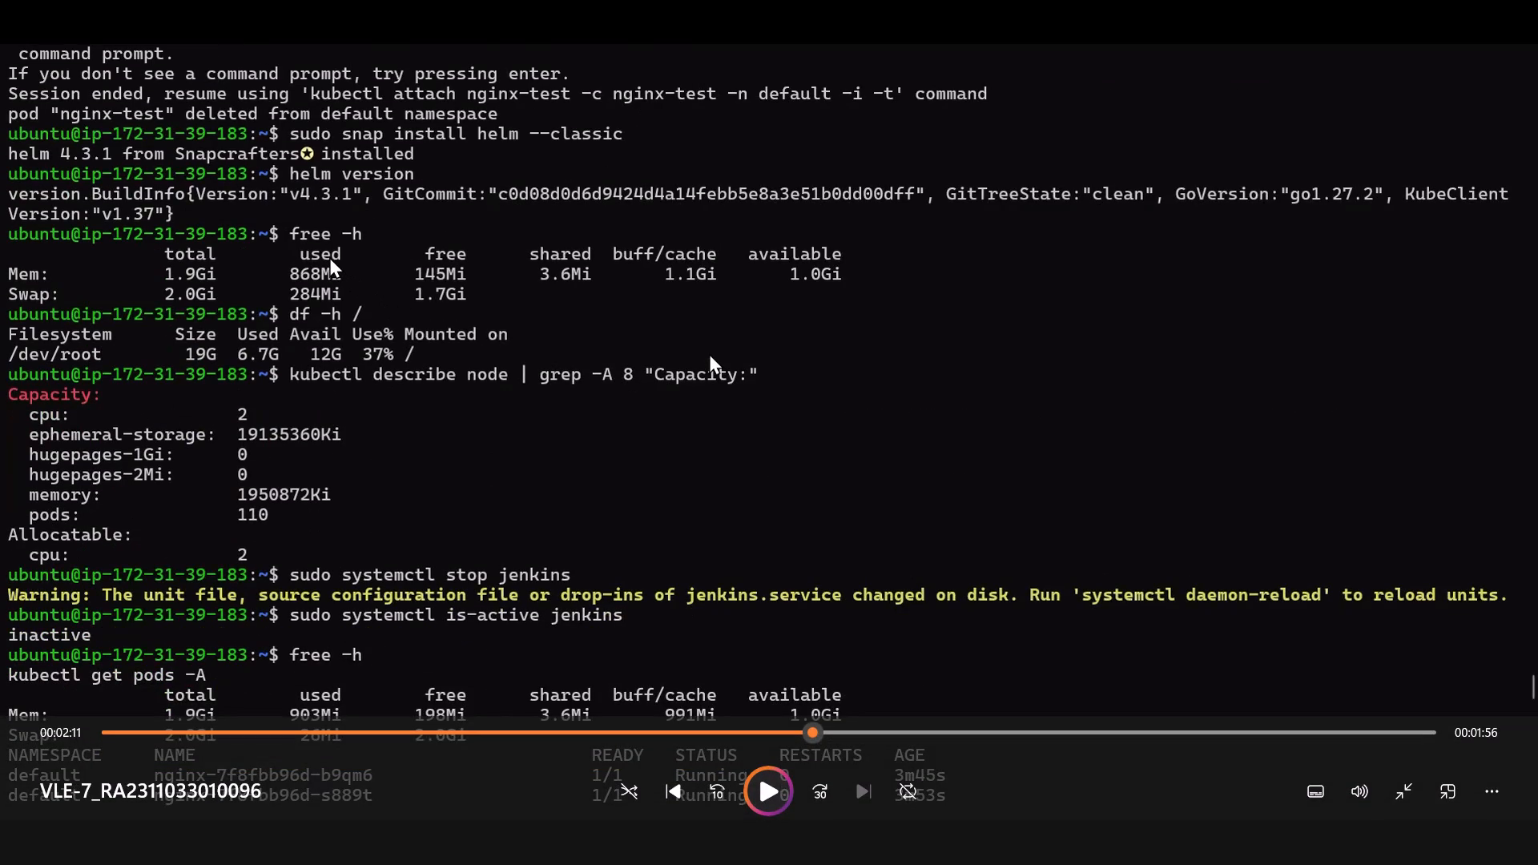
key("Print")
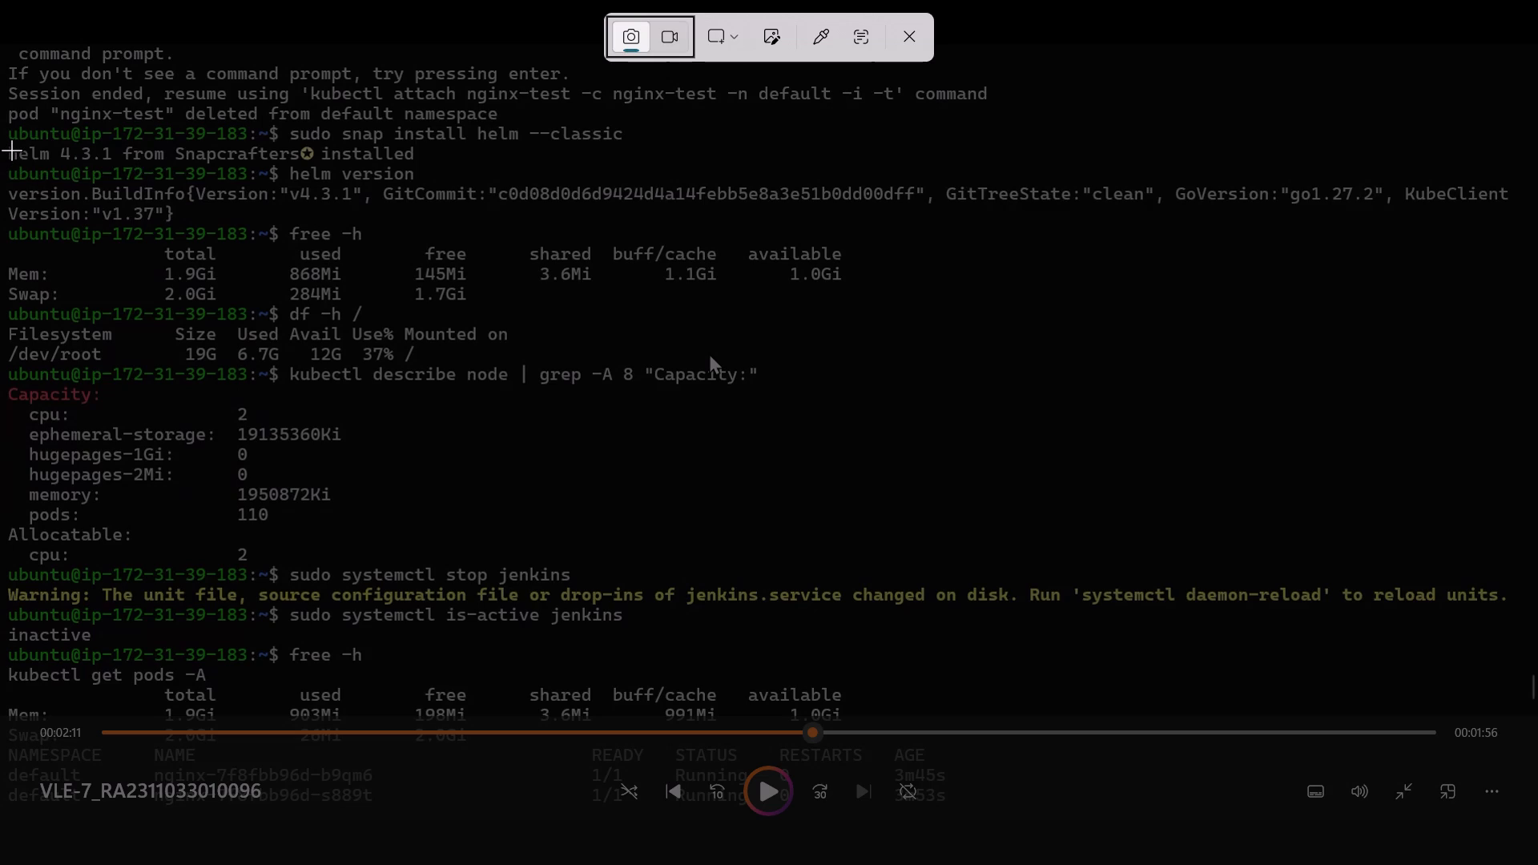
left_click_drag(7, 120, 944, 375)
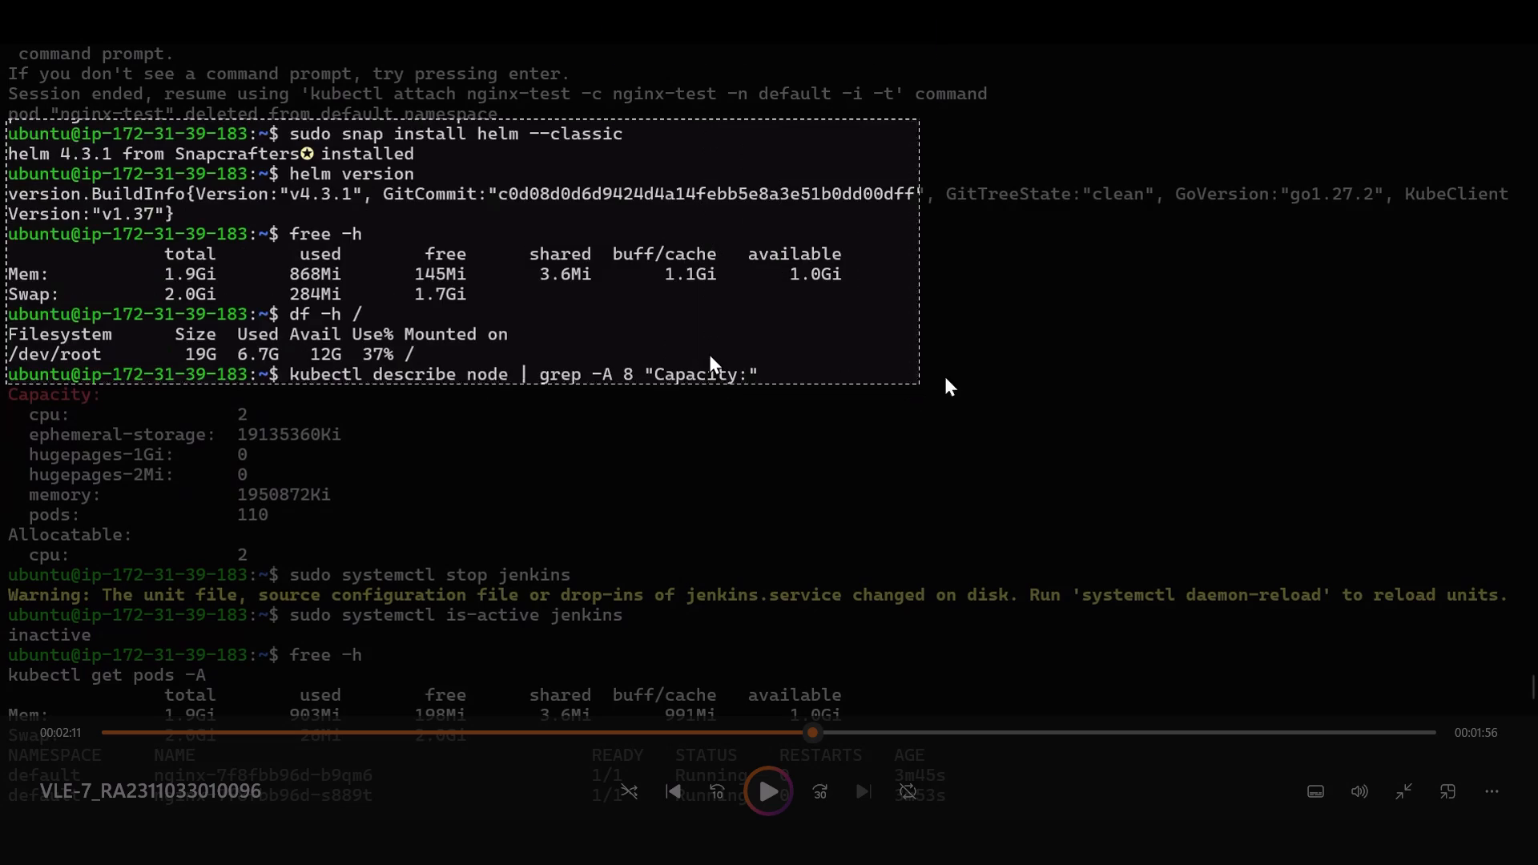
left_click_drag(944, 375, 1068, 388)
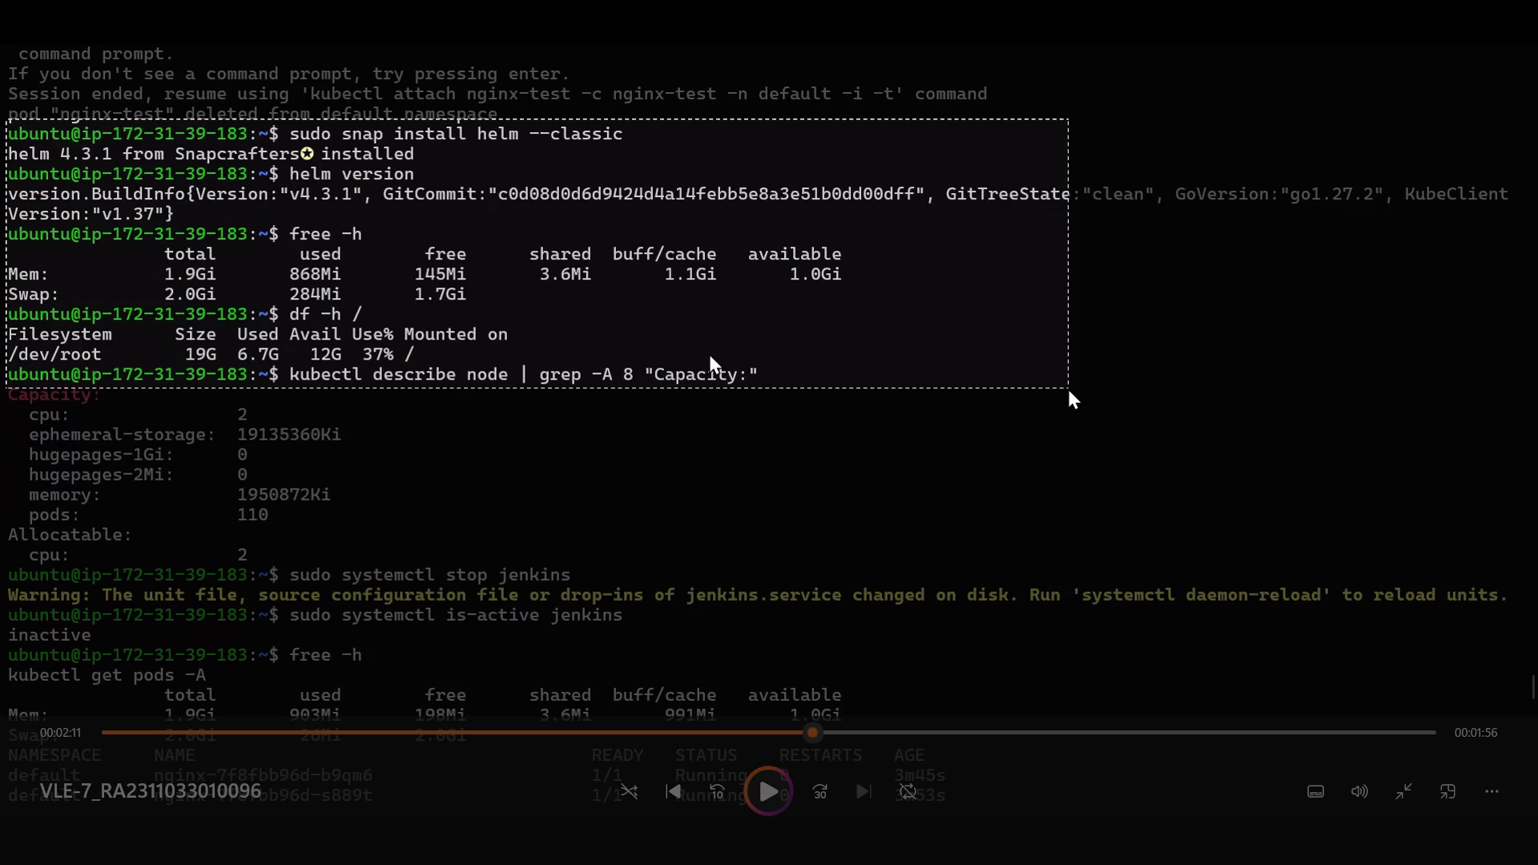
left_click_drag(1068, 388, 1537, 381)
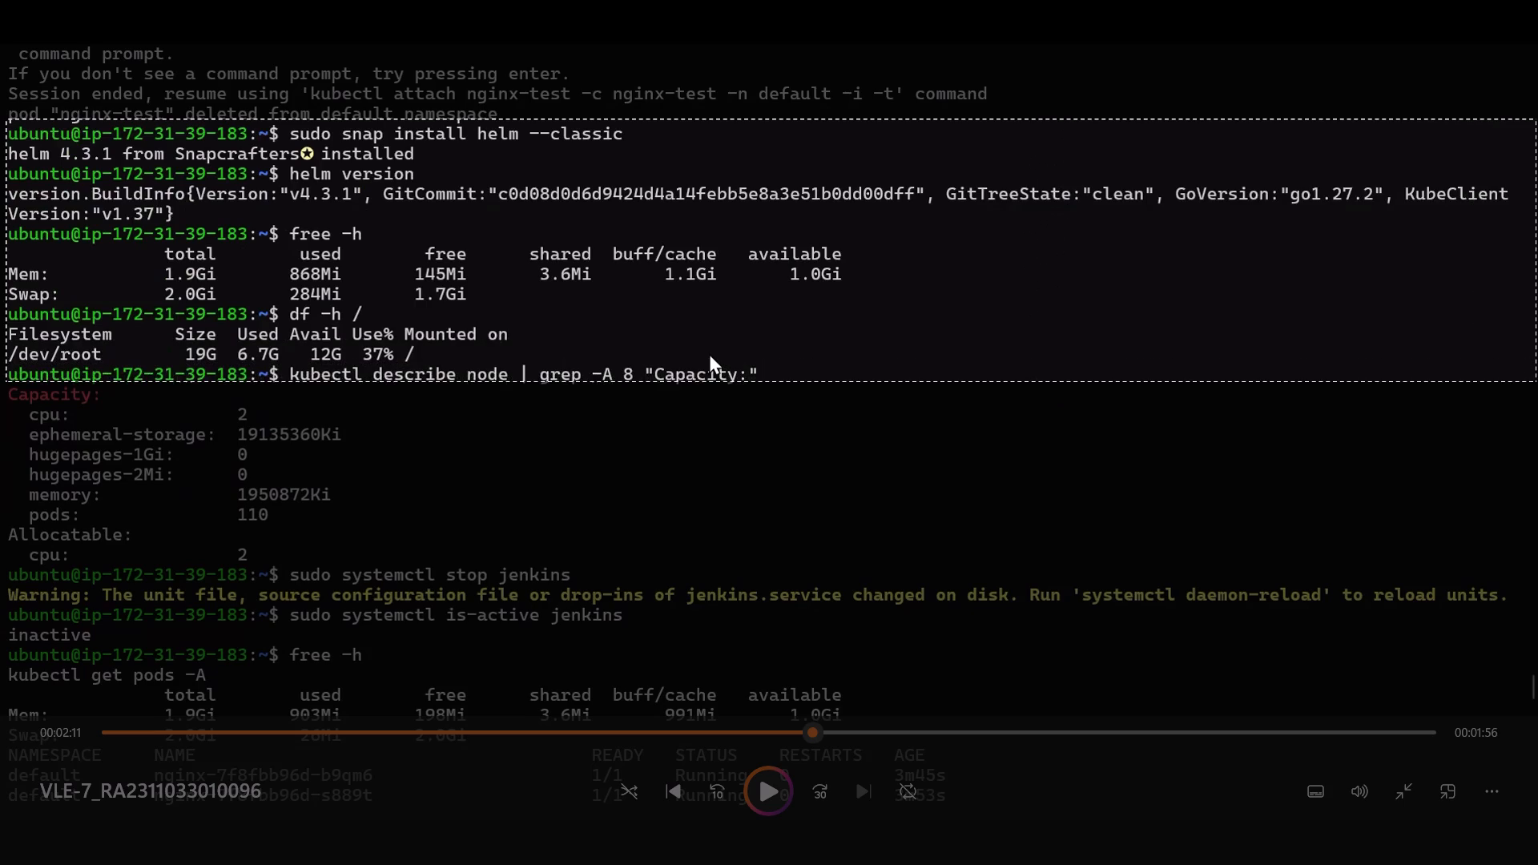
left_click_drag(1537, 381, 1537, 363)
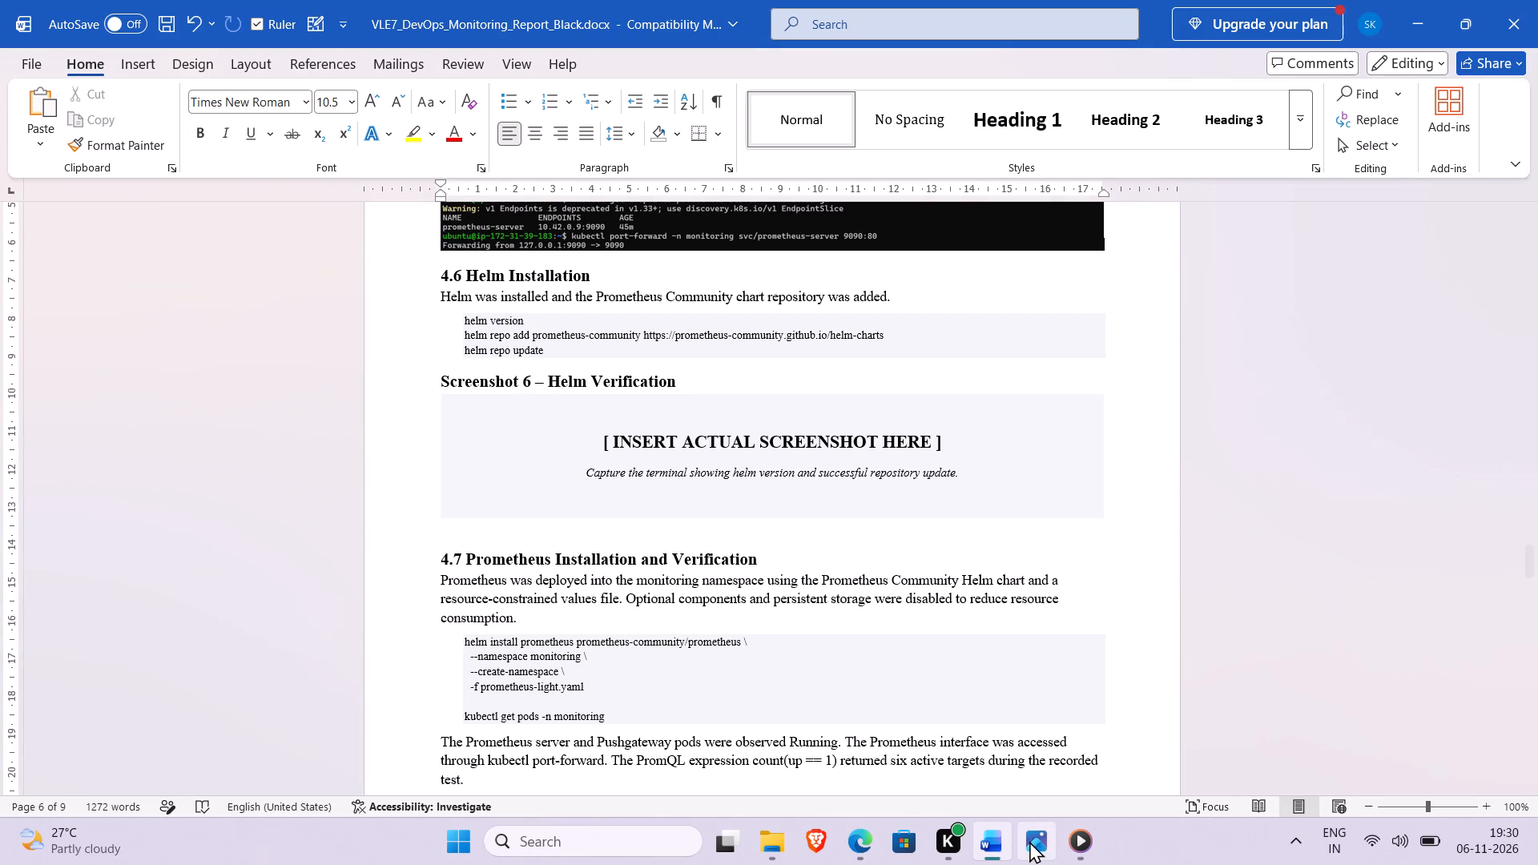
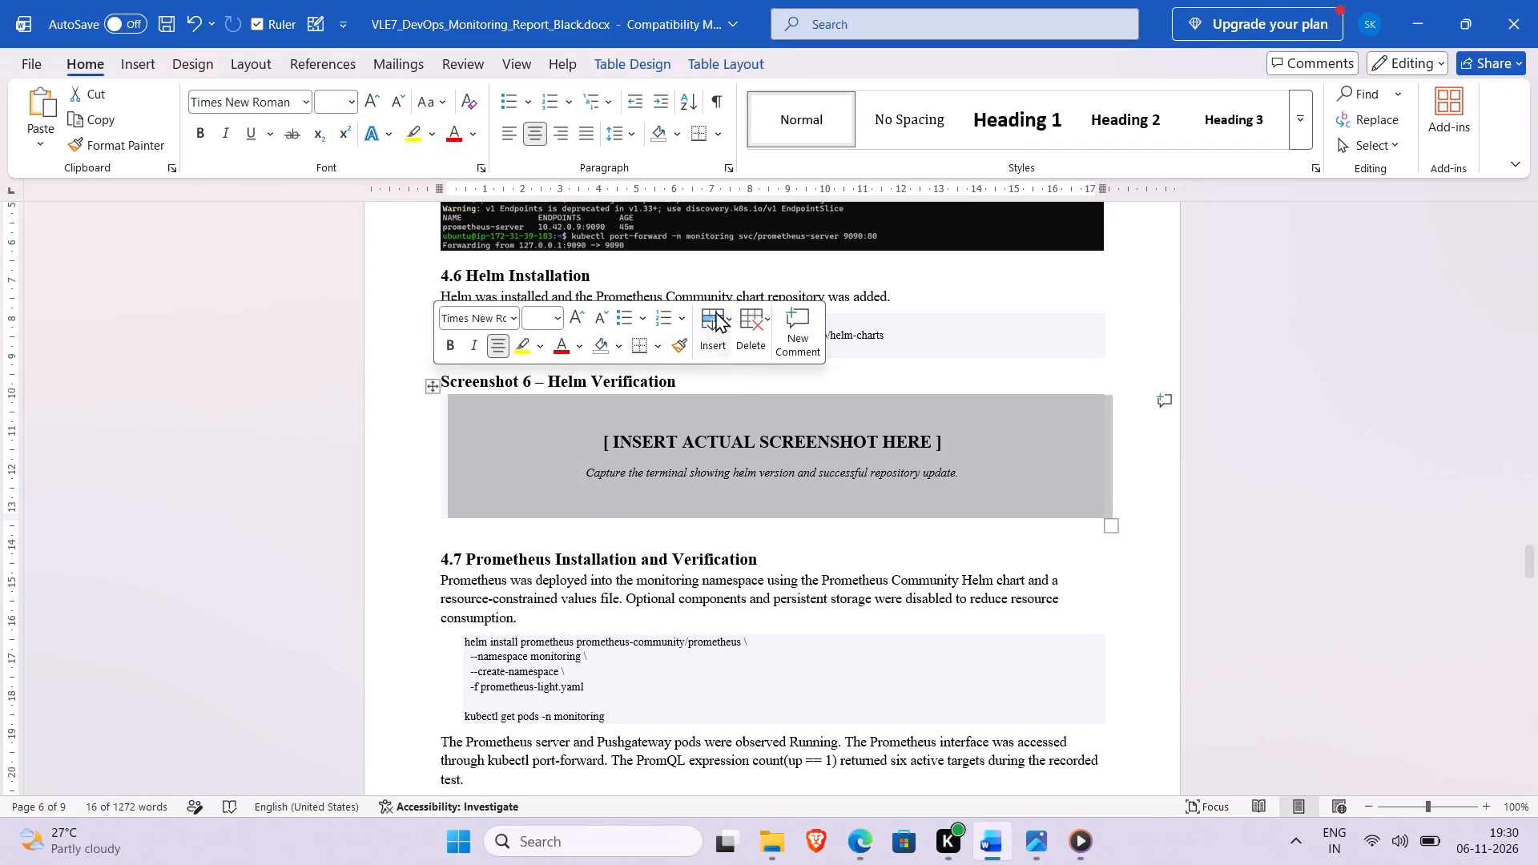
Delete the Screenshot 6 – Helm Verification placeholder table and paste the snipped Helm terminal capture in its place.
left_click(744, 345)
left_click(791, 461)
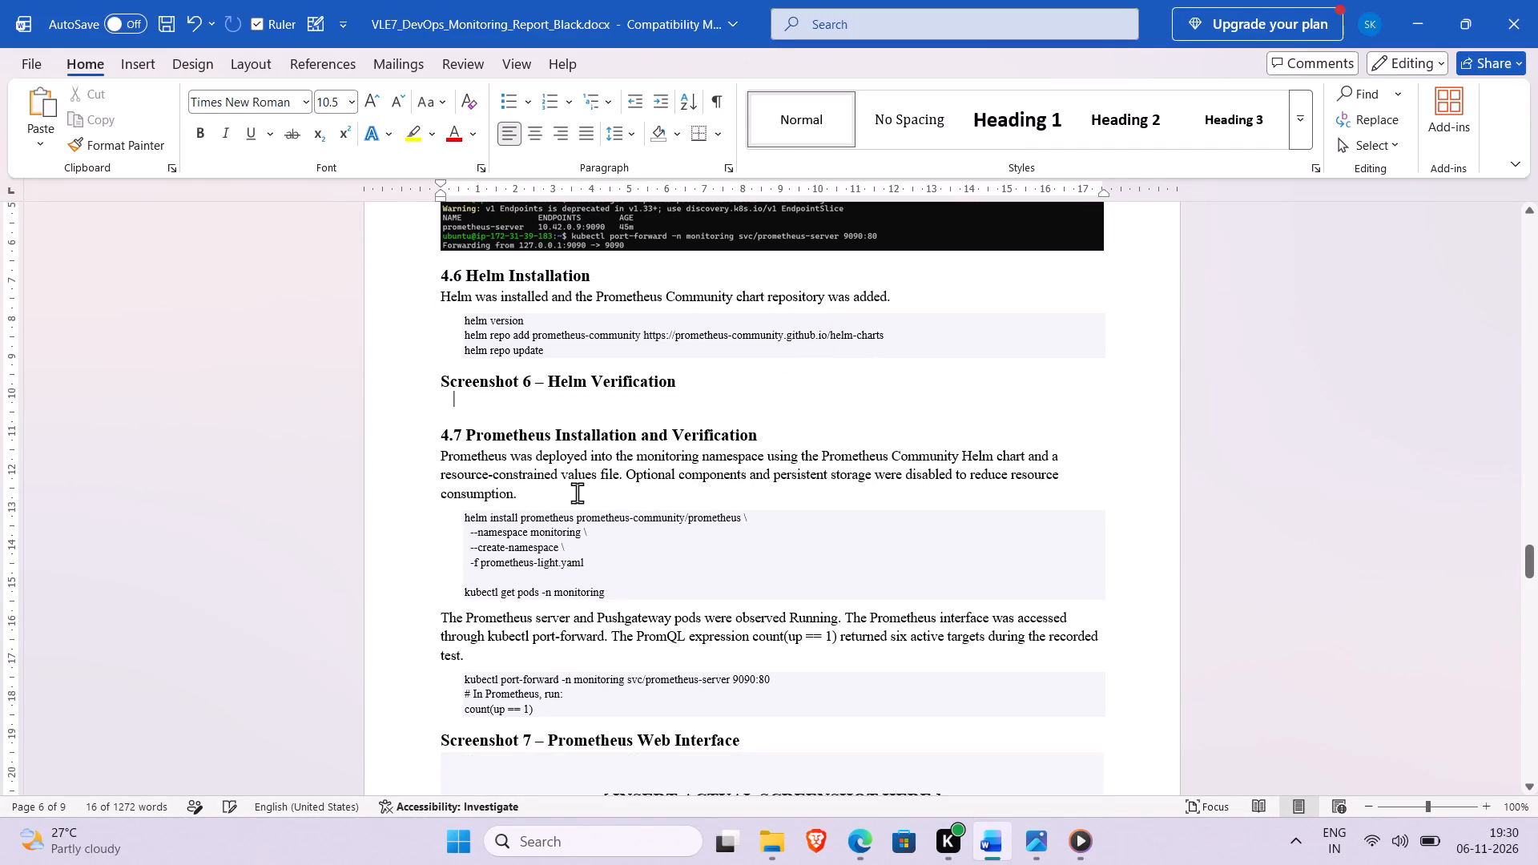
key("ctrl+v")
scroll(577, 493, "right", 1)
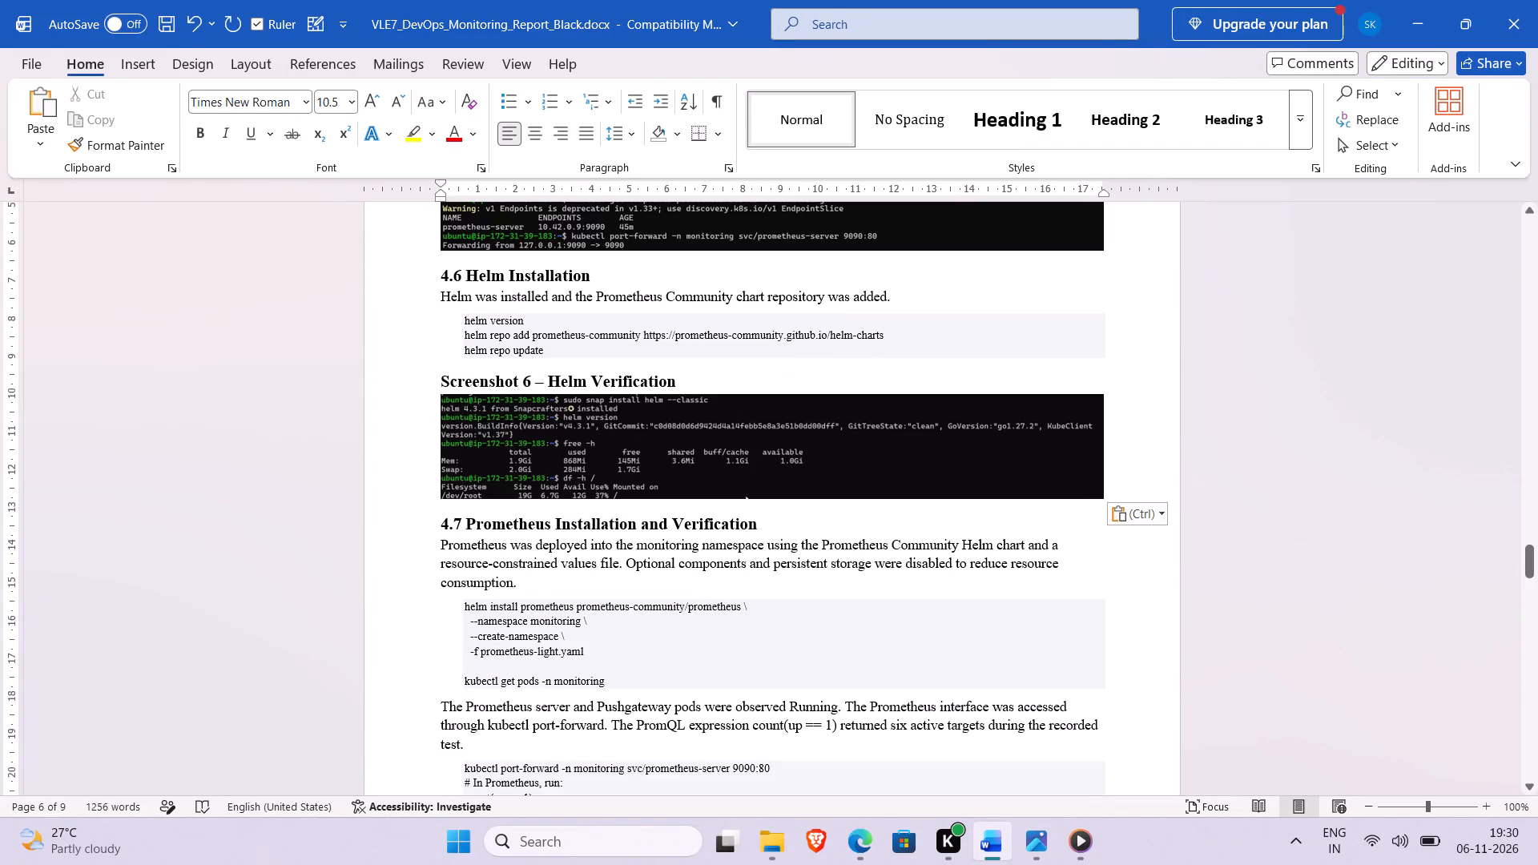
Switch to Photos and look back through the earlier saved captures for an image suited to Screenshot 7 – Prometheus Web Interface.
scroll(570, 647, "down", 1)
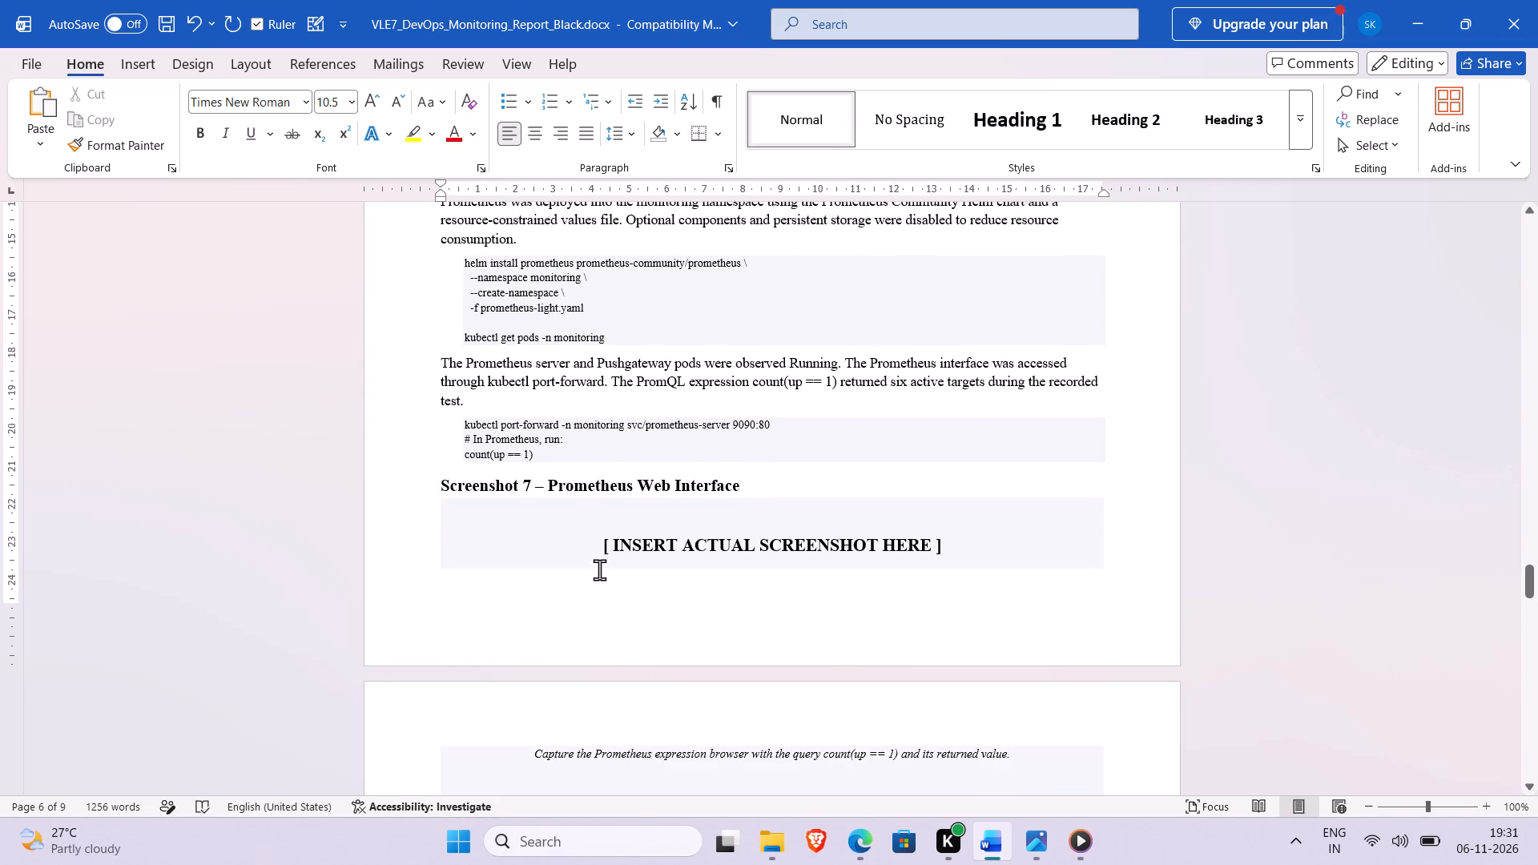
scroll(699, 632, "down", 1)
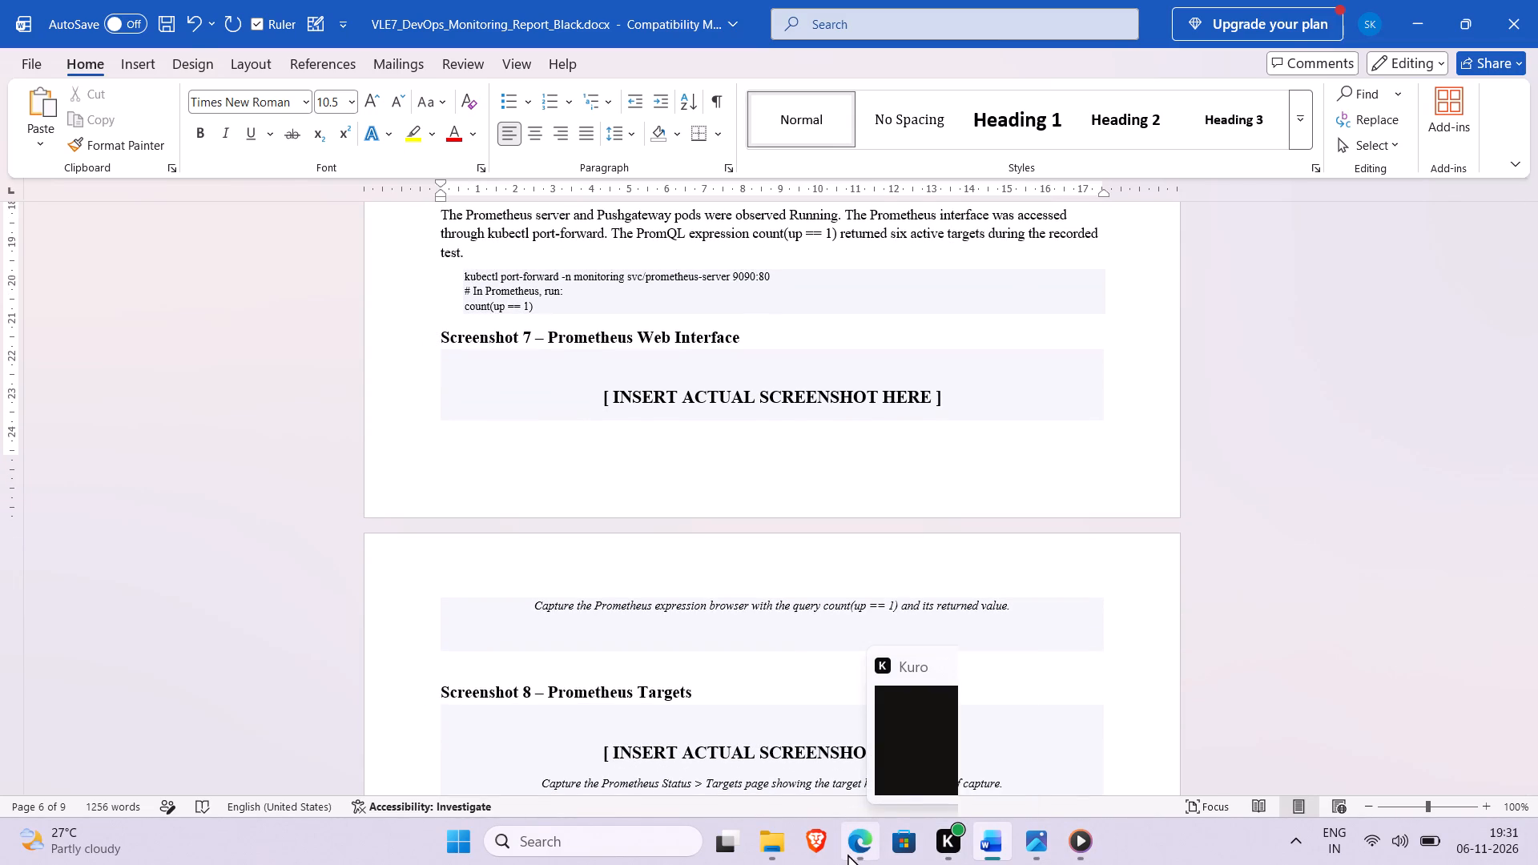
left_click(1033, 846)
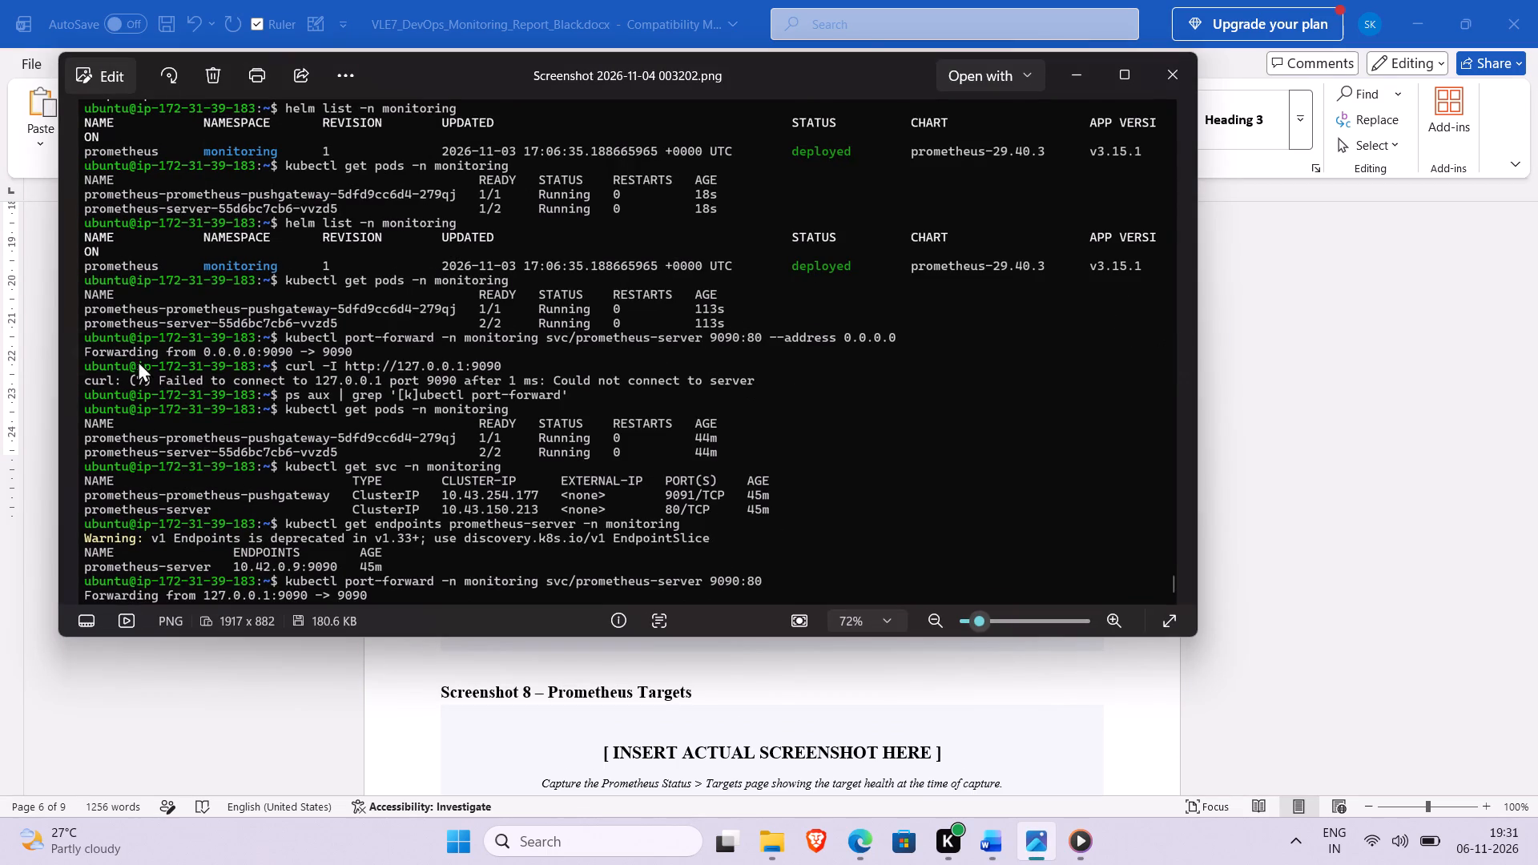
triple_click(79, 346)
triple_click(79, 346)
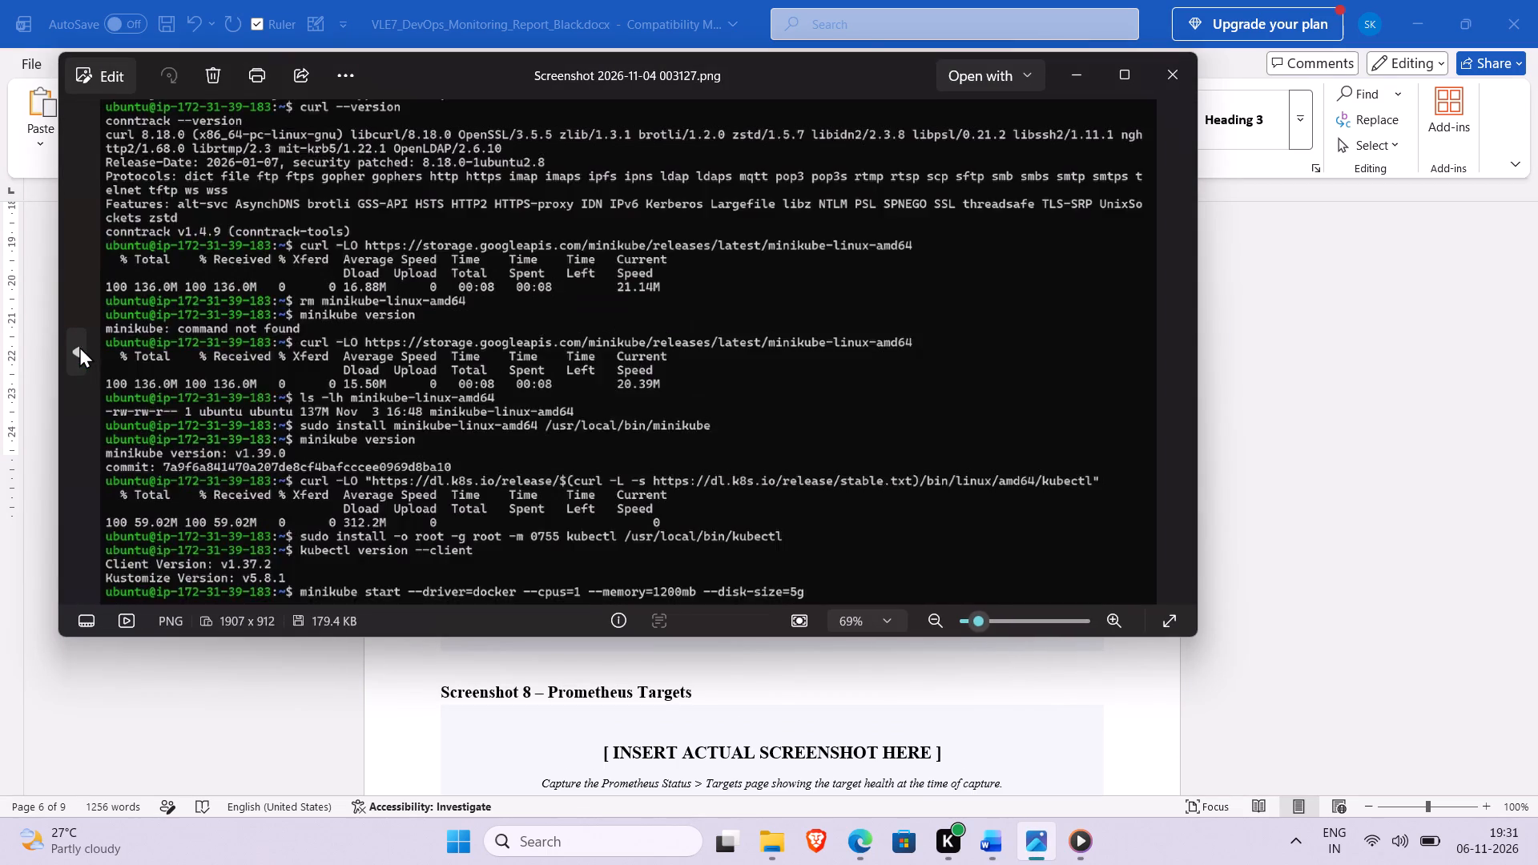
left_click(79, 346)
double_click(79, 346)
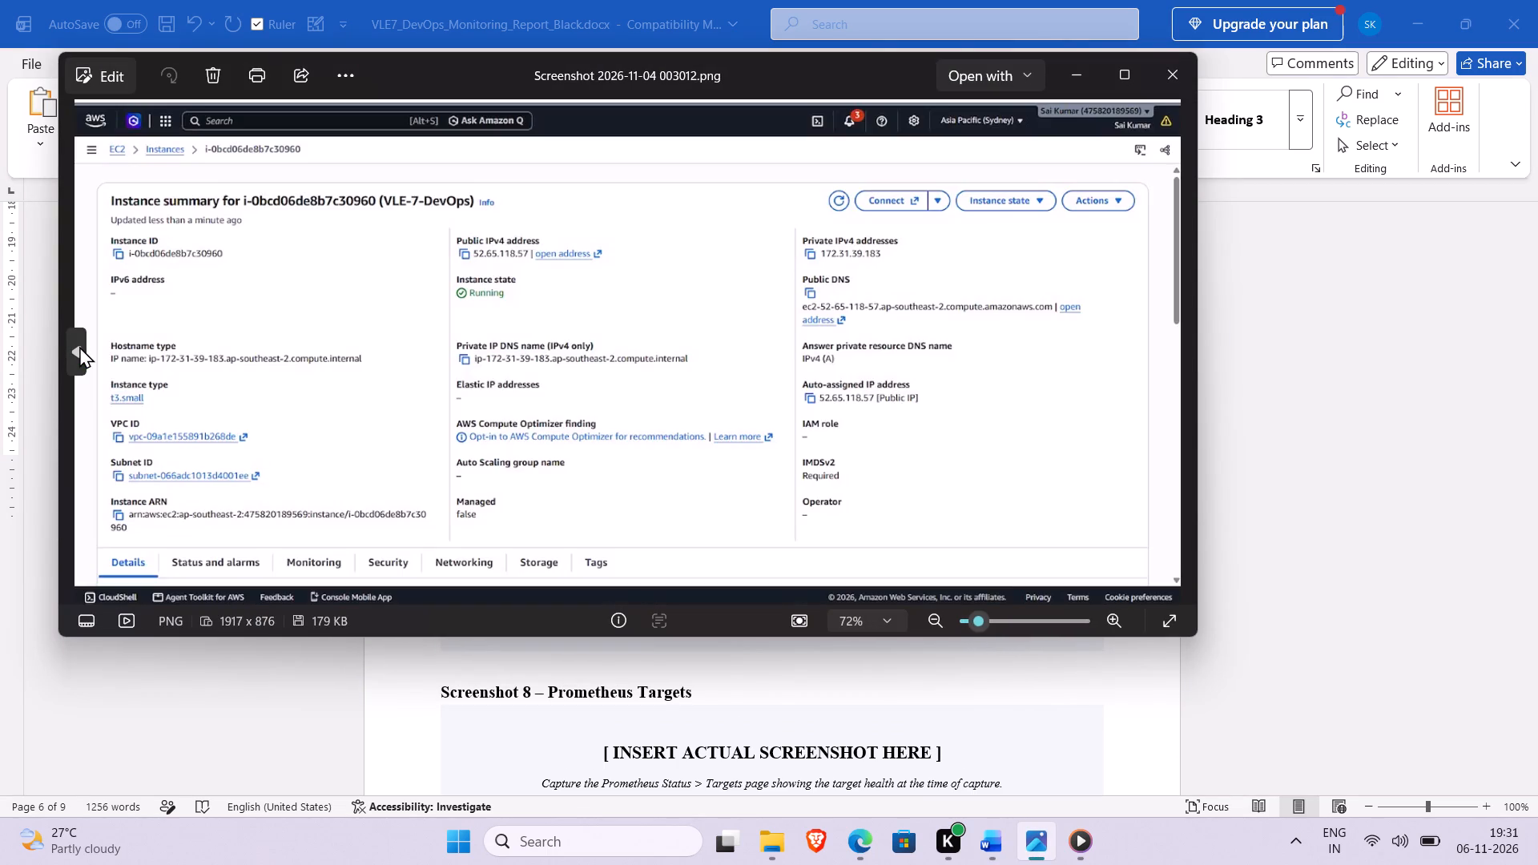
left_click(79, 346)
left_click(79, 346)
left_click(79, 346)
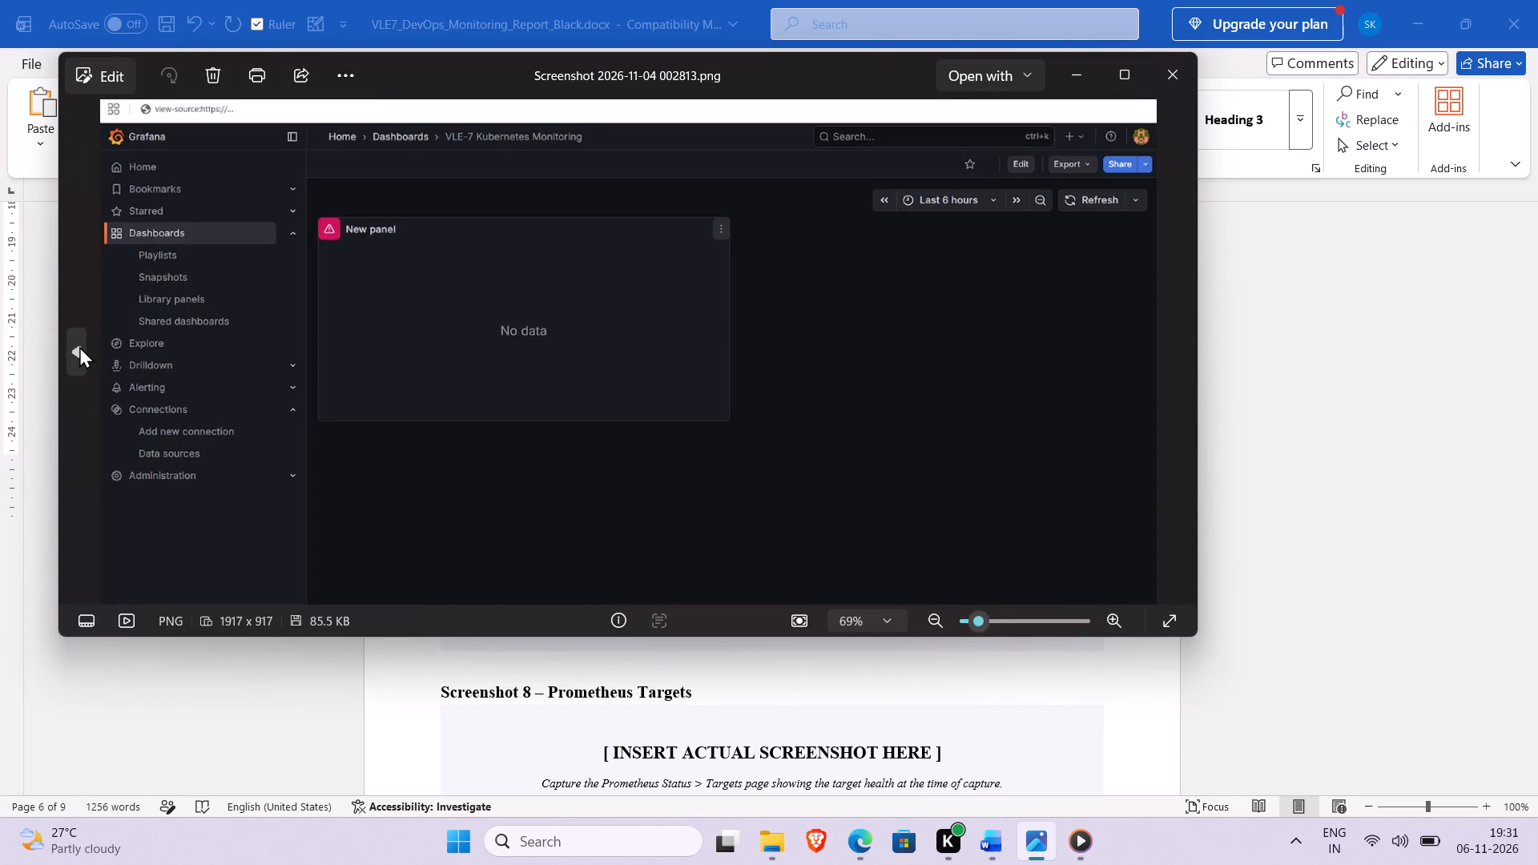
left_click(79, 346)
left_click(79, 346)
left_click(79, 346)
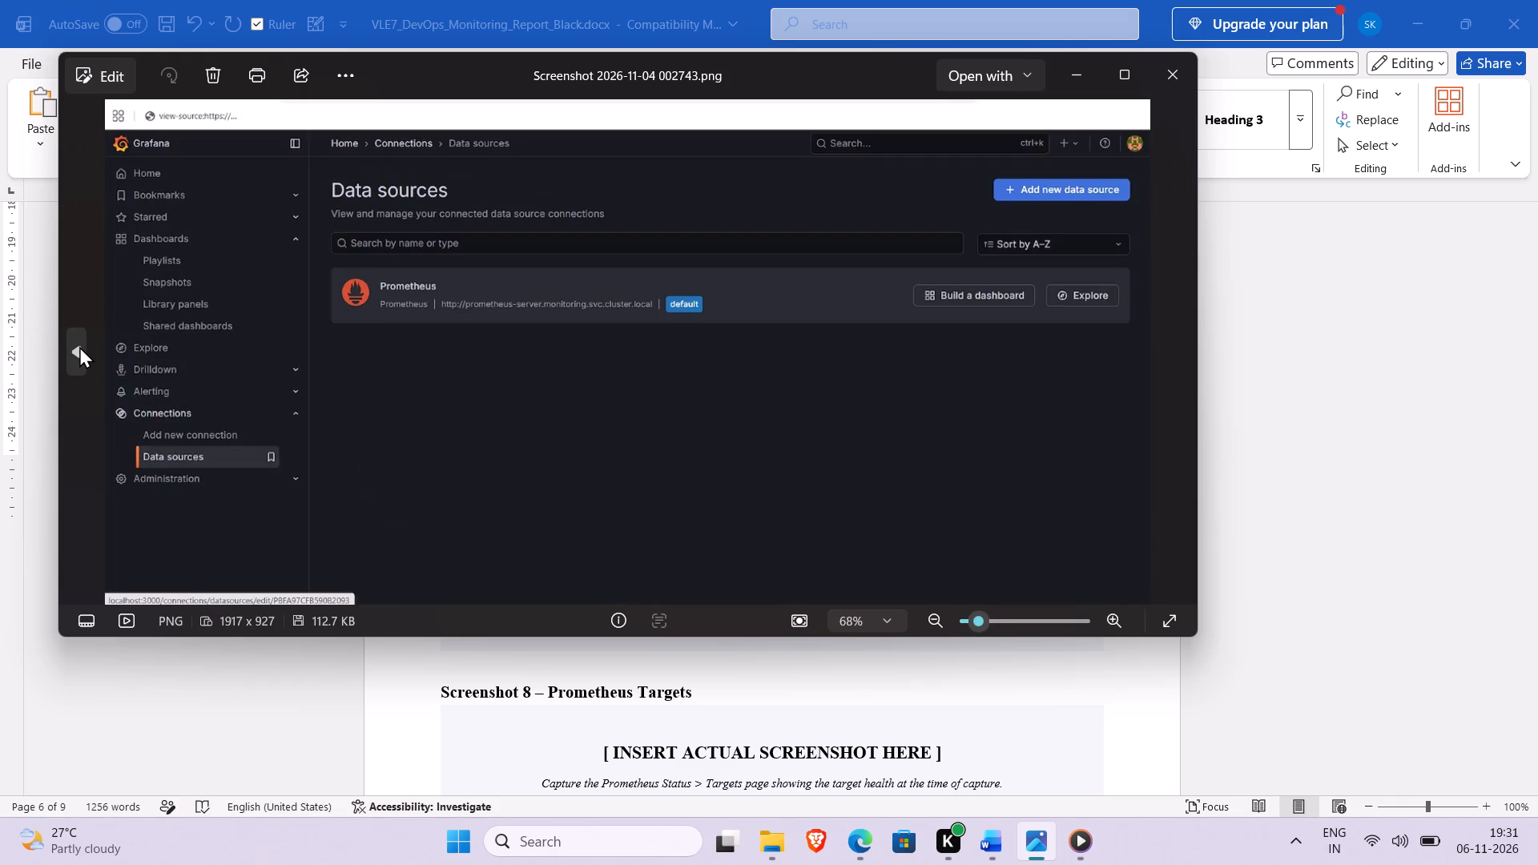
left_click(79, 346)
left_click(79, 346)
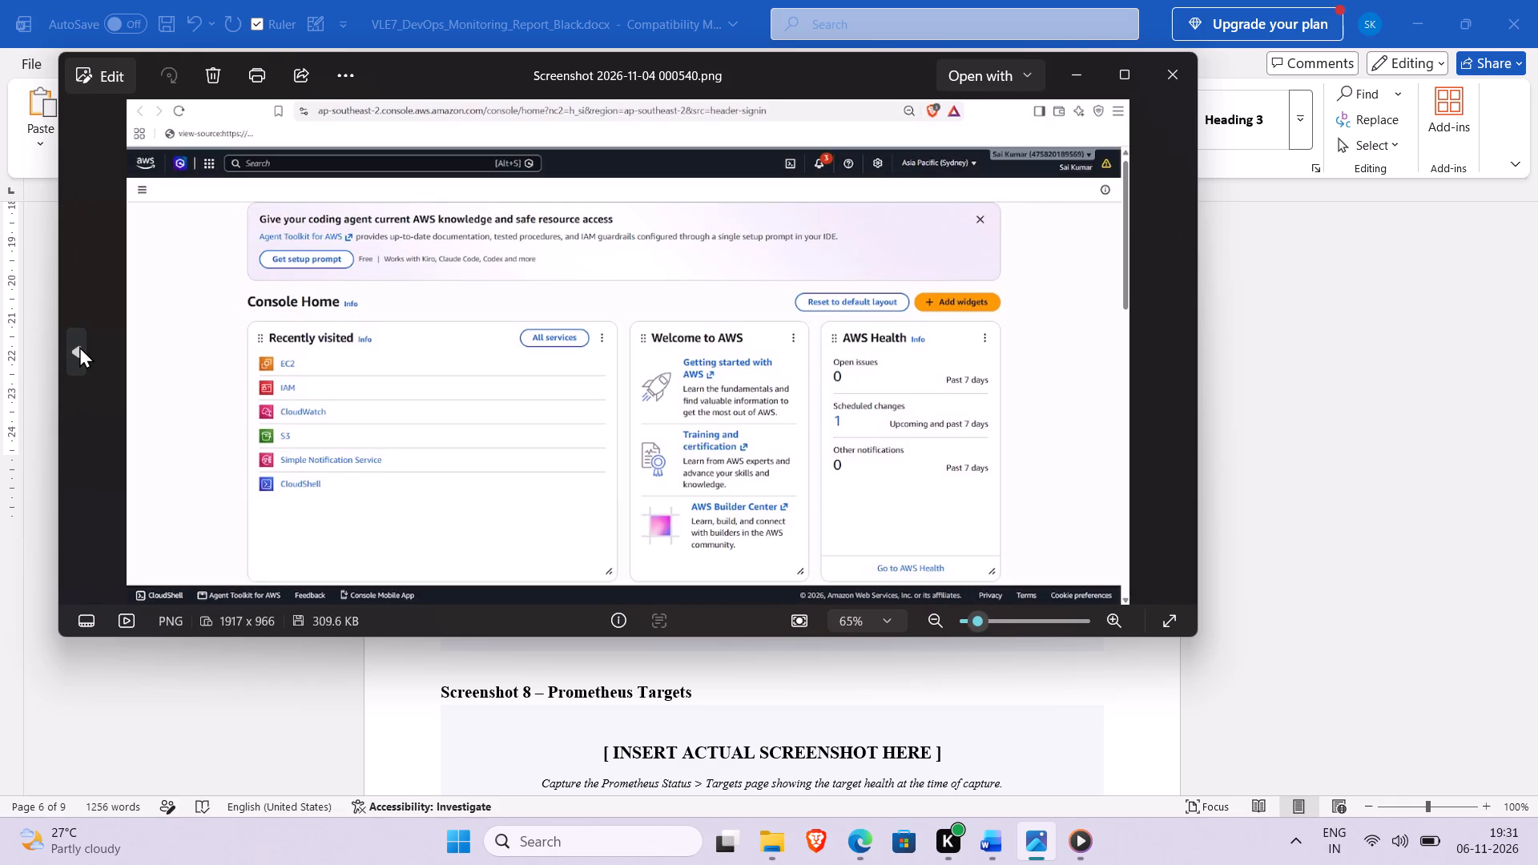
left_click(1179, 369)
left_click(1179, 369)
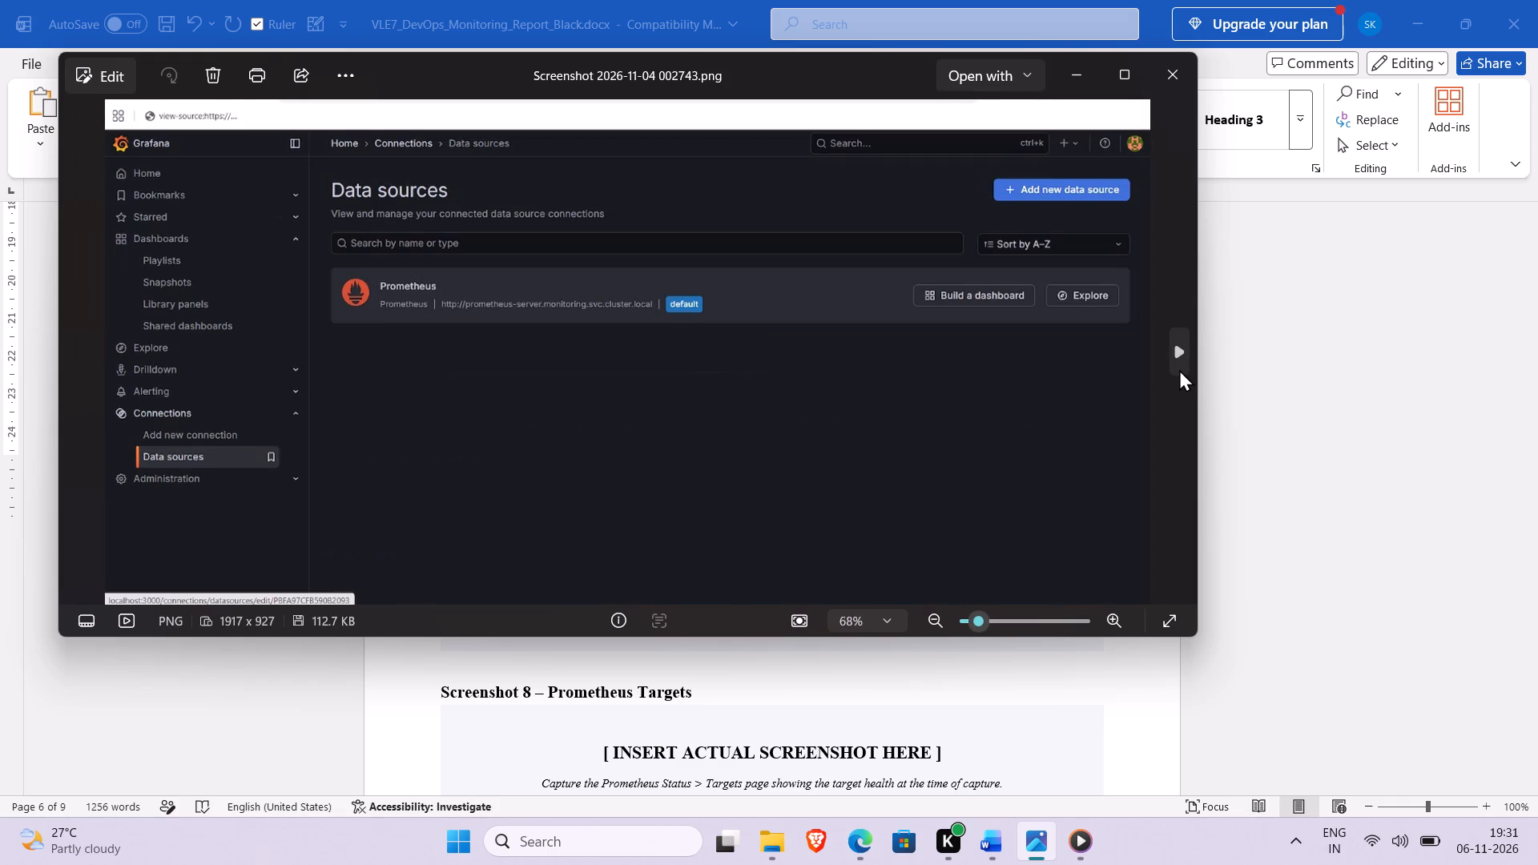
left_click(83, 358)
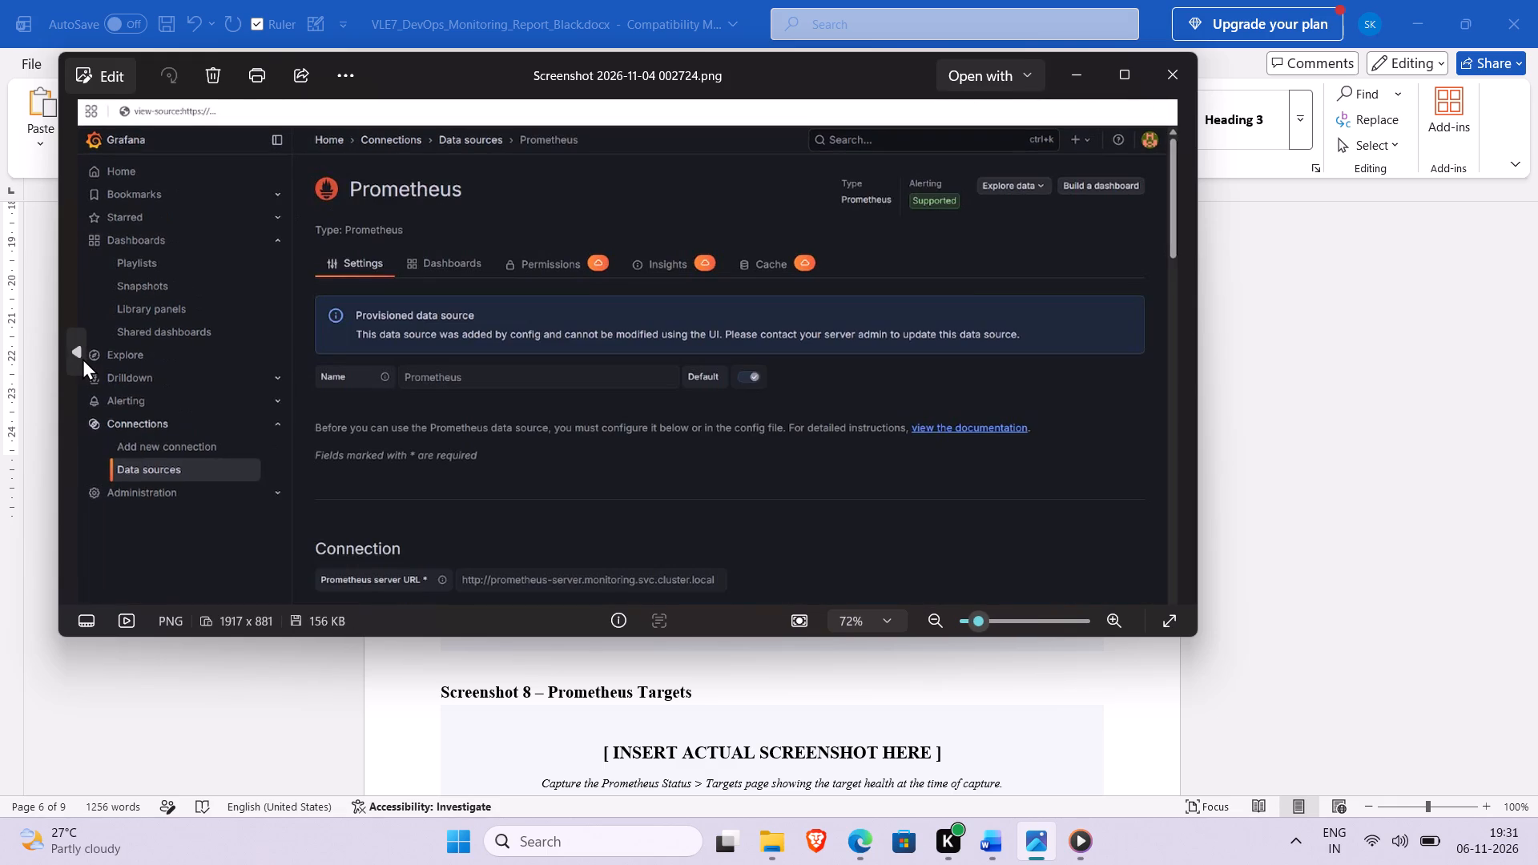
left_click(83, 358)
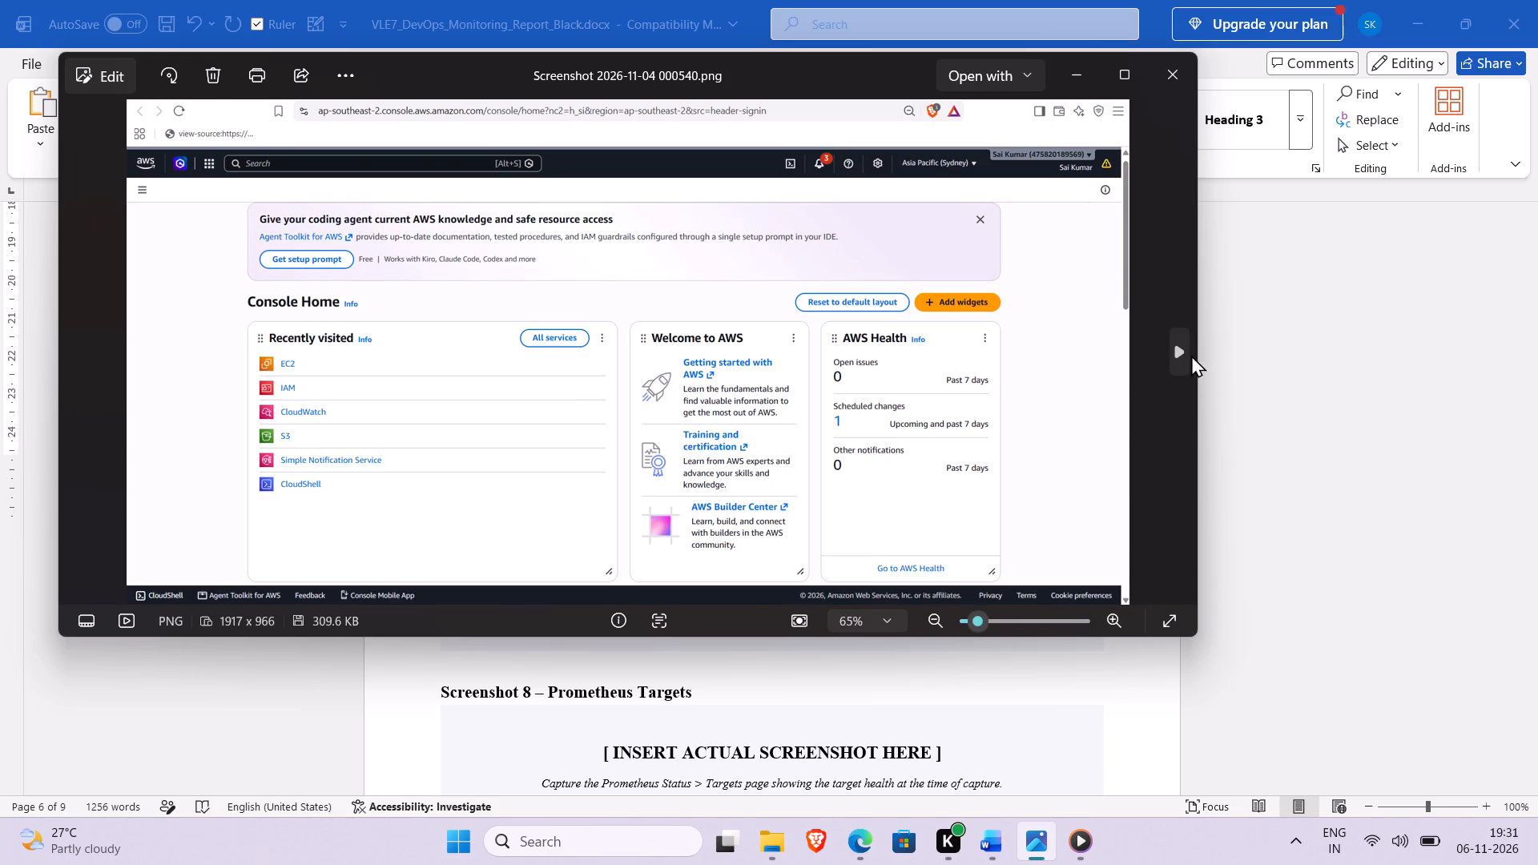
Advance to the Prometheus stacked query graph in Screenshot 2026-11-04 002854.png and copy the image.
left_click(1179, 364)
left_click(1179, 364)
left_click(1179, 364)
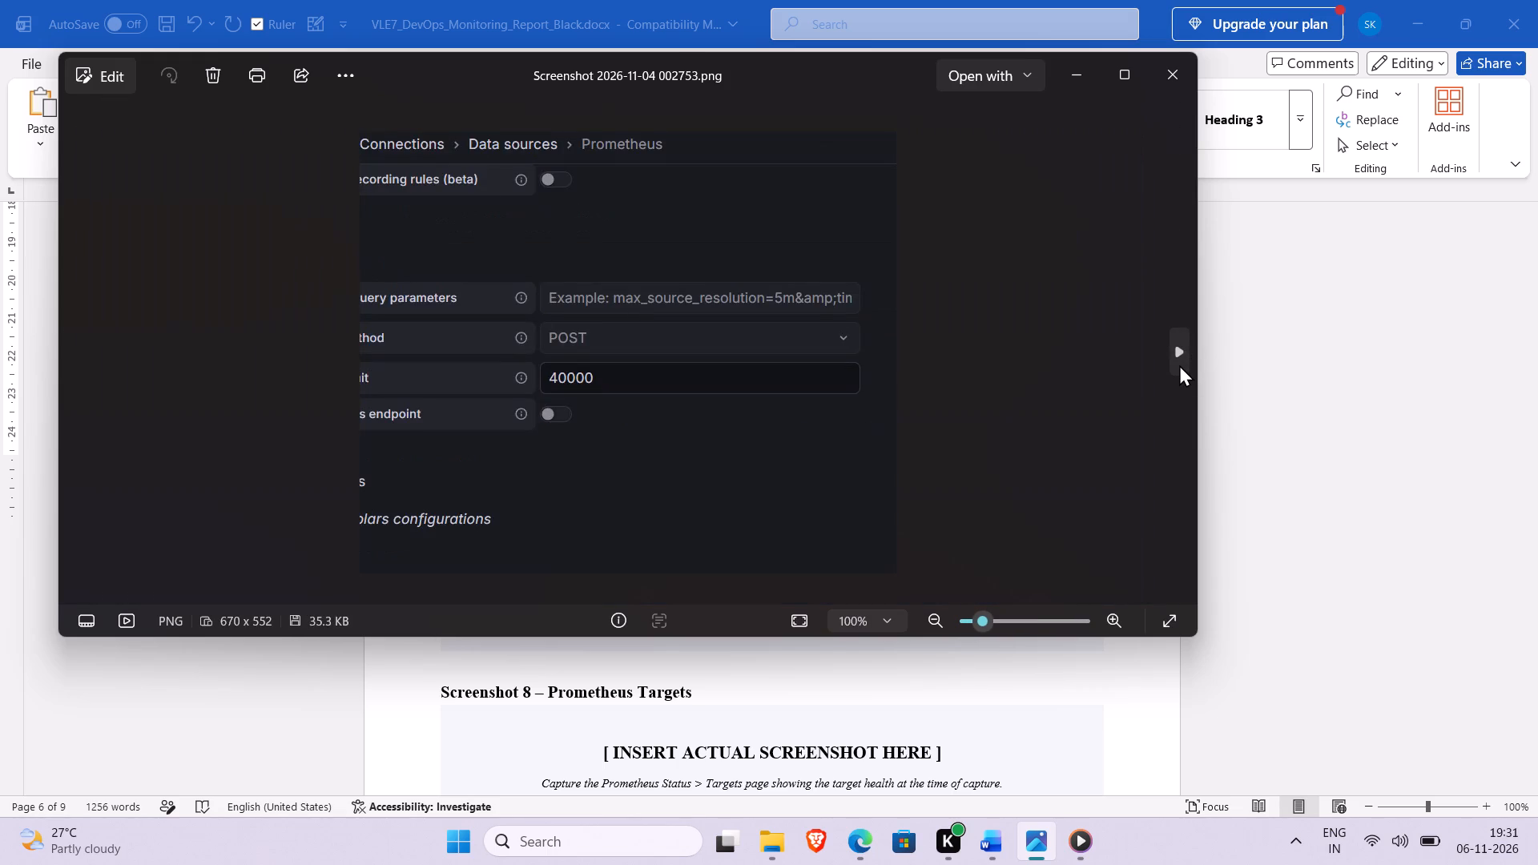
left_click(1179, 364)
left_click(1179, 364)
left_click(1179, 364)
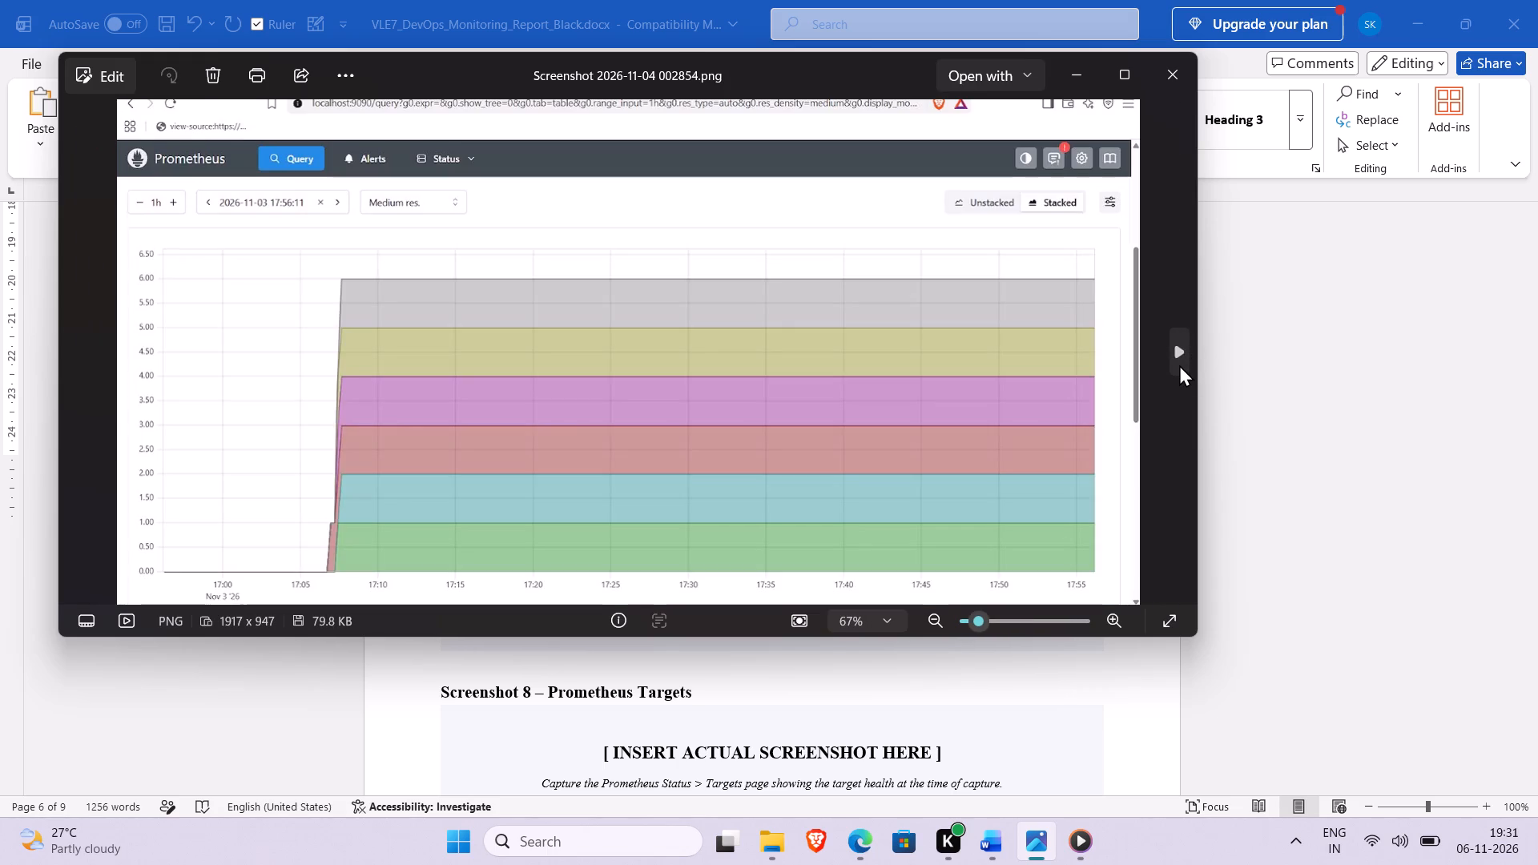
left_click(629, 357)
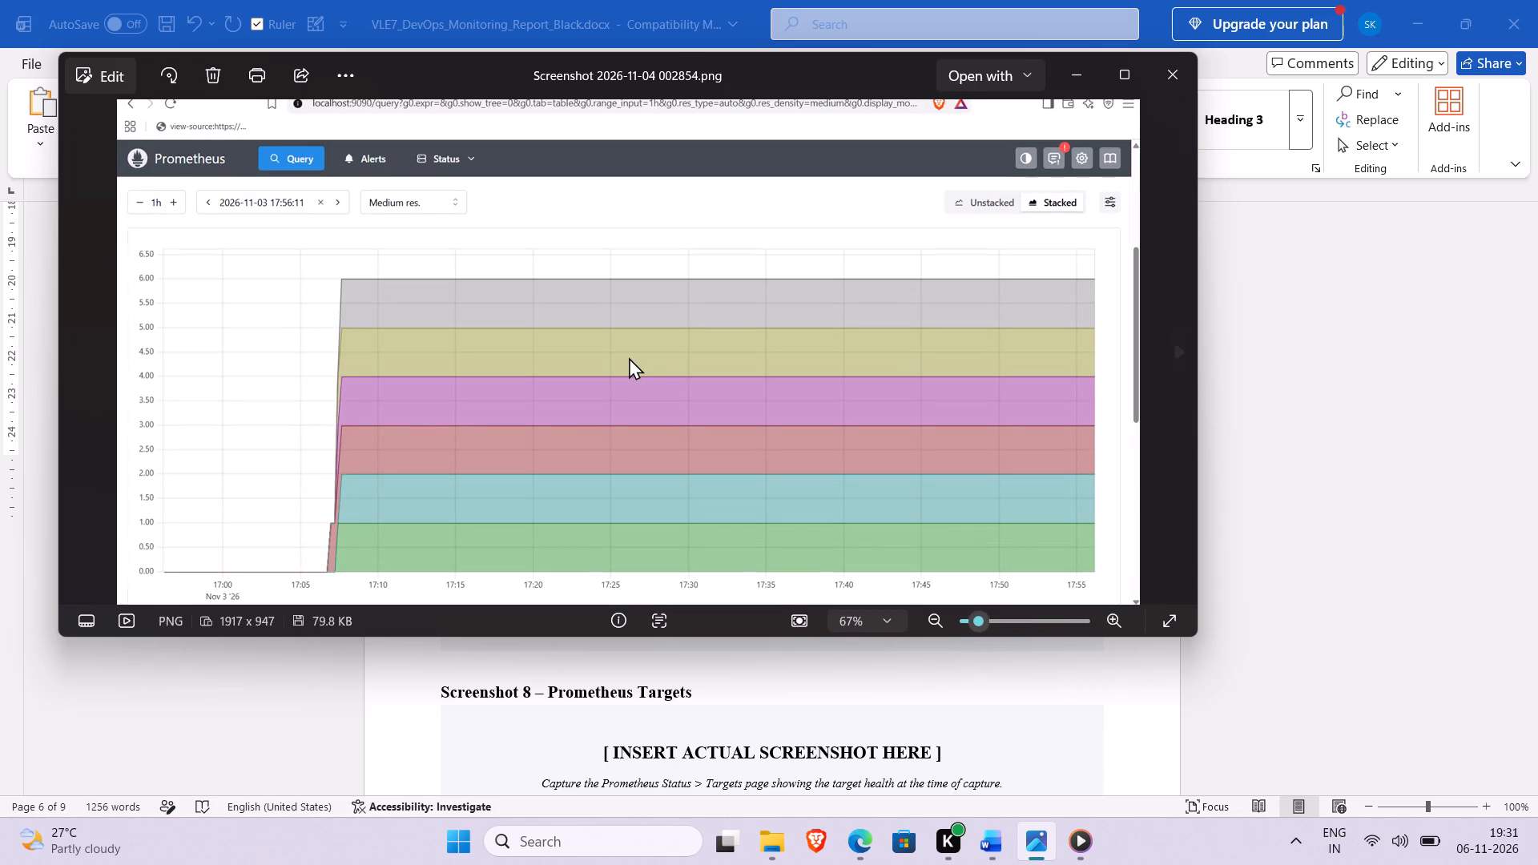
left_click(629, 357)
key("ctrl+c")
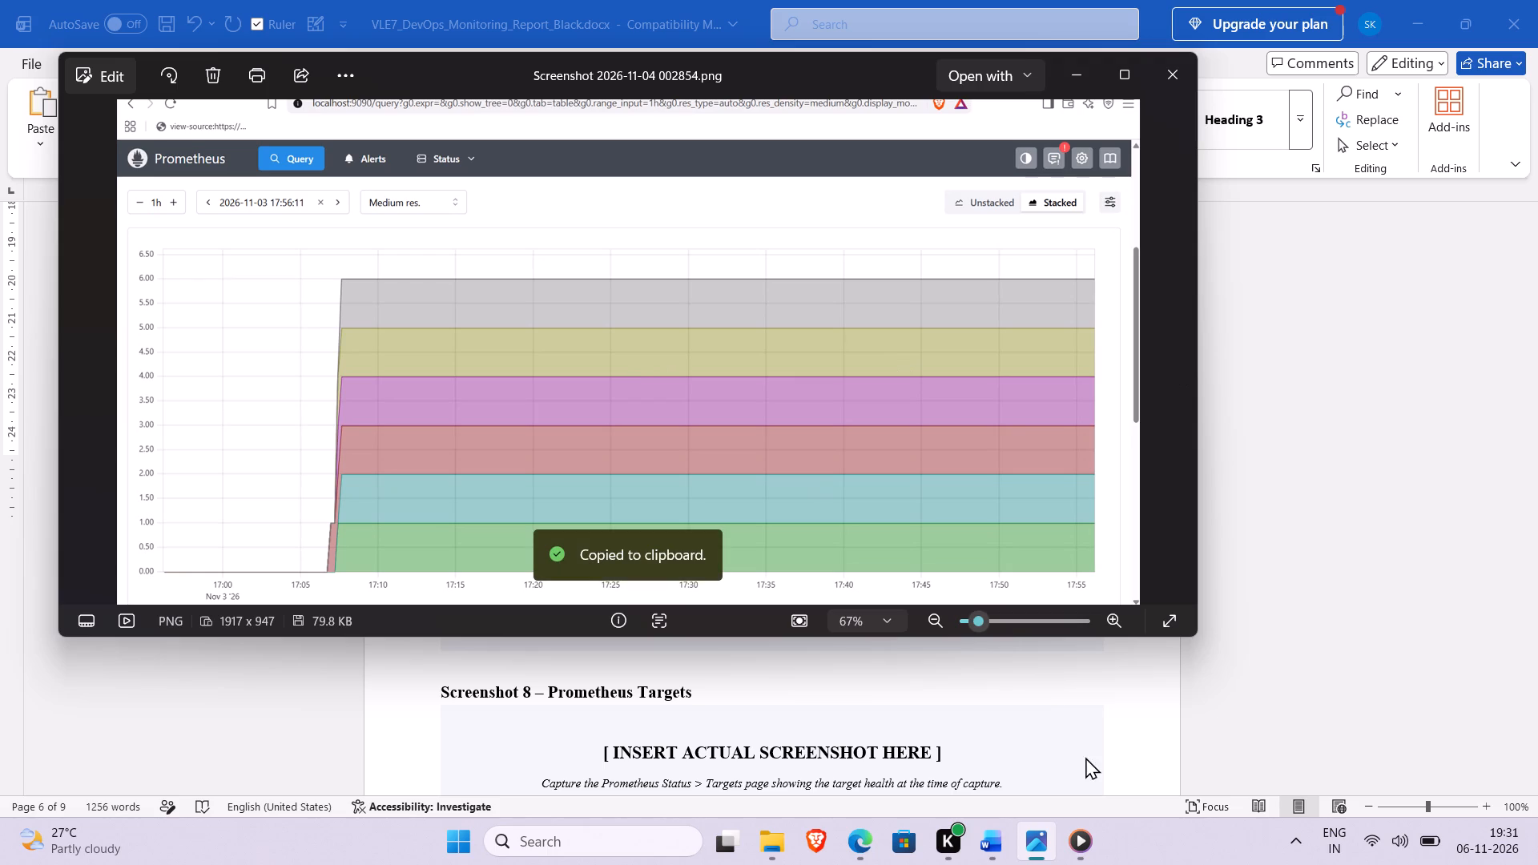
Back in Word, delete the Screenshot 7 – Prometheus Web Interface placeholder table and paste the copied Prometheus graph under its heading.
left_click(1002, 839)
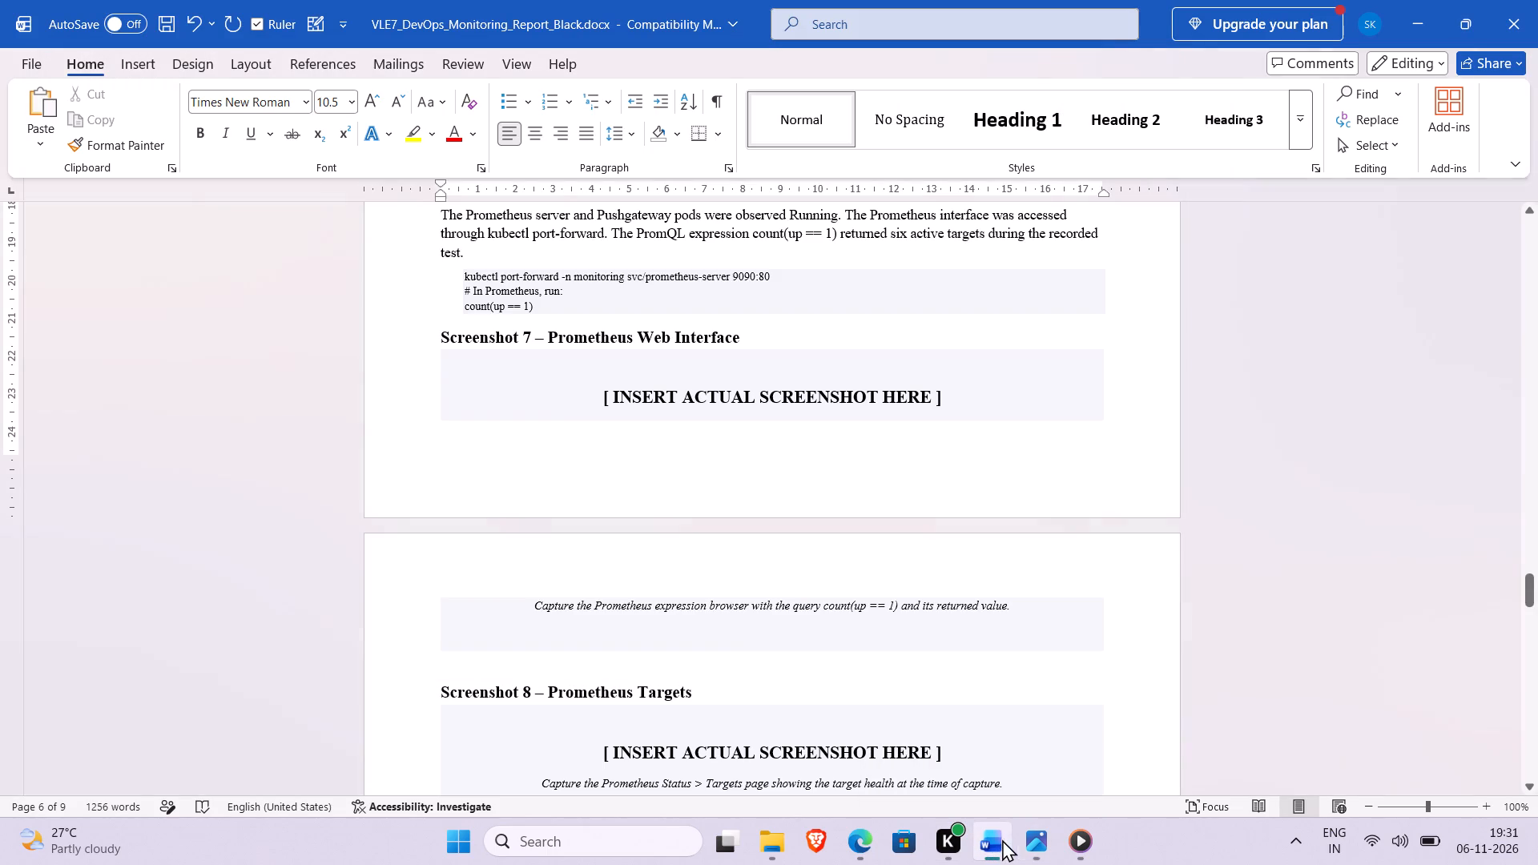
left_click(433, 342)
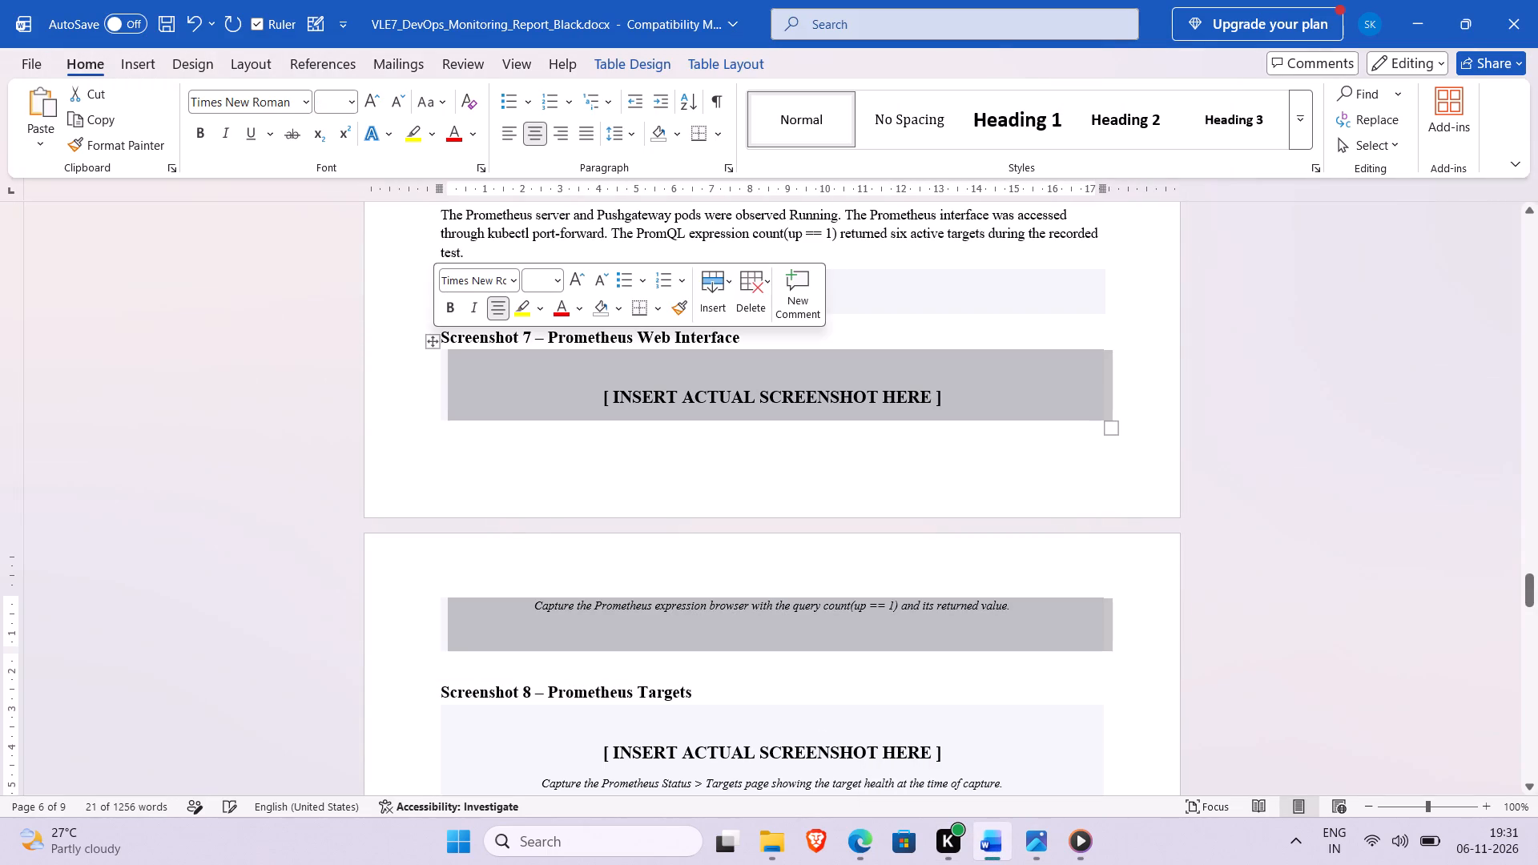
left_click(751, 306)
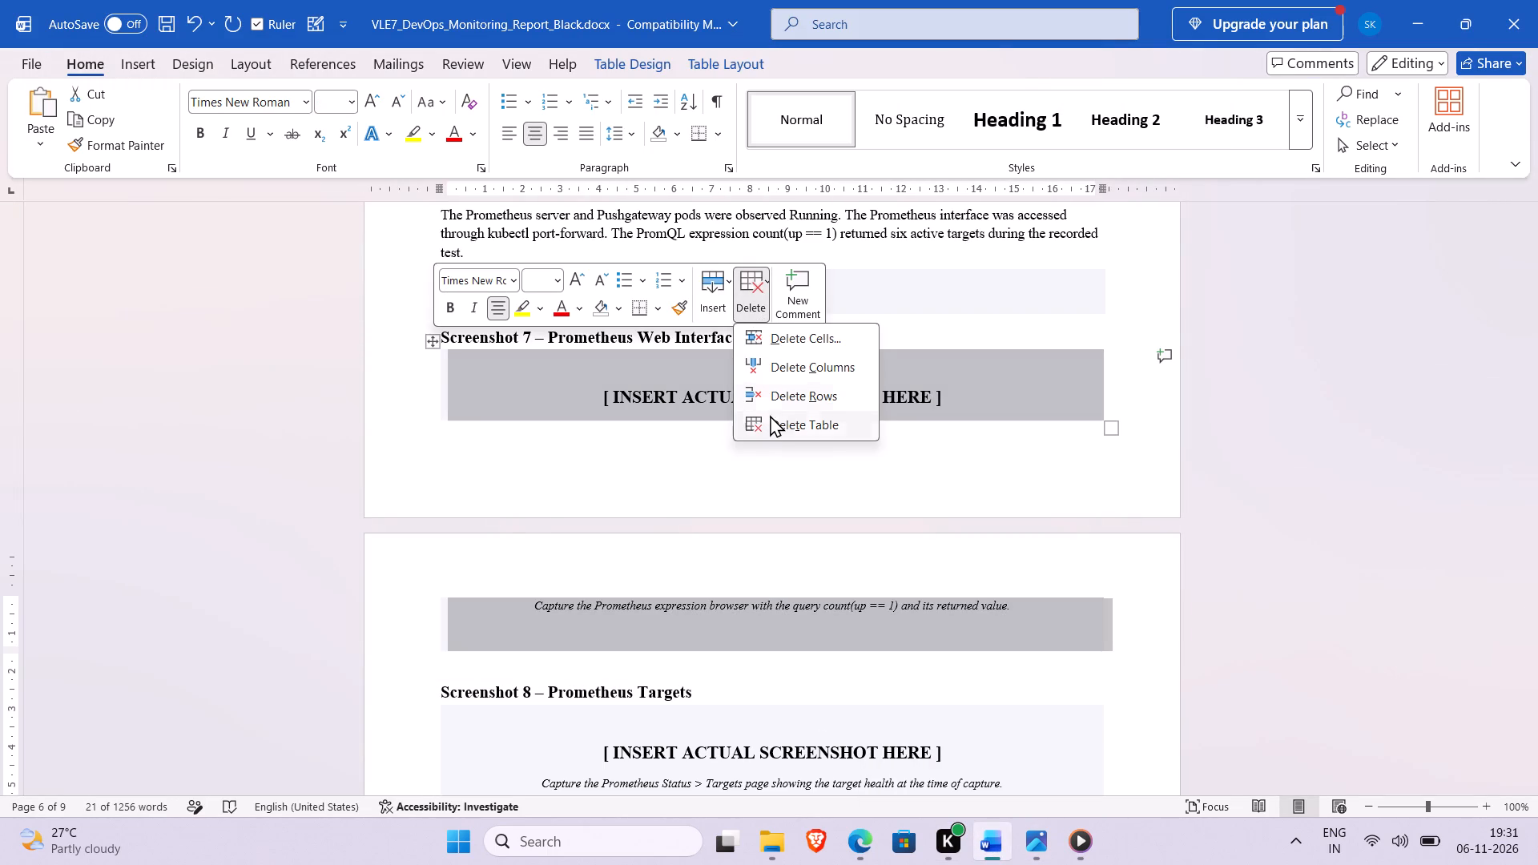
left_click(770, 425)
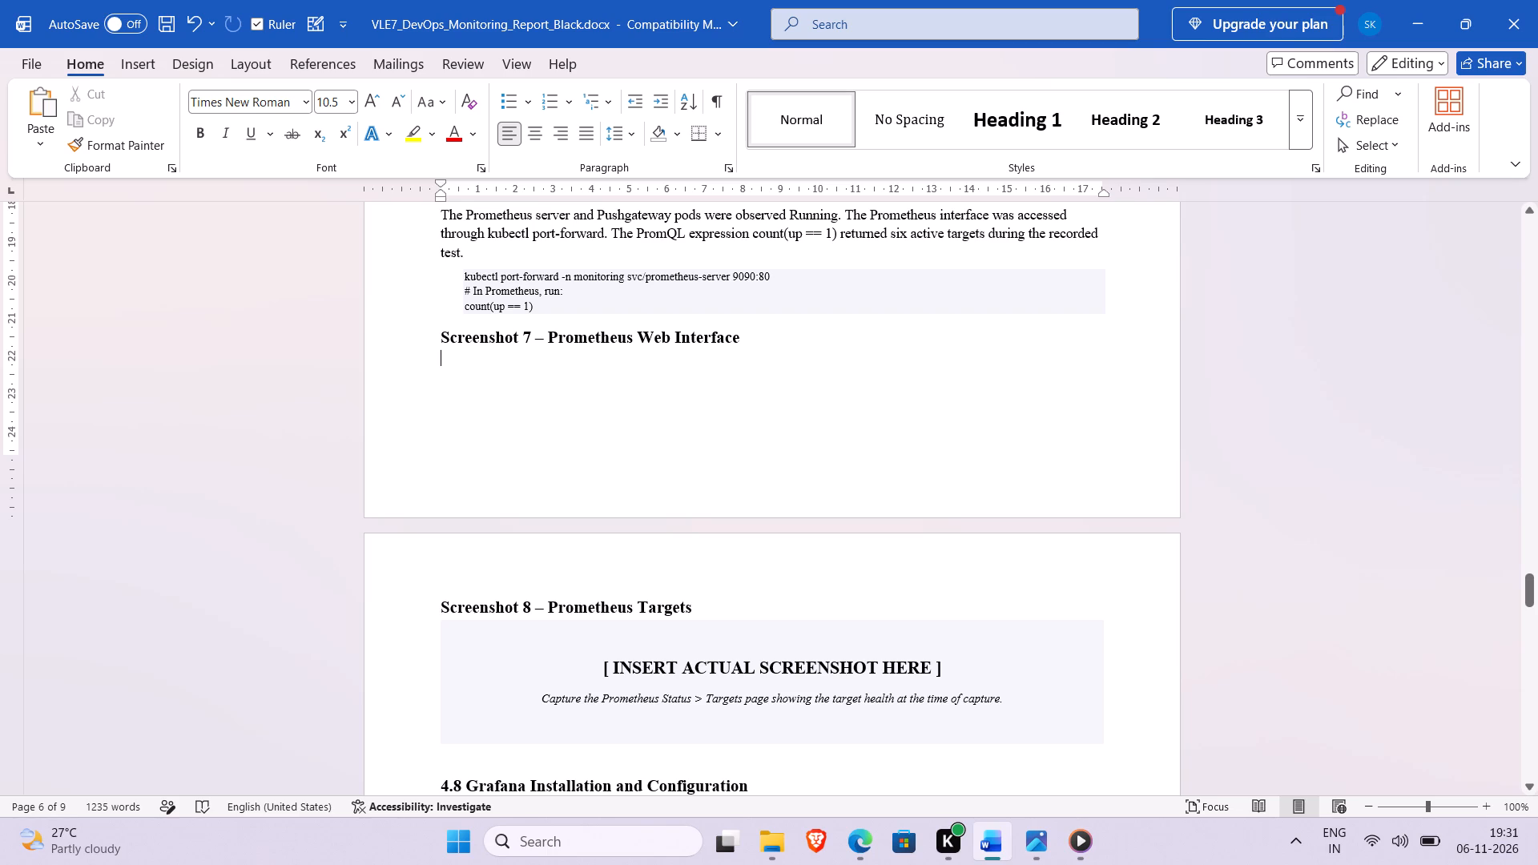
left_click(578, 404)
key("ctrl+v")
Delete the Screenshot 8 – Prometheus Targets placeholder table and its heading text.
scroll(578, 404, "down", 1)
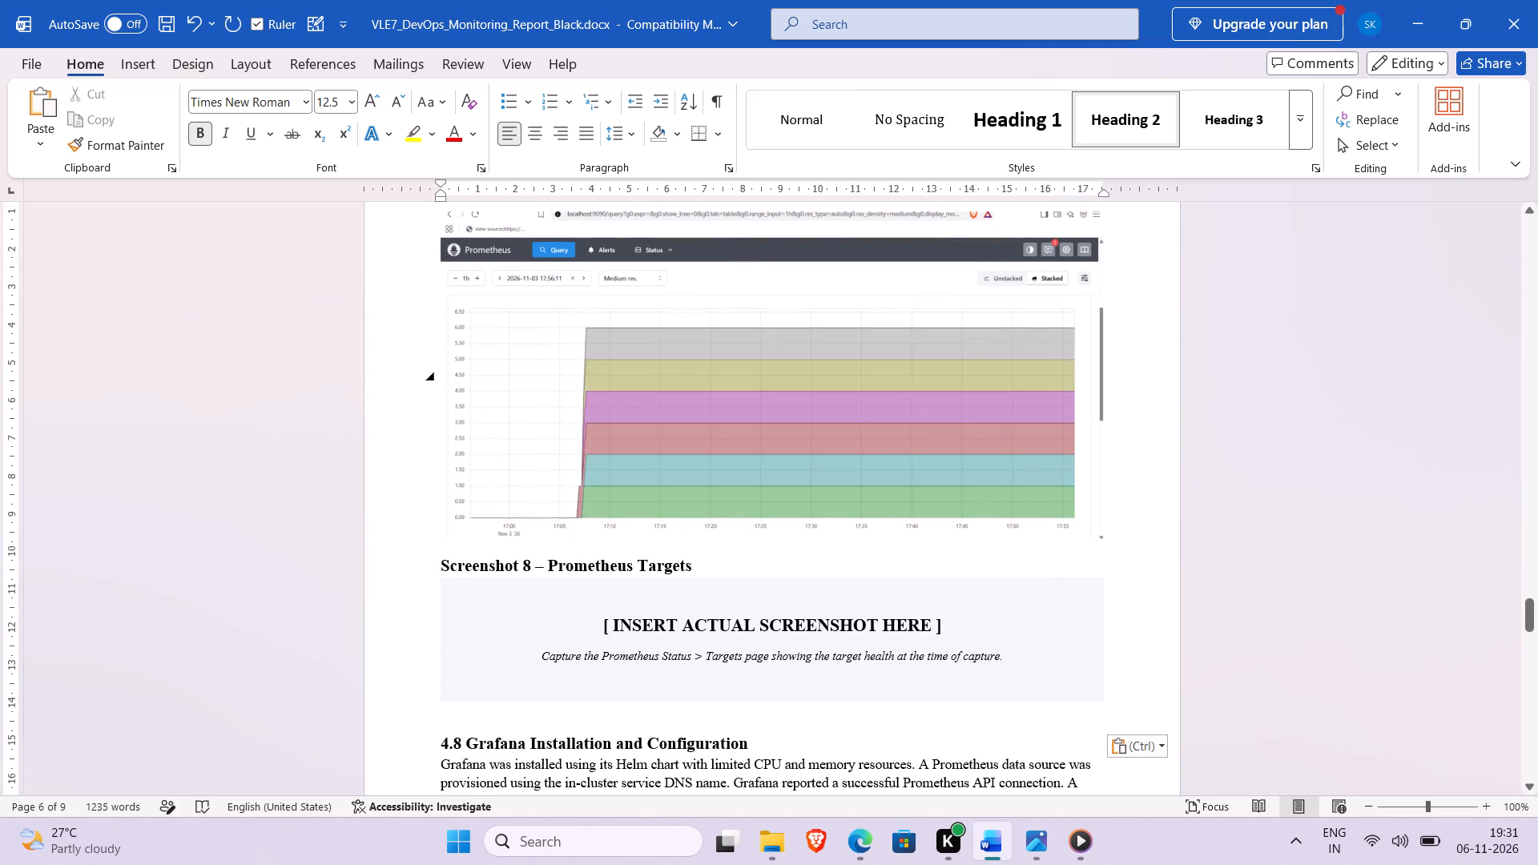
scroll(578, 404, "down", 2)
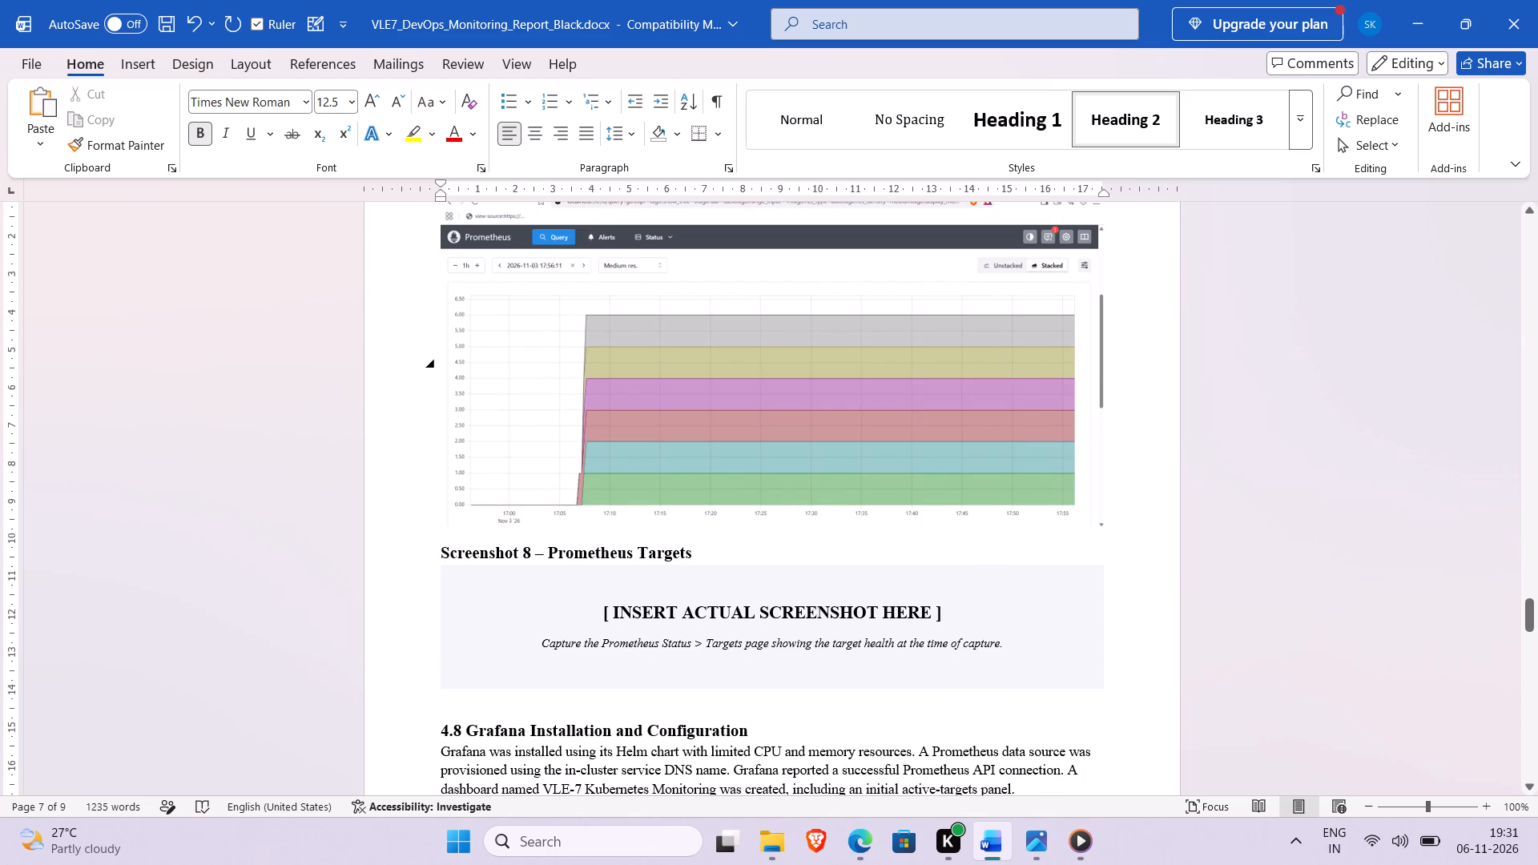
scroll(578, 404, "down", 2)
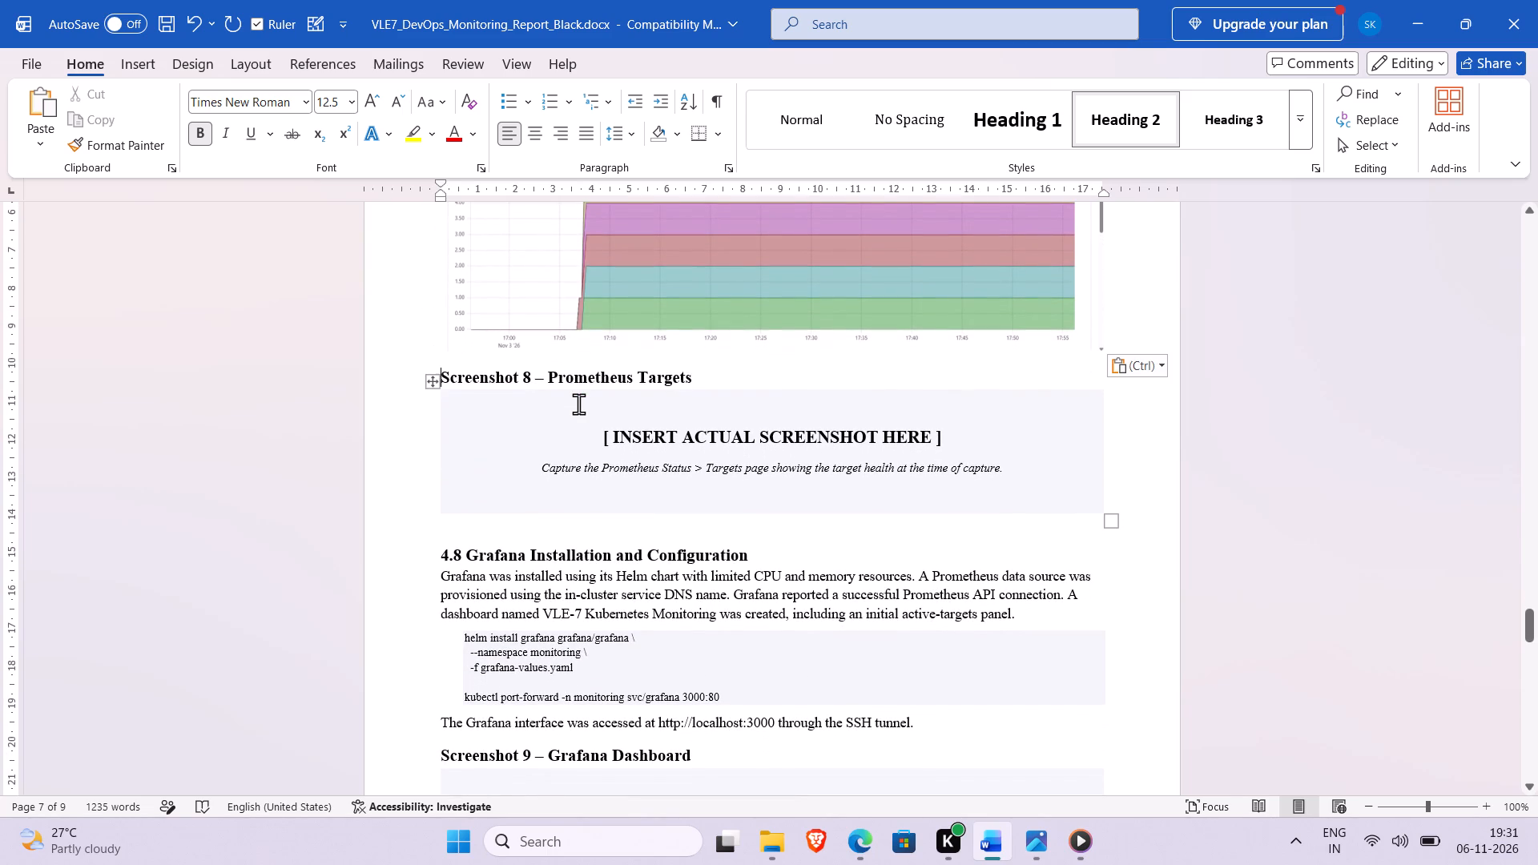
scroll(578, 404, "down", 2)
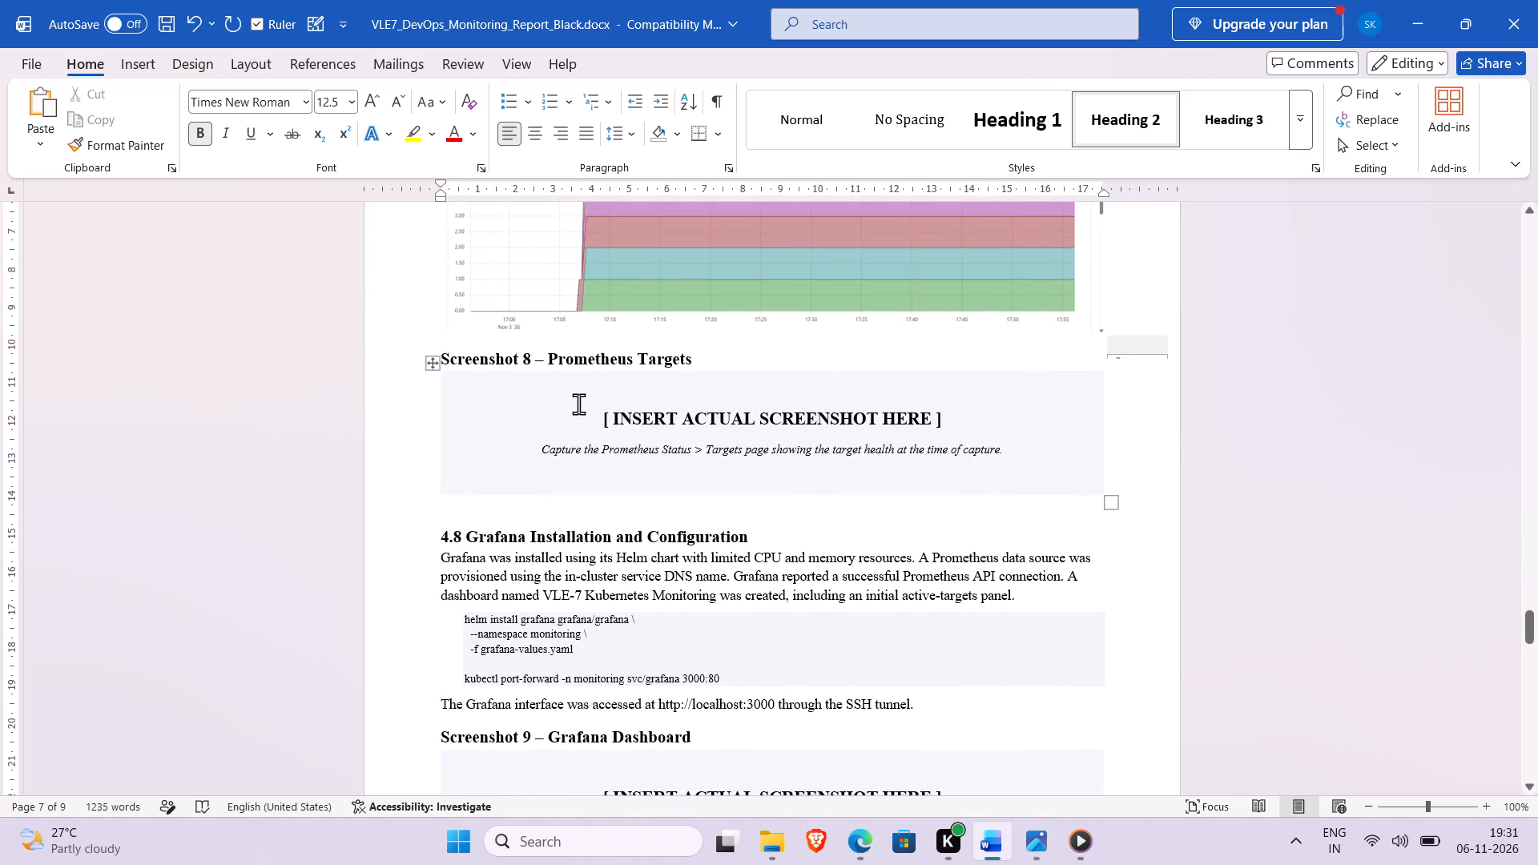
scroll(578, 404, "down", 1)
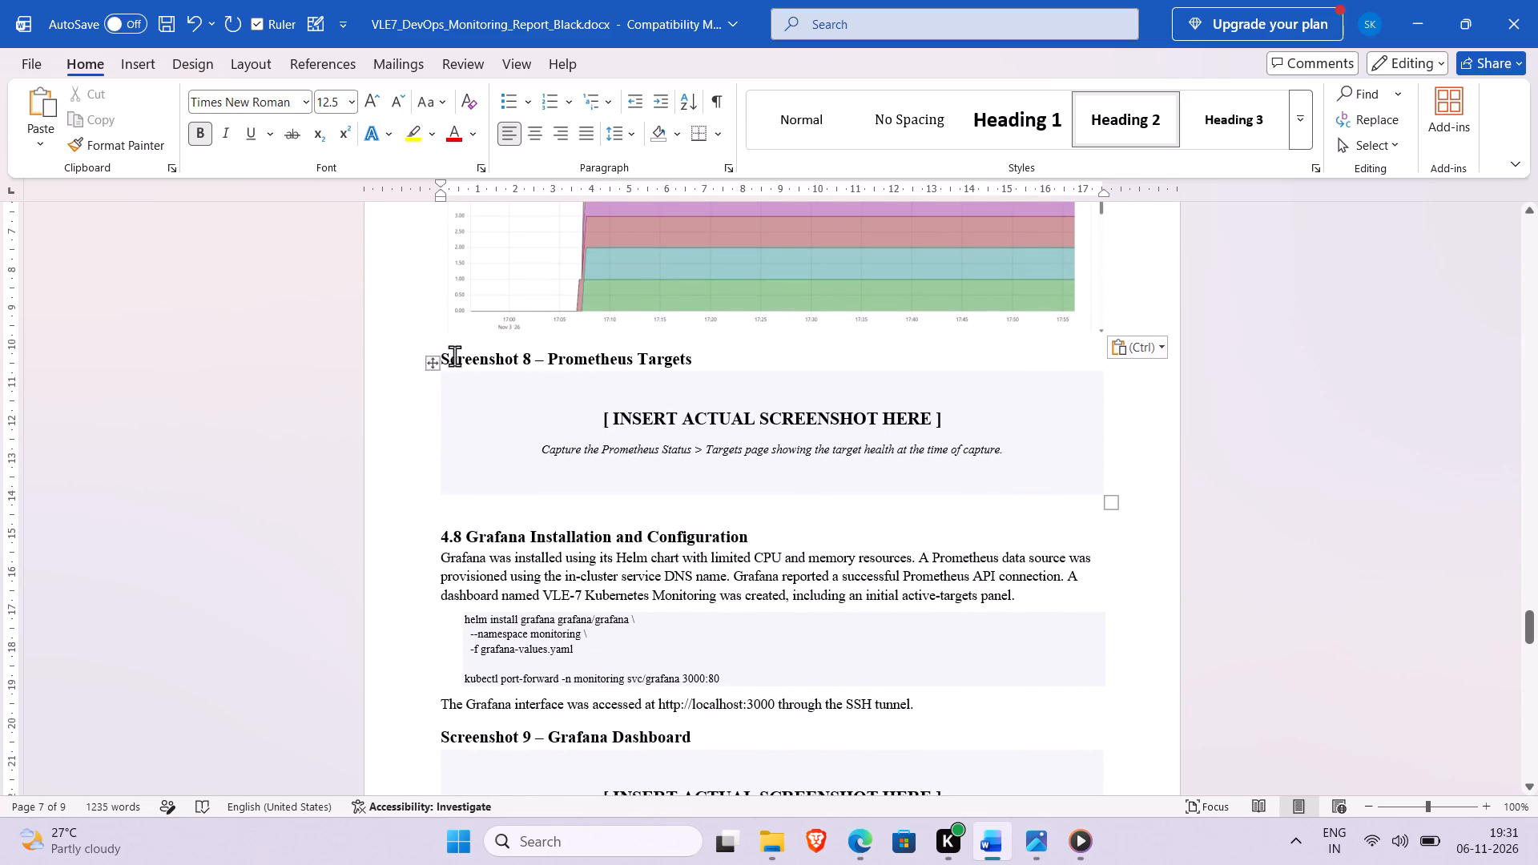
left_click(437, 366)
left_click(512, 370)
left_click(429, 363)
left_click(740, 335)
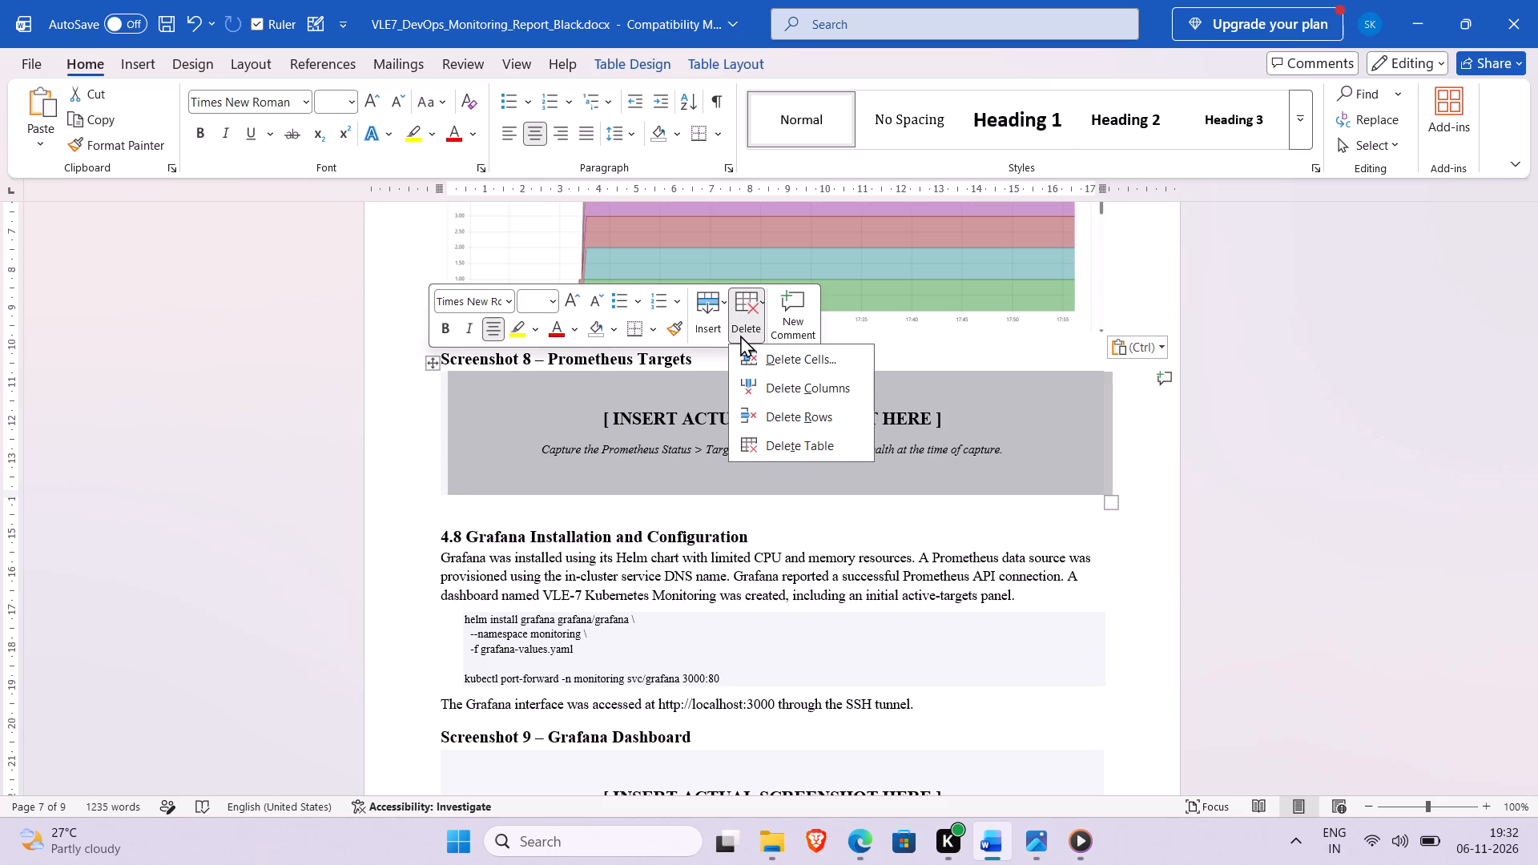
left_click(801, 448)
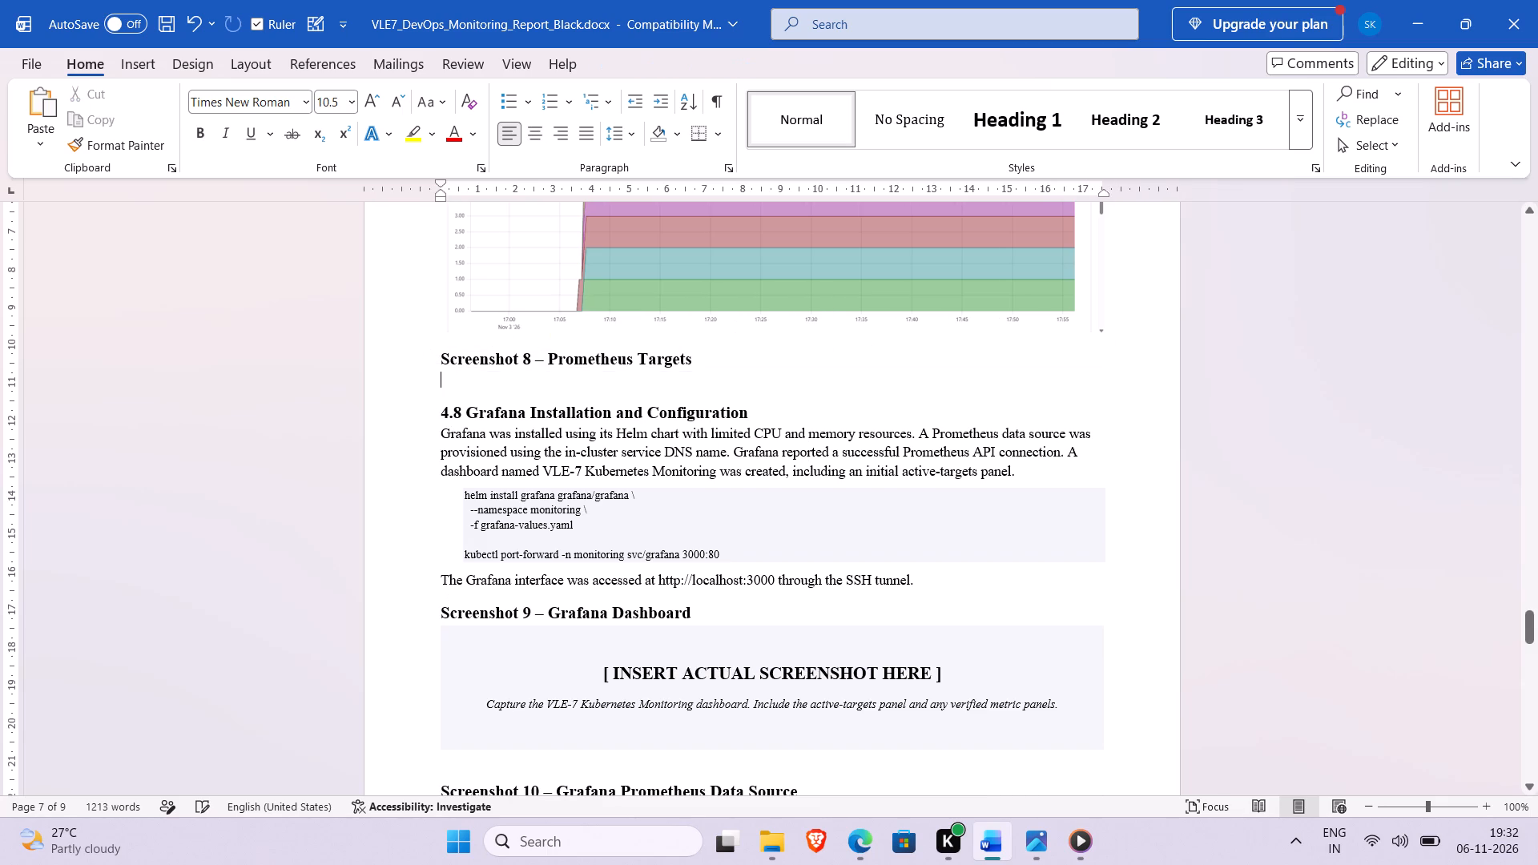
left_click_drag(437, 362, 698, 364)
key("BackSpace")
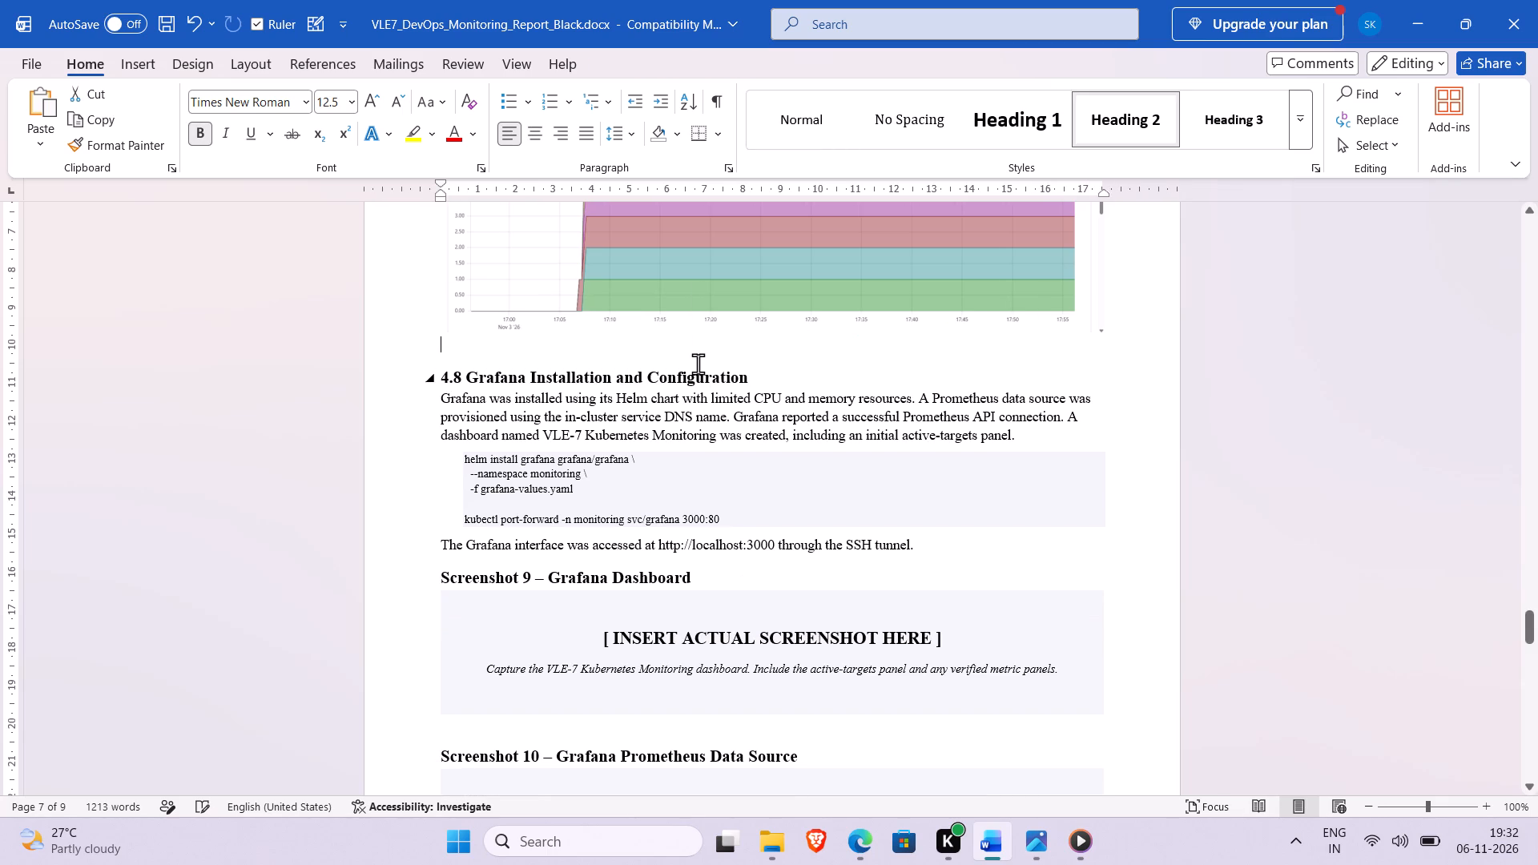
Review the Screenshot 9 and Screenshot 10 Grafana placeholders to see which captures they call for.
scroll(698, 364, "down", 2)
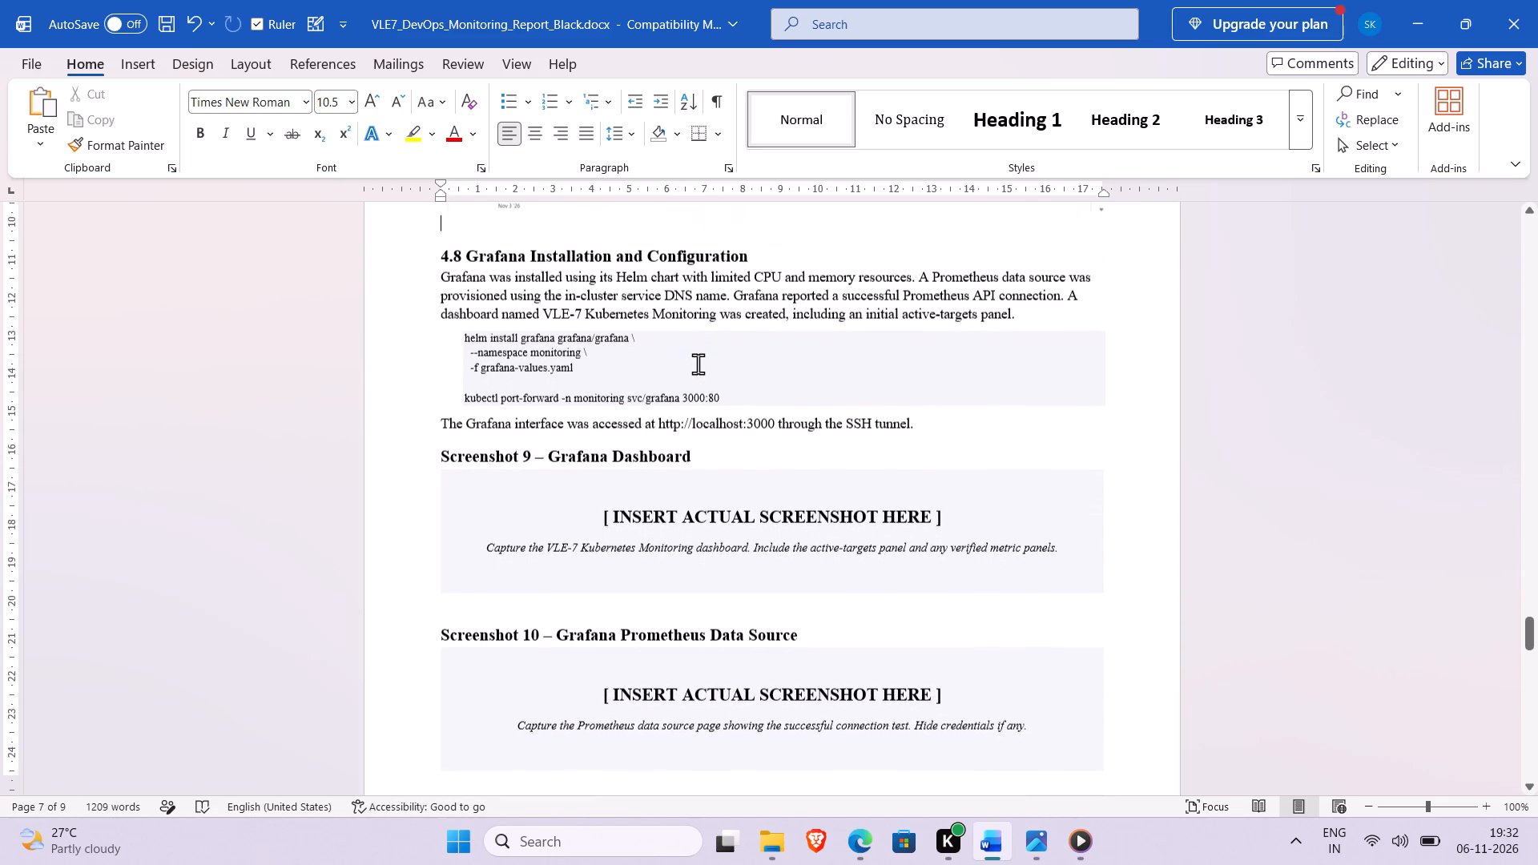
scroll(698, 364, "down", 3)
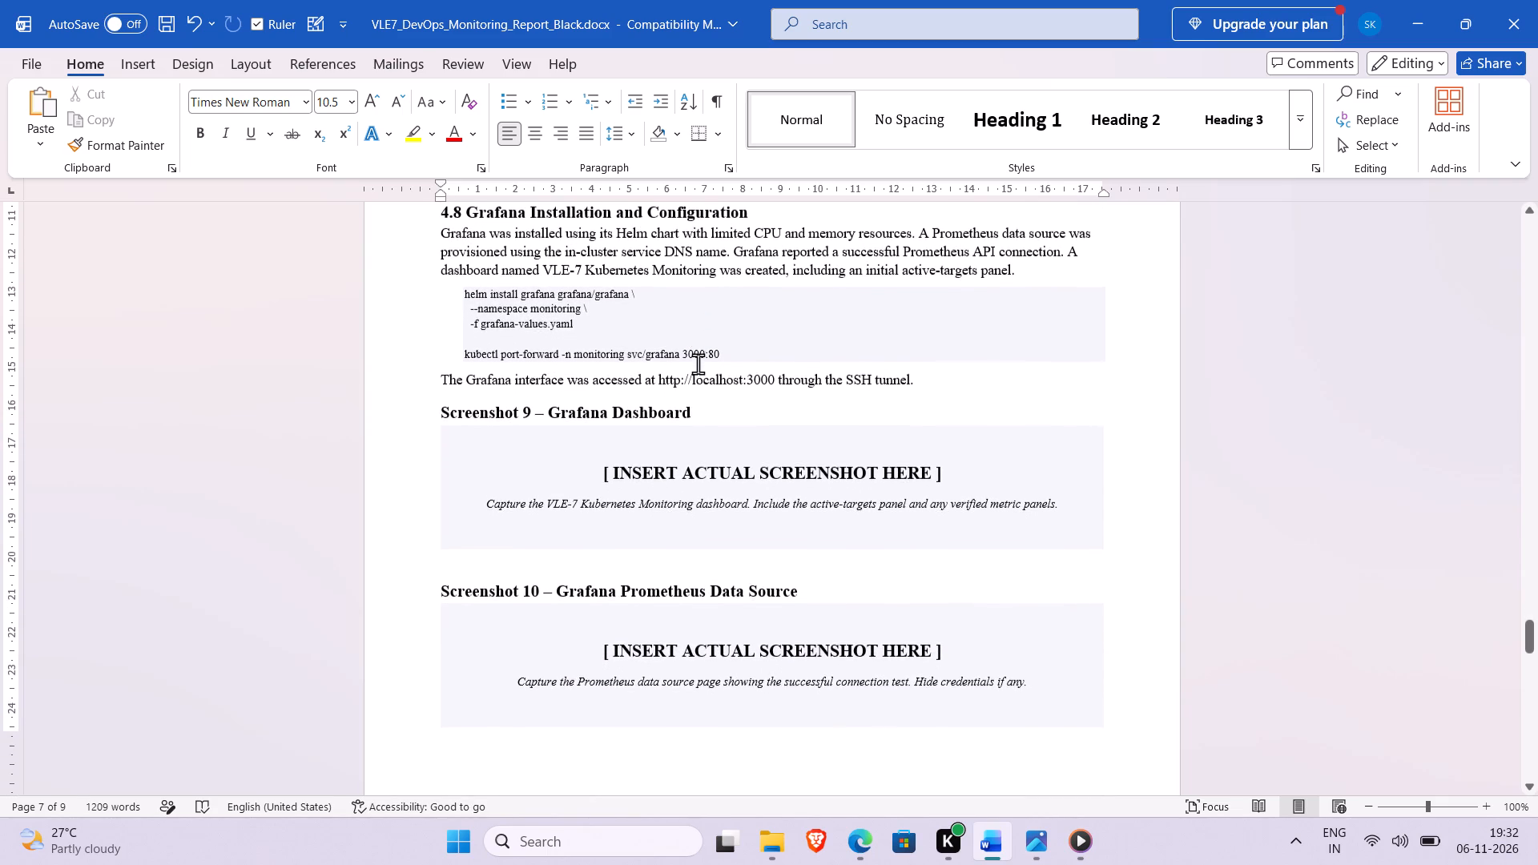
scroll(698, 364, "down", 1)
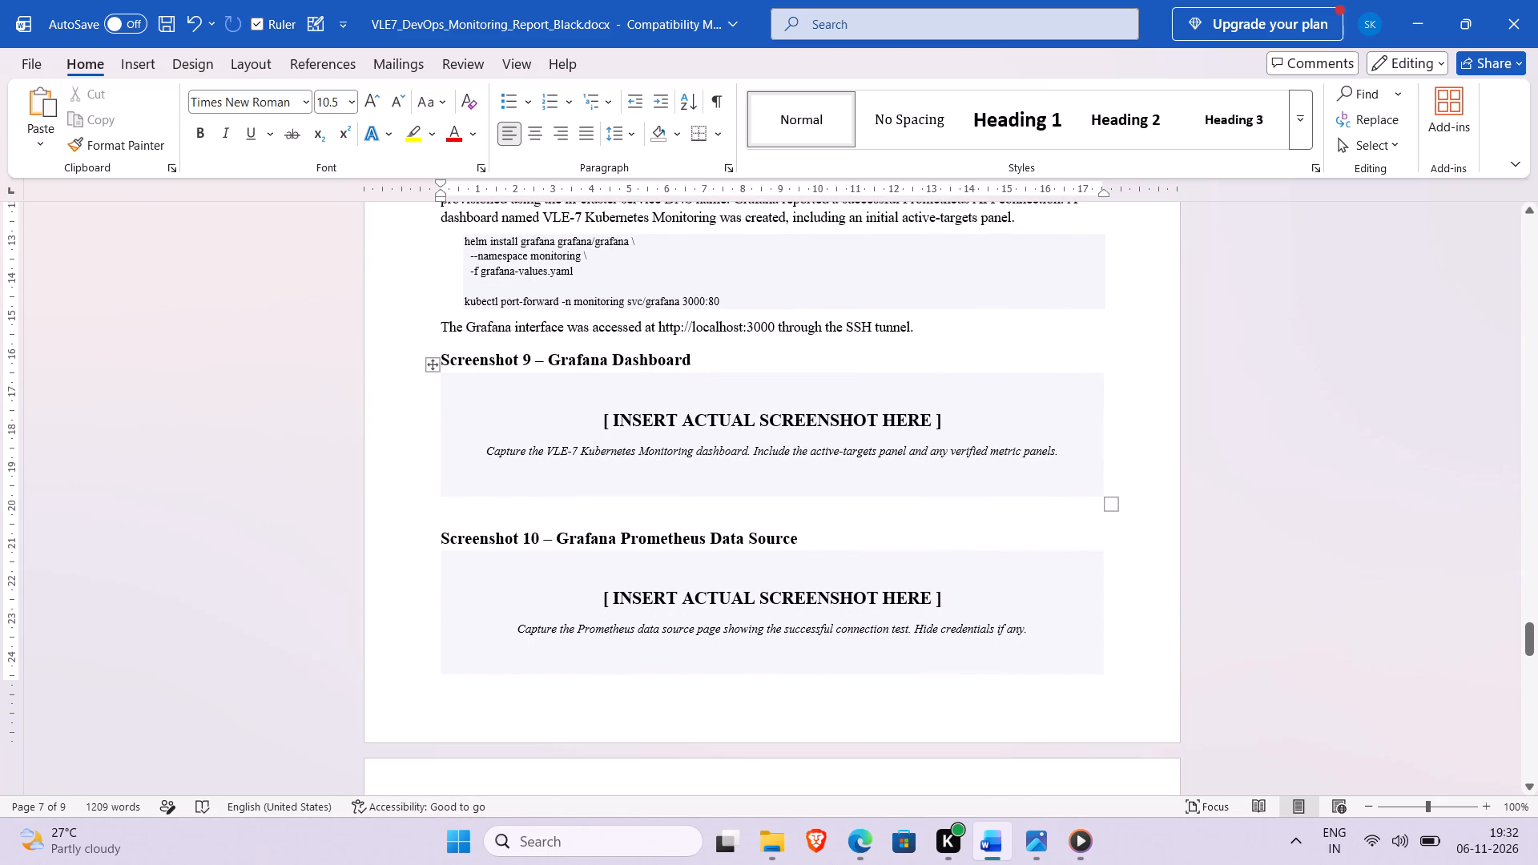
scroll(734, 458, "down", 2)
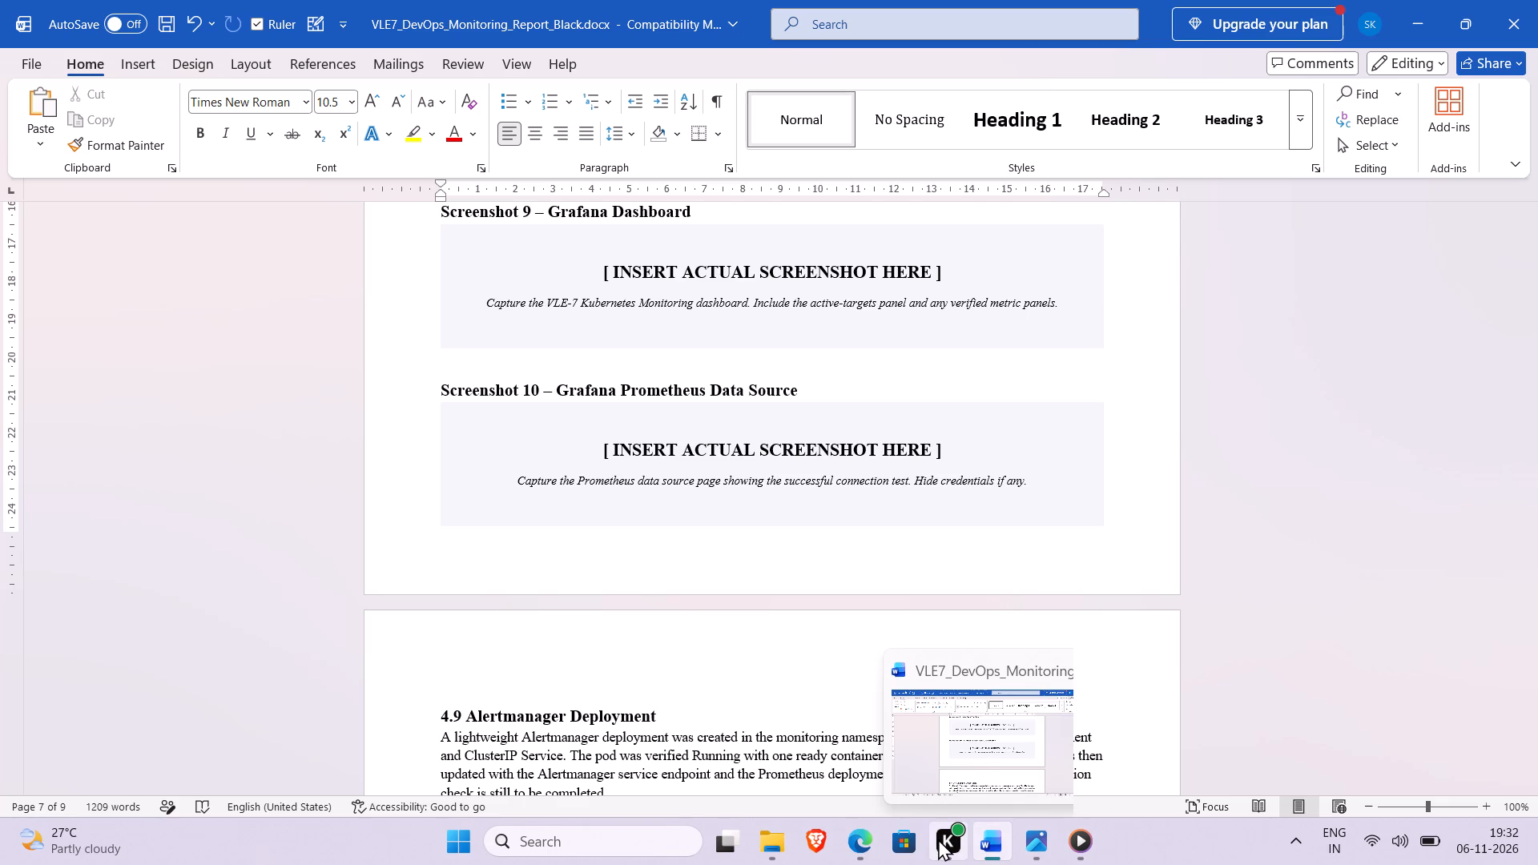
Switch to Photos, go back to the Grafana Prometheus data source capture, Screenshot 2026-11-04 002758.png, and copy the image.
scroll(938, 839, "down", 1)
scroll(479, 387, "up", 1)
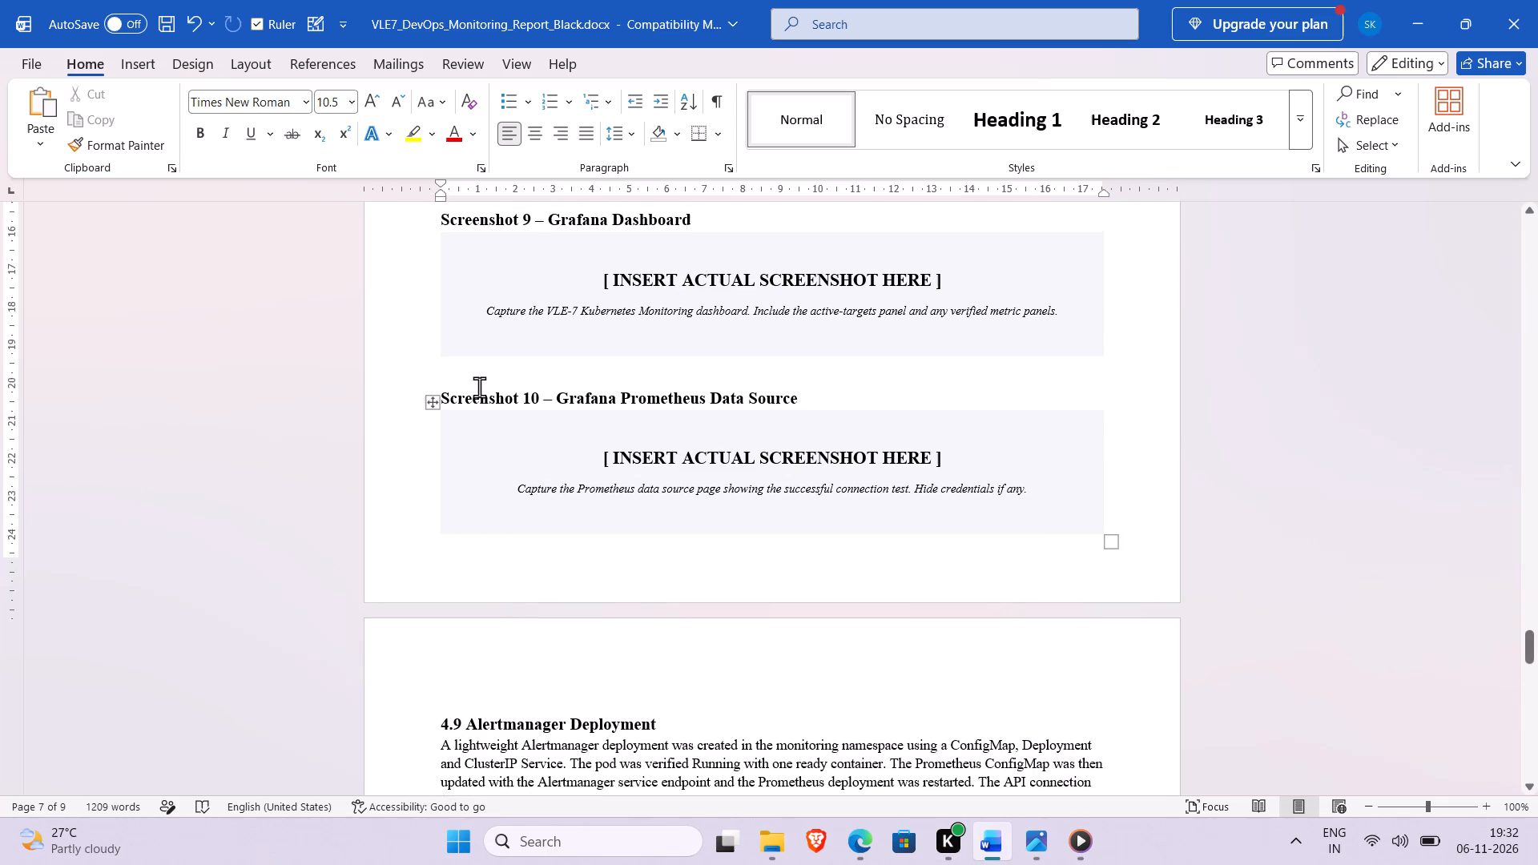
scroll(479, 387, "up", 1)
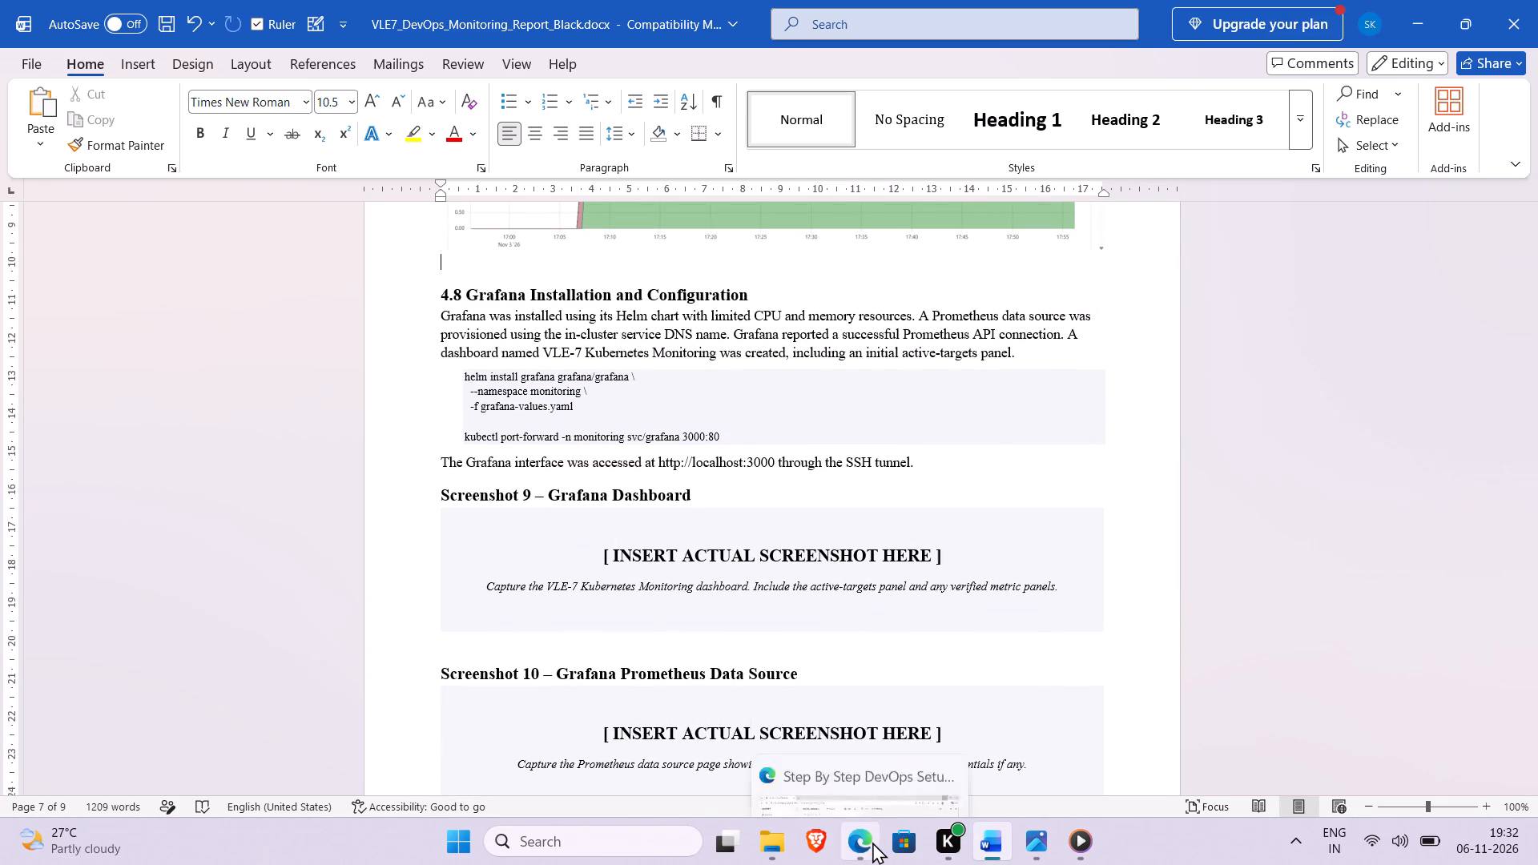
left_click(1019, 840)
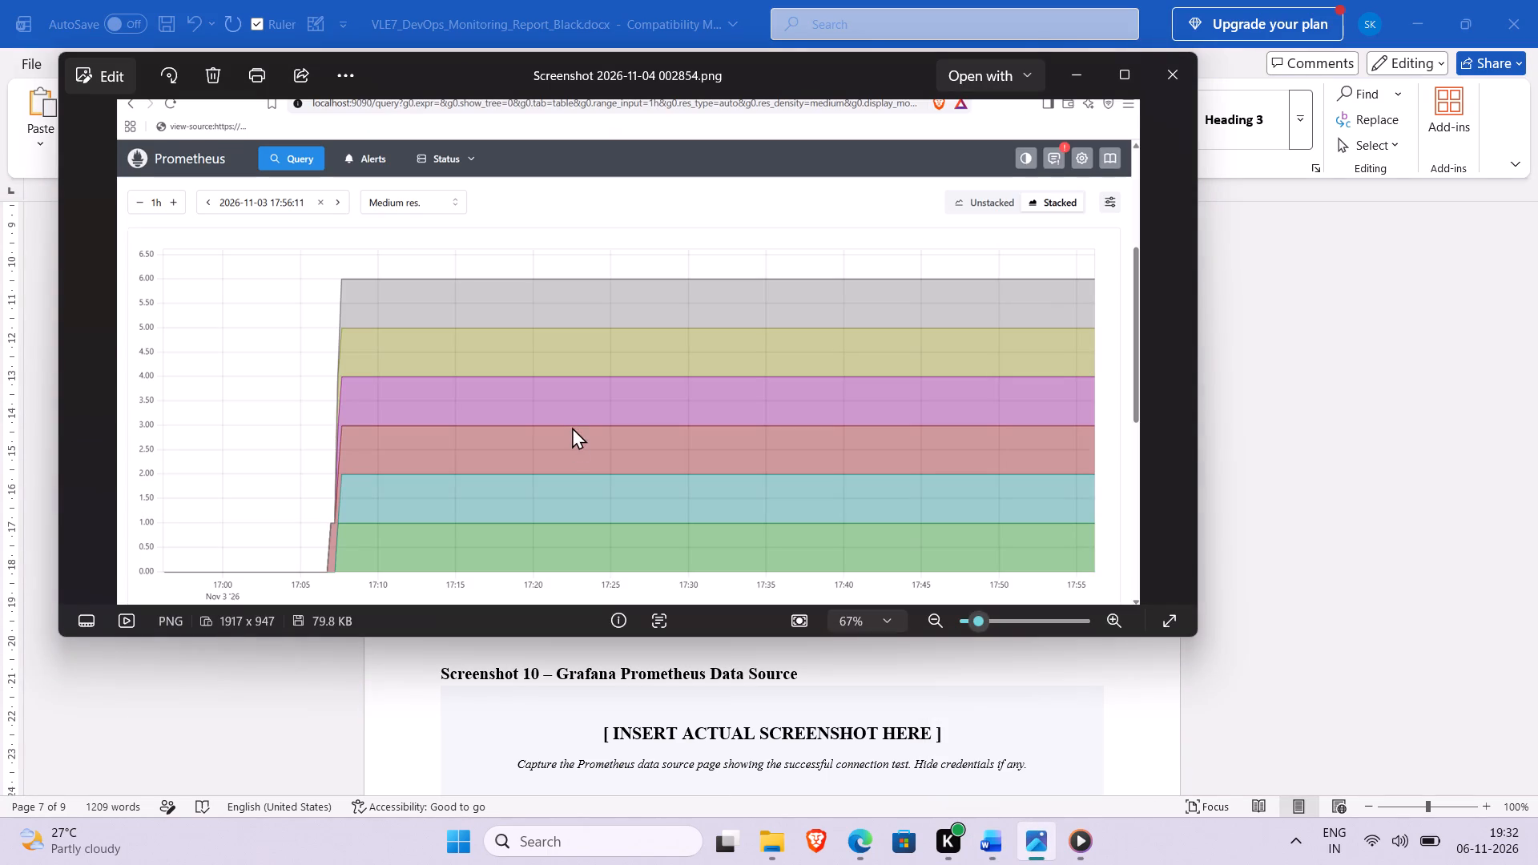
left_click(79, 343)
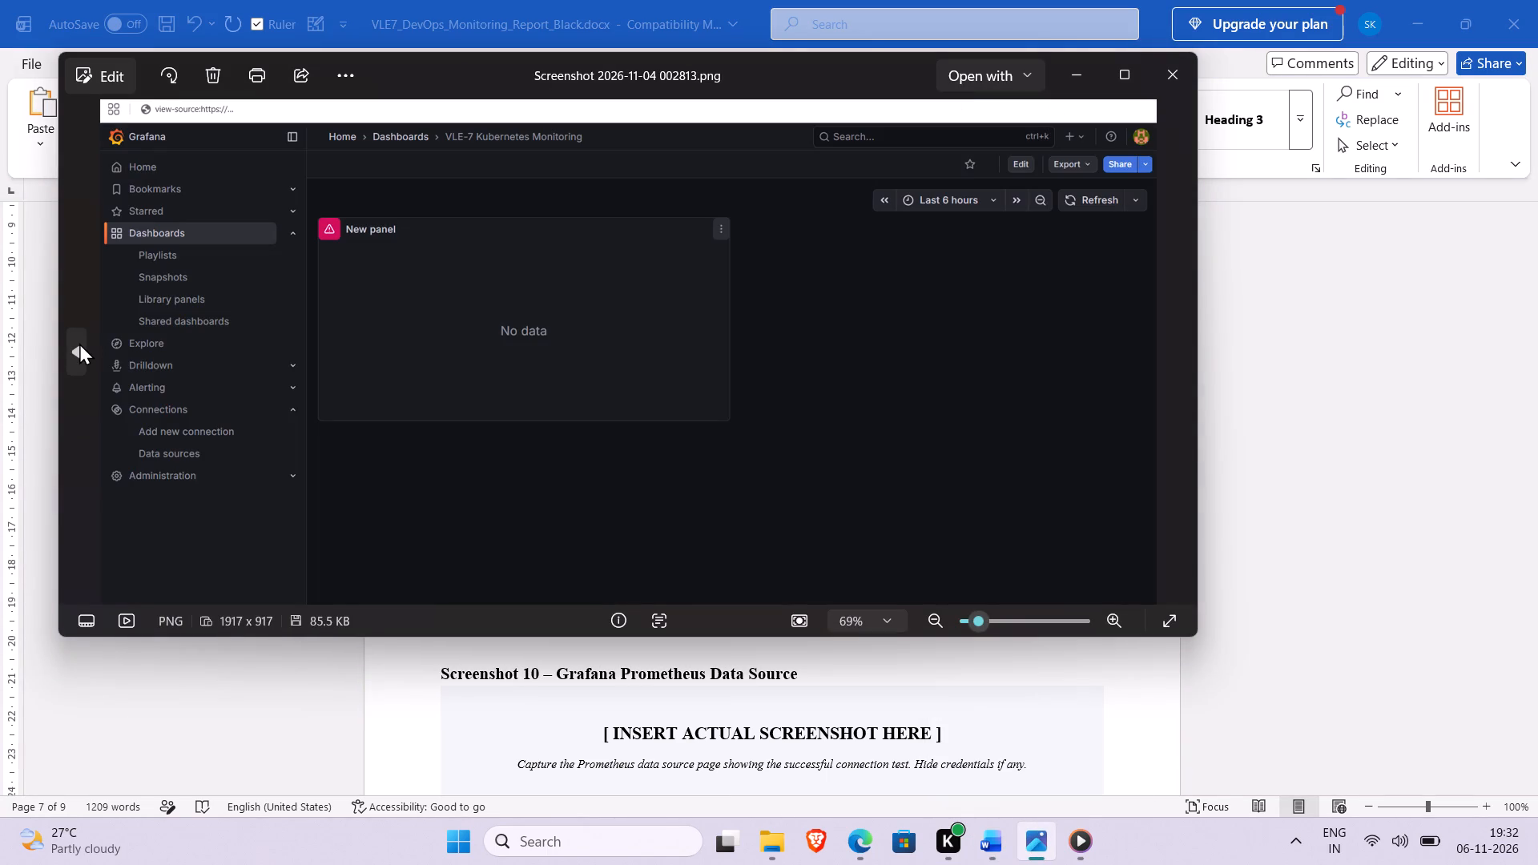
left_click(79, 343)
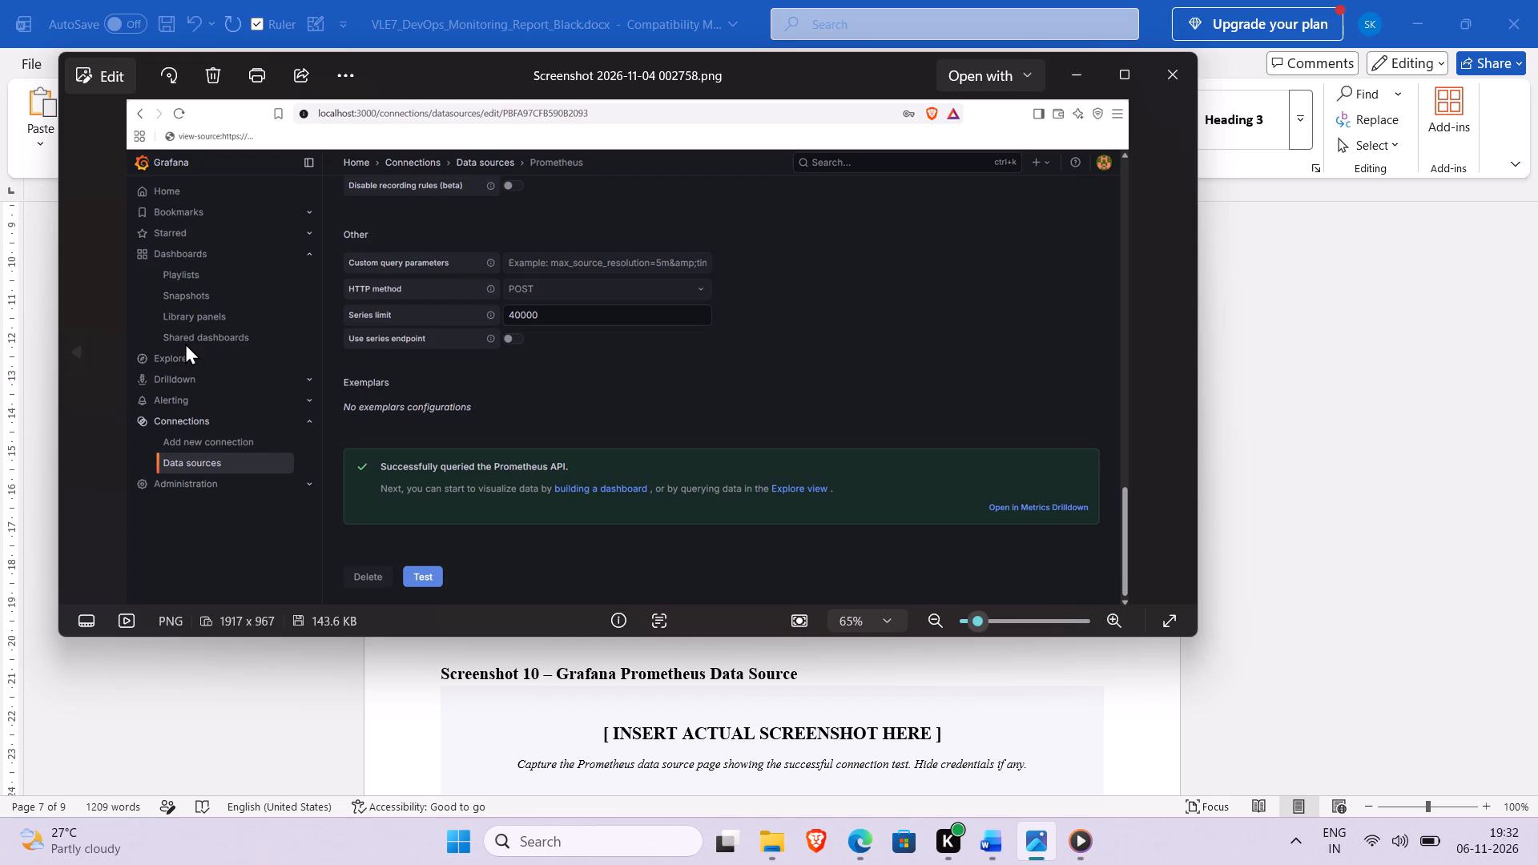
key("ctrl+c")
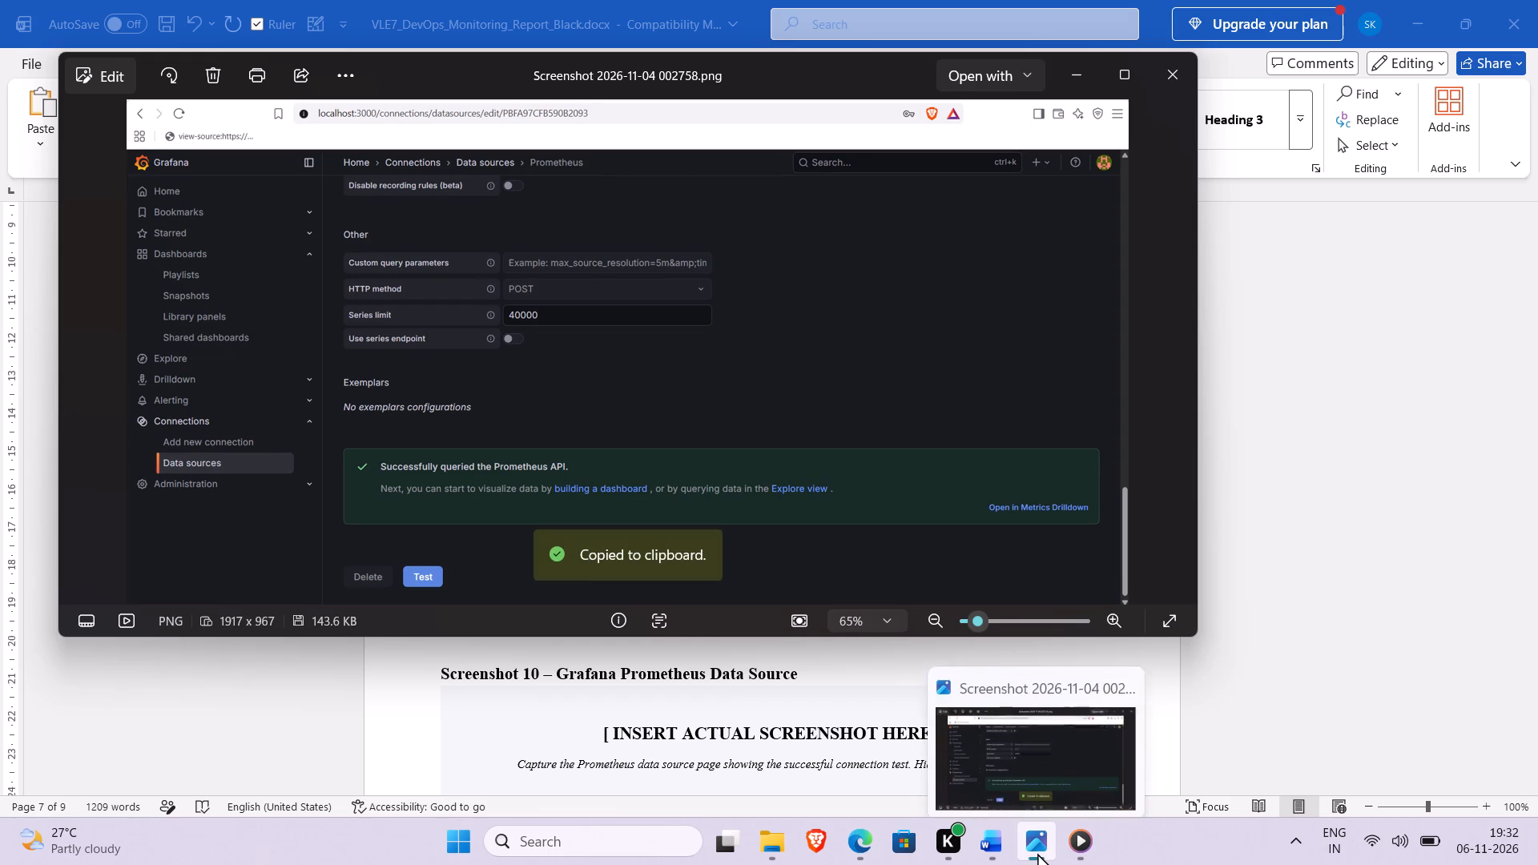
Back in Word, delete the Screenshot 10 – Grafana Prometheus Data Source placeholder table and paste the copied capture under its heading.
left_click(990, 844)
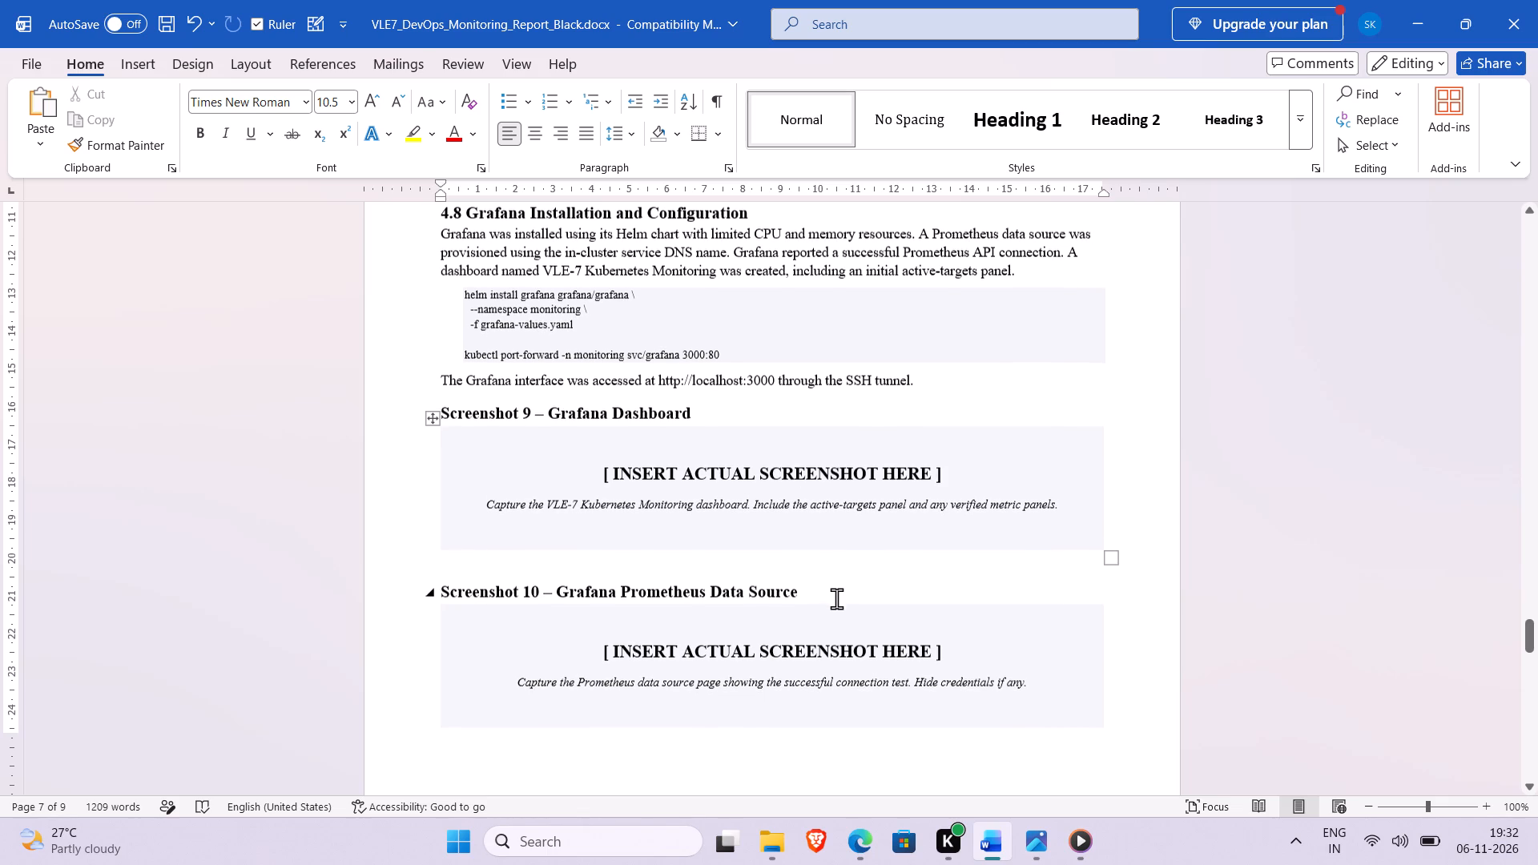
left_click(473, 626)
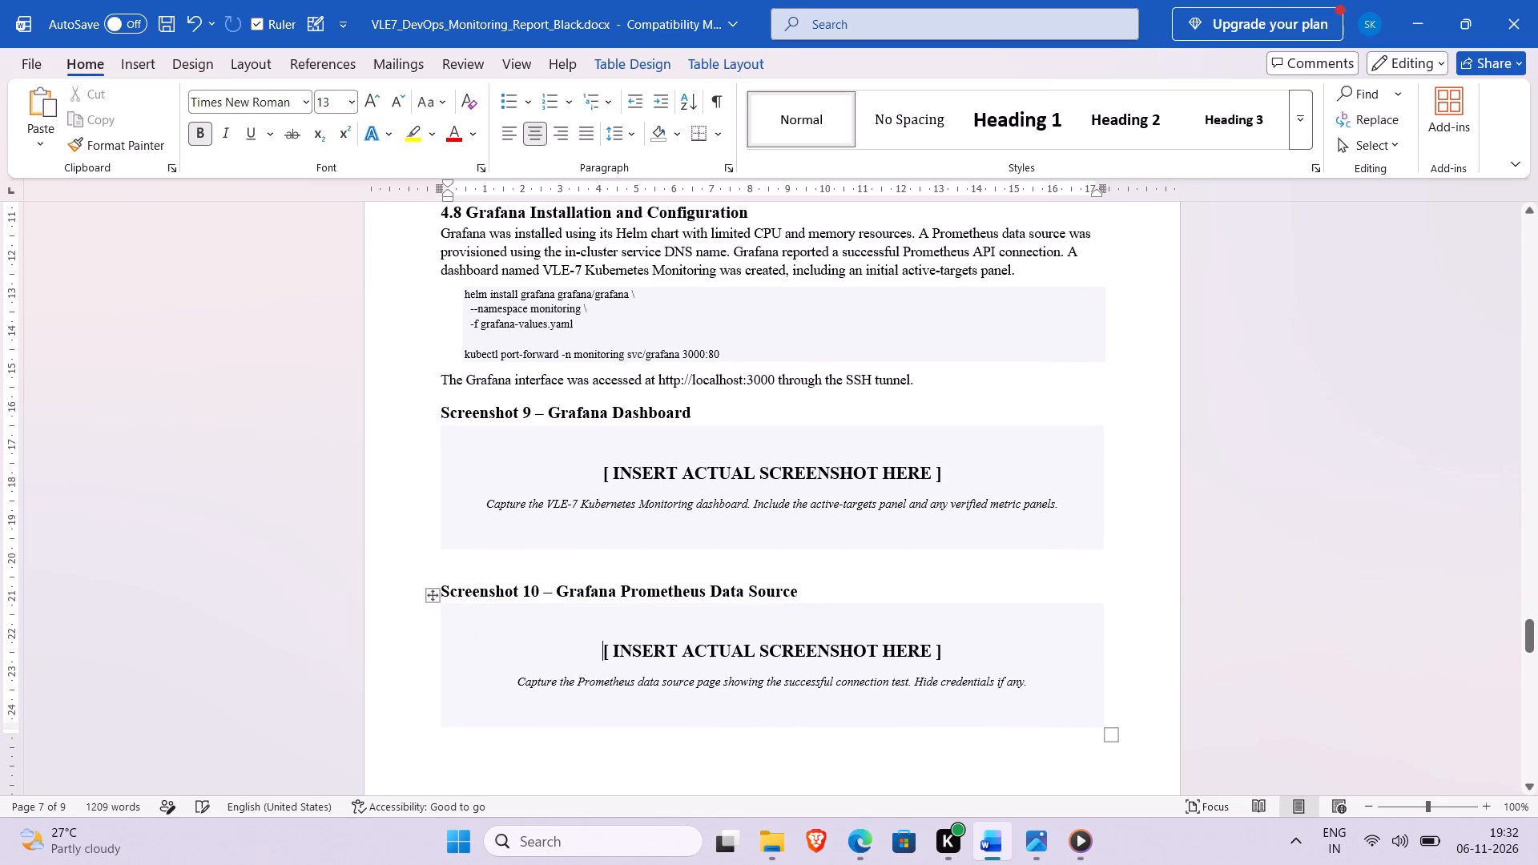
left_click(427, 593)
key("Delete")
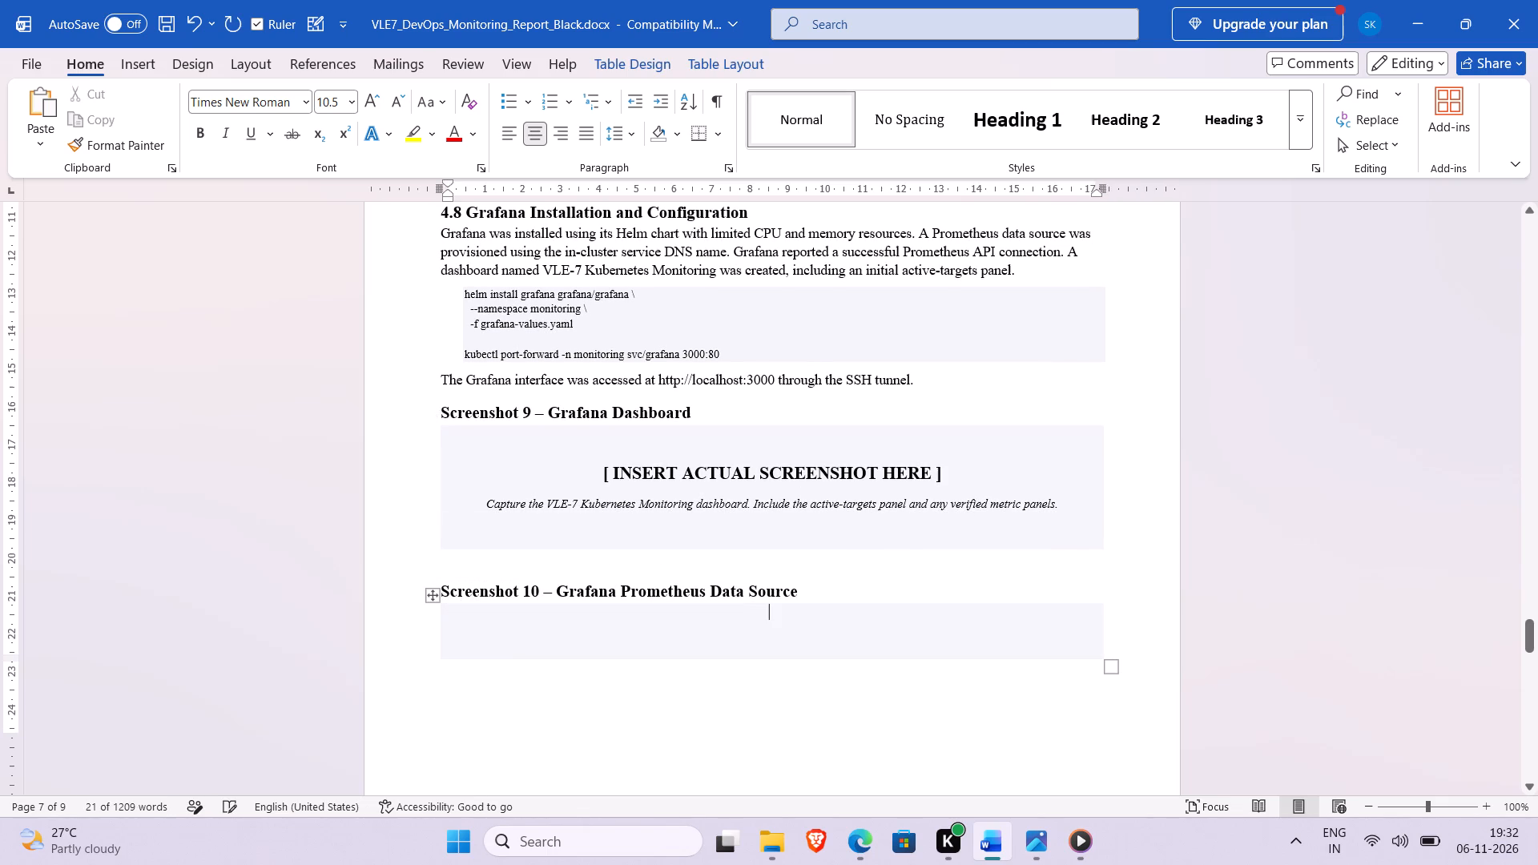
left_click(441, 595)
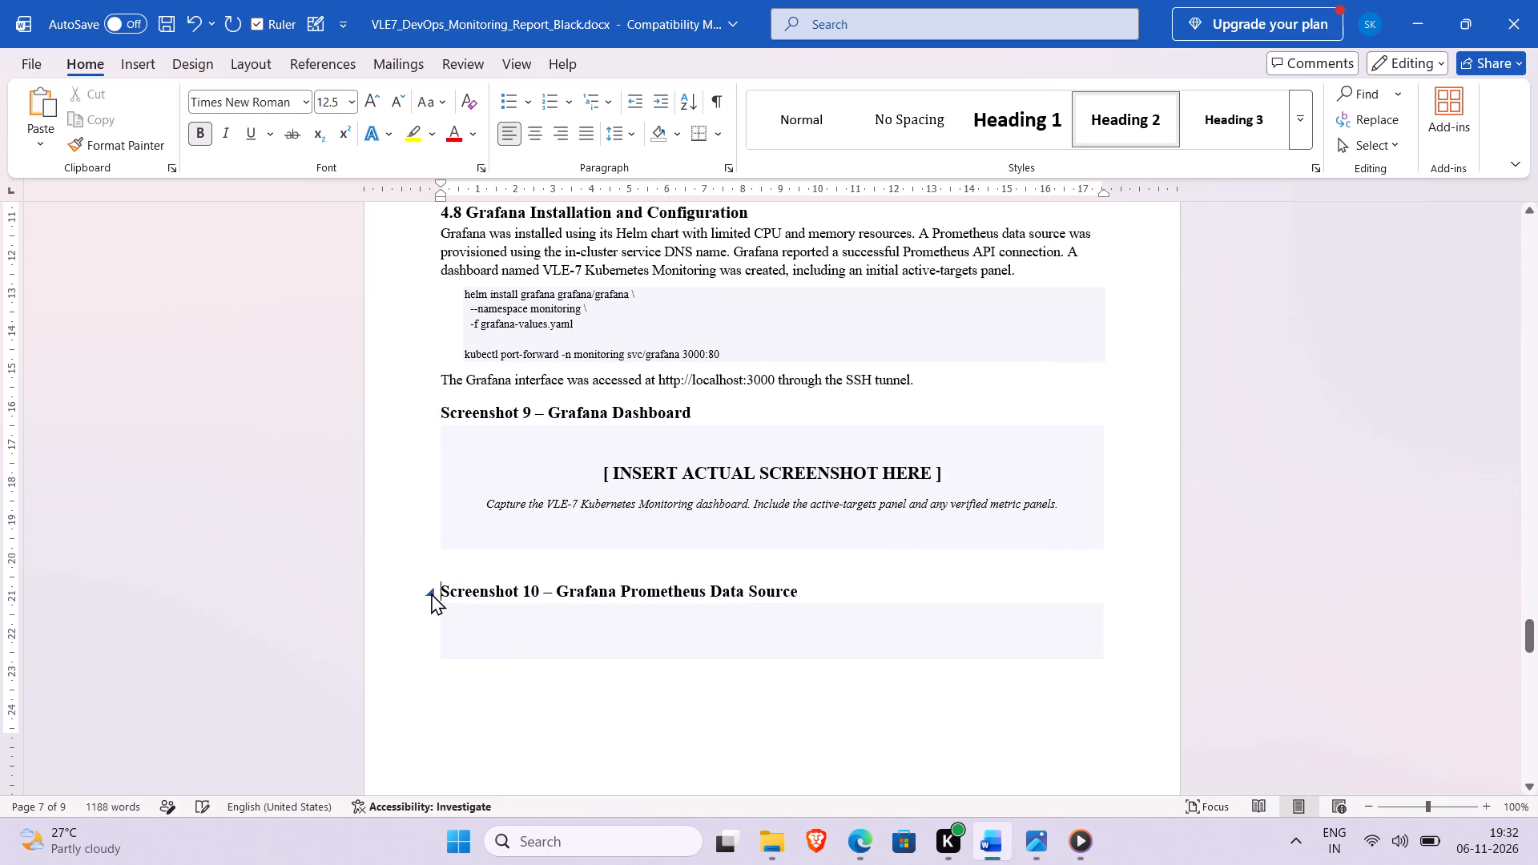
left_click(483, 644)
left_click(429, 592)
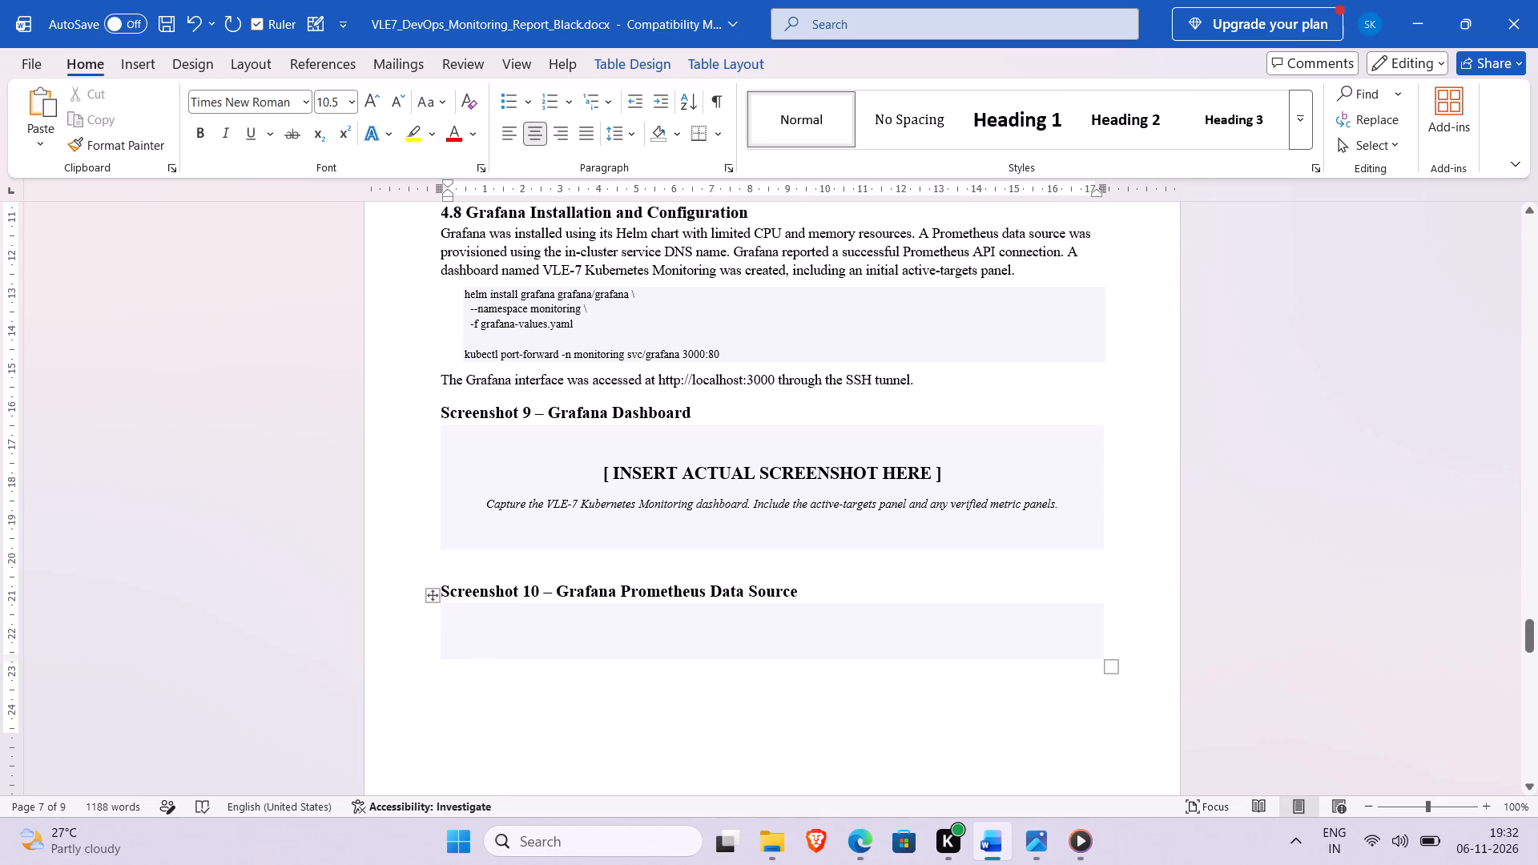
left_click(751, 563)
left_click(759, 683)
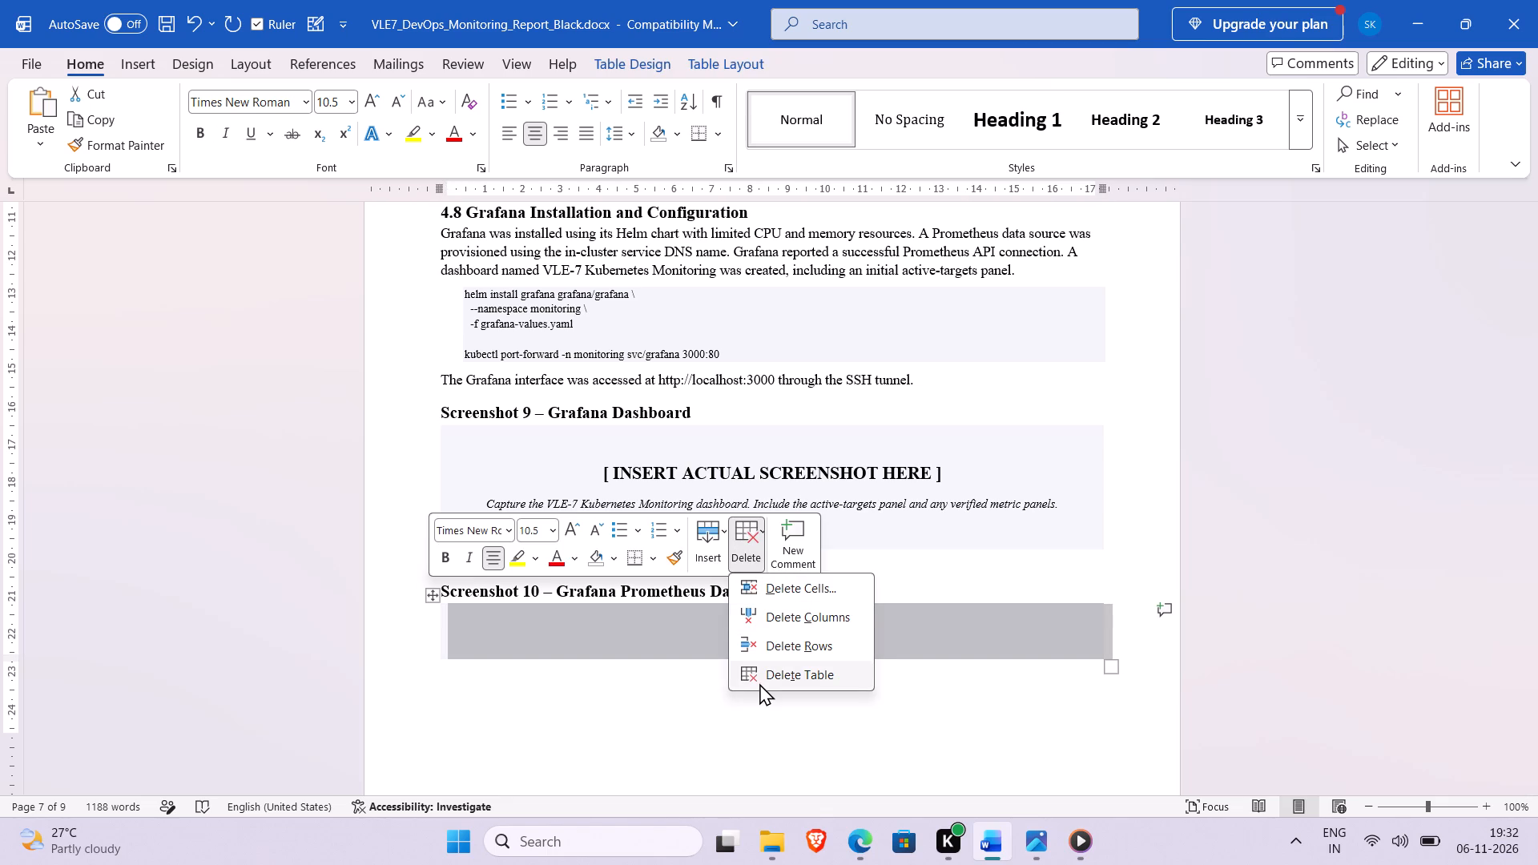
key("ctrl+v")
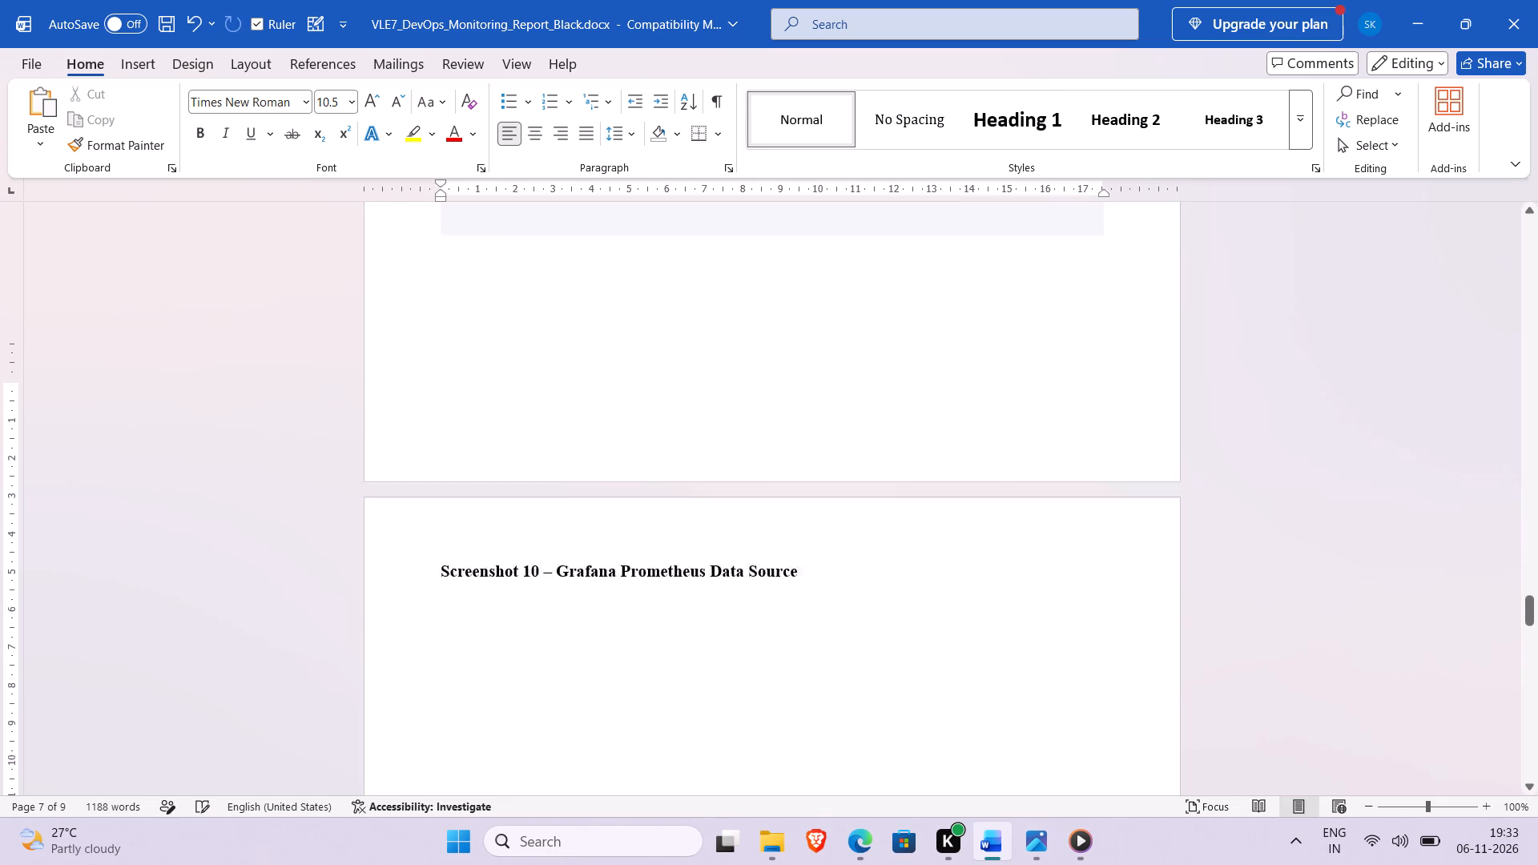
In Photos, go to the VLE-7 Kubernetes Monitoring dashboard capture, Screenshot 2026-11-04 002813.png, and copy the image.
scroll(565, 639, "up", 1)
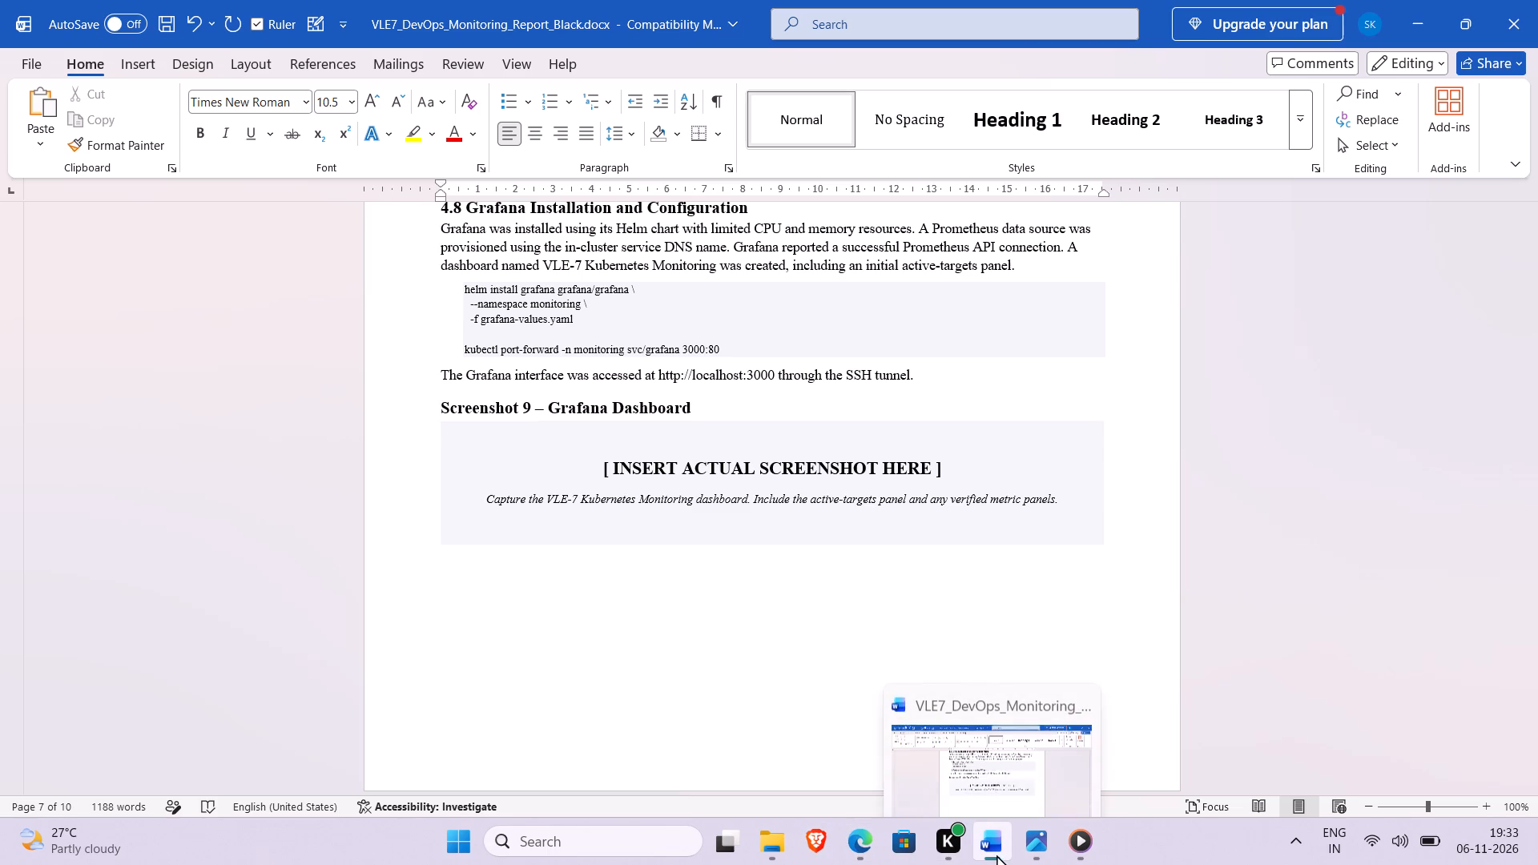
left_click(1024, 849)
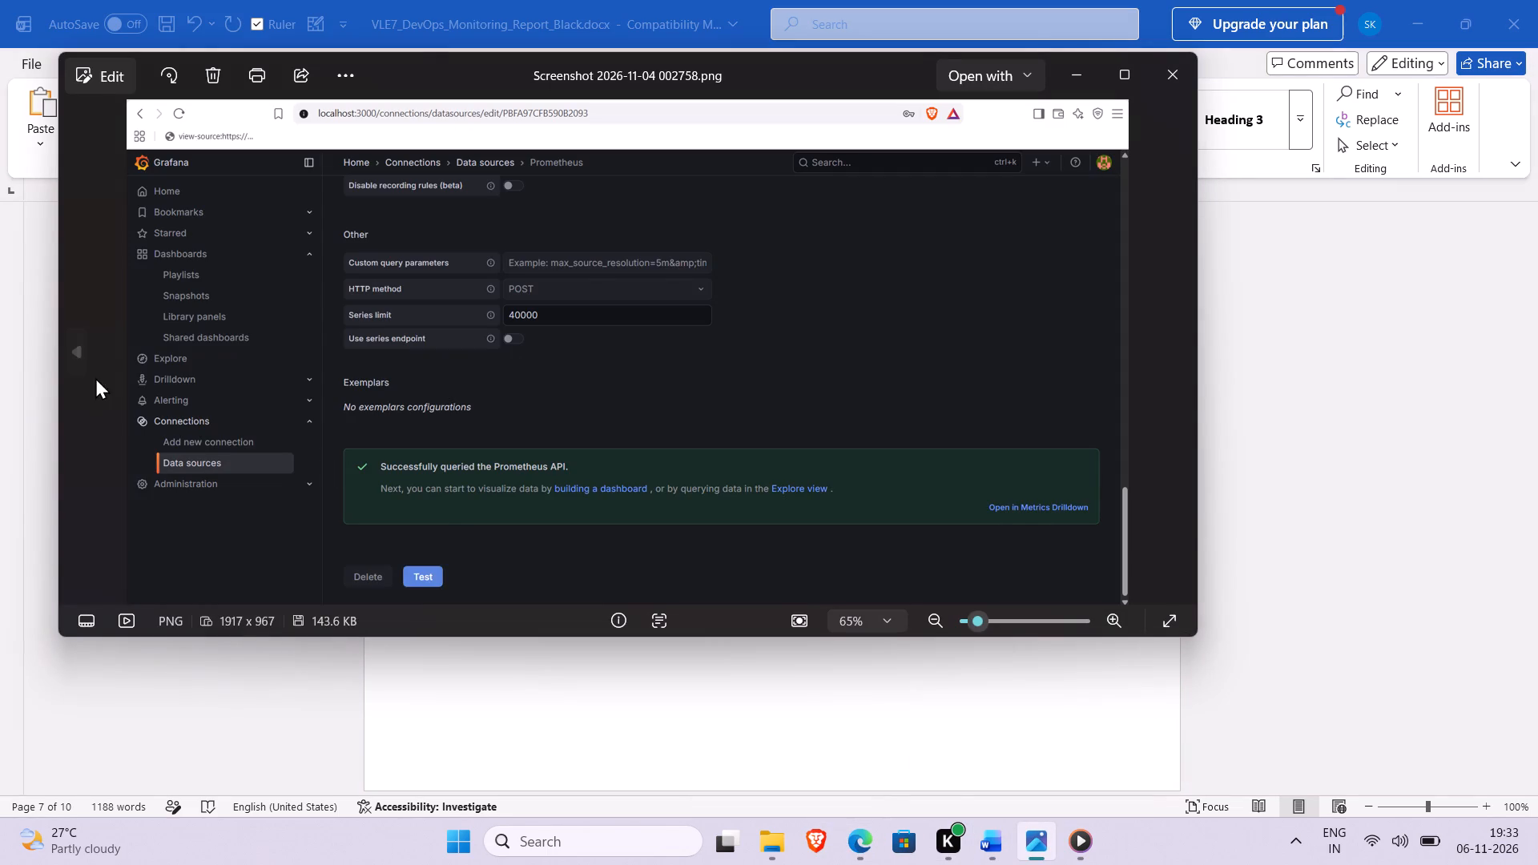
left_click(70, 361)
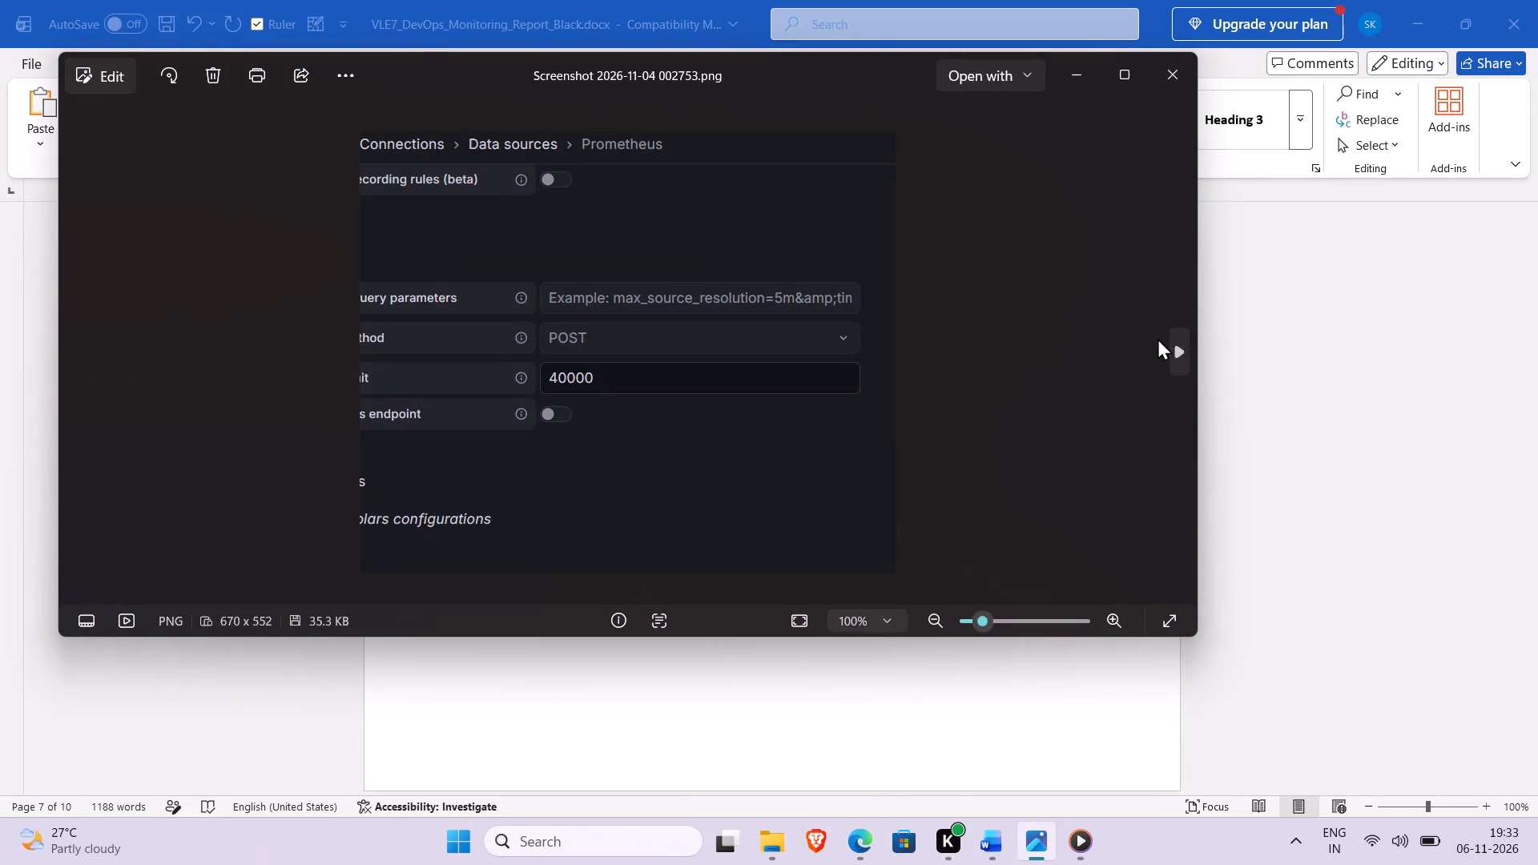
left_click(1167, 355)
left_click(1167, 355)
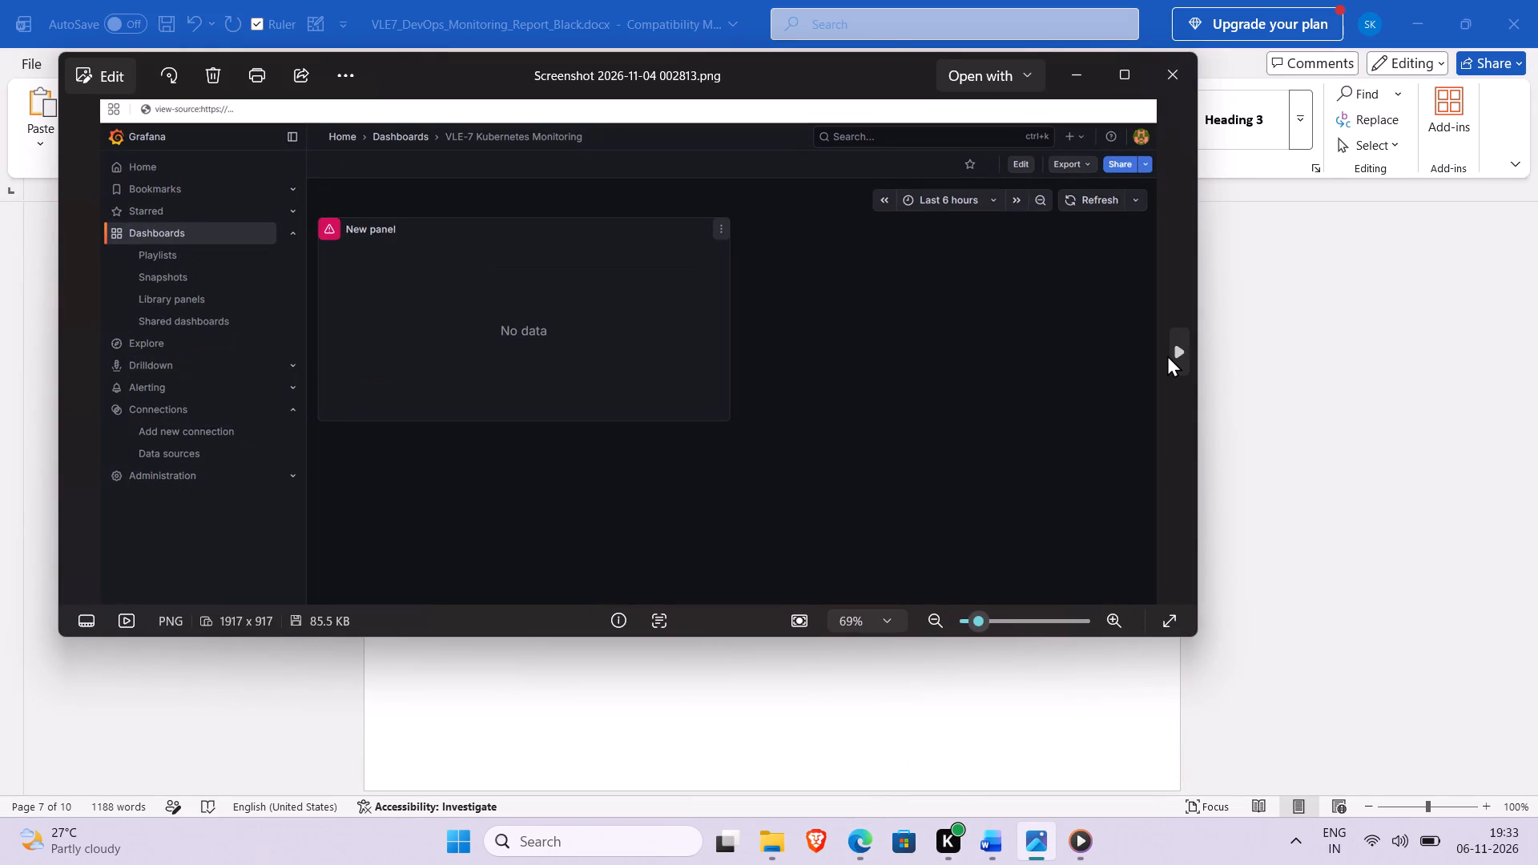
key("ctrl+c")
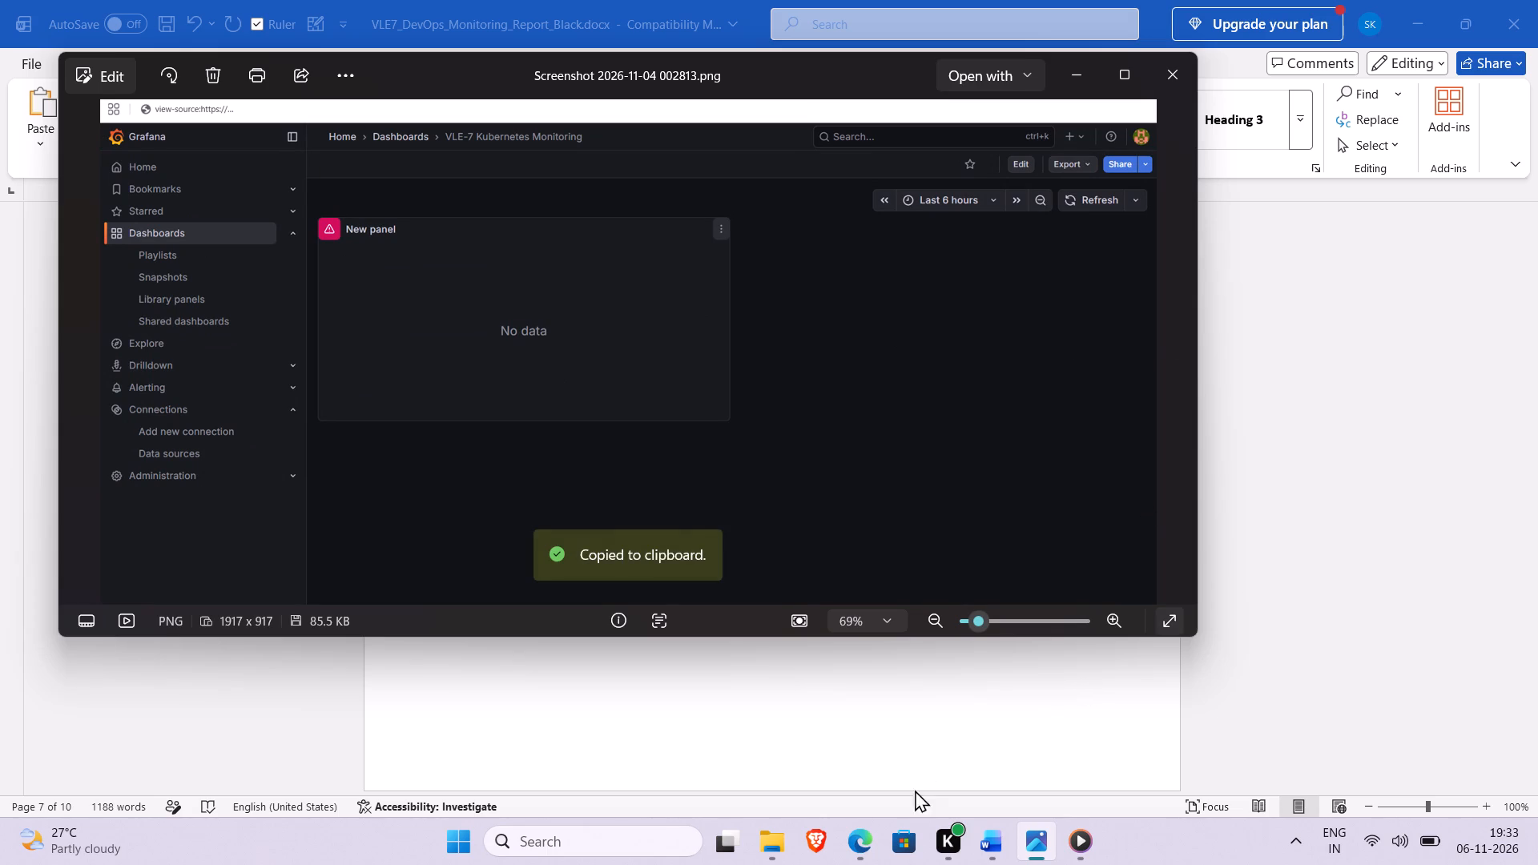
Back in Word, delete the Screenshot 9 – Grafana Dashboard placeholder table and paste the copied dashboard capture under its heading.
left_click(1001, 845)
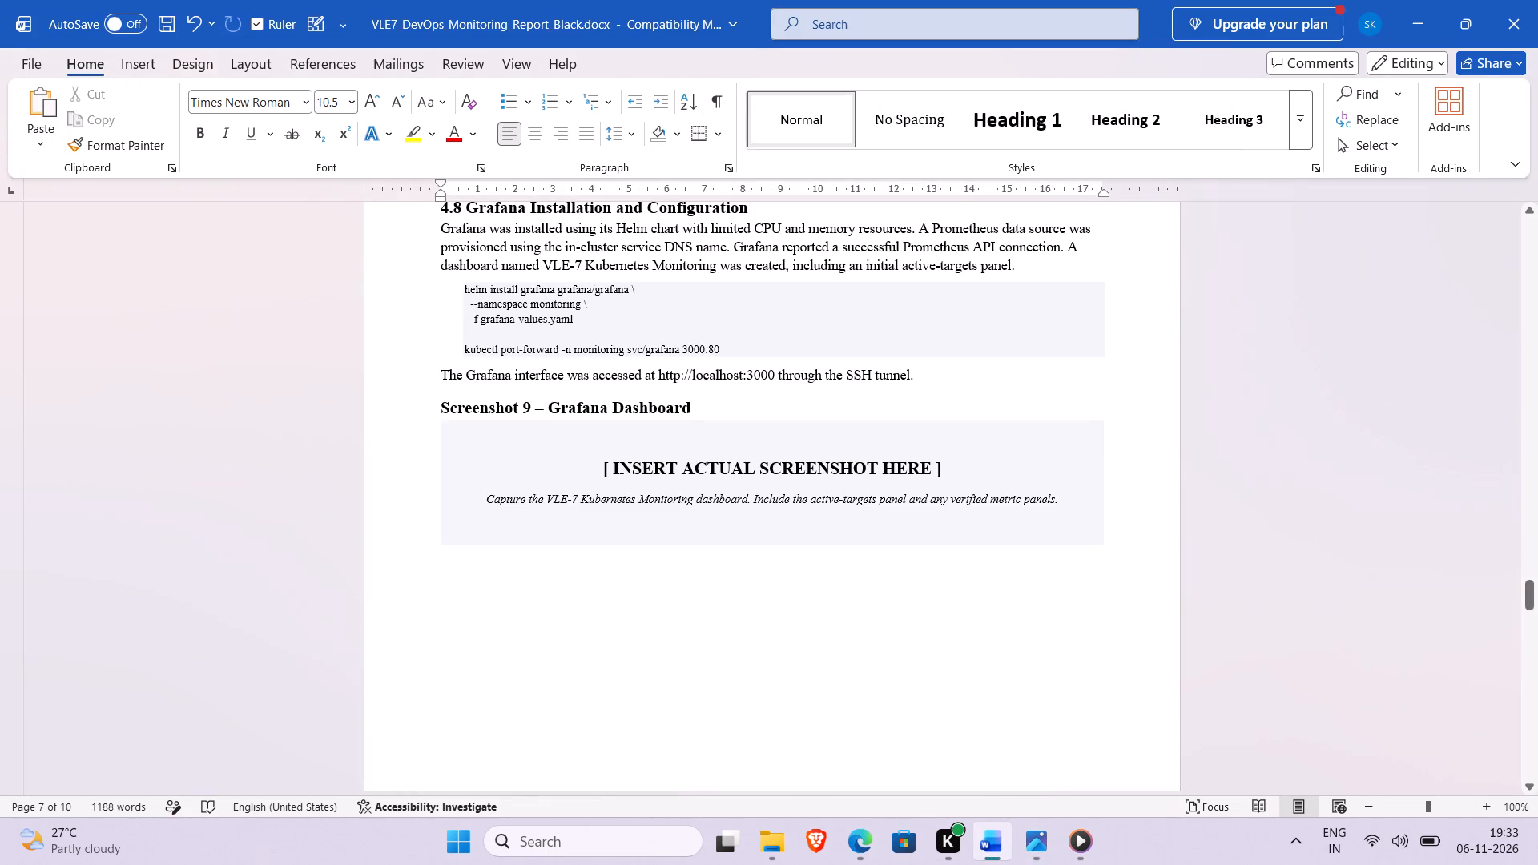
left_click(433, 414)
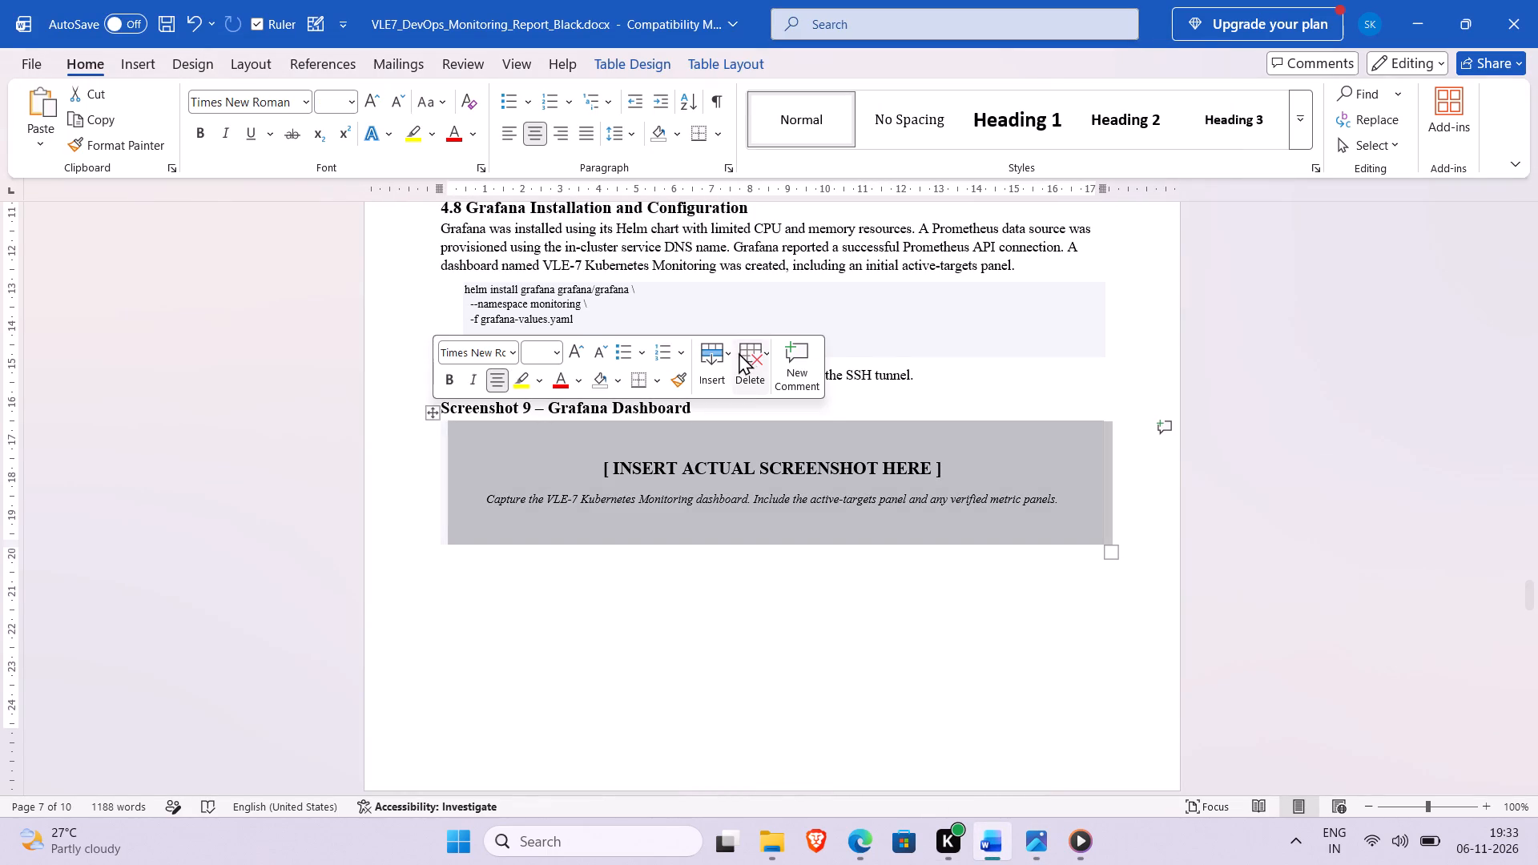
left_click(746, 387)
left_click(790, 493)
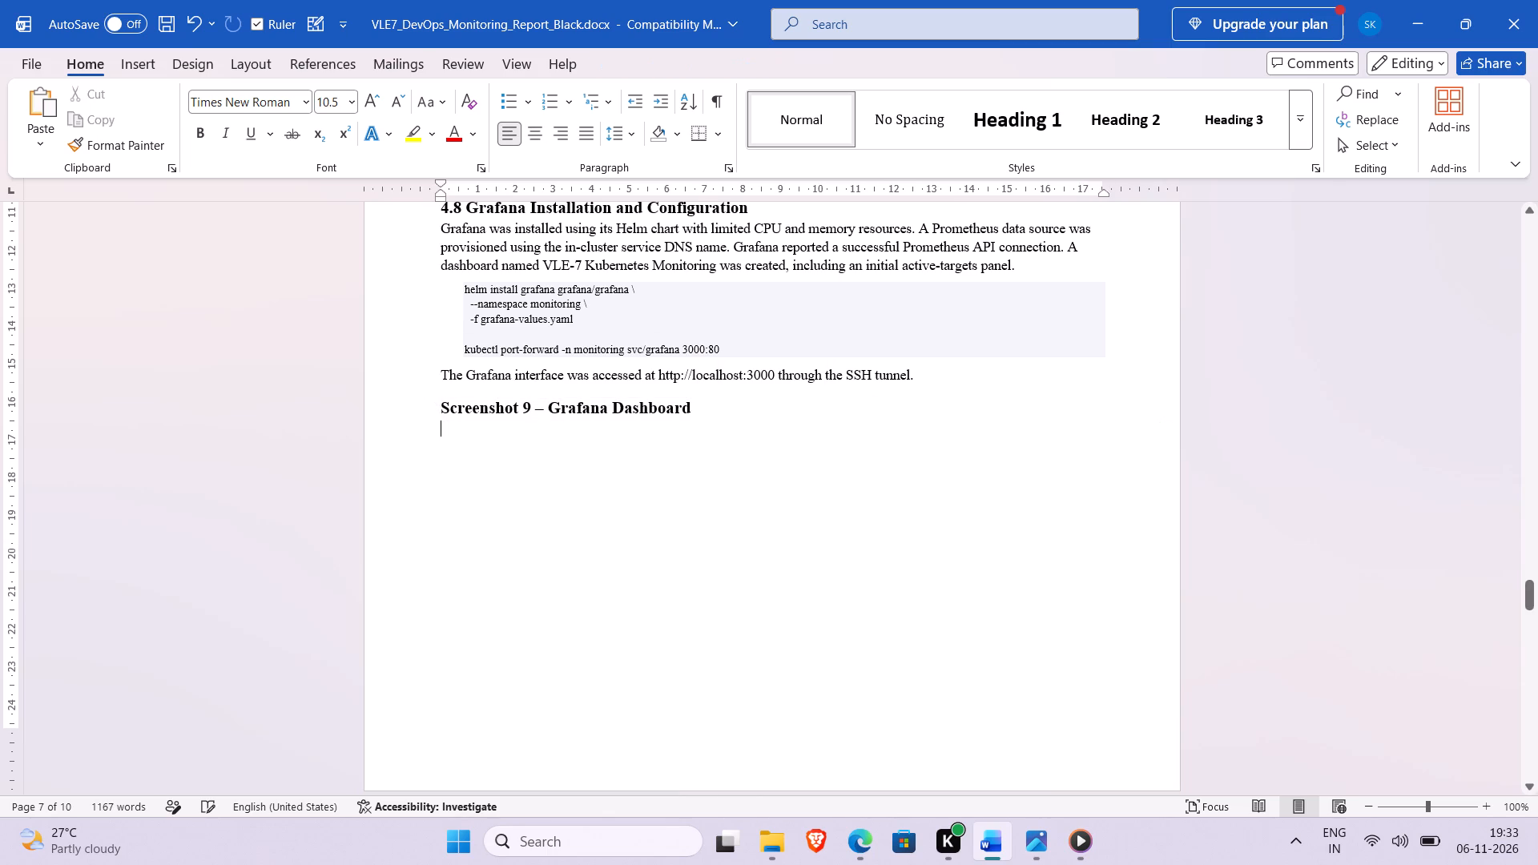
key("ctrl+v")
Review the pasted Grafana captures and the report through the Results table for any remaining screenshot placeholders.
scroll(790, 493, "up", 1)
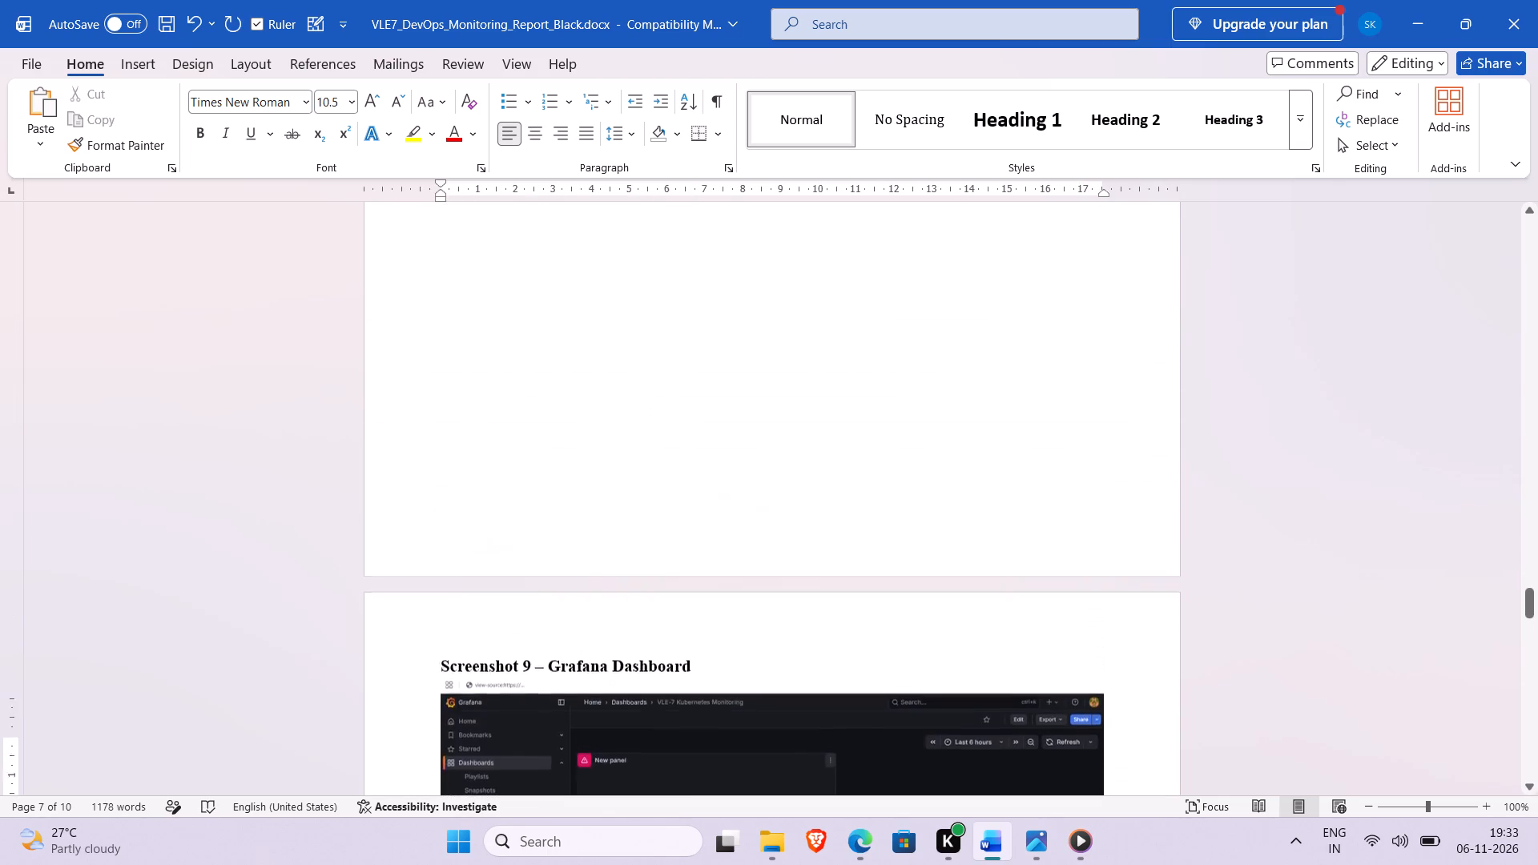
scroll(790, 493, "up", 1)
scroll(790, 493, "down", 5)
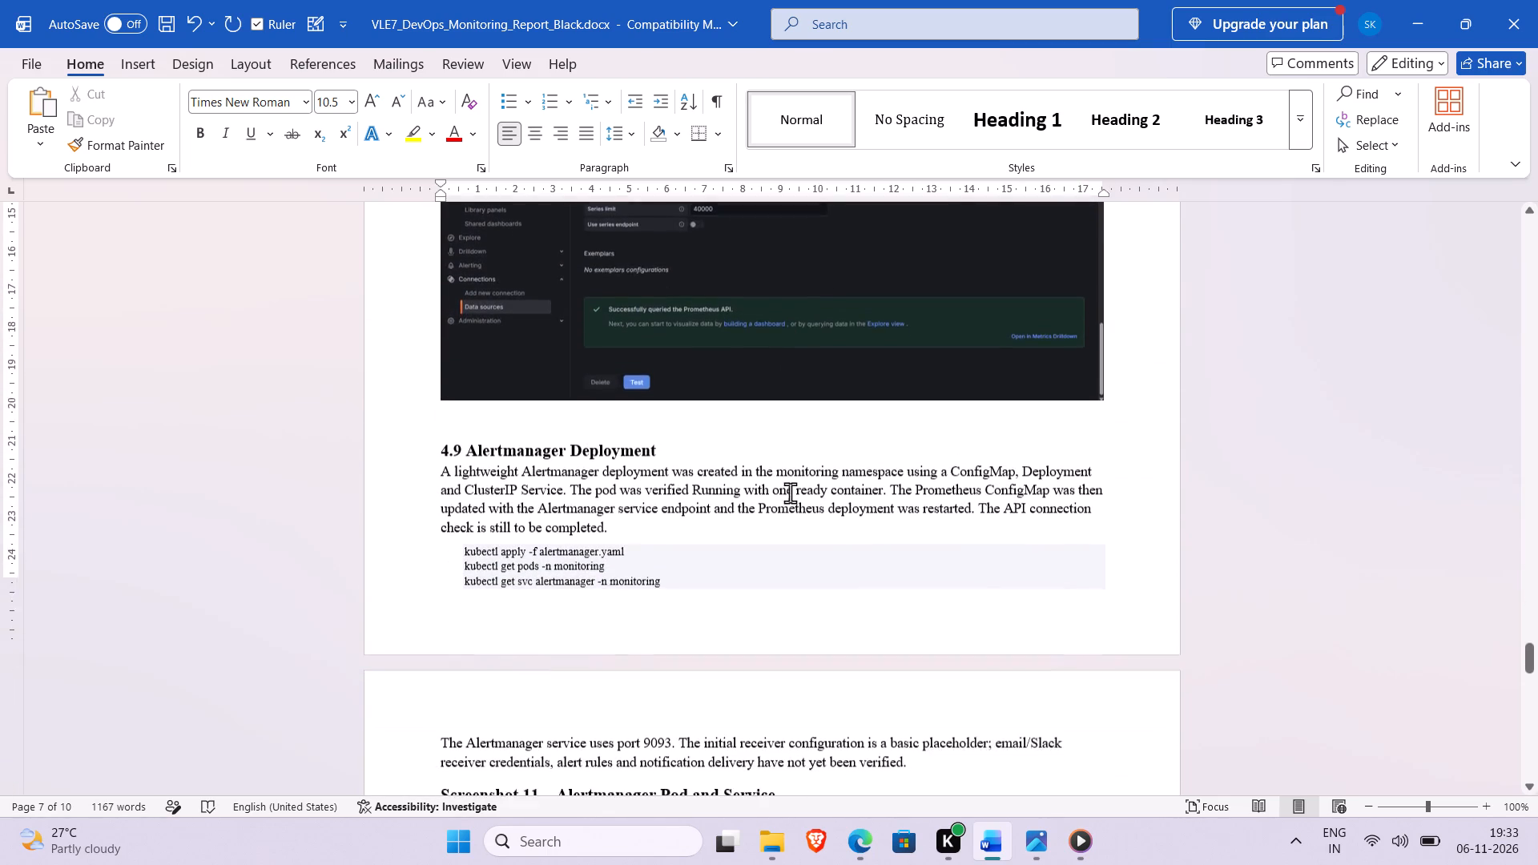
scroll(790, 493, "down", 1)
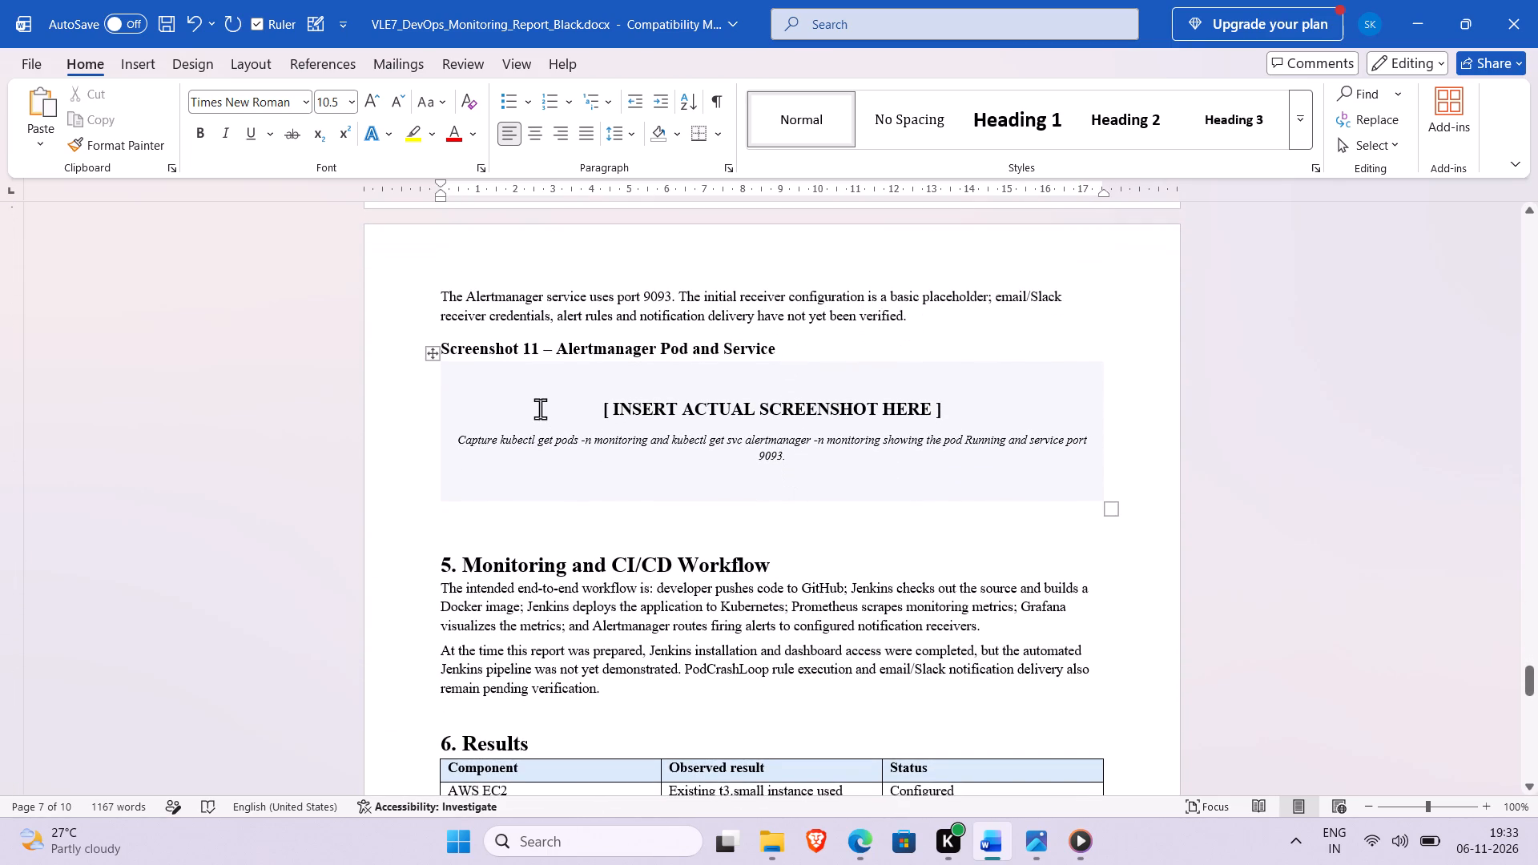
scroll(973, 773, "down", 1)
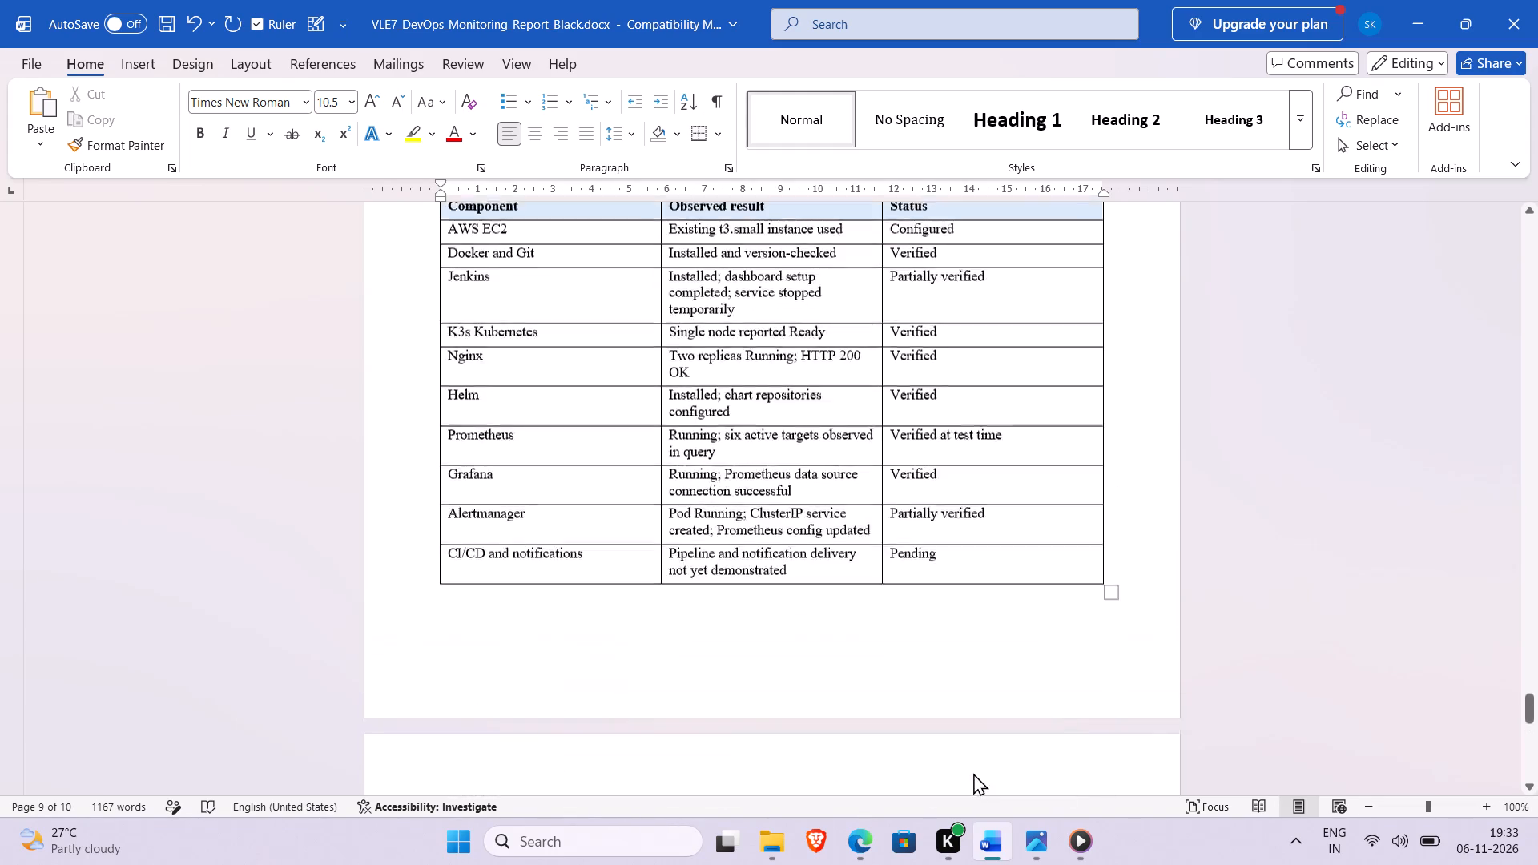
scroll(973, 773, "down", 1)
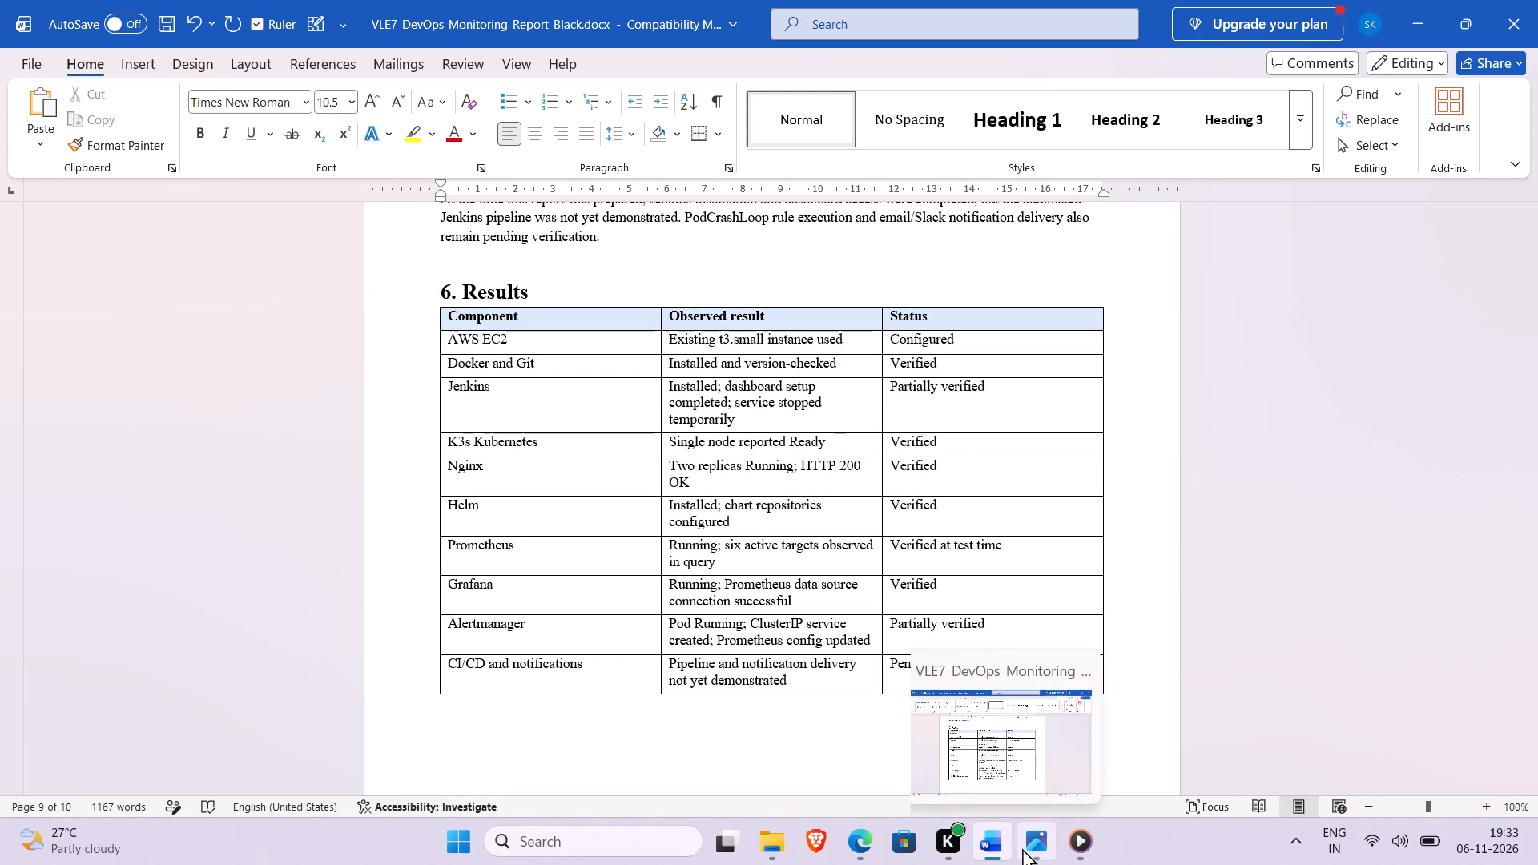
Browse the captures in Photos in both directions for one showing the Alertmanager pod and service for Screenshot 11.
left_click(1034, 835)
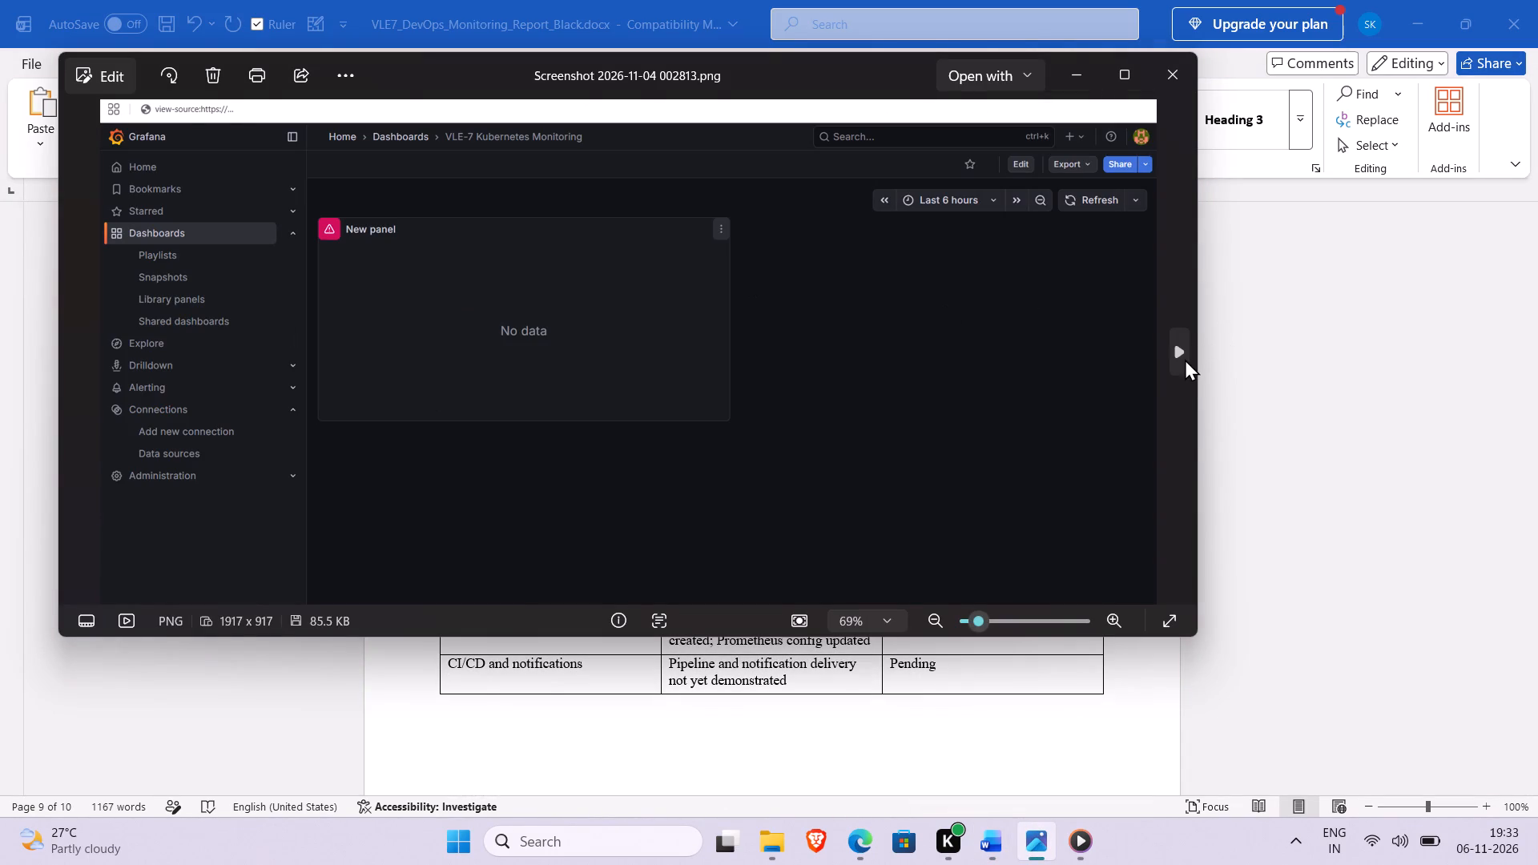
left_click(1185, 359)
left_click(1185, 359)
left_click(1185, 359)
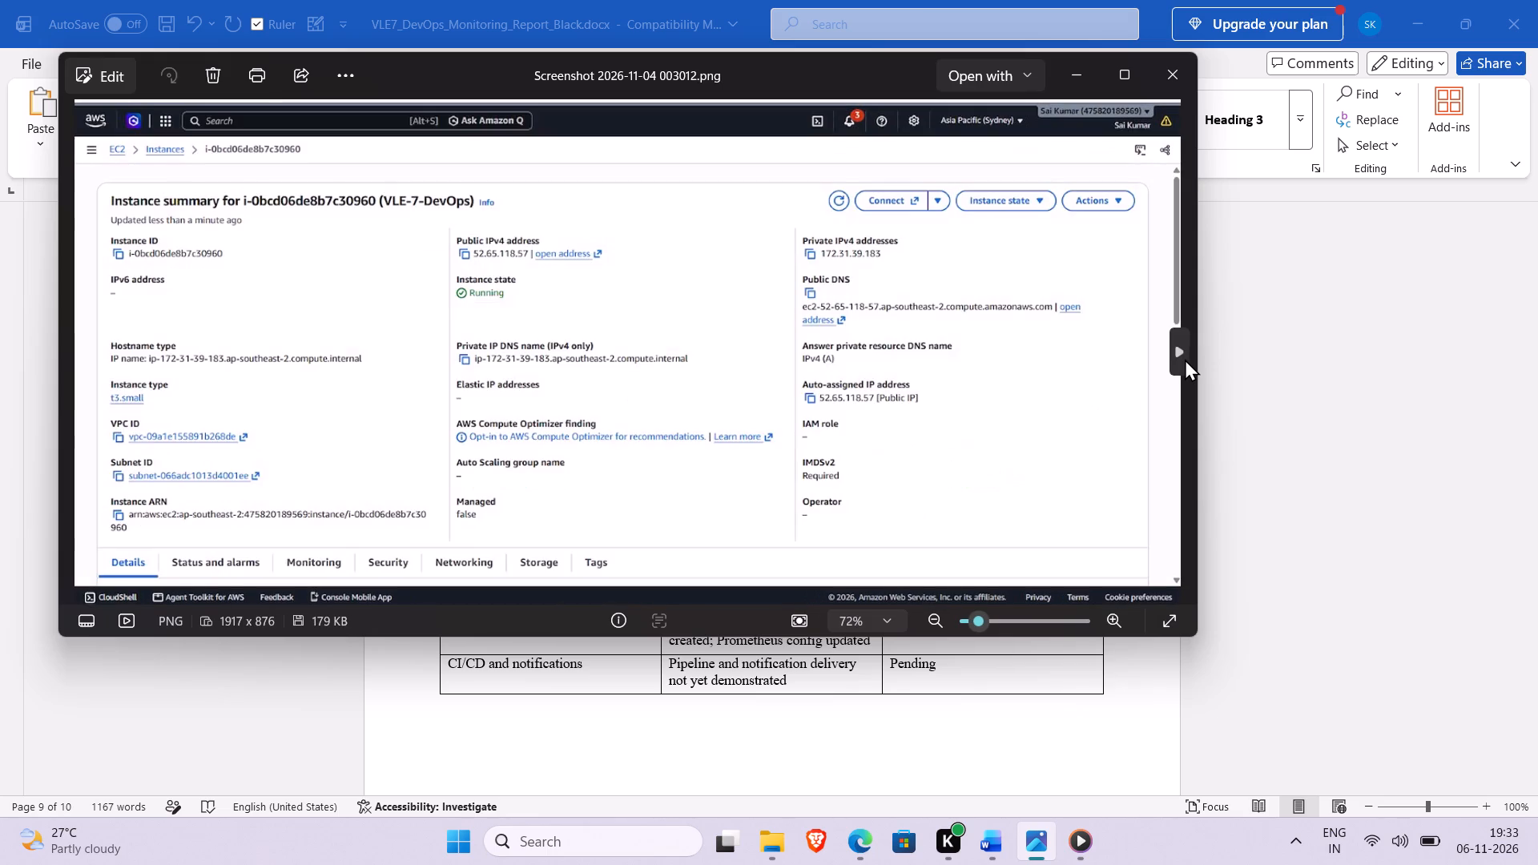
left_click(1185, 359)
left_click(1185, 359)
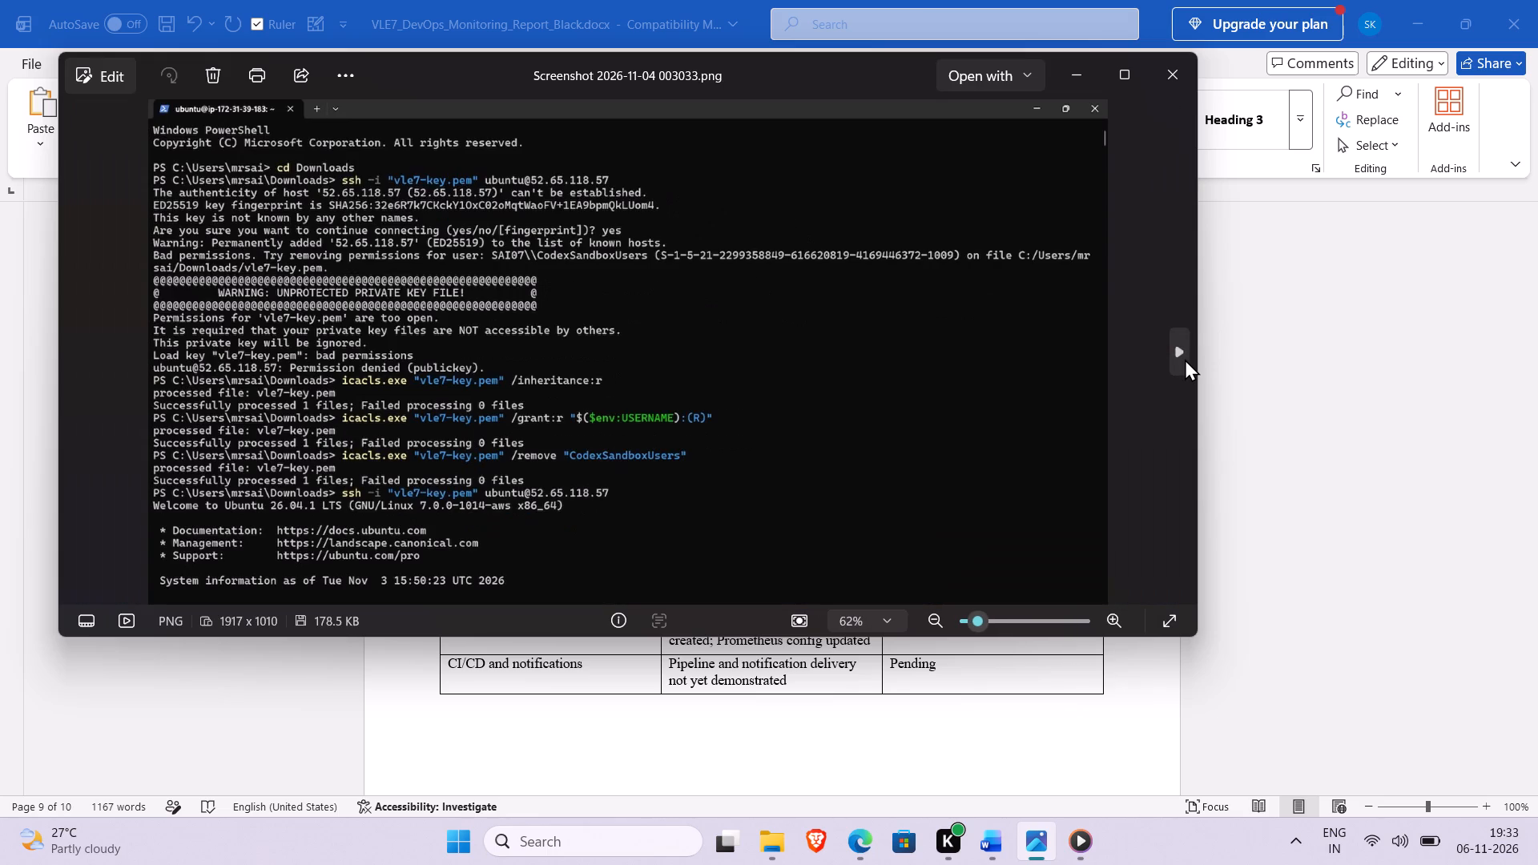
double_click(77, 340)
left_click(77, 340)
left_click(77, 340)
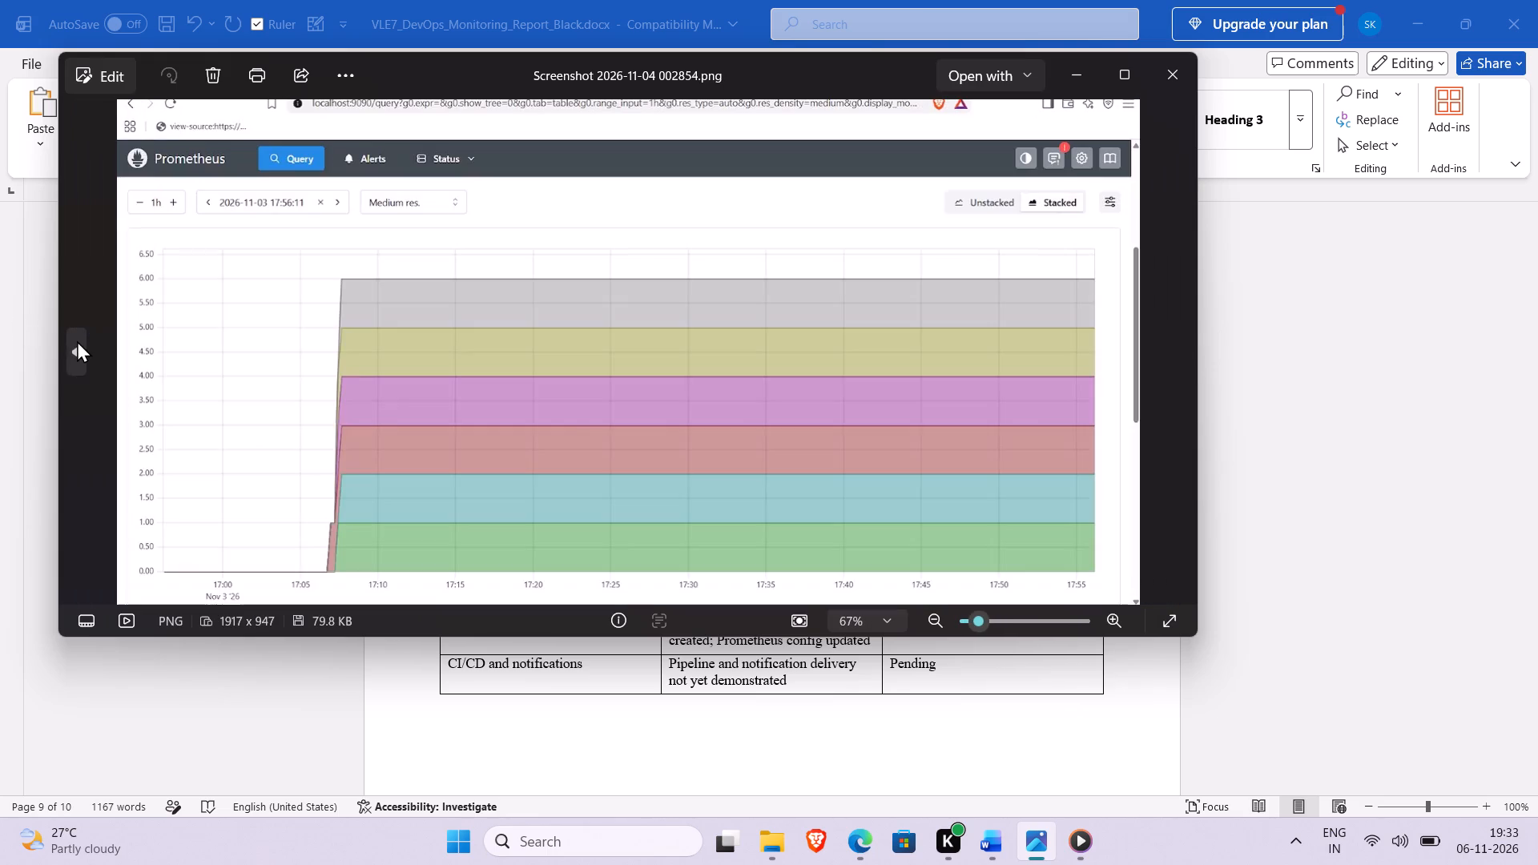
left_click(77, 340)
left_click(77, 340)
left_click(77, 340)
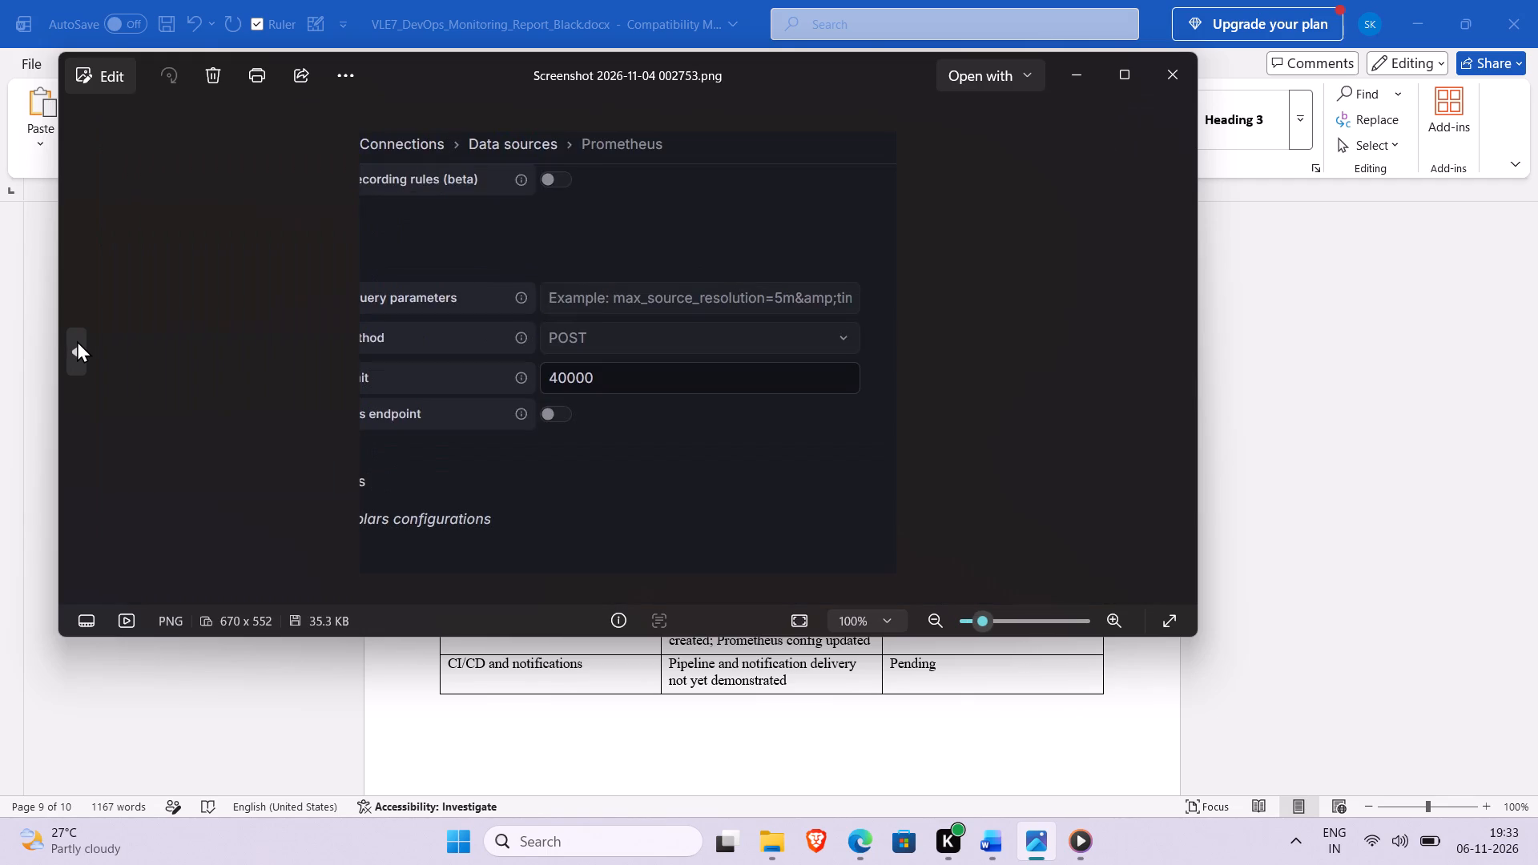
left_click(77, 340)
left_click(77, 340)
left_click(77, 340)
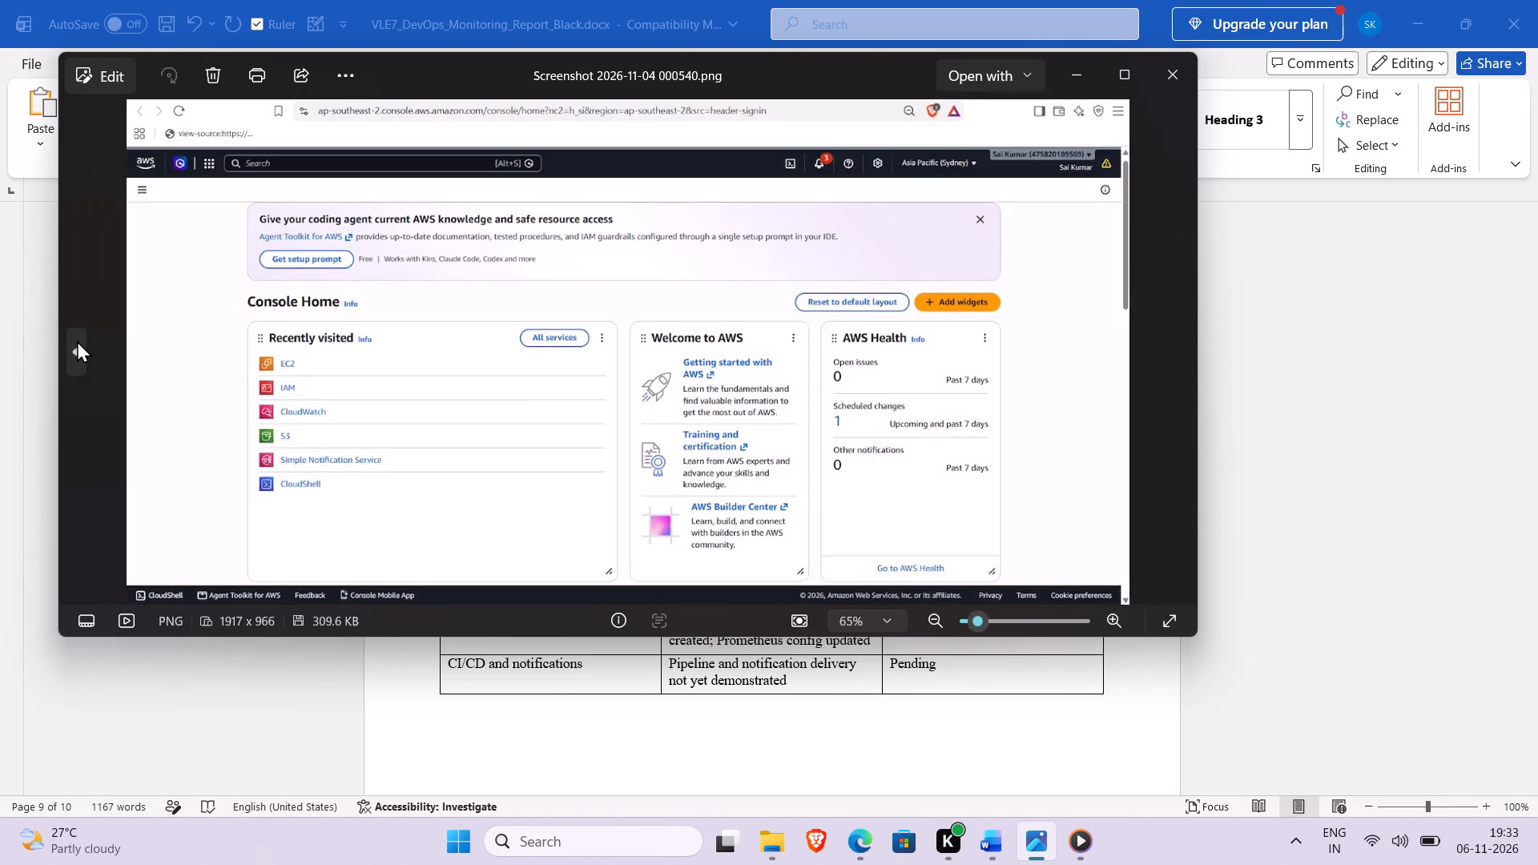
left_click(77, 340)
left_click(77, 340)
double_click(77, 340)
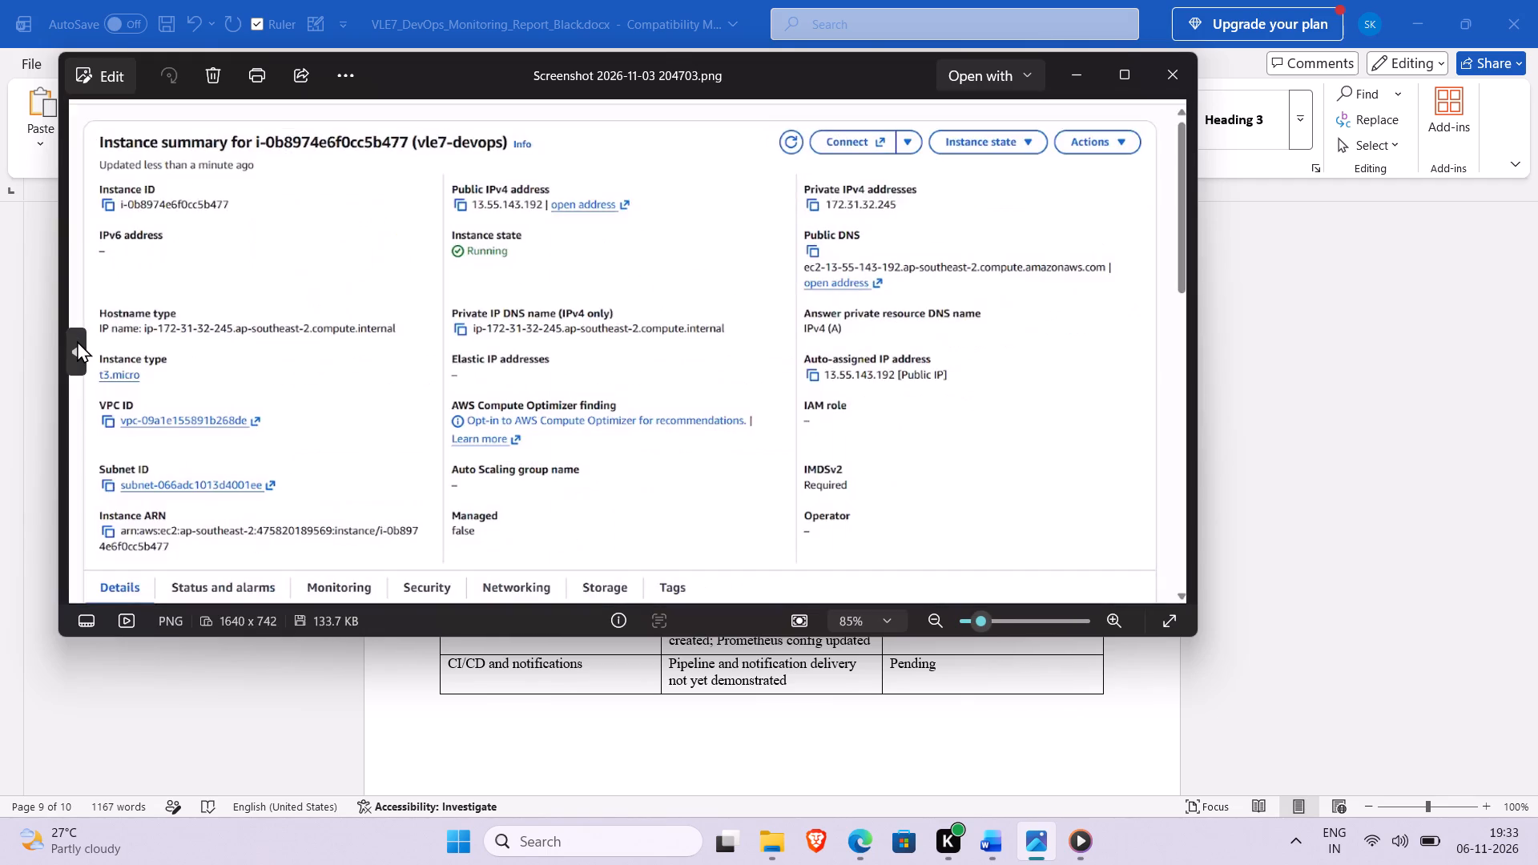
double_click(77, 340)
left_click(77, 340)
left_click(77, 340)
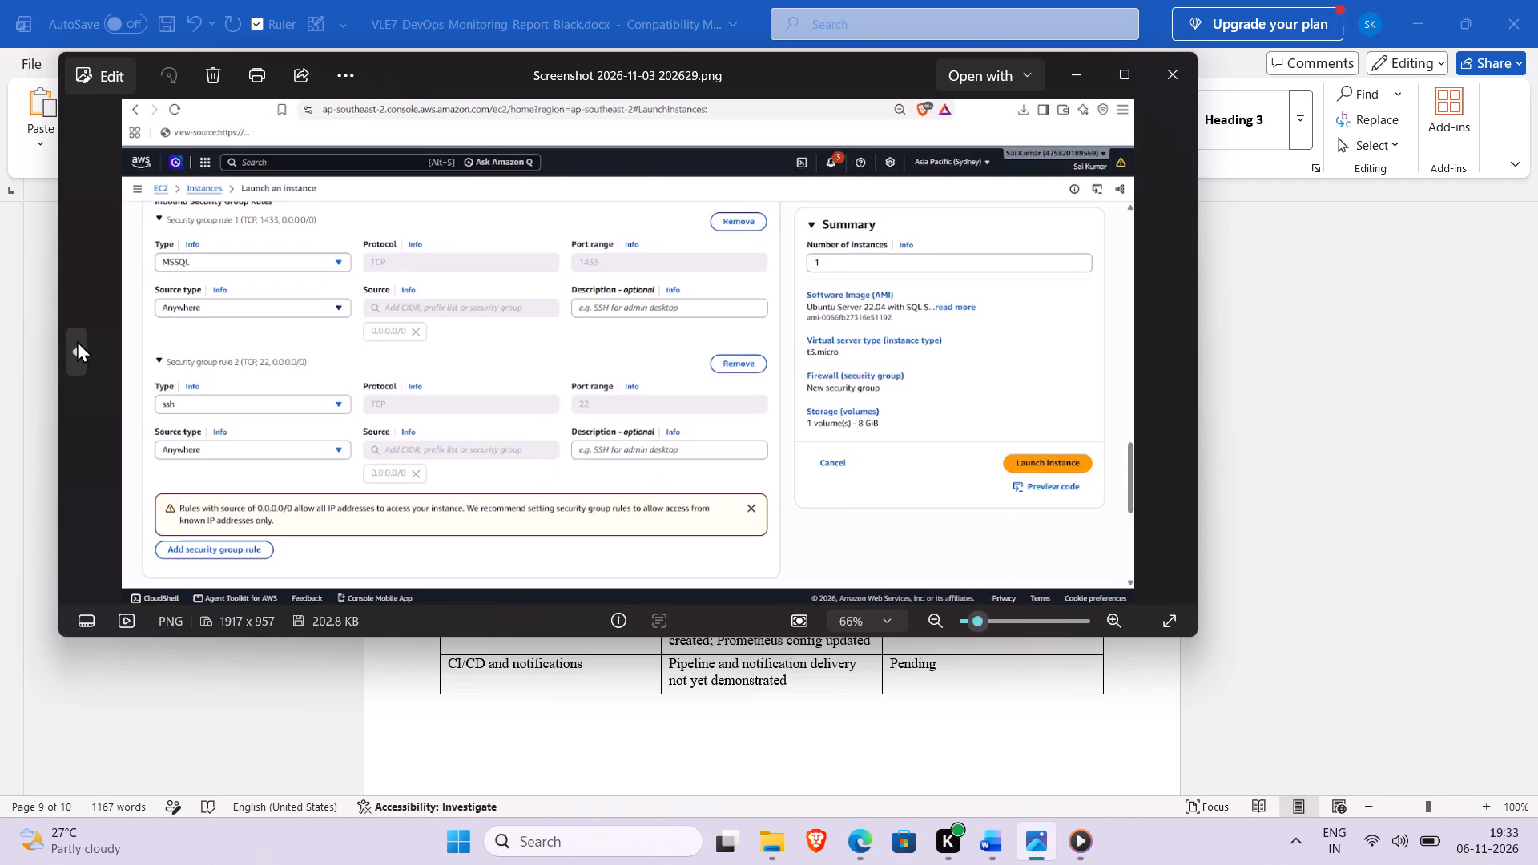
left_click(77, 340)
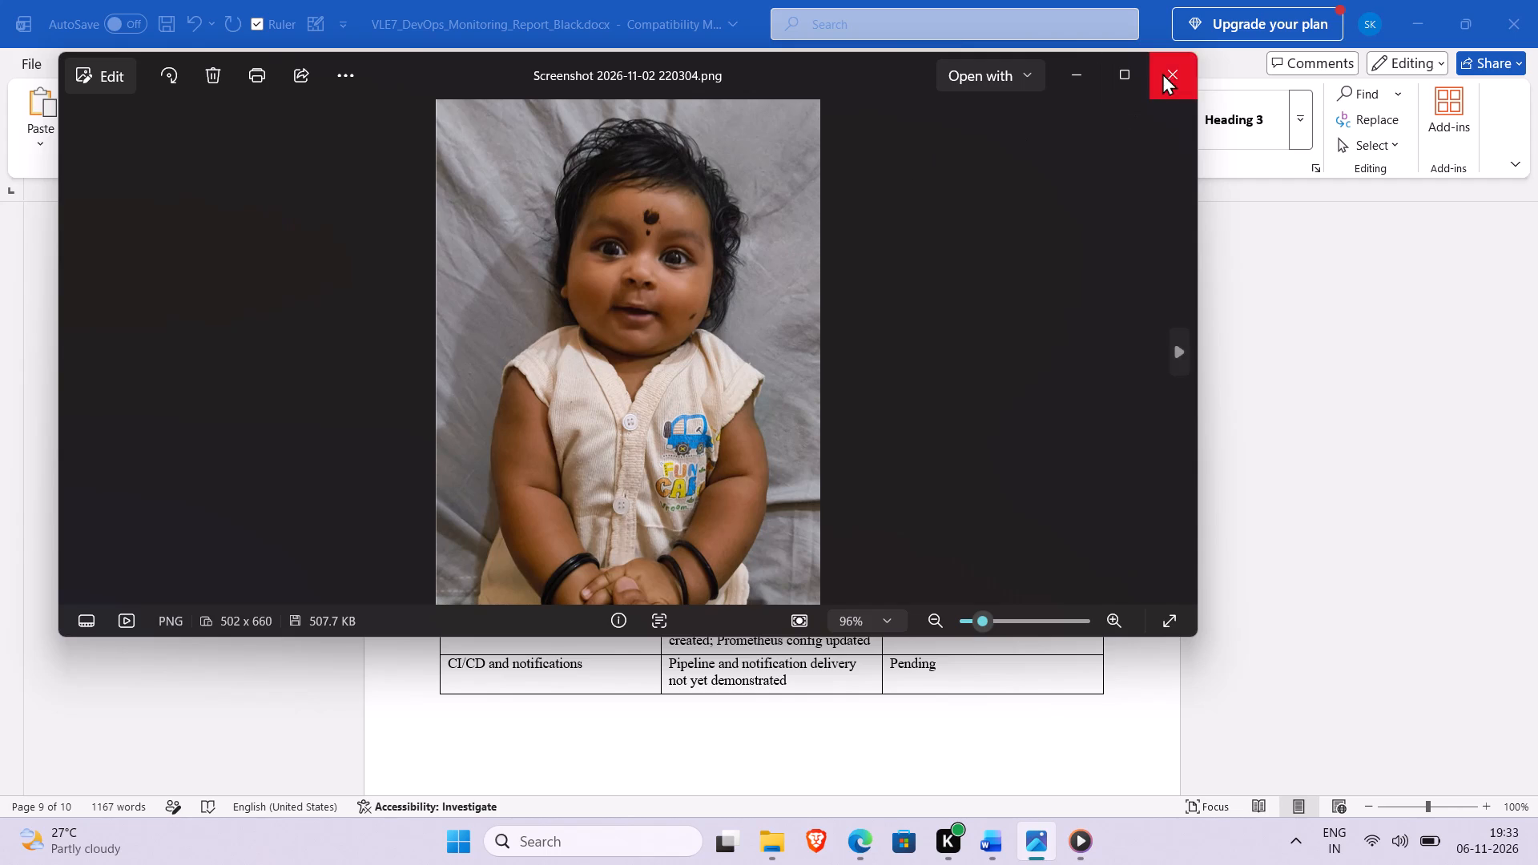
Close the photo viewer and delete the Screenshot 11 – Alertmanager Pod and Service heading together with its placeholder box.
left_click(1162, 73)
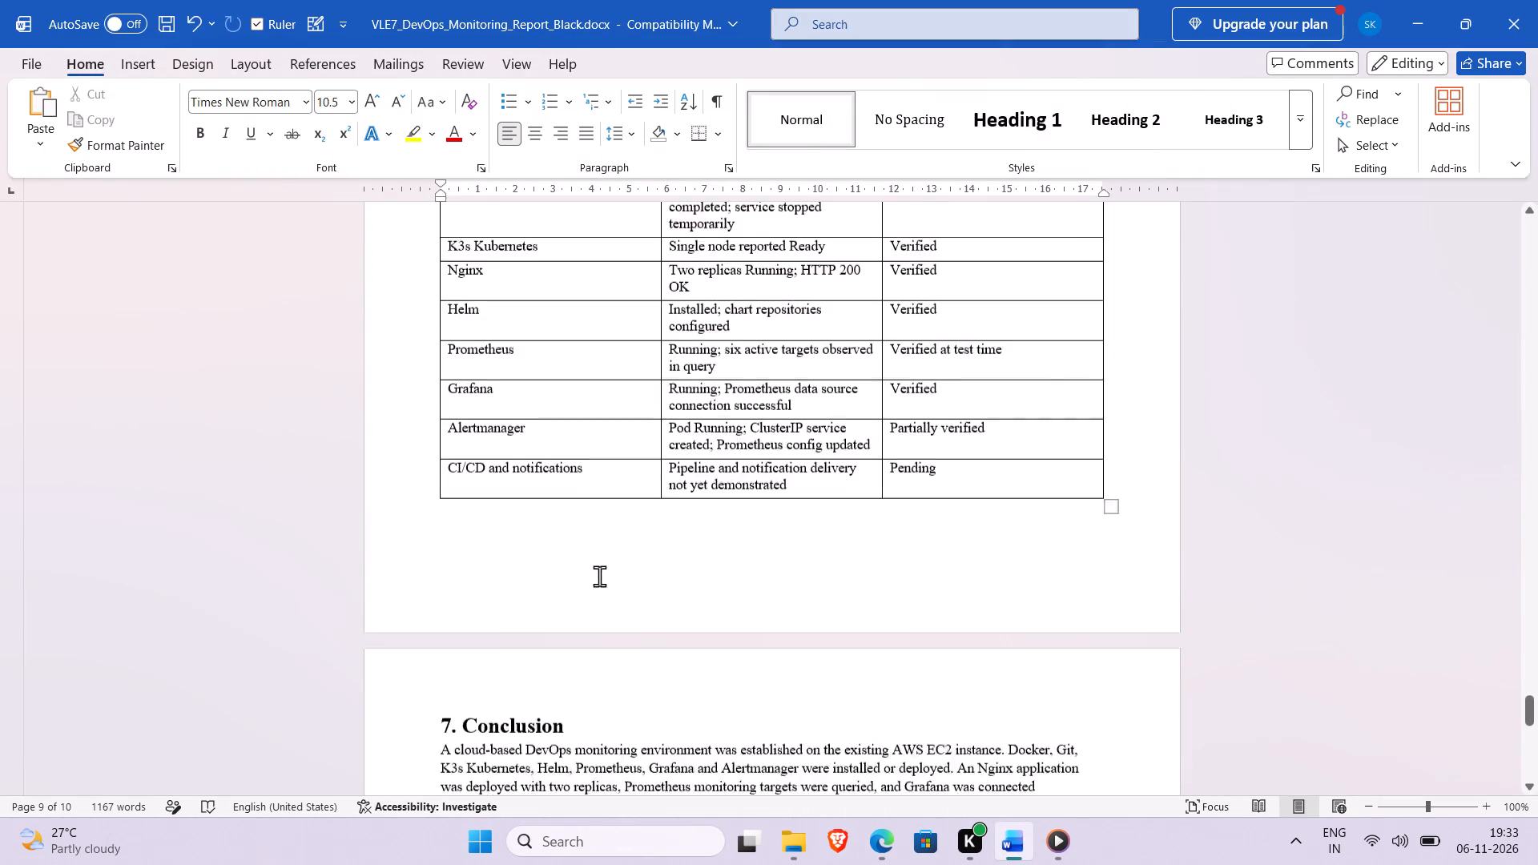
scroll(599, 576, "up", 1)
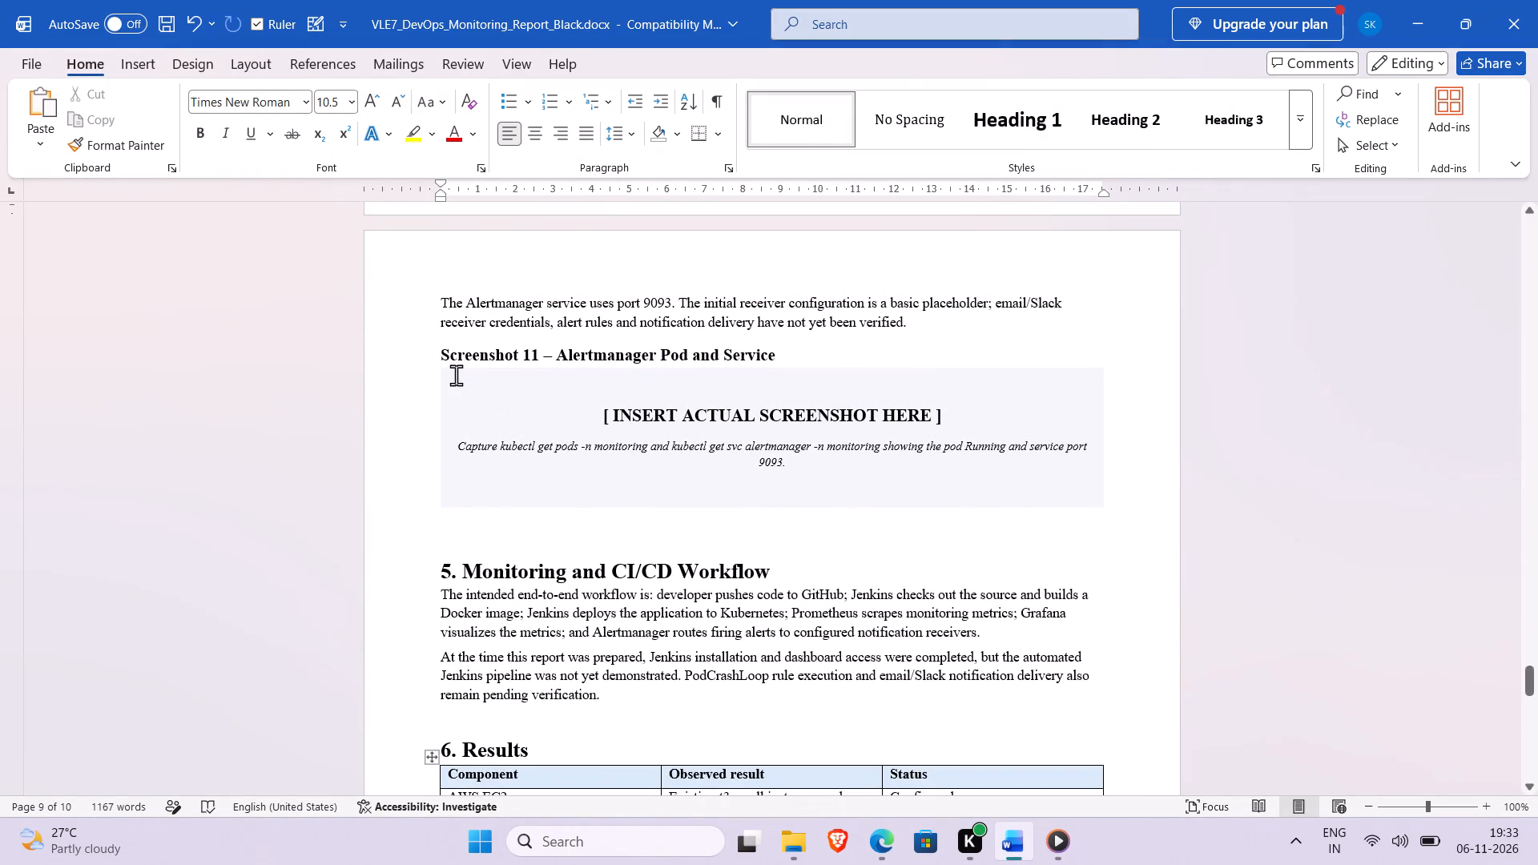
left_click_drag(434, 348, 423, 356)
left_click(423, 356)
left_click_drag(443, 350, 820, 505)
scroll(686, 496, "right", 1)
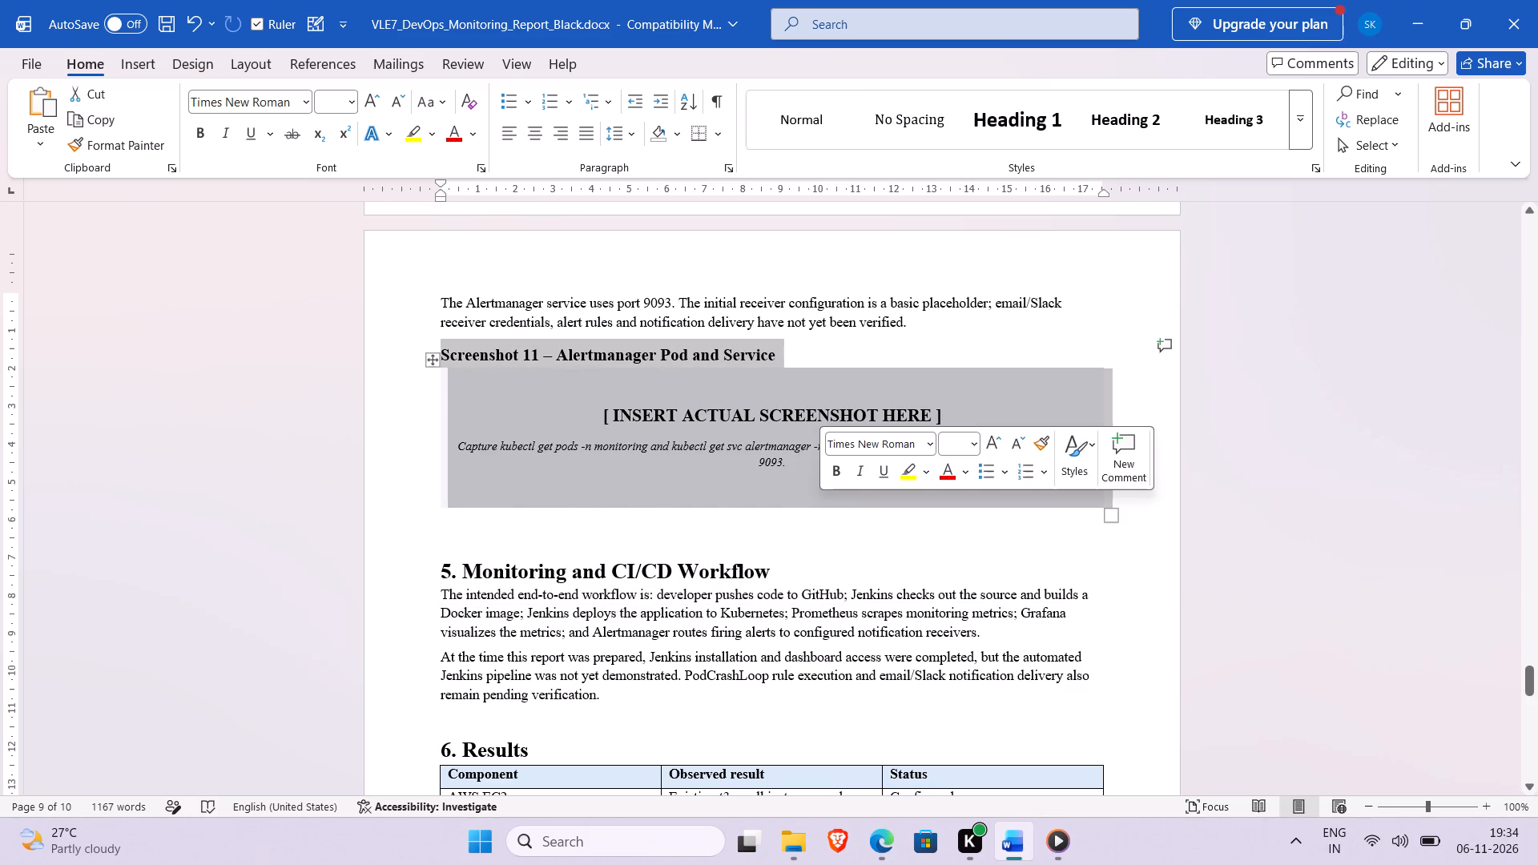
key("Delete")
Delete the "— End of Report —" line below the Screenshot Evidence Checklist.
scroll(735, 469, "down", 1)
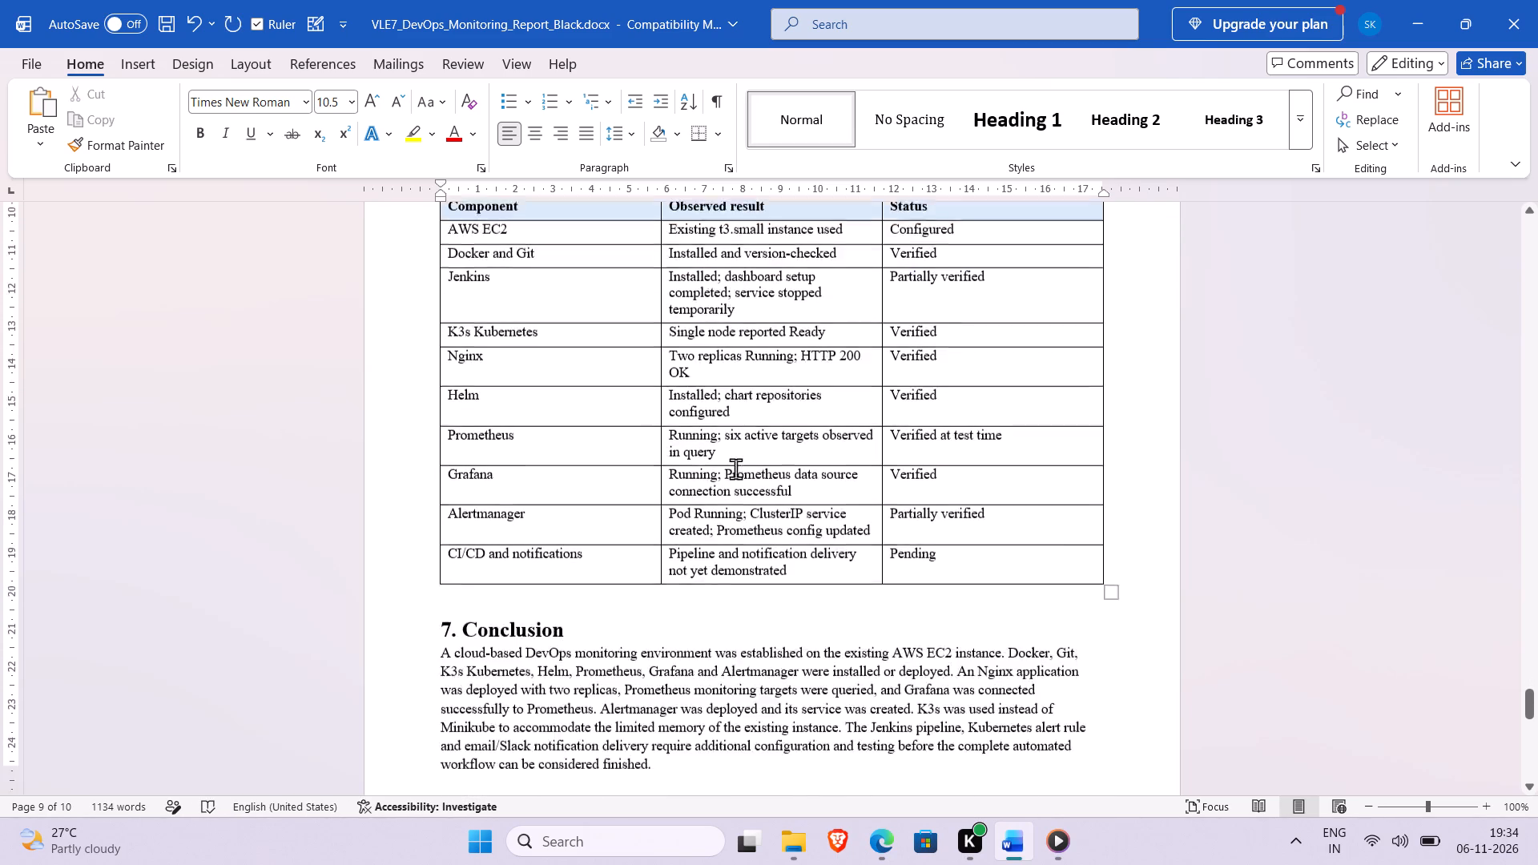
scroll(735, 469, "down", 2)
scroll(735, 469, "up", 1)
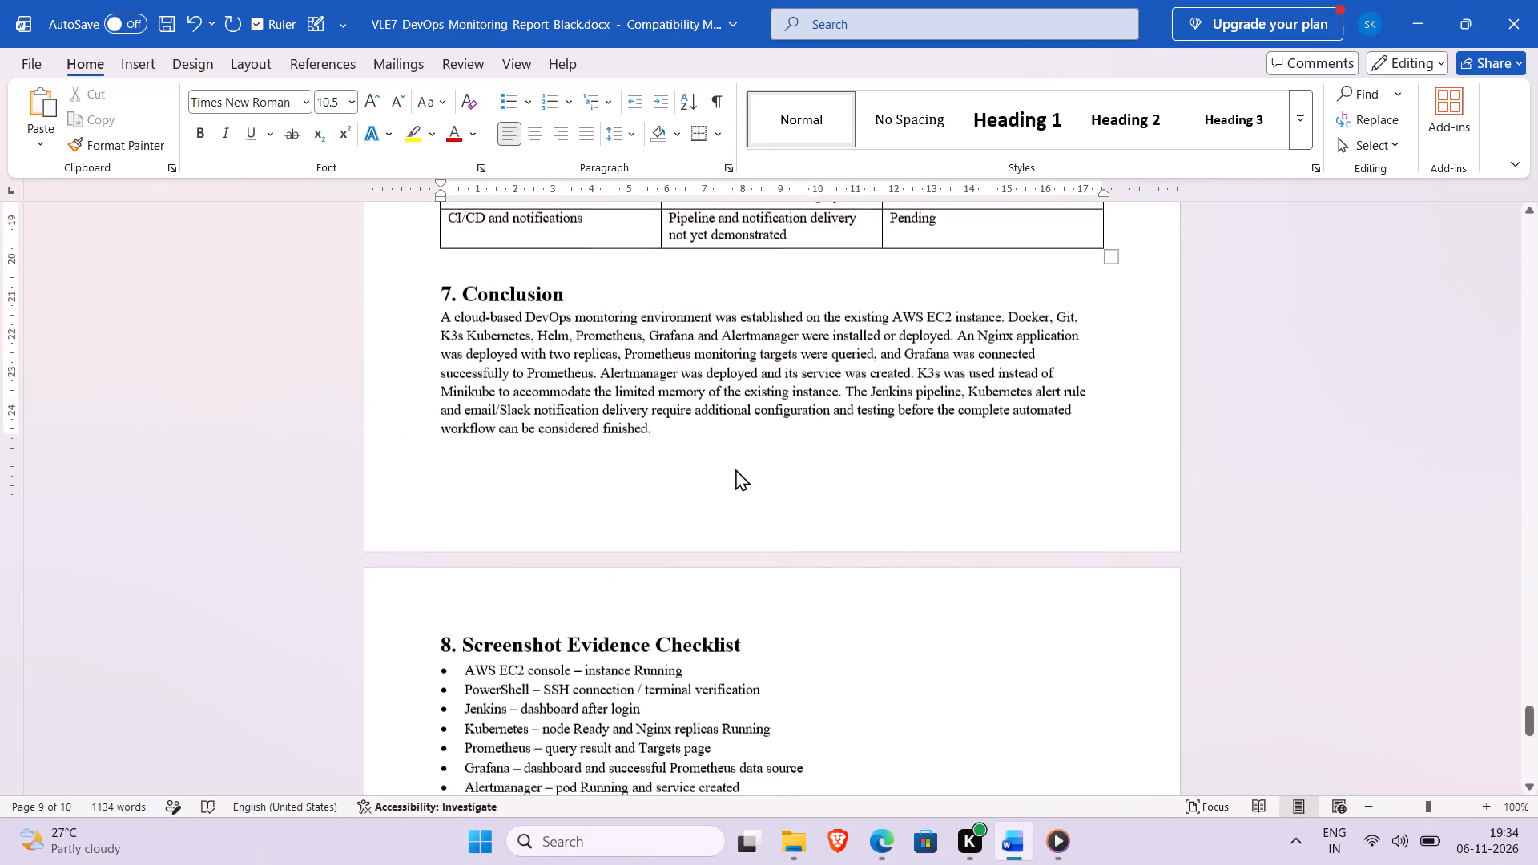
scroll(735, 469, "up", 1)
left_click_drag(708, 622, 852, 622)
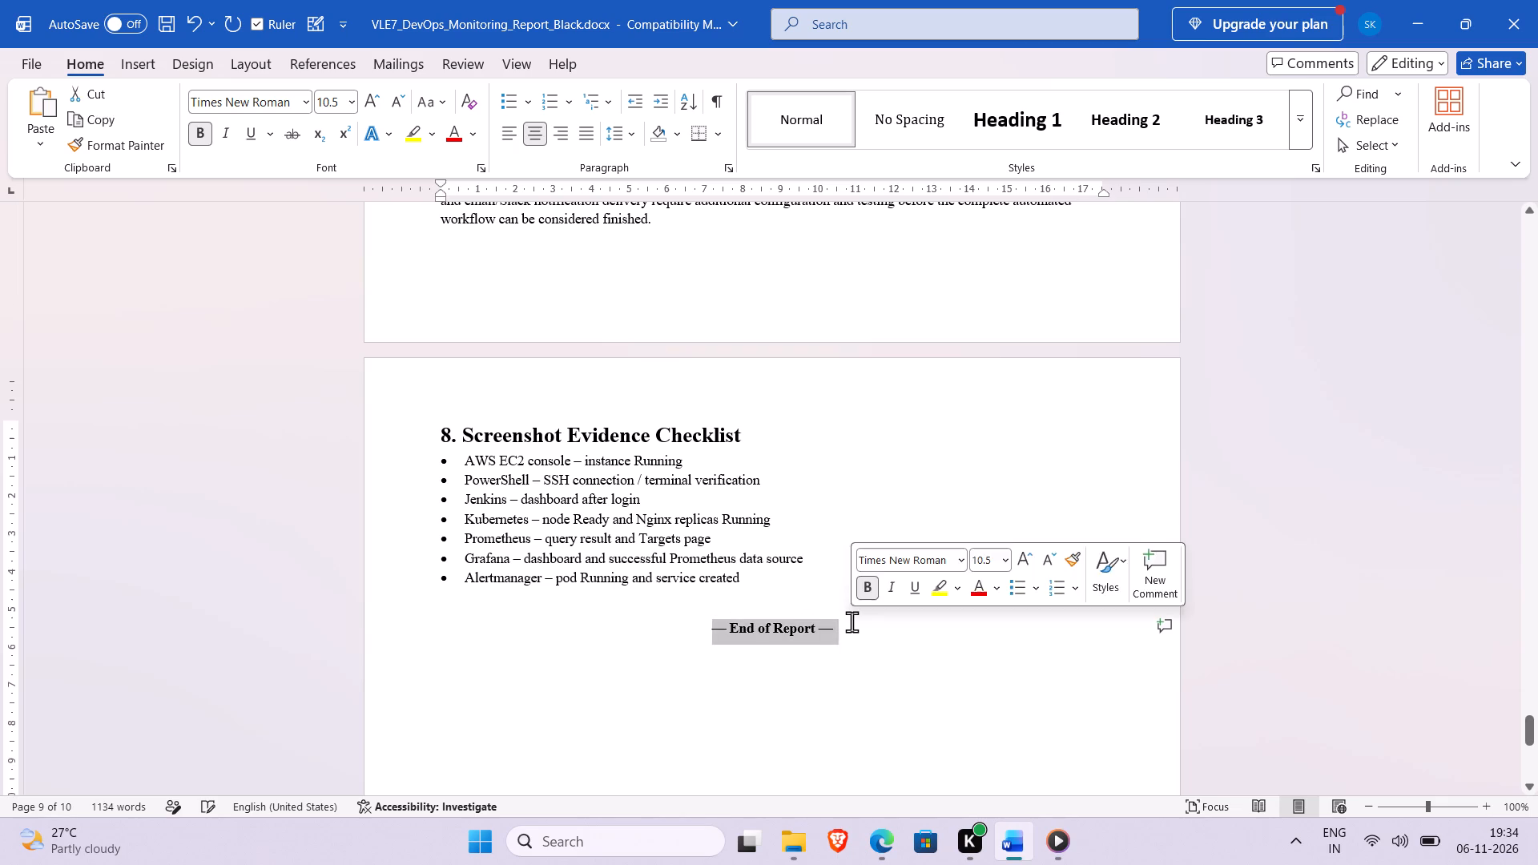
key("BackSpace")
In the cover page table, replace the Student Name blank line with the student's name in capitals.
scroll(852, 622, "up", 4)
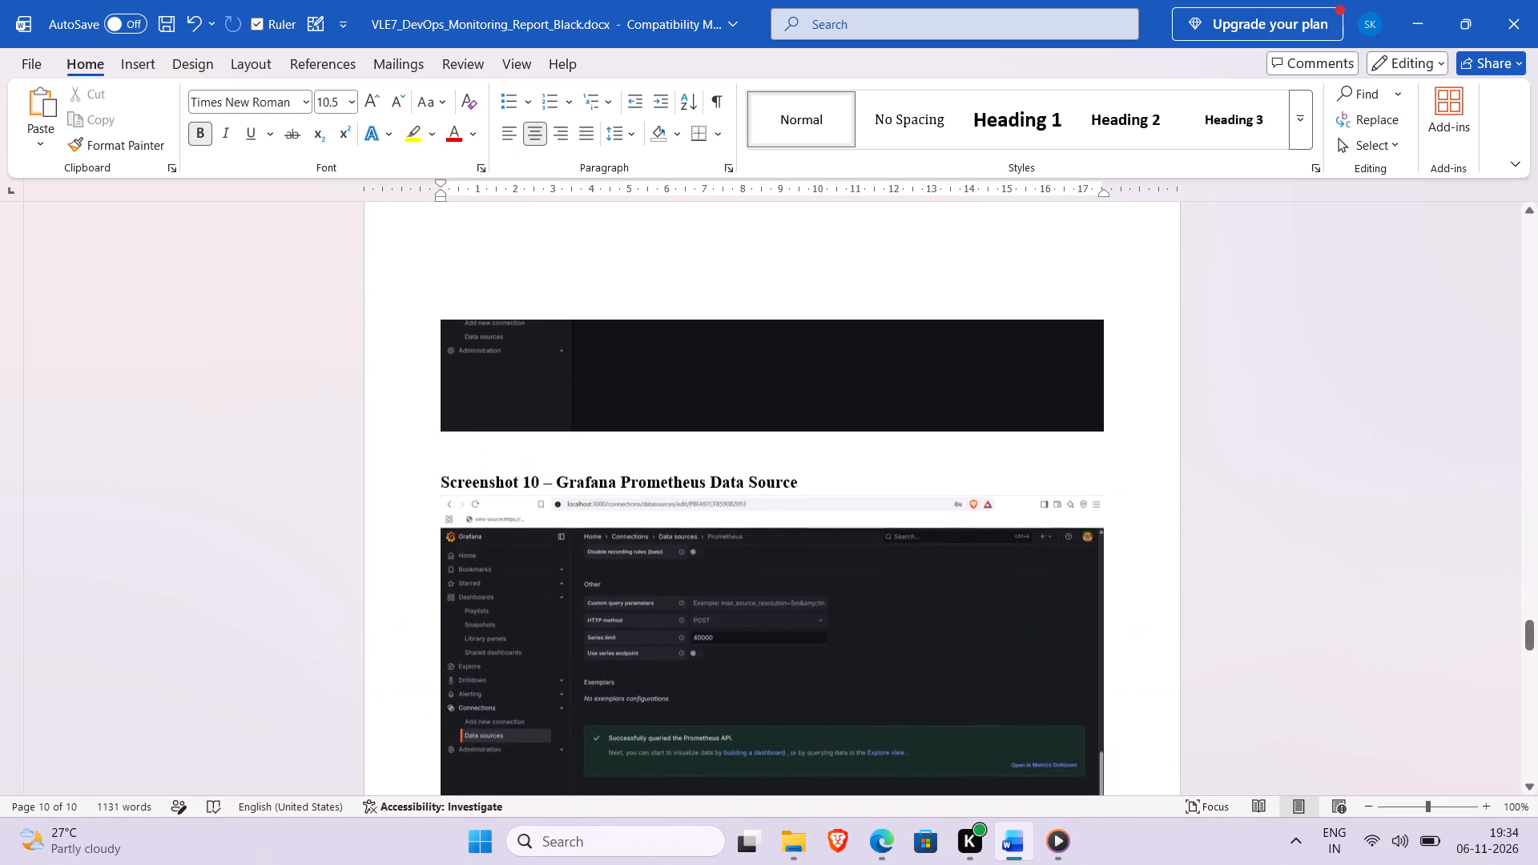
scroll(852, 622, "up", 20)
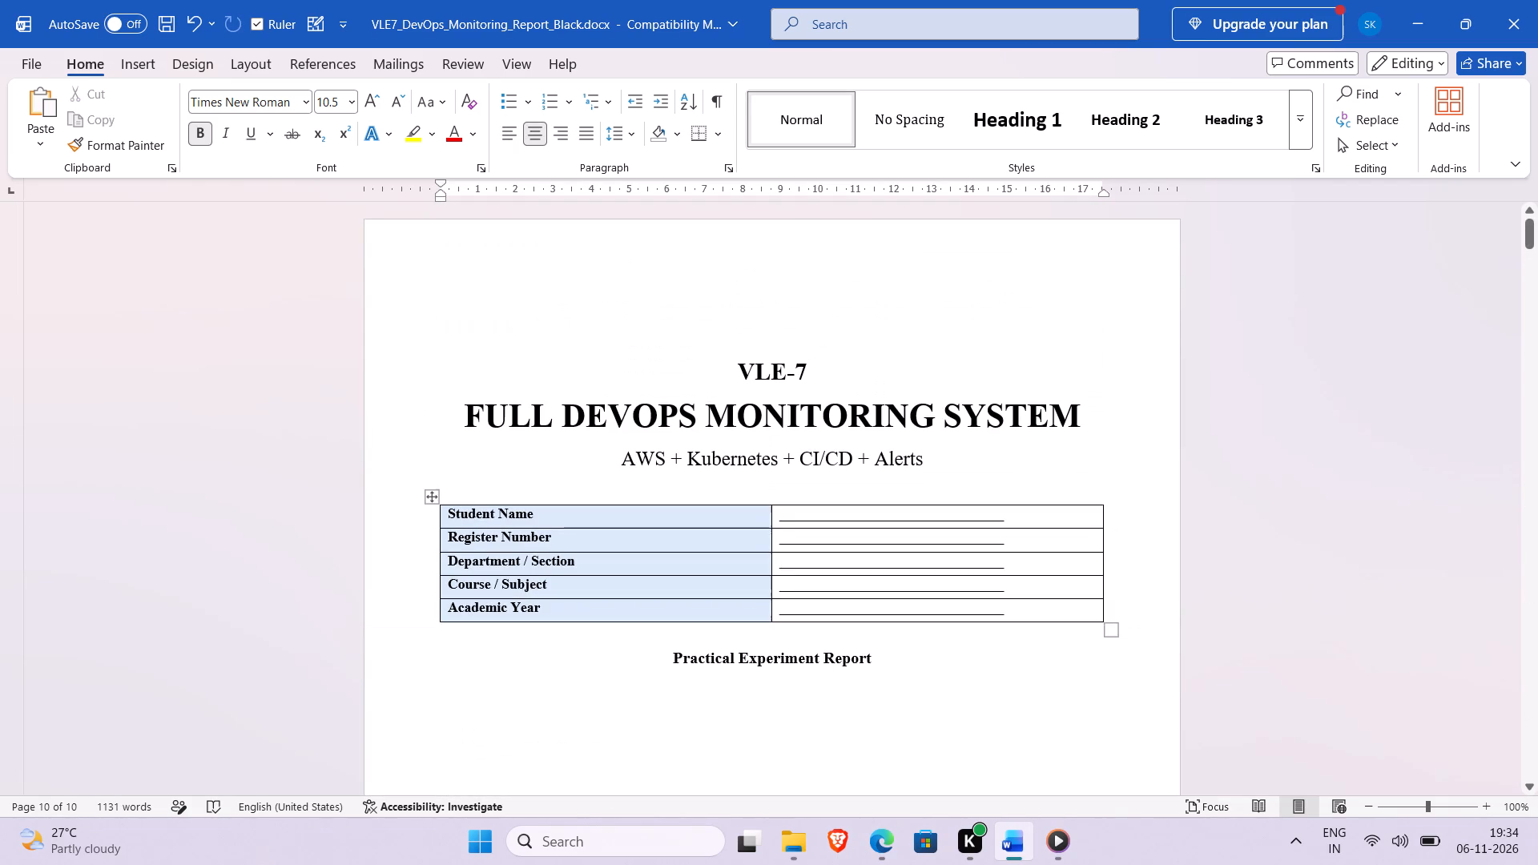
left_click(1036, 507)
left_click(1015, 523)
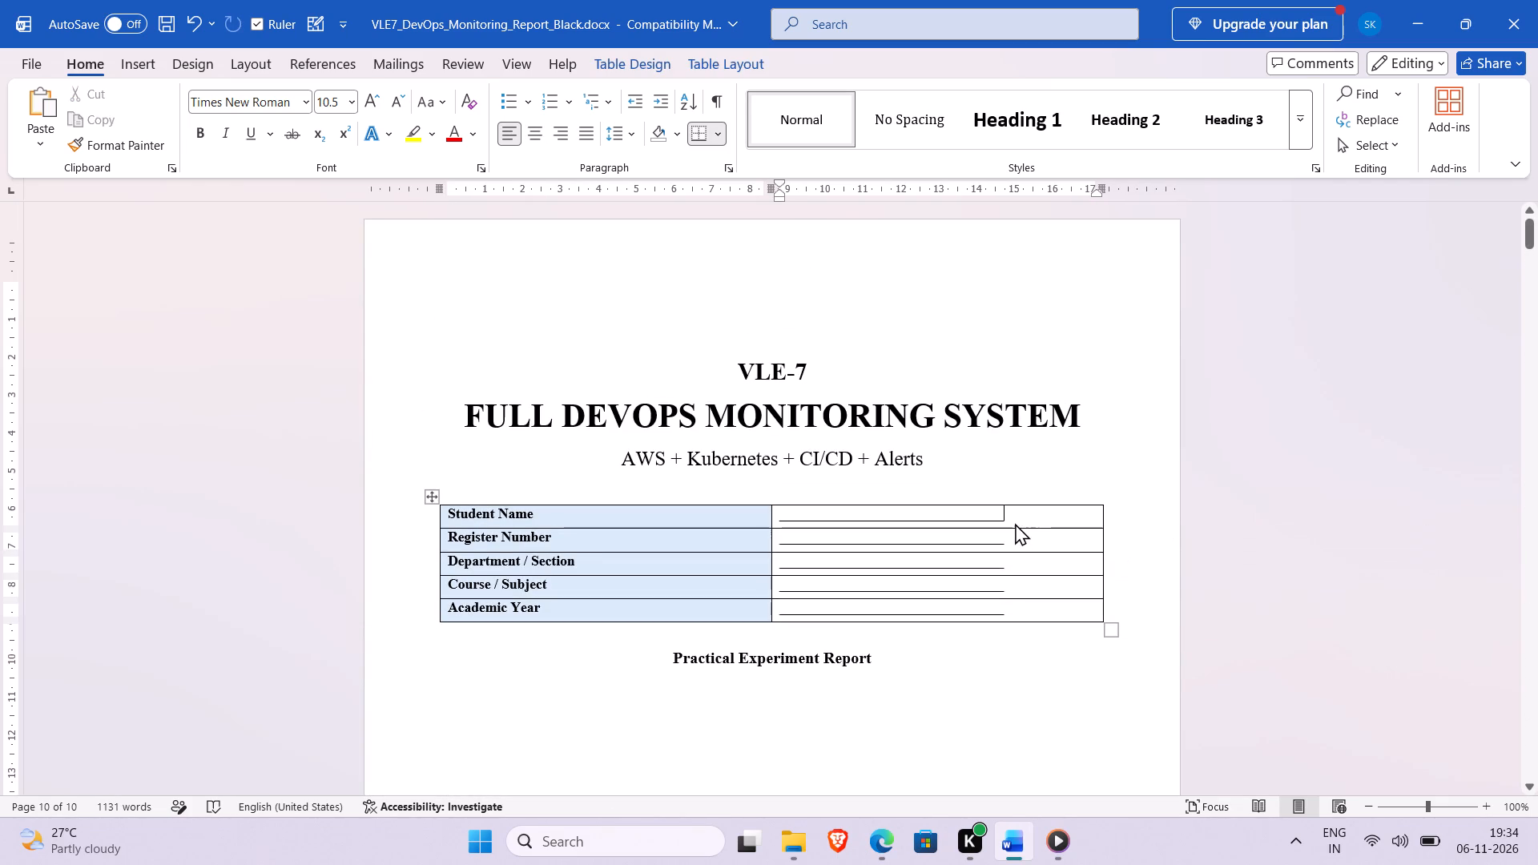
key("Delete")
key("BackSpace")
key("BackSpace")
key("BackSpace")
key("BackSpace")
key("BackSpace")
key("BackSpace")
key("BackSpace")
key("BackSpace")
key("BackSpace")
key("BackSpace")
key("BackSpace")
key("BackSpace")
key("BackSpace")
key("BackSpace")
key("BackSpace")
key("BackSpace")
key("BackSpace")
key("BackSpace")
key("BackSpace")
key("BackSpace")
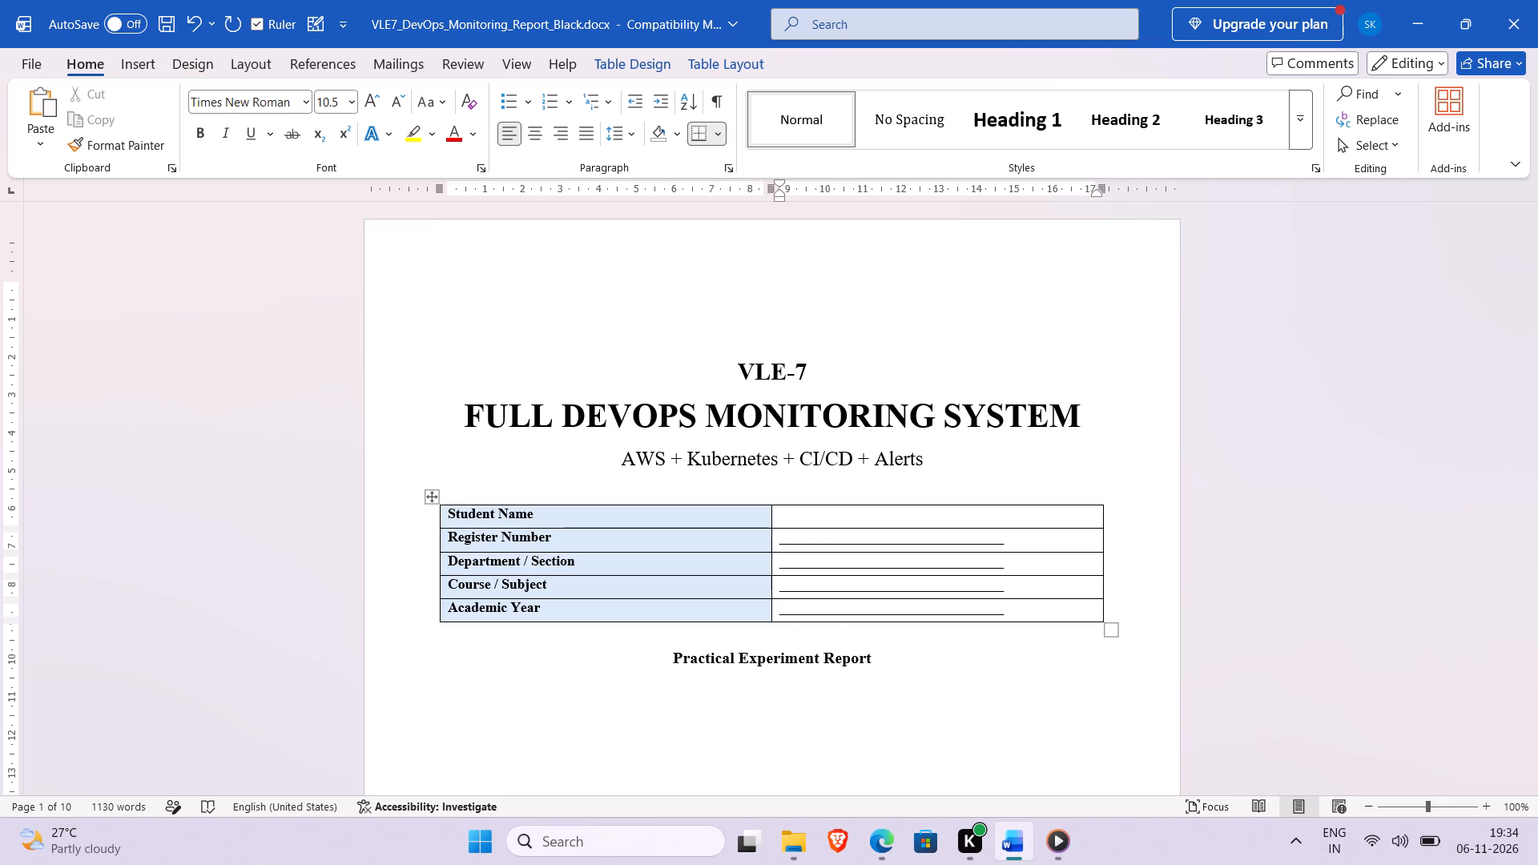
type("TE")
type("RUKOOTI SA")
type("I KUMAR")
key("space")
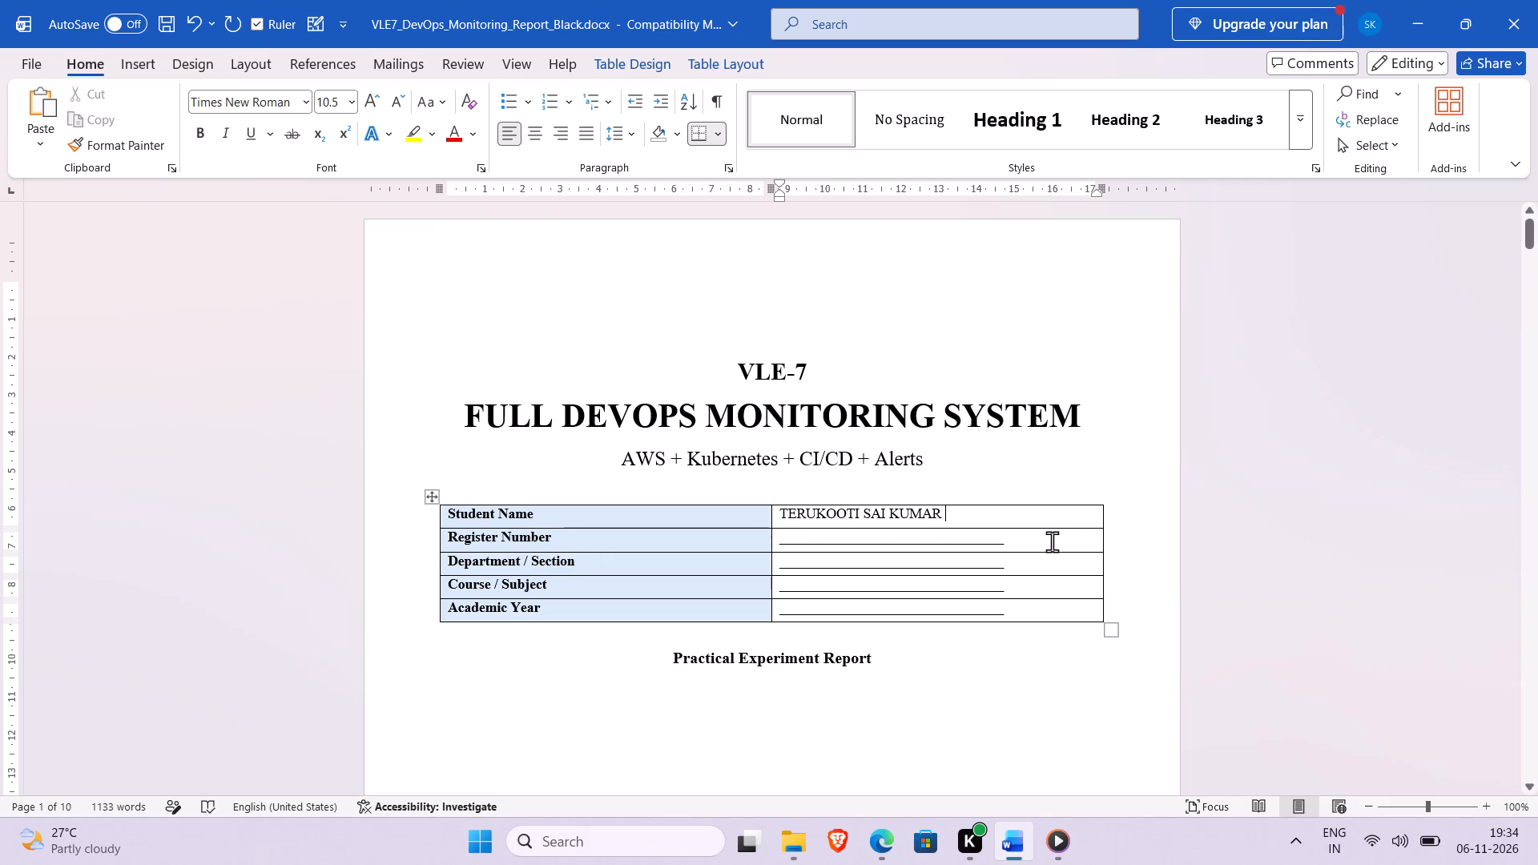
Replace the Register Number blank line in the cover table with the student's register number.
left_click(1052, 541)
key("BackSpace")
key("BackSpace")
key("BackSpace")
key("BackSpace")
key("BackSpace")
key("BackSpace")
key("BackSpace")
key("BackSpace")
key("BackSpace")
key("BackSpace")
key("BackSpace")
key("BackSpace")
key("BackSpace")
key("BackSpace")
key("BackSpace")
key("BackSpace")
key("BackSpace")
key("BackSpace")
key("BackSpace")
key("BackSpace")
key("BackSpace")
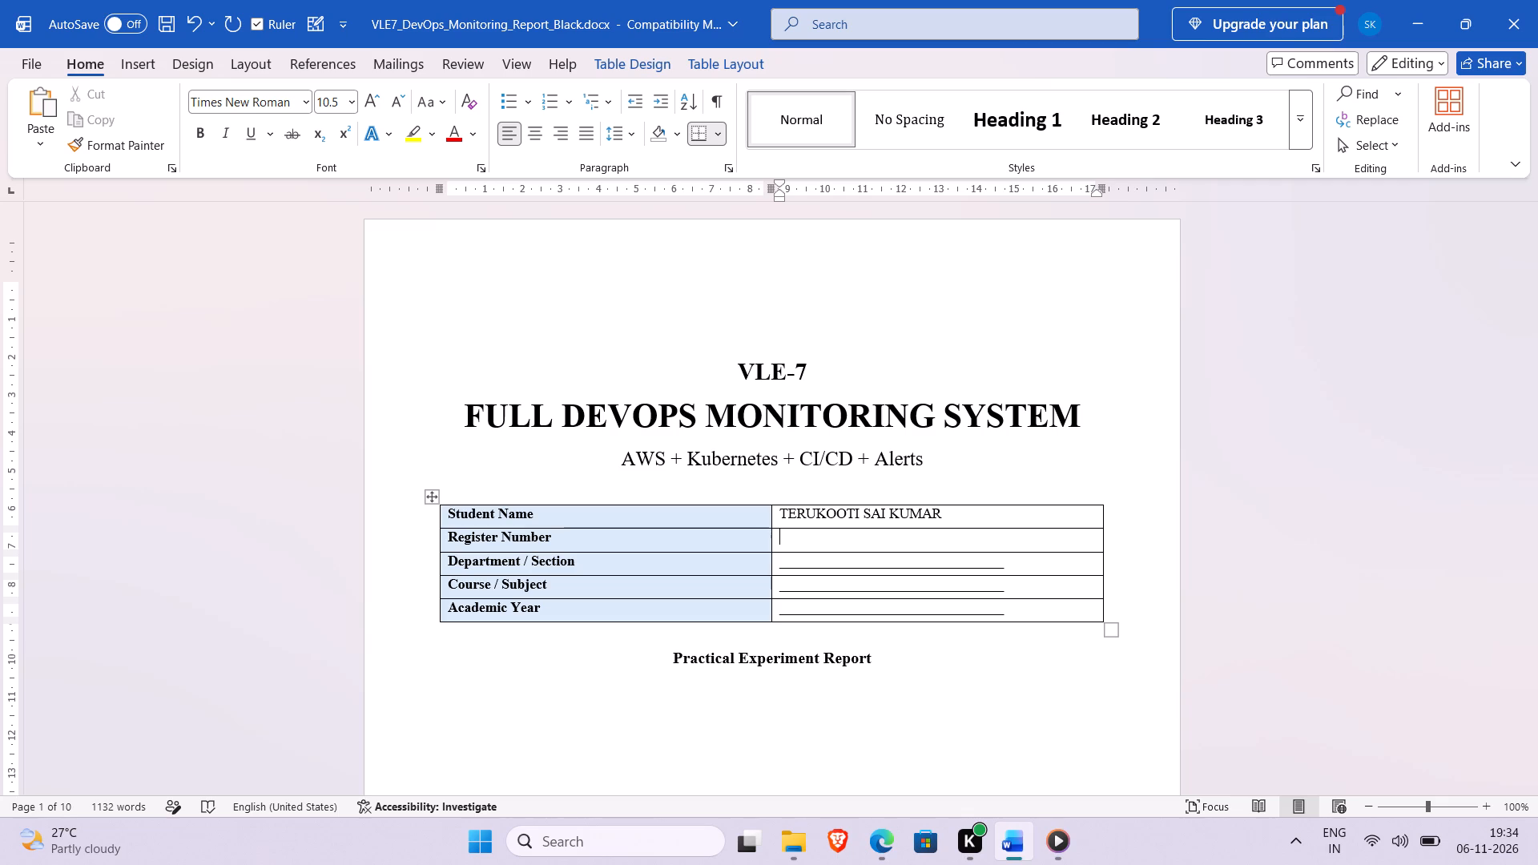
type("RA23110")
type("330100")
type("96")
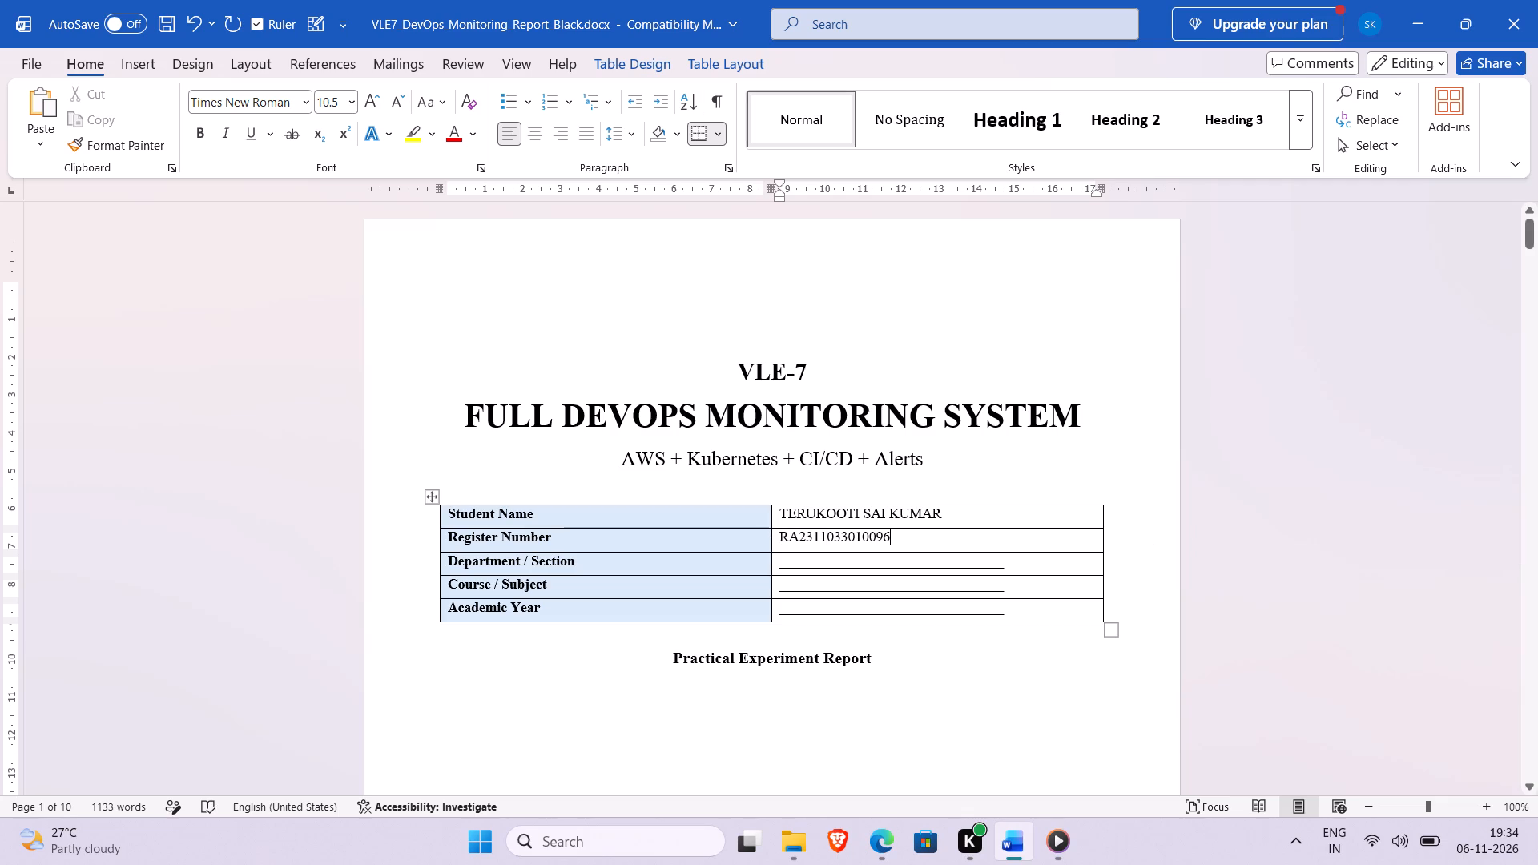
Replace the Department / Section blank line in the cover table with "CINTEL / AJ2".
left_click(1017, 569)
key("BackSpace")
key("BackSpace")
key("BackSpace")
key("BackSpace")
key("BackSpace")
key("BackSpace")
key("BackSpace")
key("BackSpace")
key("BackSpace")
key("BackSpace")
key("BackSpace")
key("BackSpace")
key("BackSpace")
key("BackSpace")
key("BackSpace")
key("BackSpace")
key("BackSpace")
key("BackSpace")
key("BackSpace")
key("BackSpace")
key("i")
key("BackSpace")
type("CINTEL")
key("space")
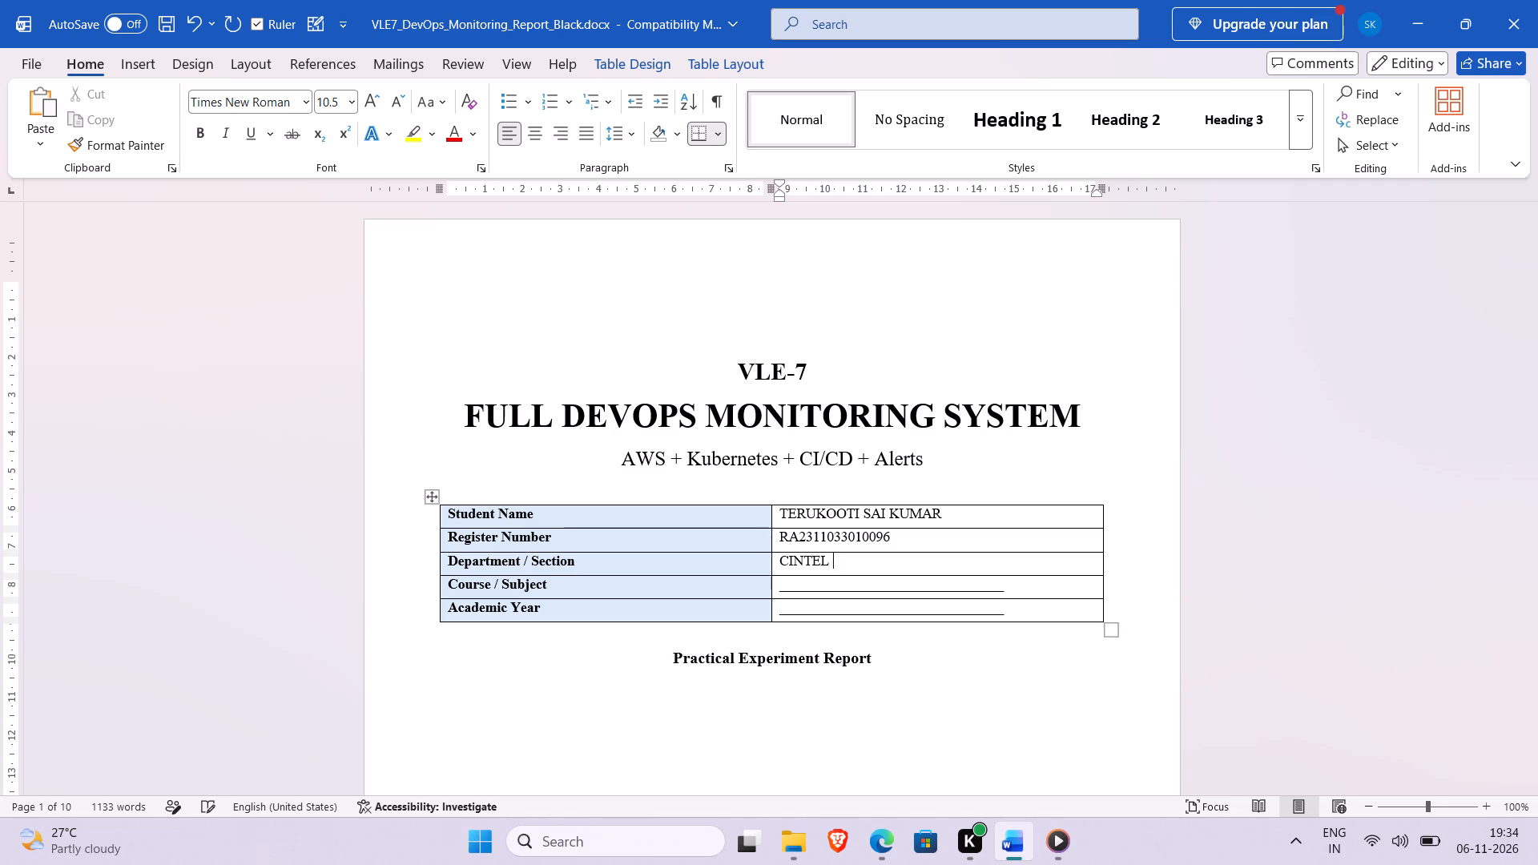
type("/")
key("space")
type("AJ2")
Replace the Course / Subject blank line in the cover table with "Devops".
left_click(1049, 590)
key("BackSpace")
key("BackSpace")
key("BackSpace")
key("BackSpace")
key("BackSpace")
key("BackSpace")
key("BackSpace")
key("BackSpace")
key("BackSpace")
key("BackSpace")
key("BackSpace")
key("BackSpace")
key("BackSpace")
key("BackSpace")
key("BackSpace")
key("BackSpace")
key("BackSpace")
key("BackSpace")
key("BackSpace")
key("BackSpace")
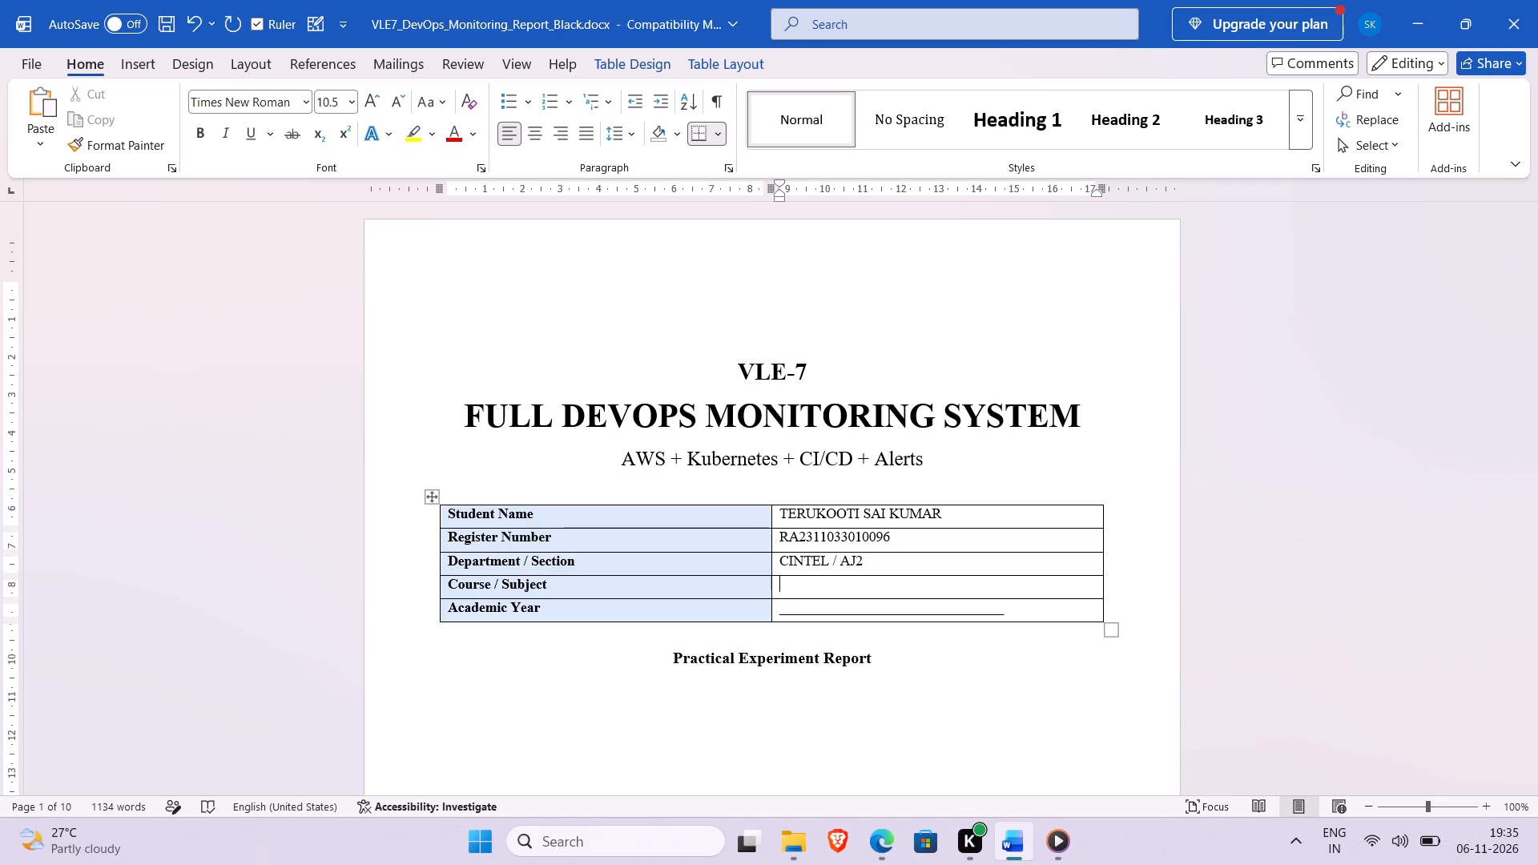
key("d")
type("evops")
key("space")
Replace the Academic Year blank line in the cover table with "2027".
left_click(1041, 614)
key("BackSpace")
key("BackSpace")
key("BackSpace")
key("BackSpace")
key("BackSpace")
key("BackSpace")
key("BackSpace")
key("BackSpace")
key("BackSpace")
key("BackSpace")
key("BackSpace")
key("BackSpace")
key("BackSpace")
key("BackSpace")
key("BackSpace")
key("BackSpace")
key("BackSpace")
key("BackSpace")
key("BackSpace")
key("BackSpace")
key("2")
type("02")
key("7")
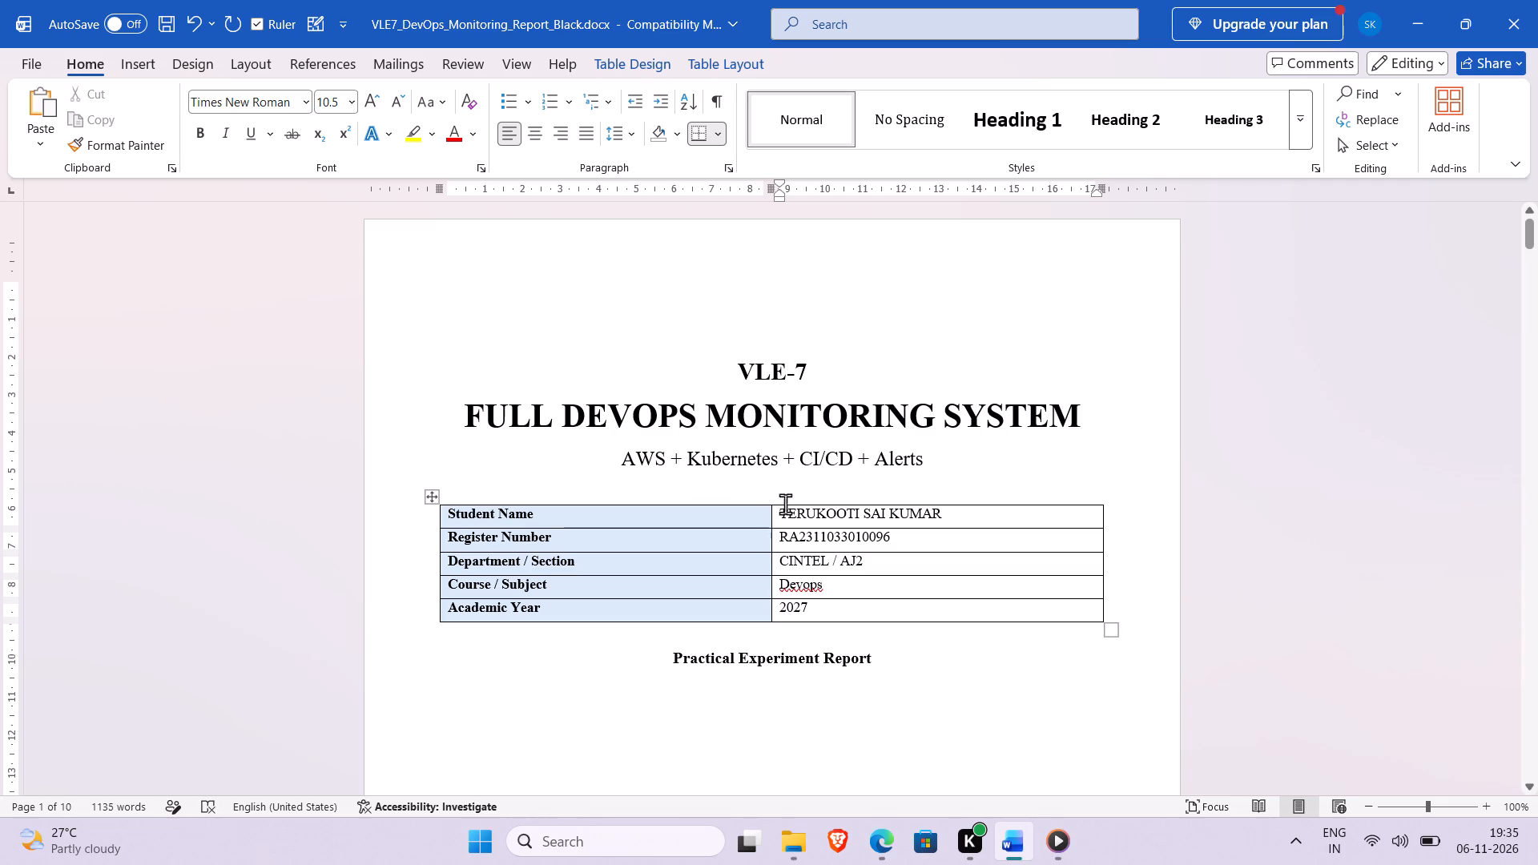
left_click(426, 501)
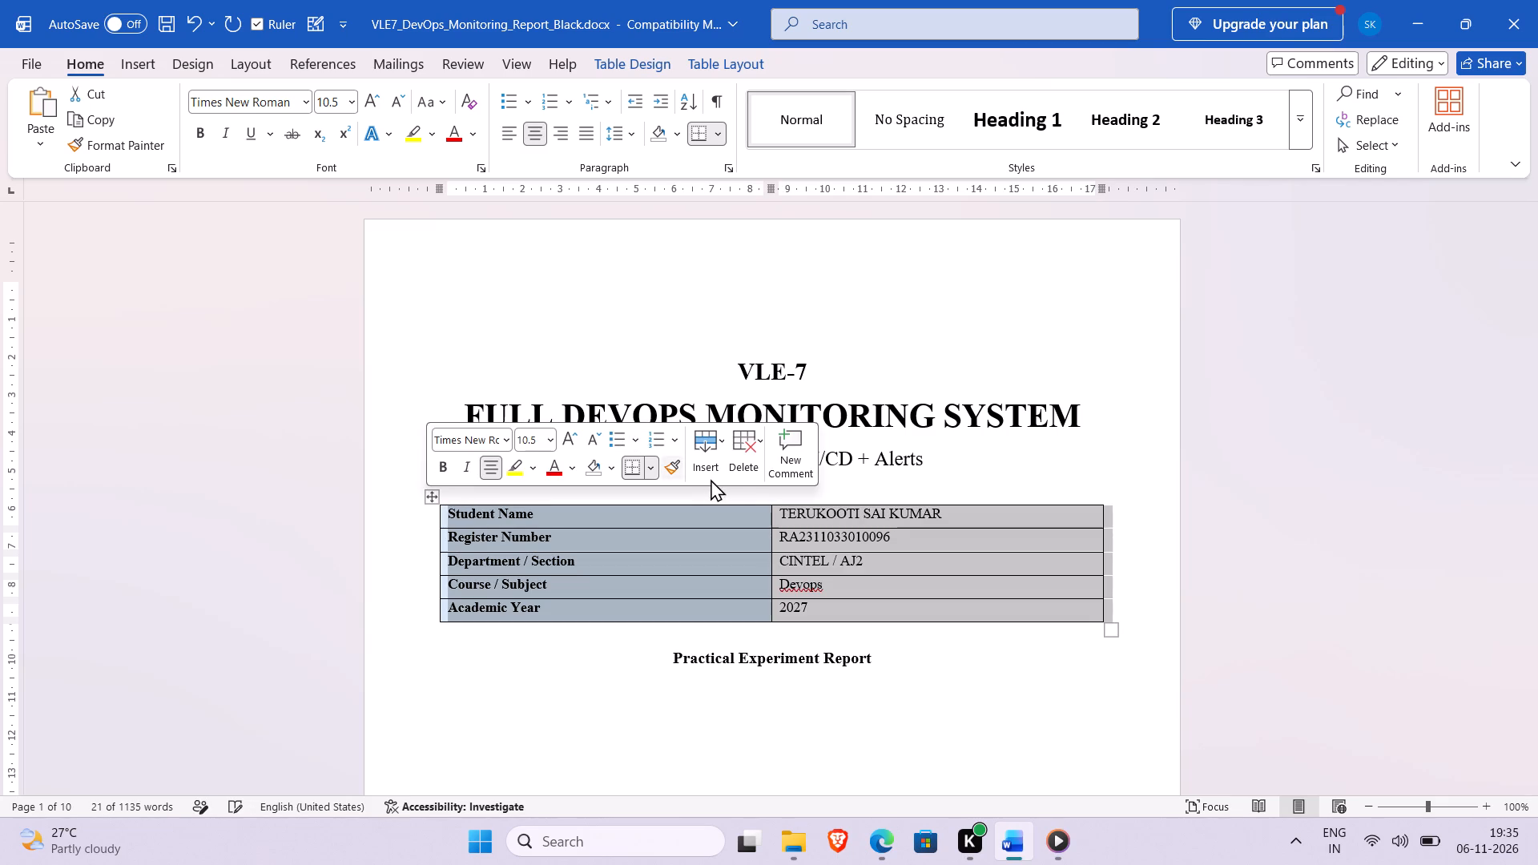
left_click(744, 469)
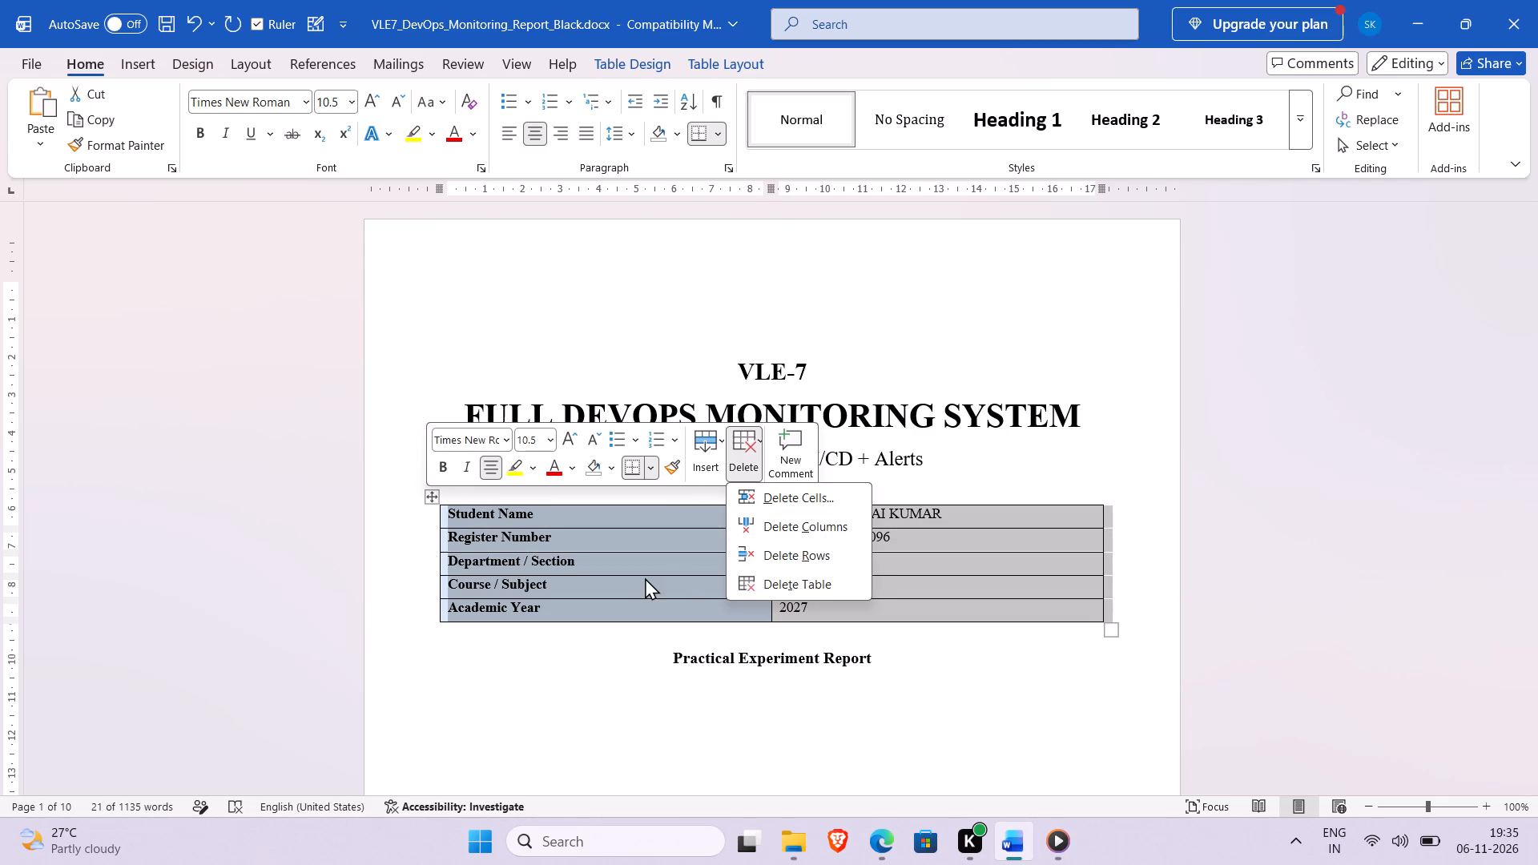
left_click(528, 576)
Remove the Course / Subject row from the cover table by deleting its label cell and value cell, shifting cells left.
left_click(513, 581)
double_click(513, 581)
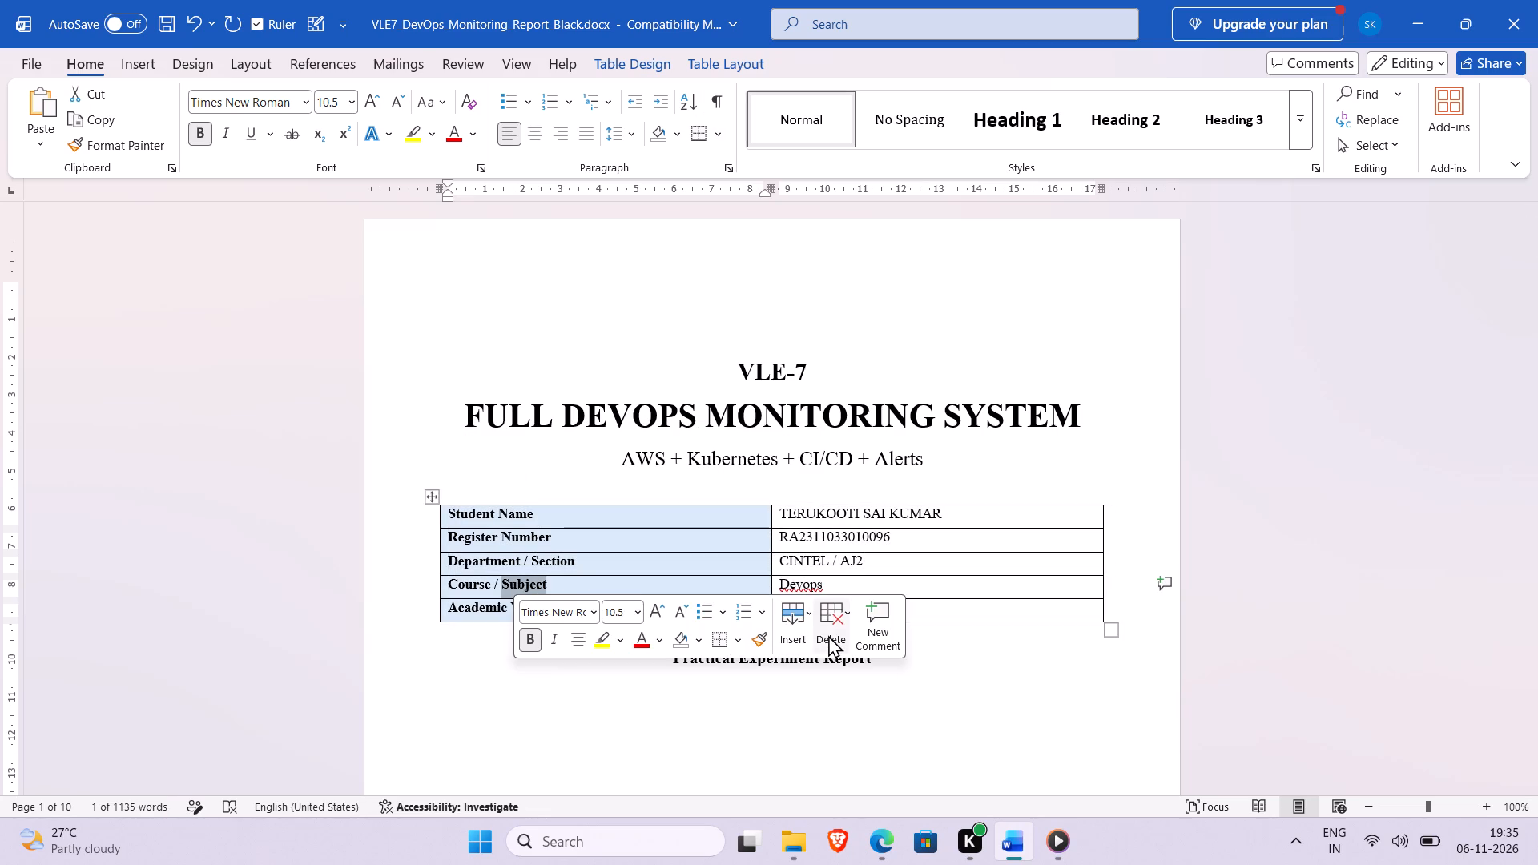
left_click(828, 635)
left_click(889, 662)
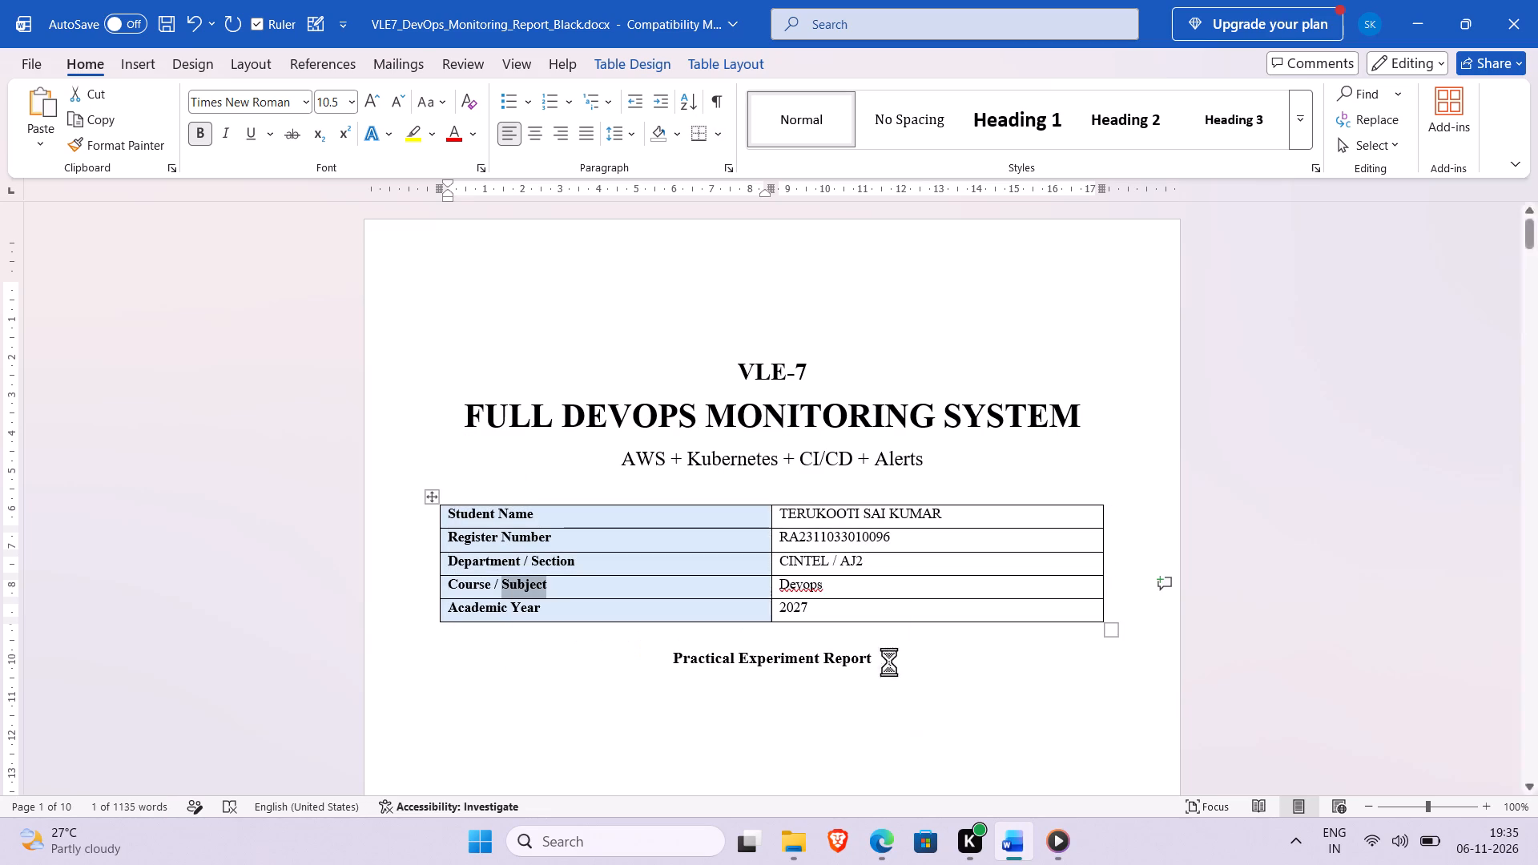
left_click(725, 442)
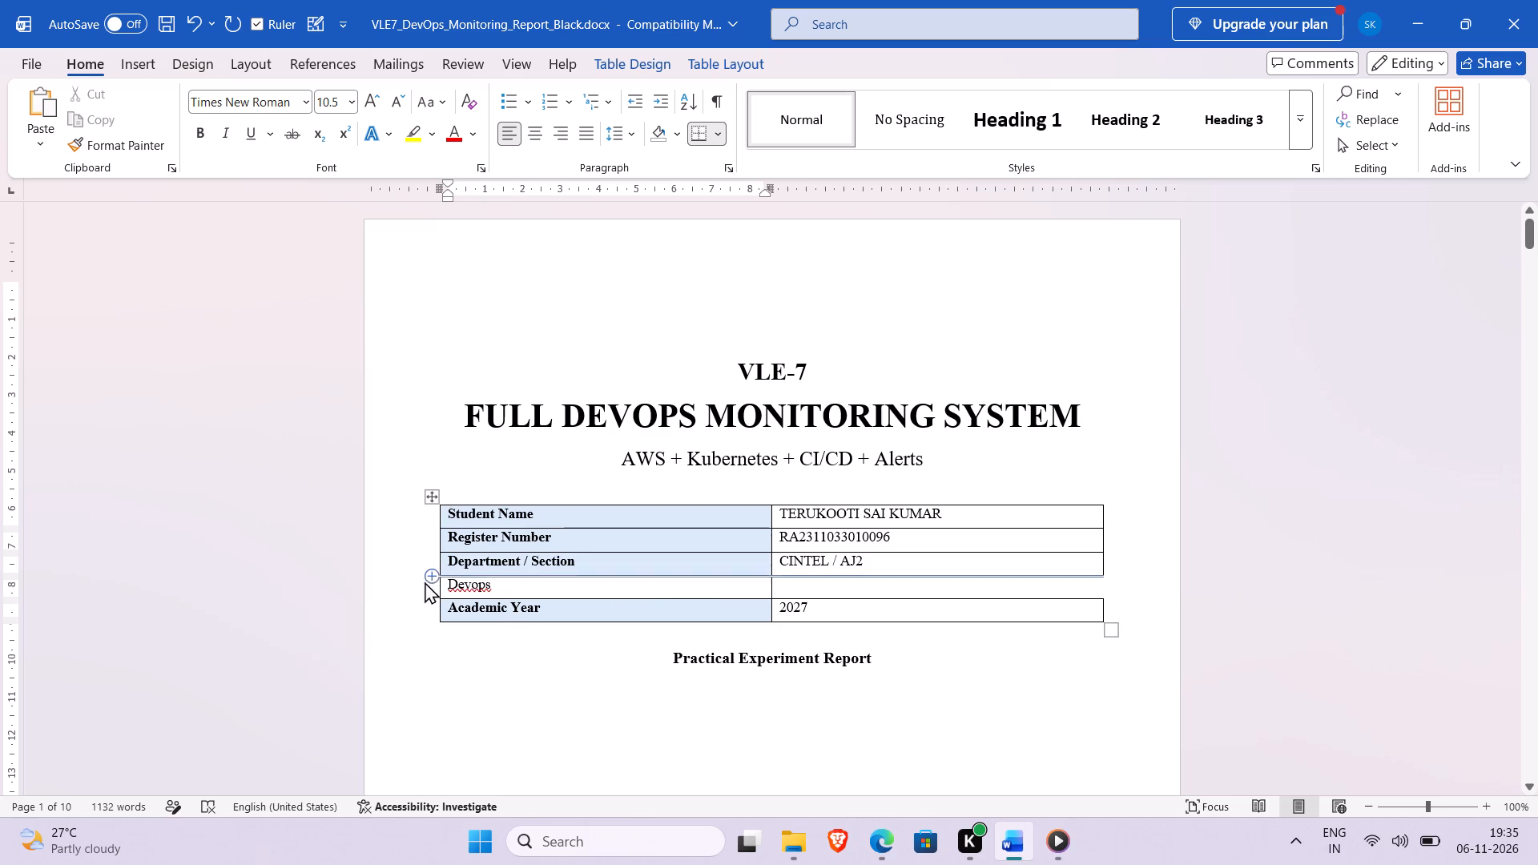
double_click(447, 585)
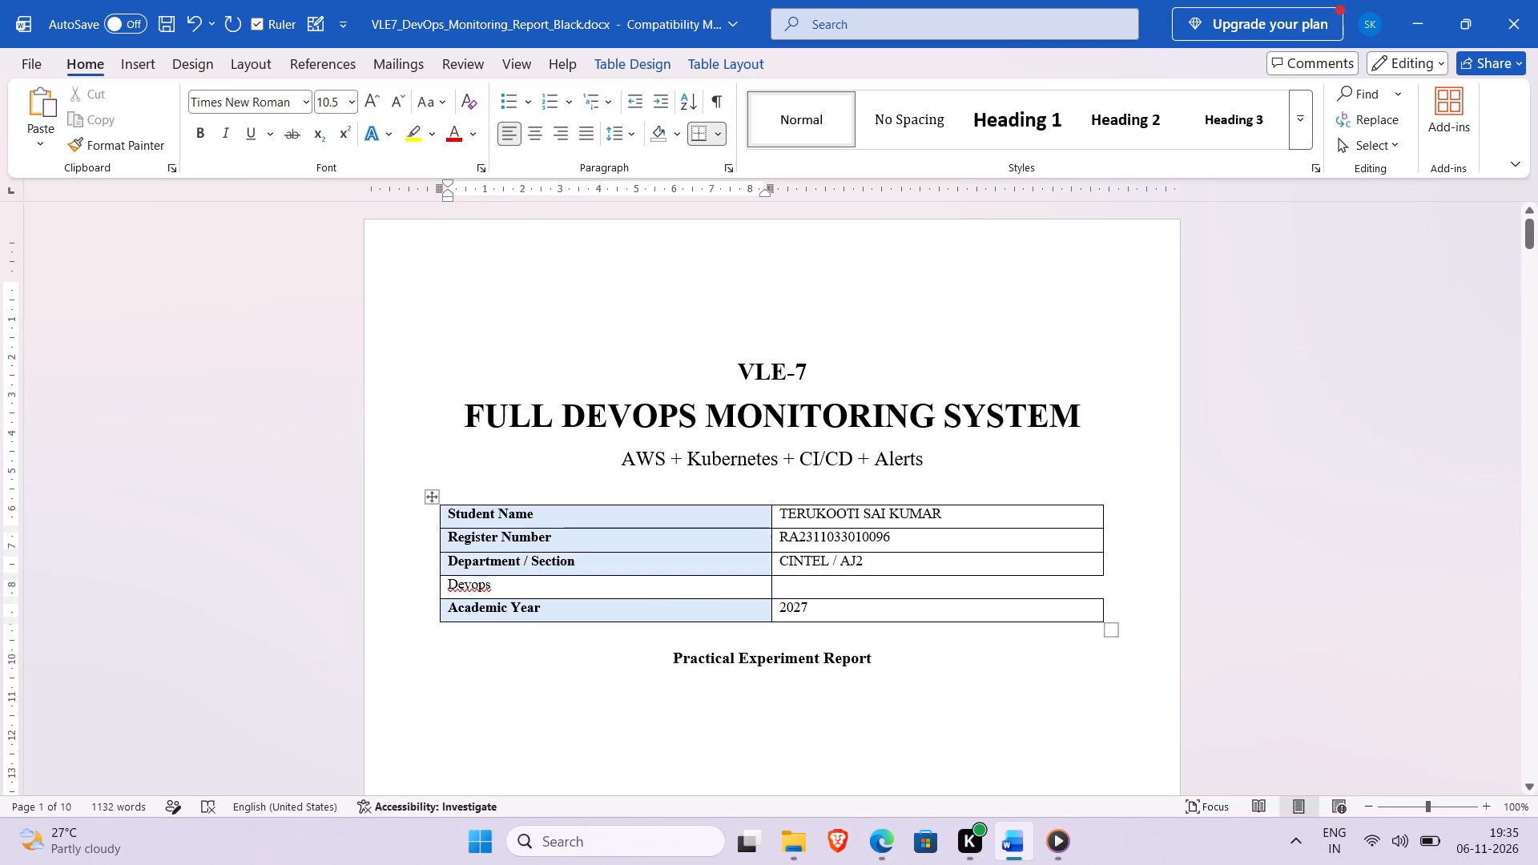
left_click(761, 555)
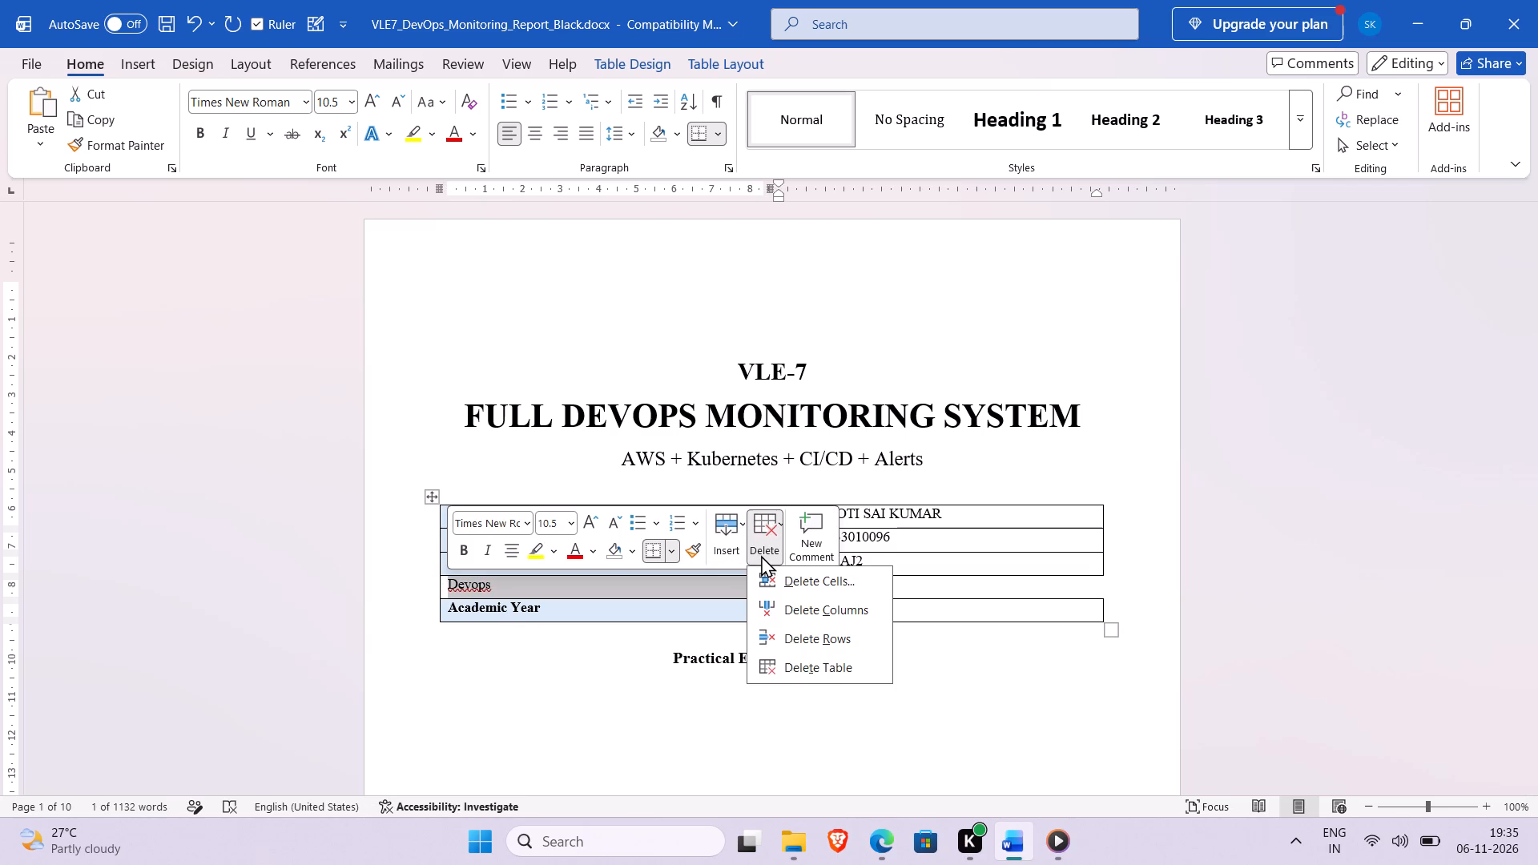
left_click(791, 590)
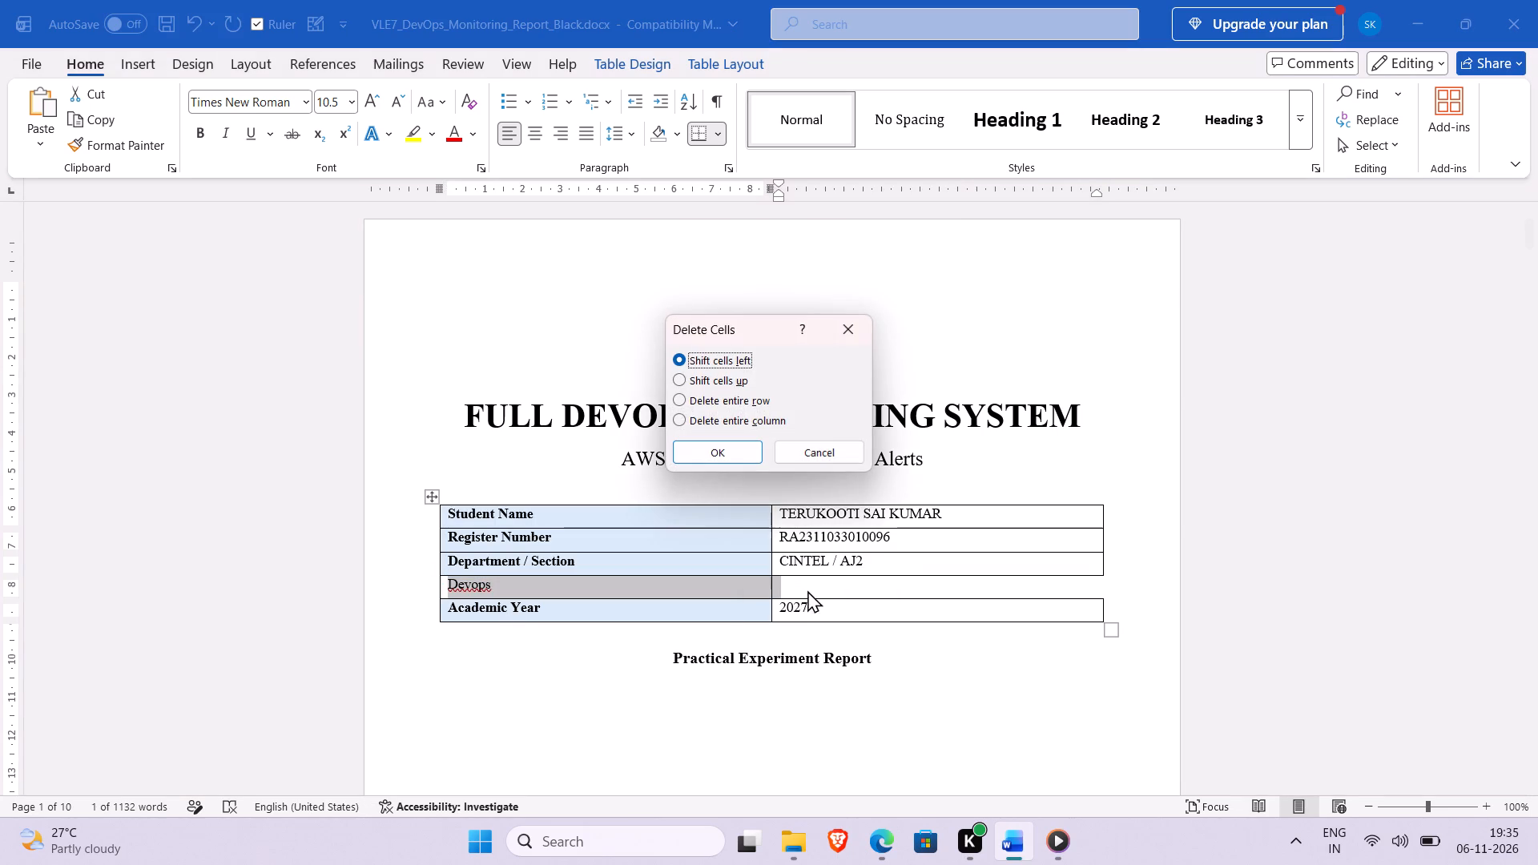
left_click(730, 453)
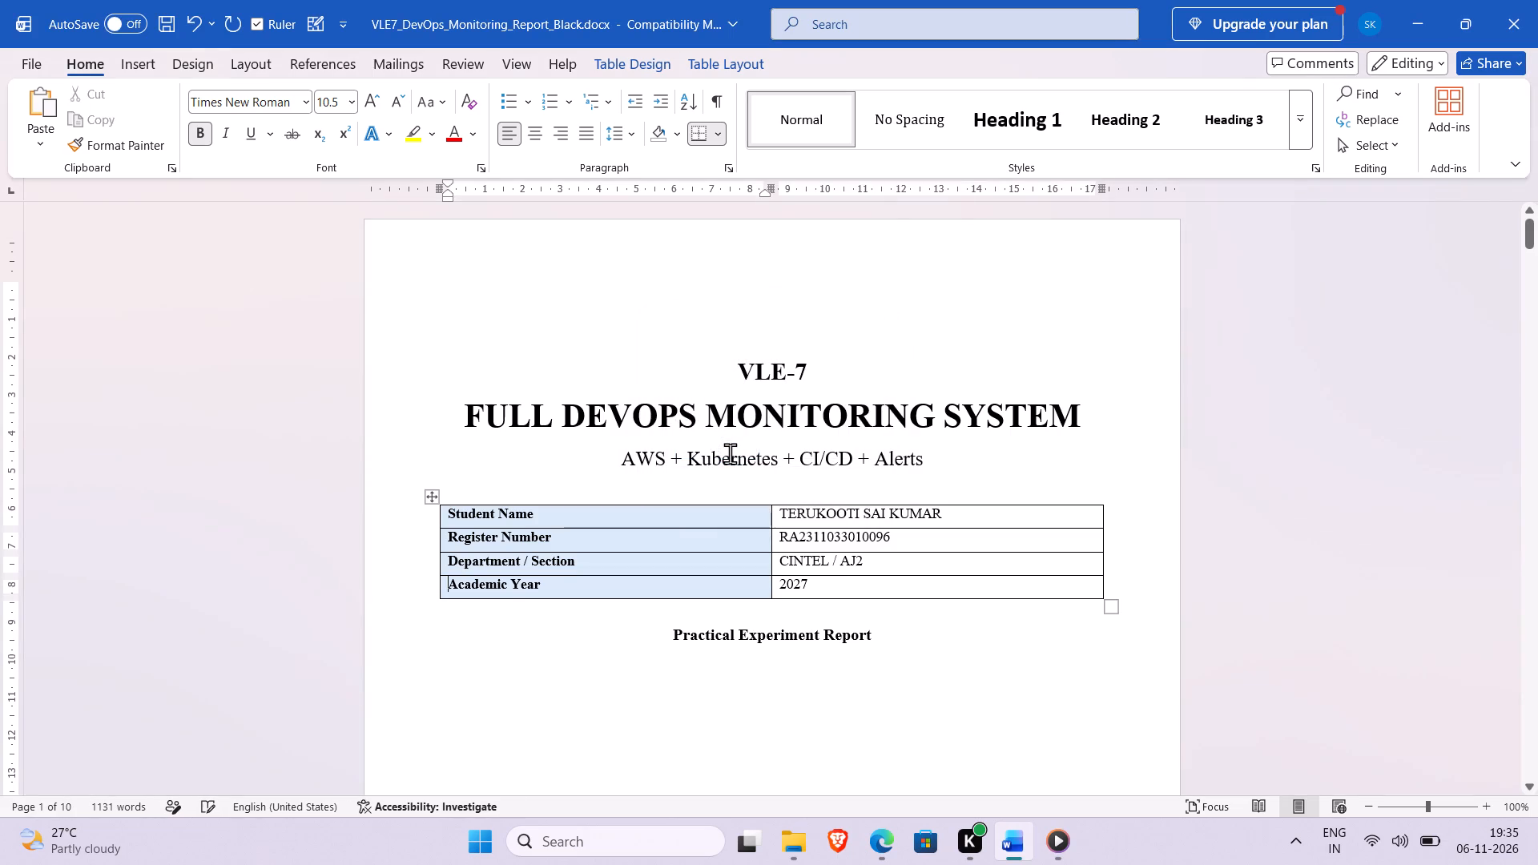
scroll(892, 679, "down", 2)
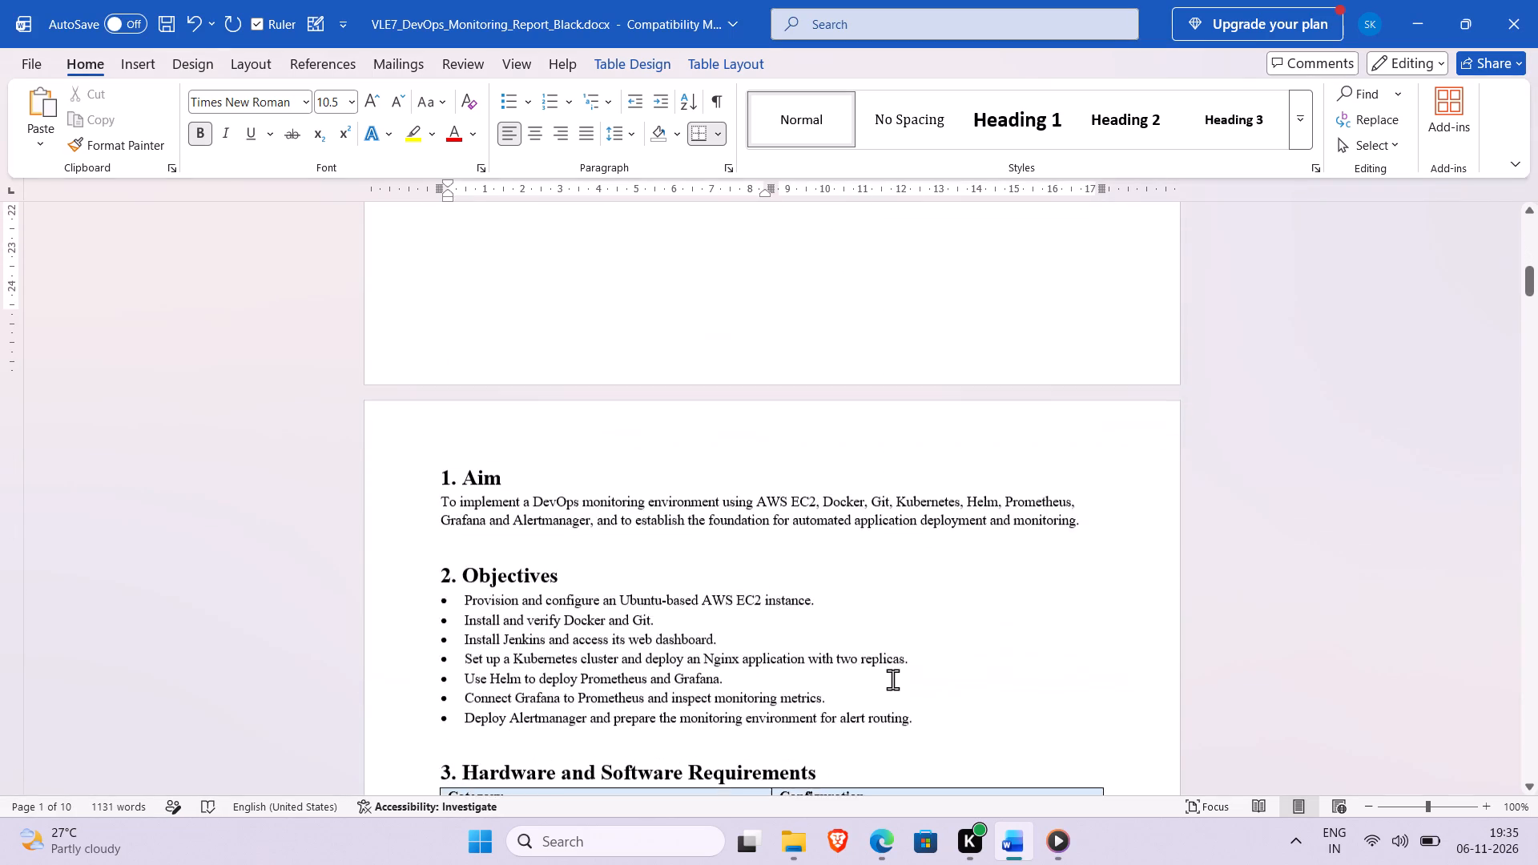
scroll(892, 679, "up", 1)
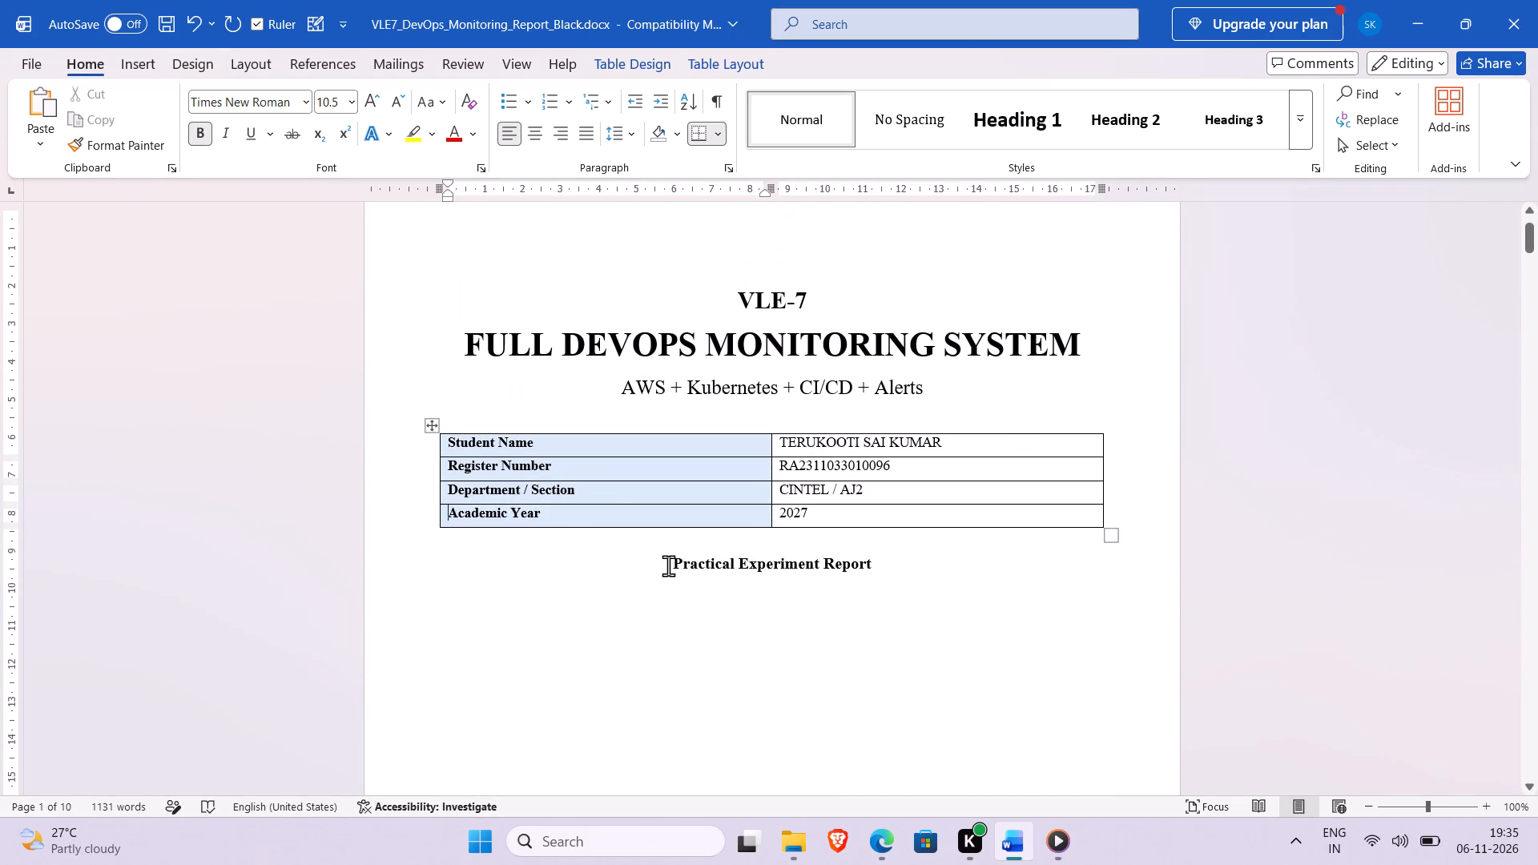
Delete the "Practical Experiment Report" line below the student details table on the cover page.
left_click_drag(668, 565, 930, 573)
key("BackSpace")
Switch to the VLE-7 screen recording in the media player and pause it at 00:00:59, on the git version and configuration output.
scroll(930, 573, "down", 1)
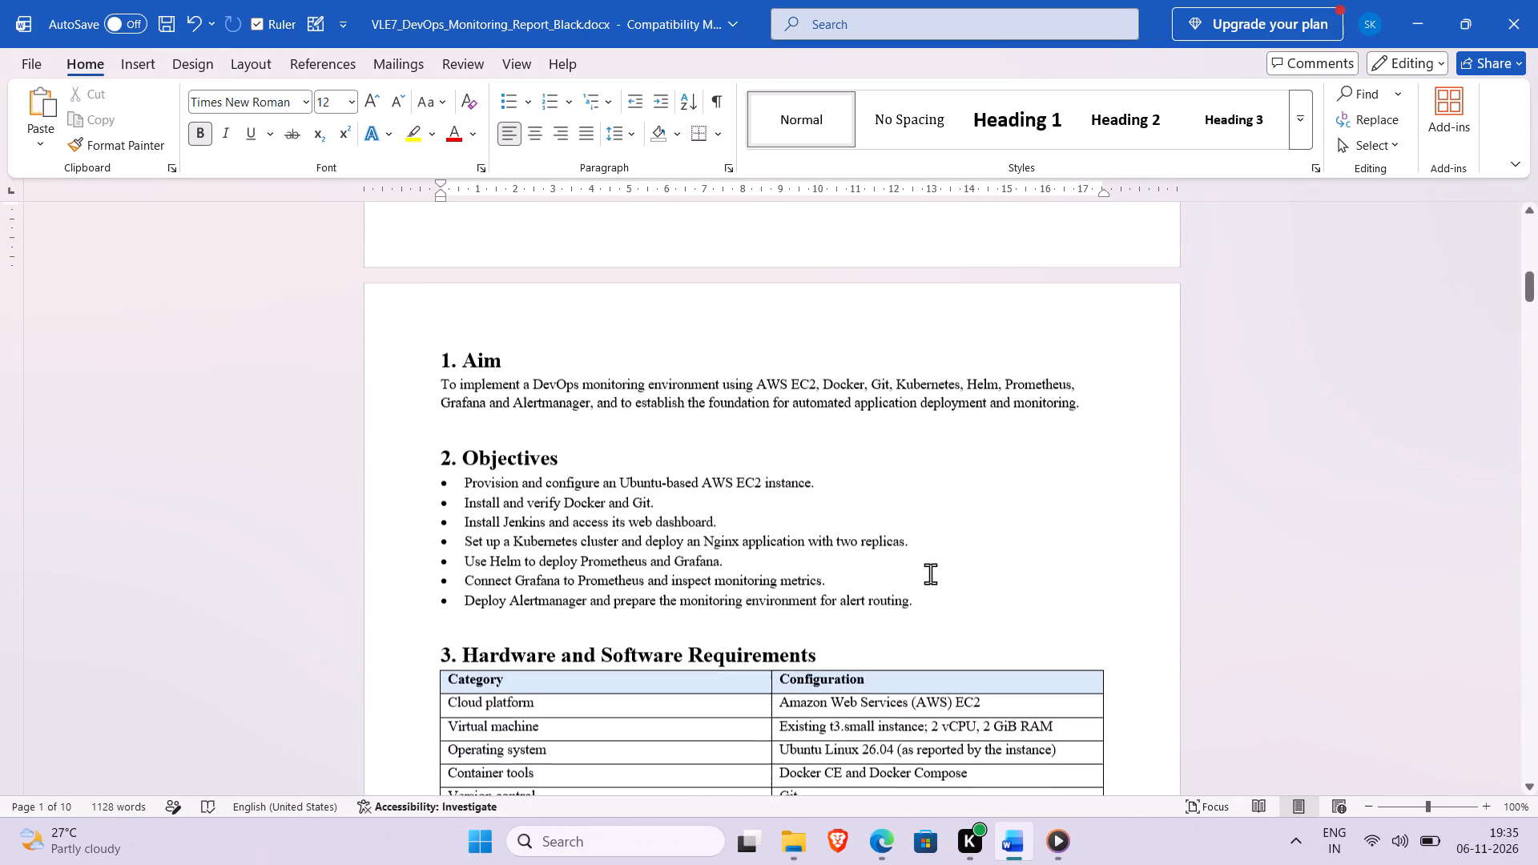
scroll(930, 573, "down", 3)
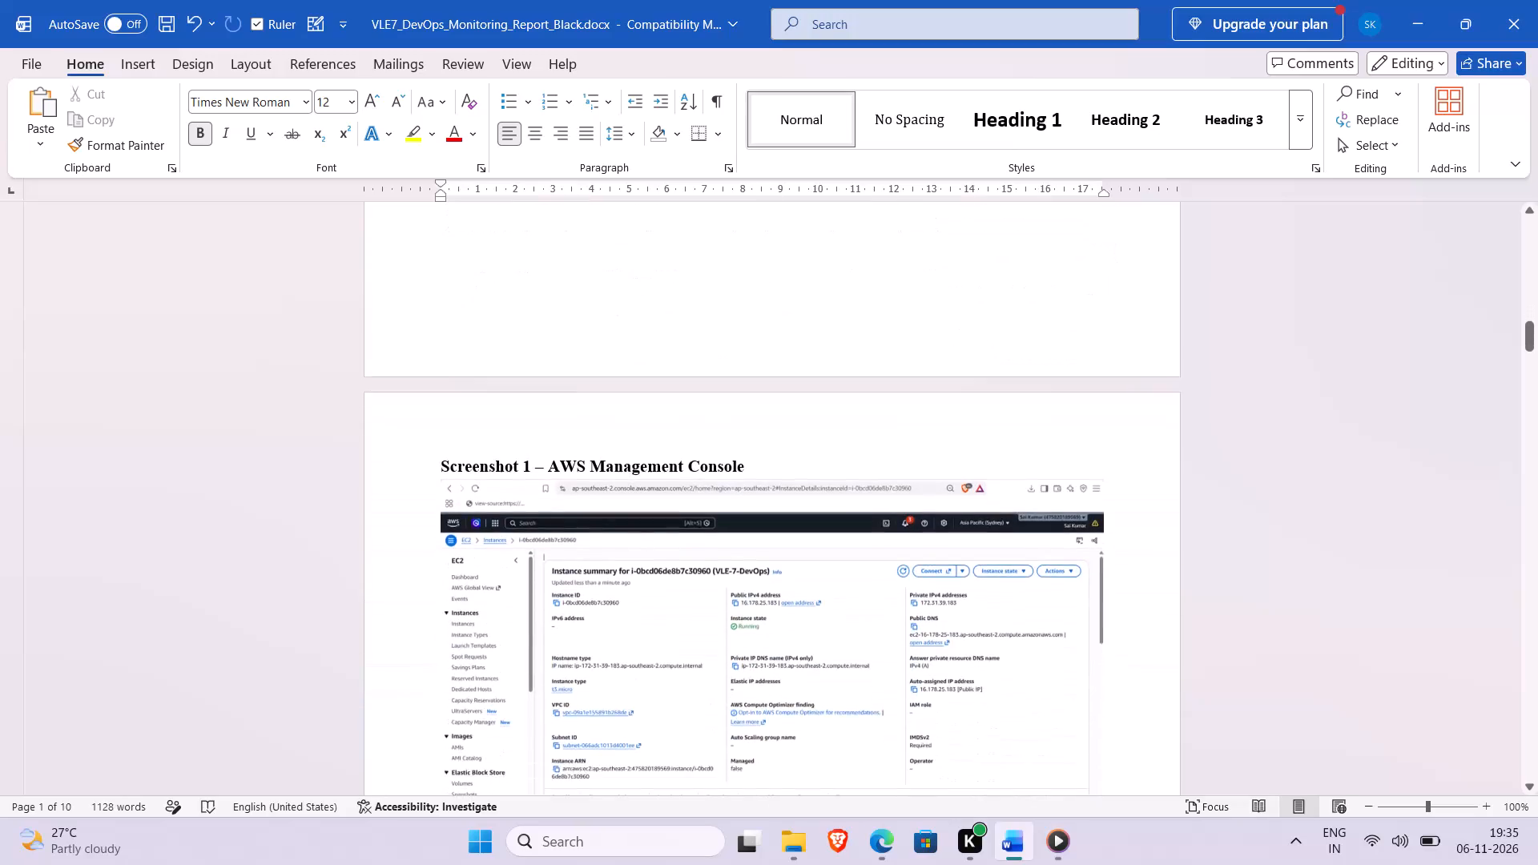
scroll(930, 573, "down", 1)
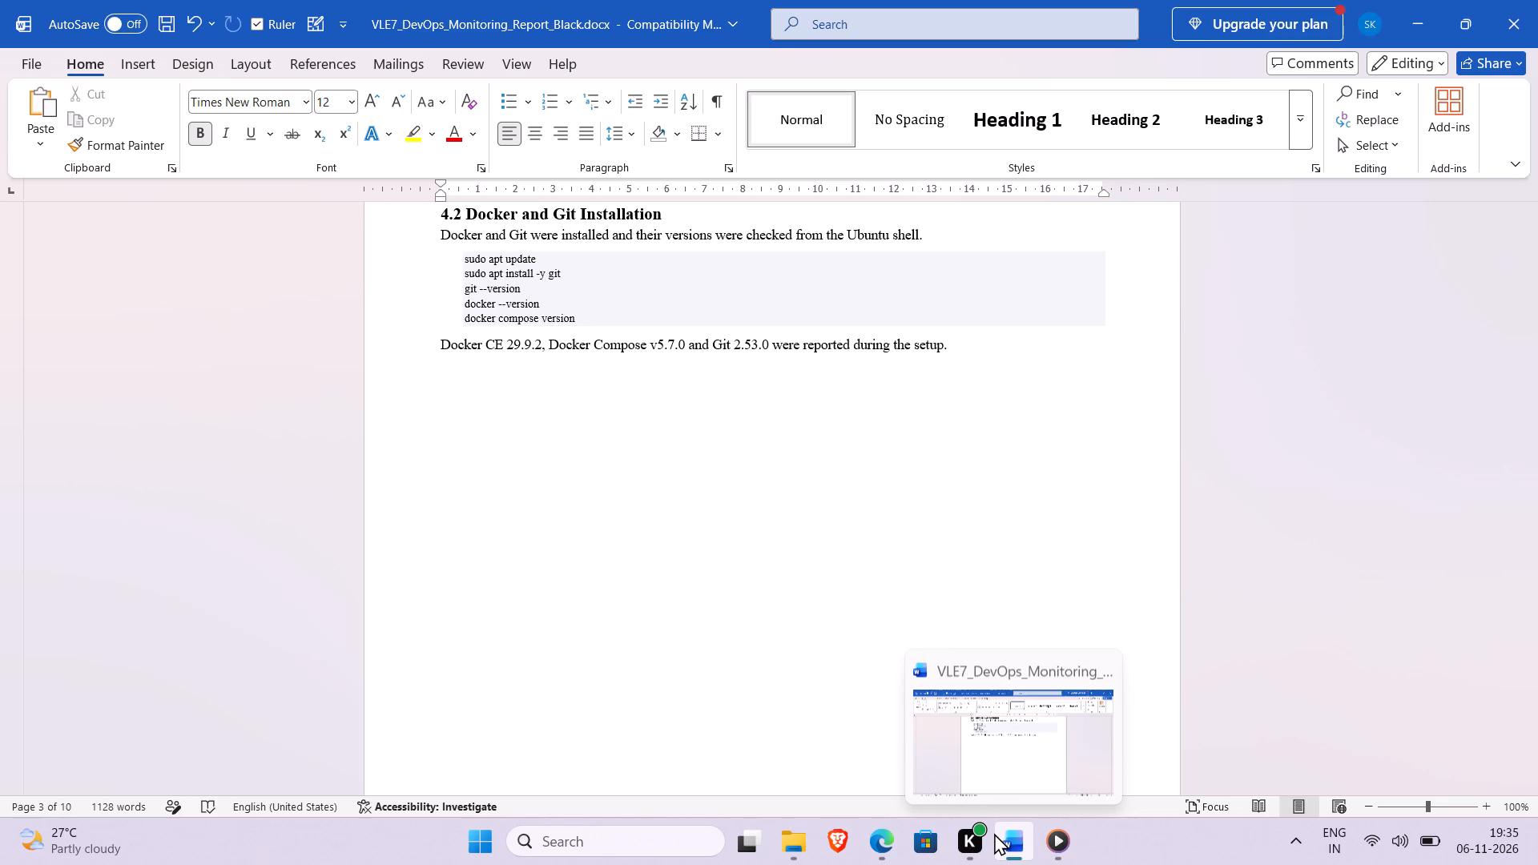
left_click(1044, 835)
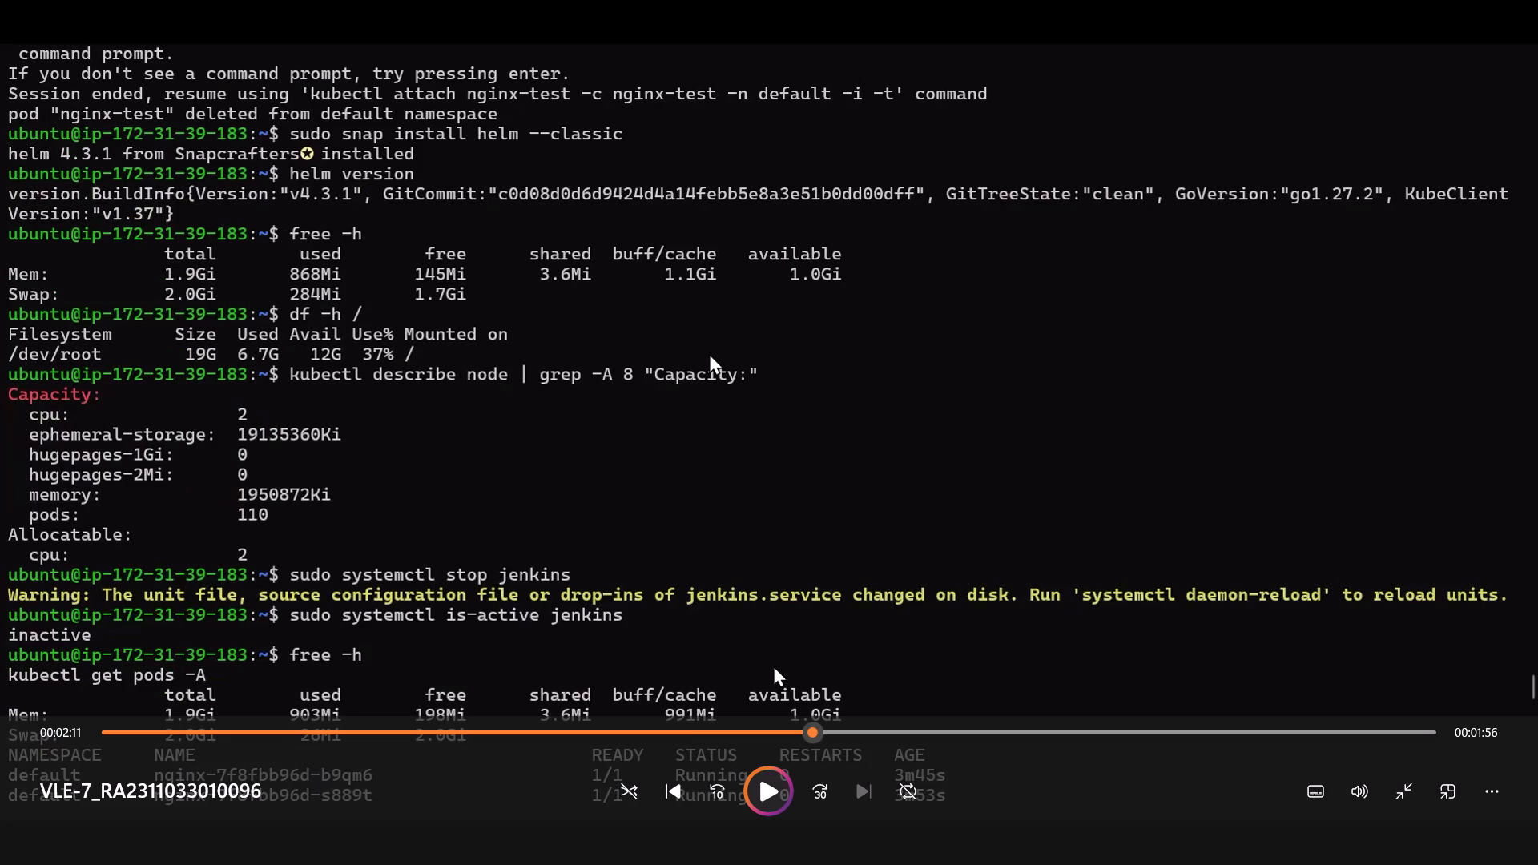
left_click(482, 746)
left_click_drag(482, 746, 449, 730)
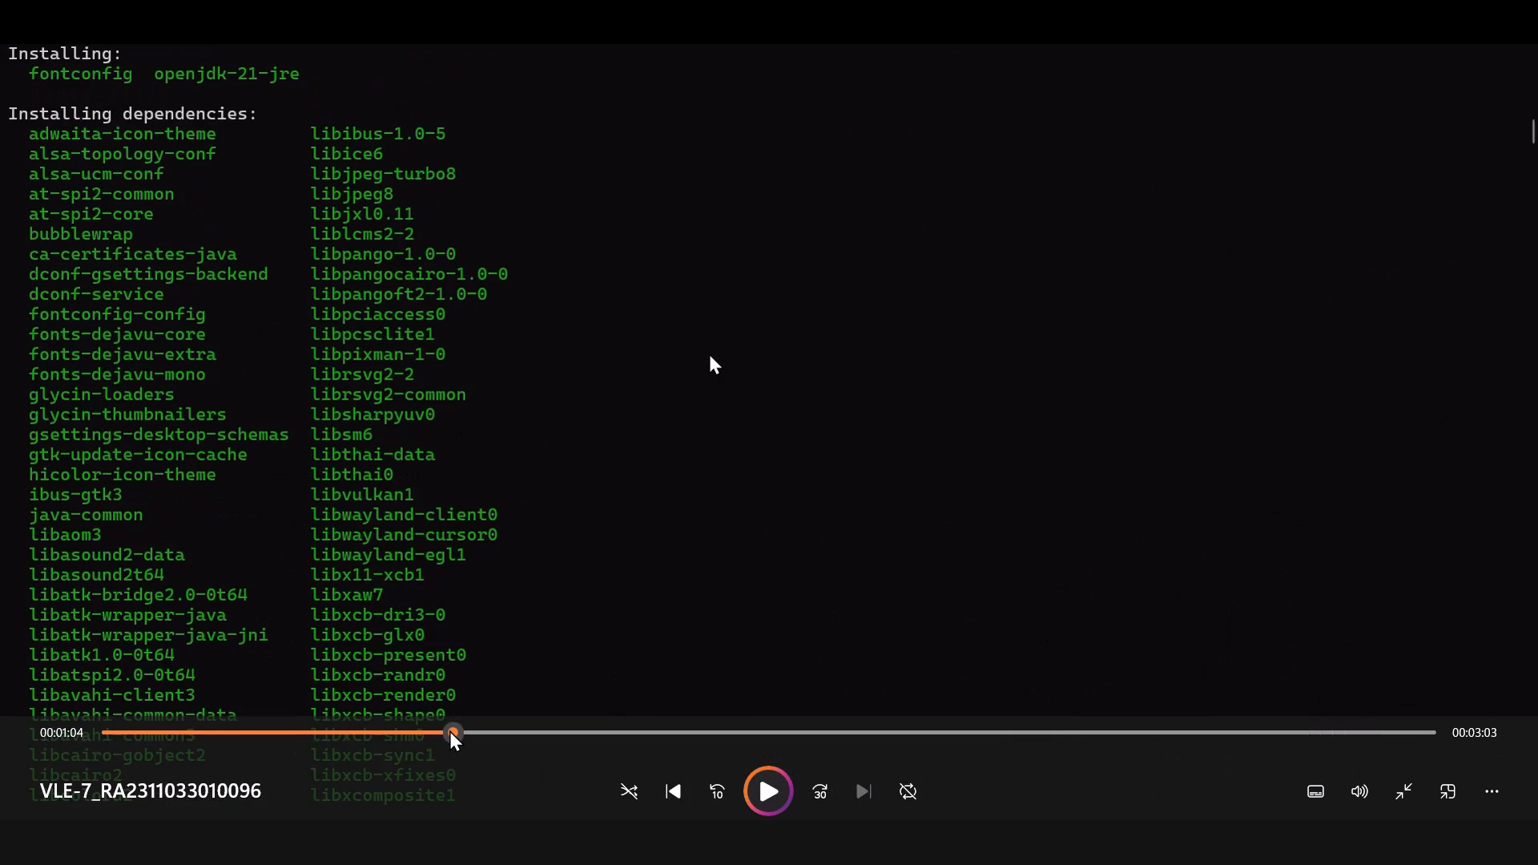
left_click(449, 730)
left_click(396, 718)
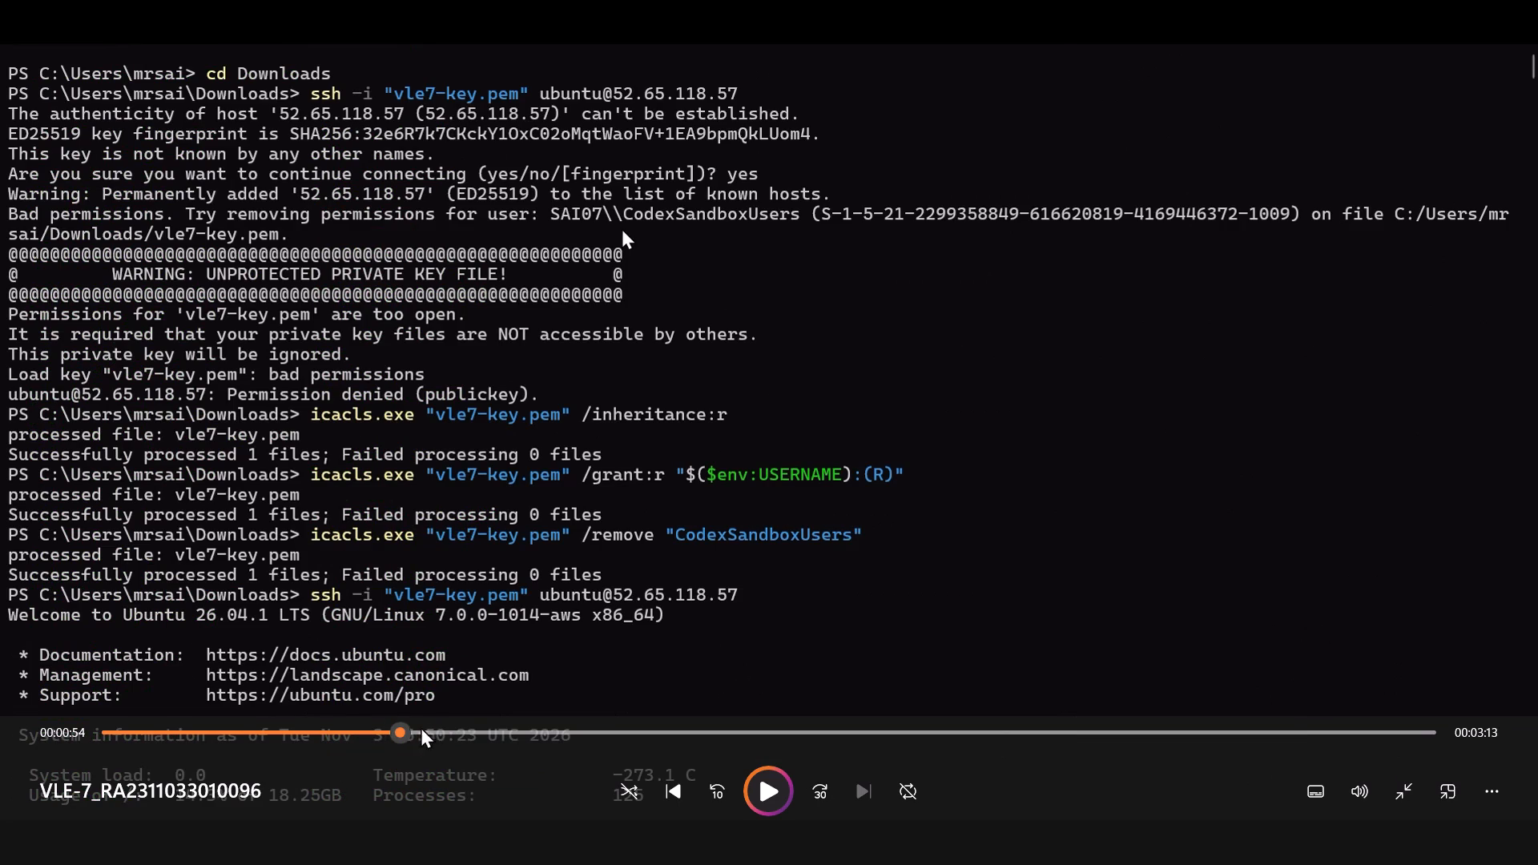
left_click(376, 722)
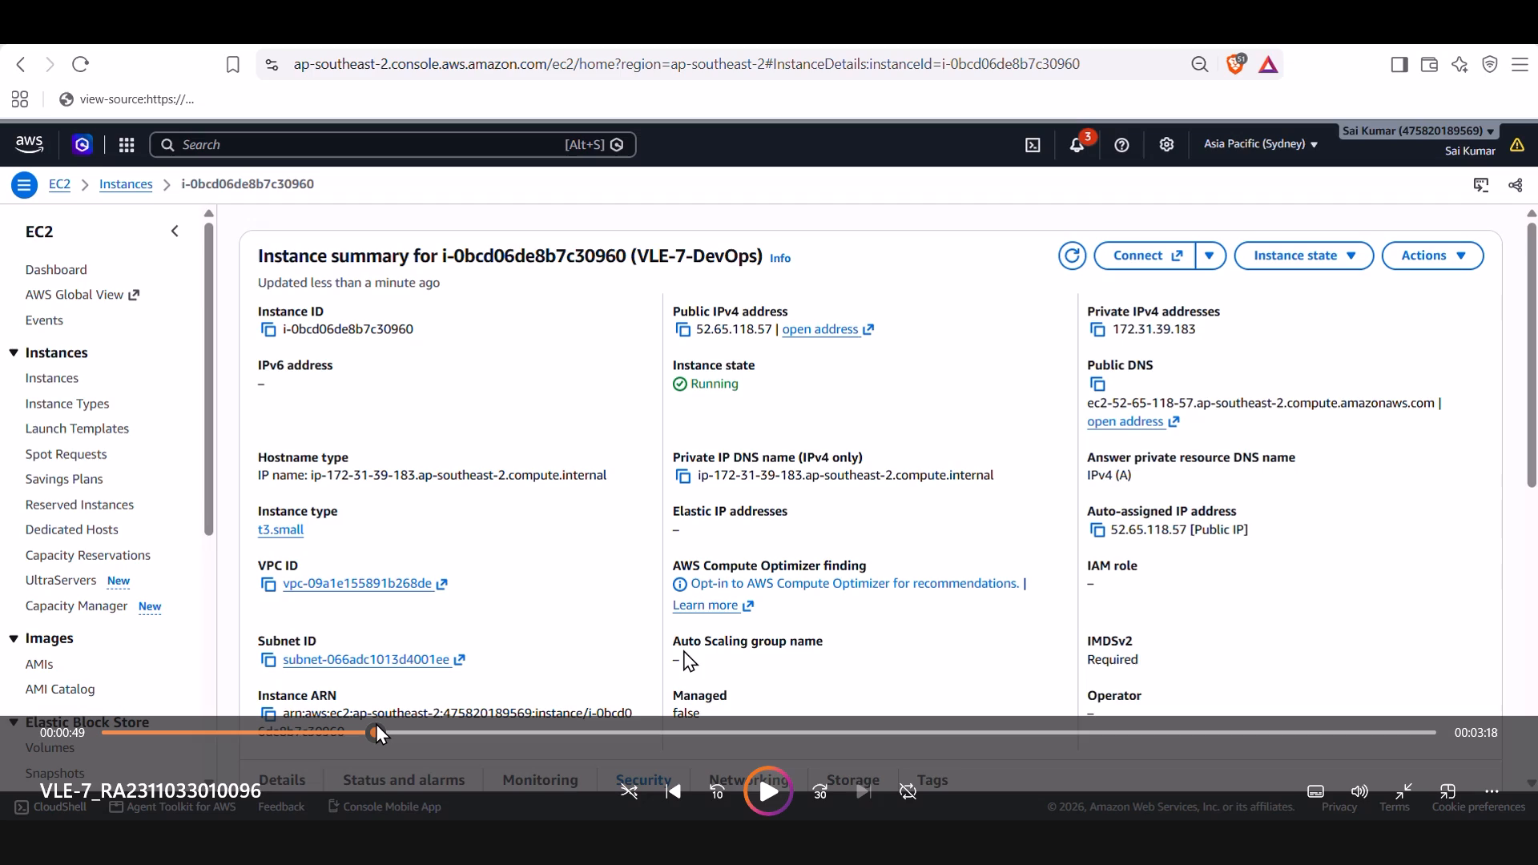
left_click(755, 797)
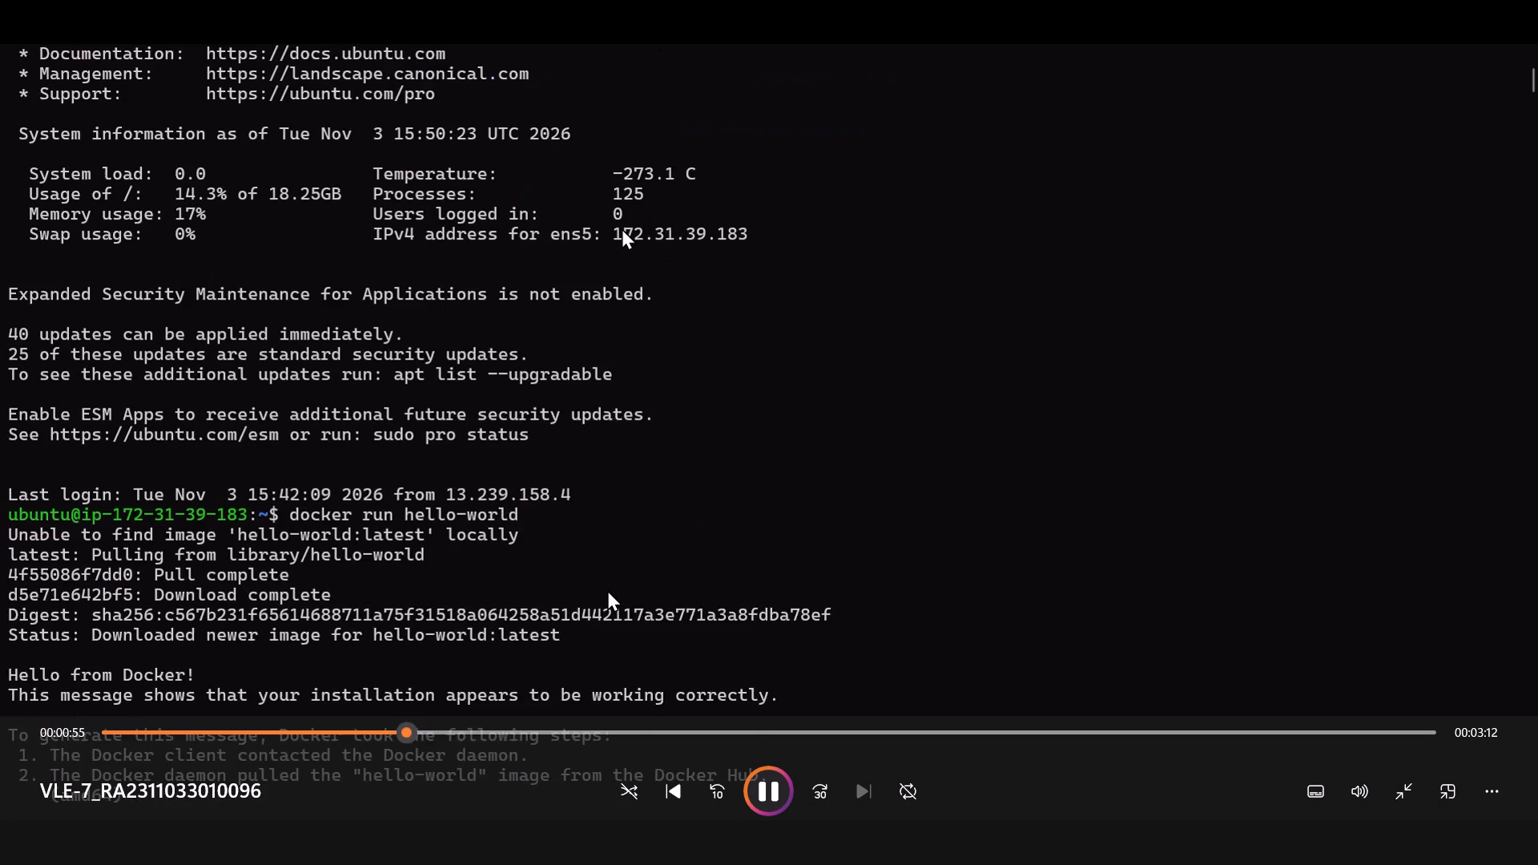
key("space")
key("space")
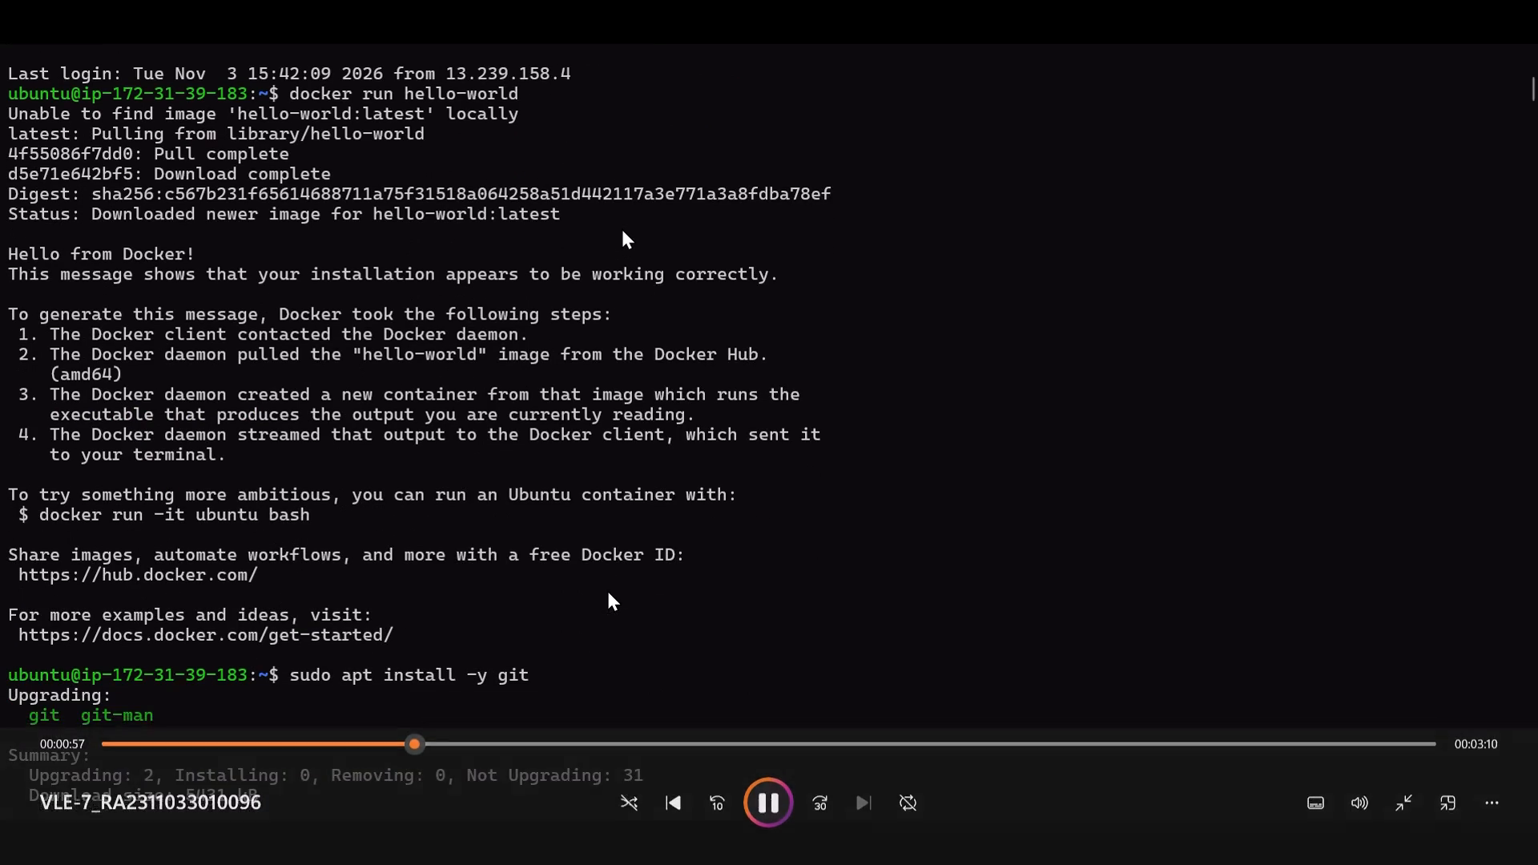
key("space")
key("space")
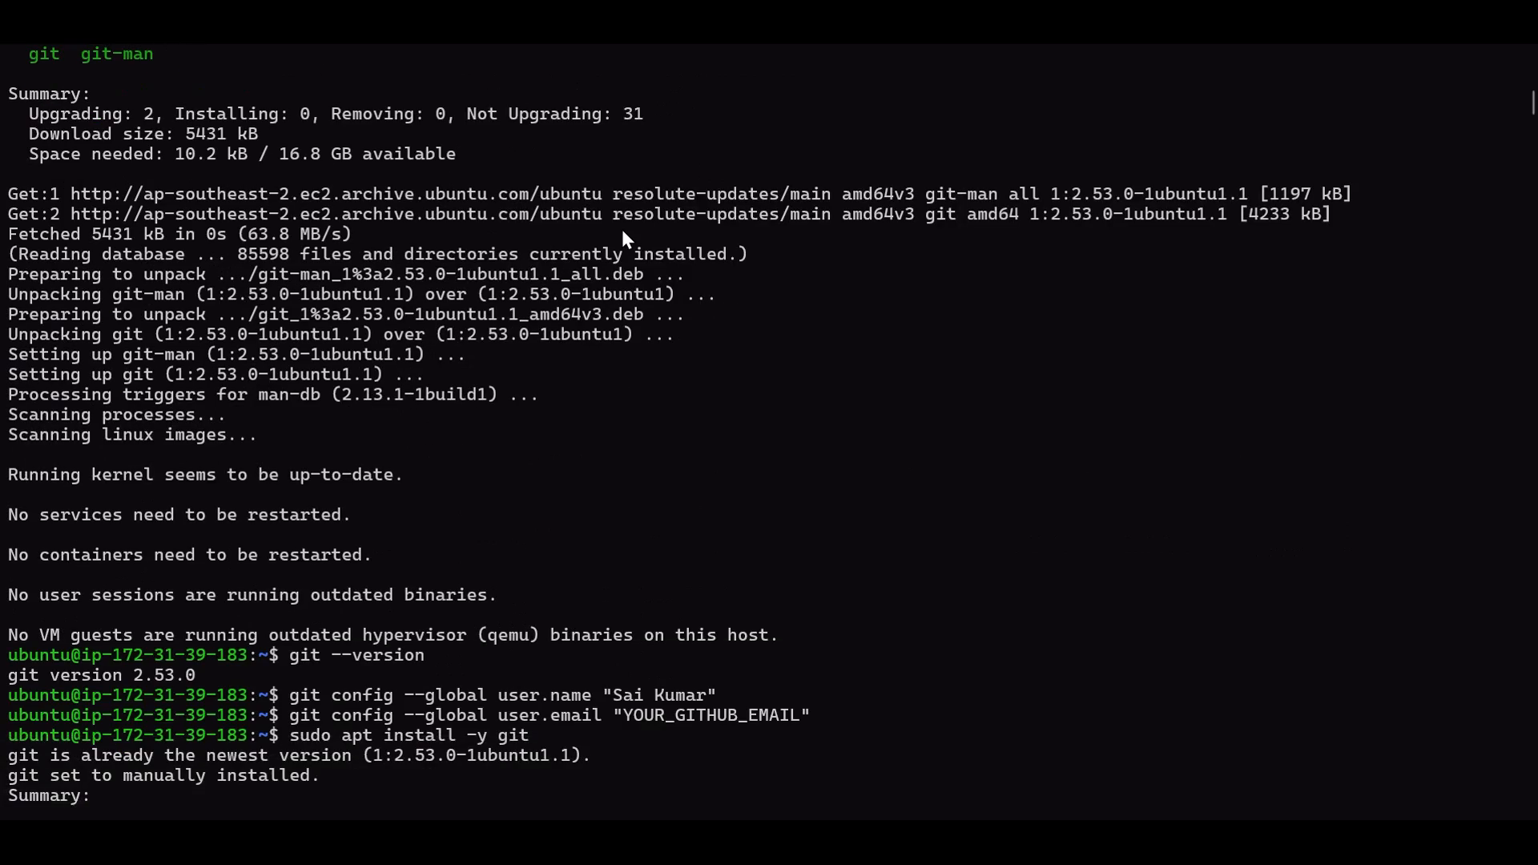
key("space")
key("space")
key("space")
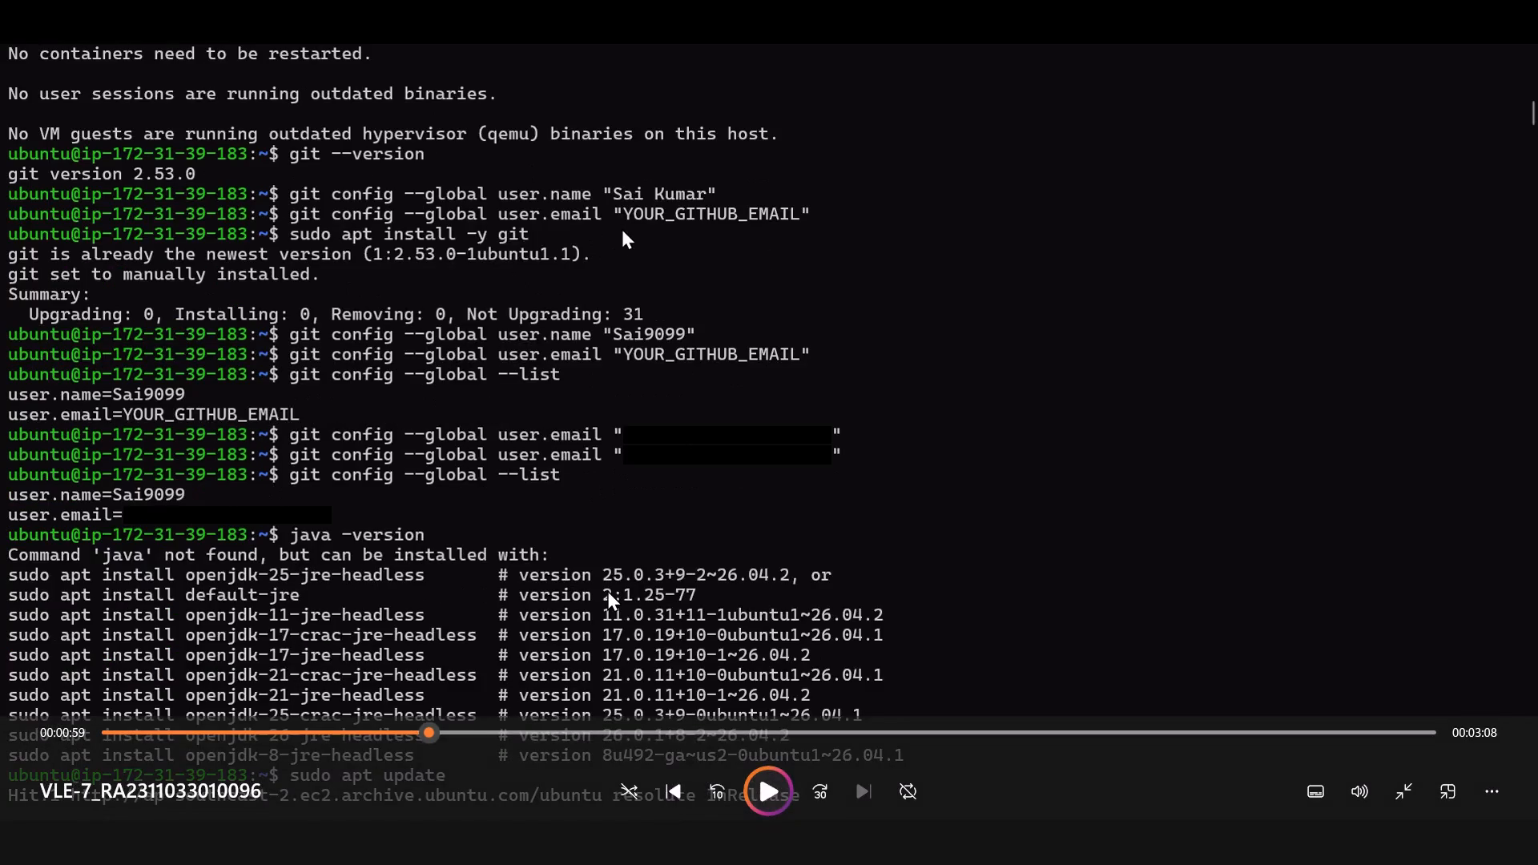
Capture a screenshot of the terminal area from the git --version command through the last git config --global --list output.
key("Print")
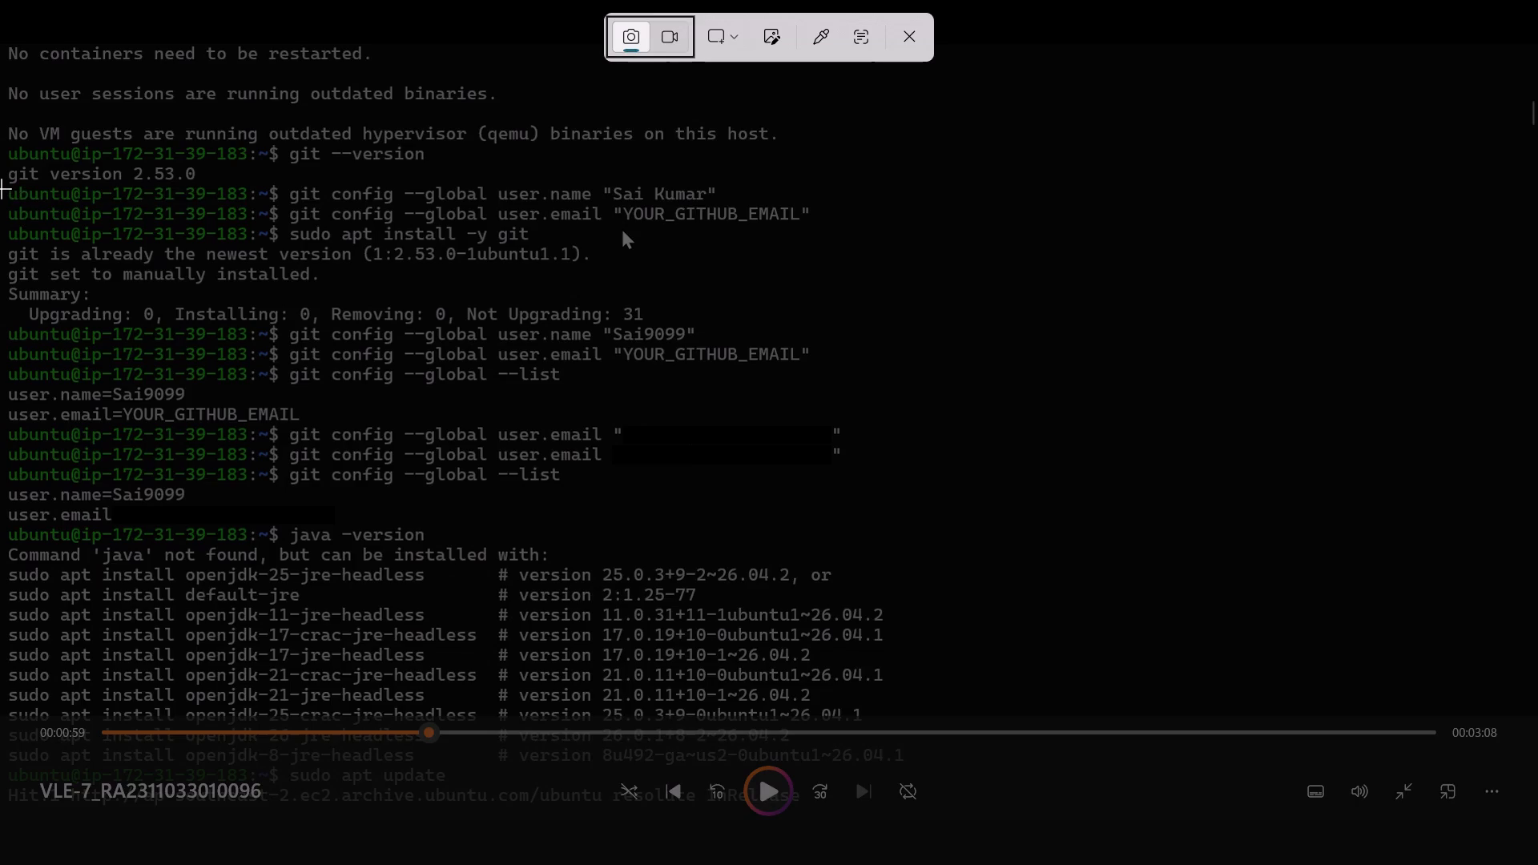
left_click_drag(2, 147, 606, 457)
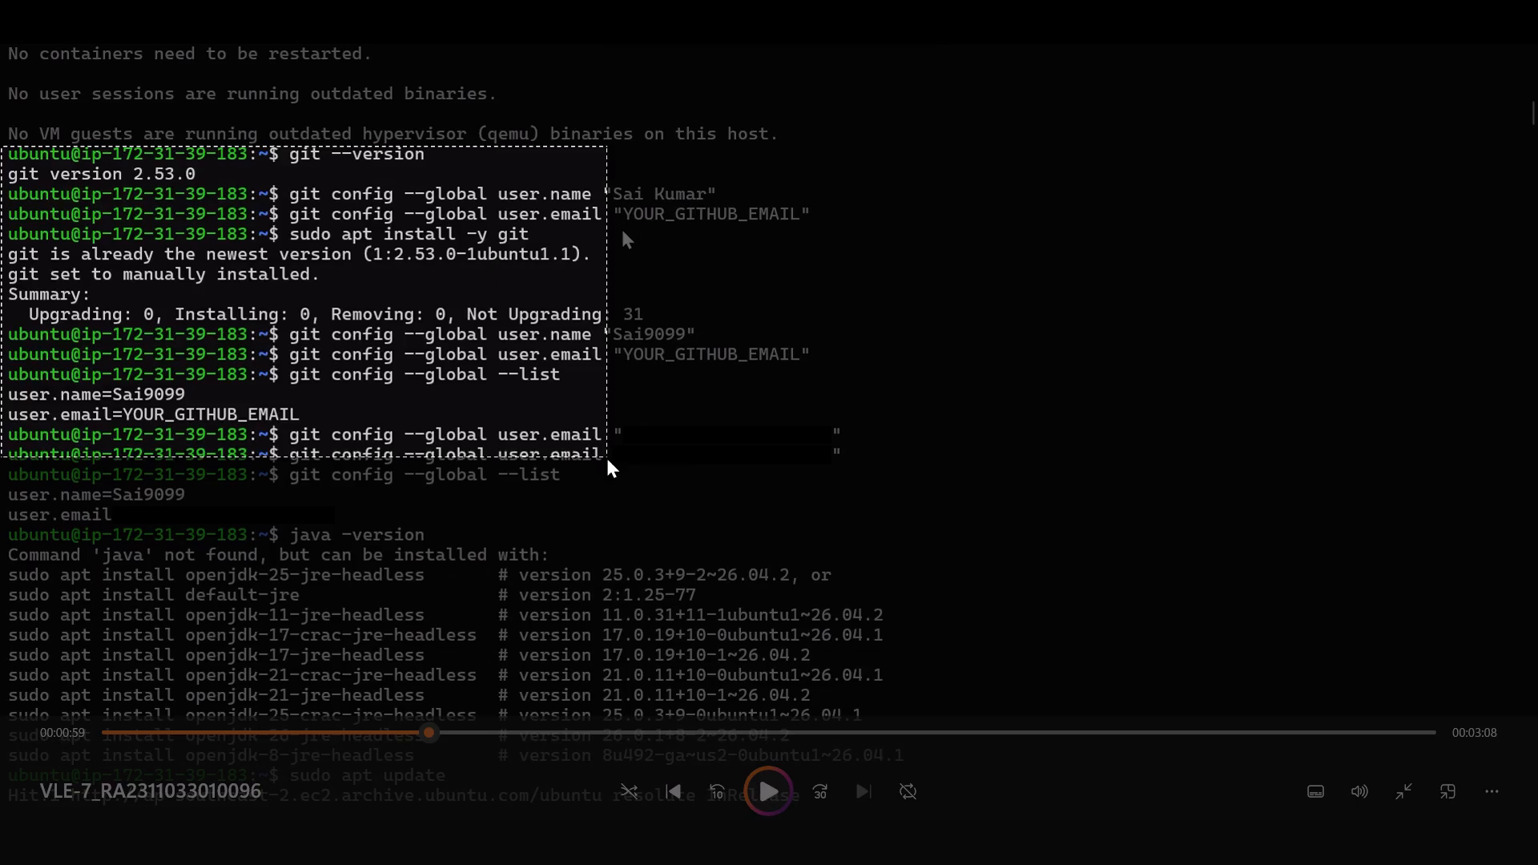
left_click_drag(606, 457, 1007, 549)
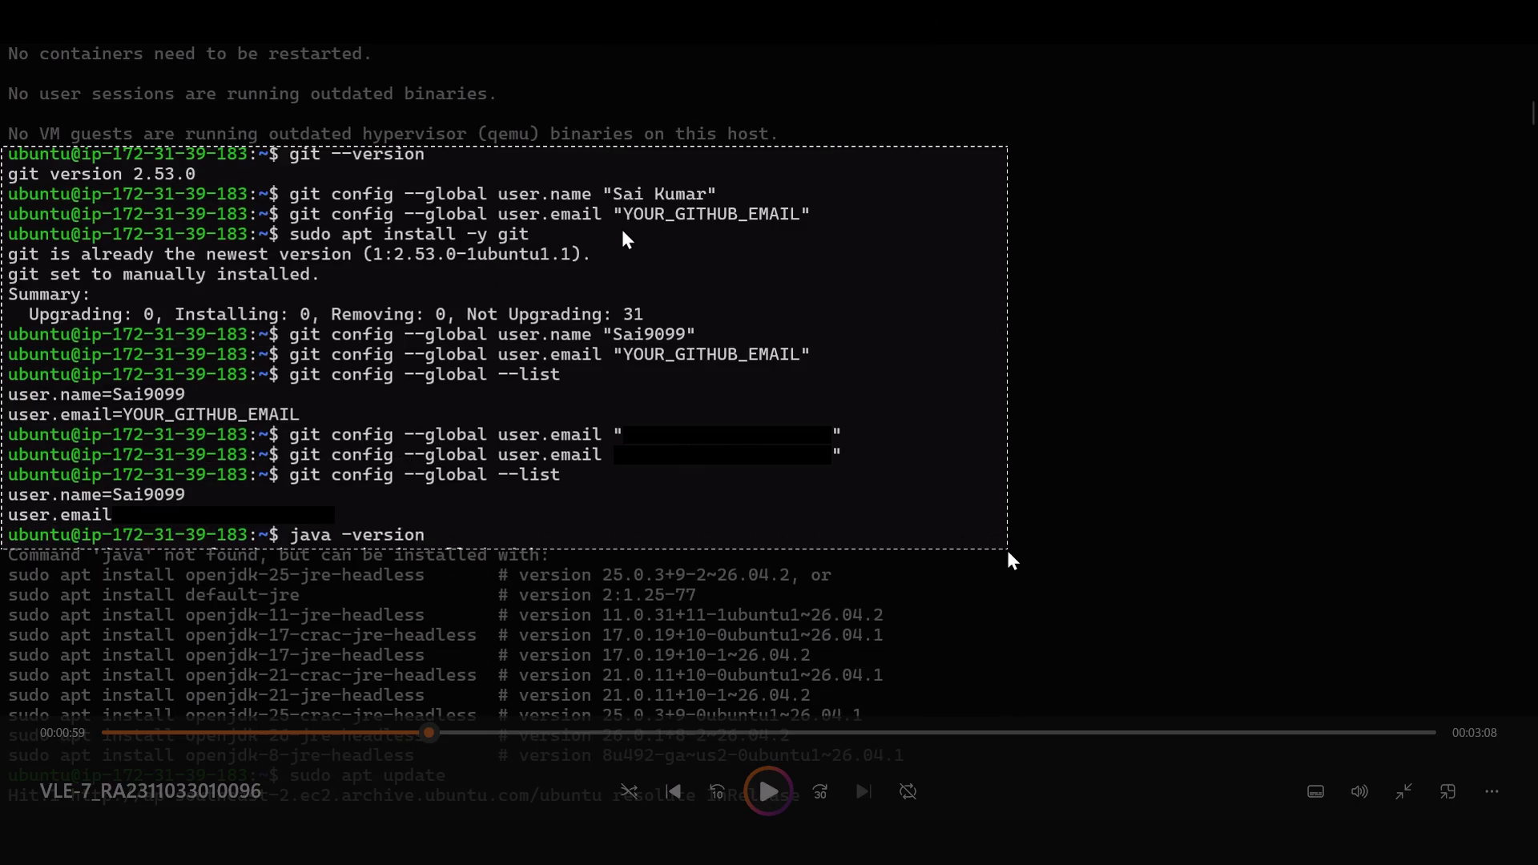
left_click_drag(1007, 549, 1016, 529)
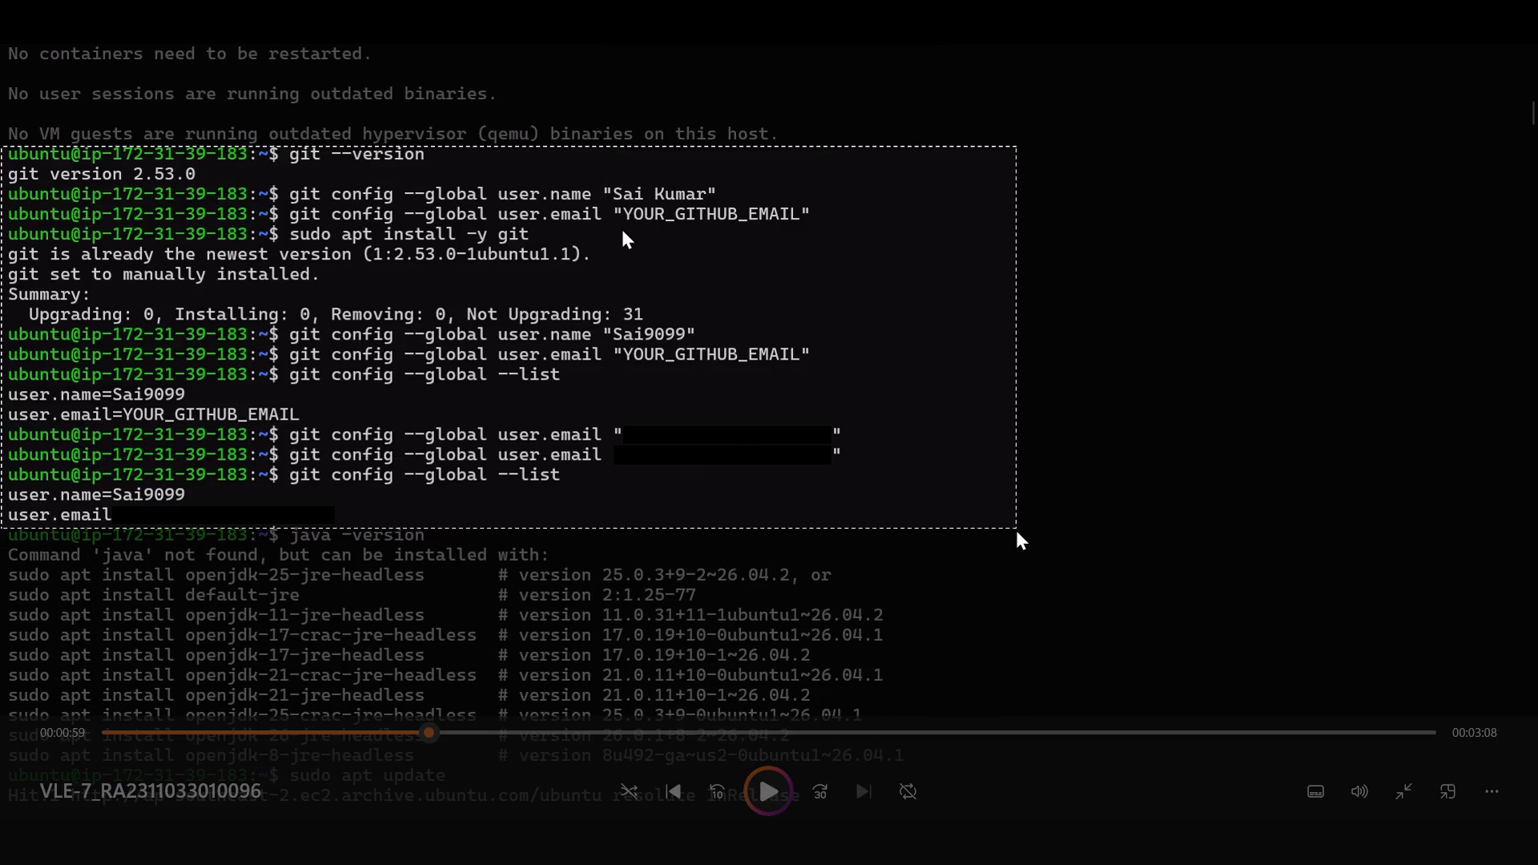
left_click_drag(1016, 529, 1020, 526)
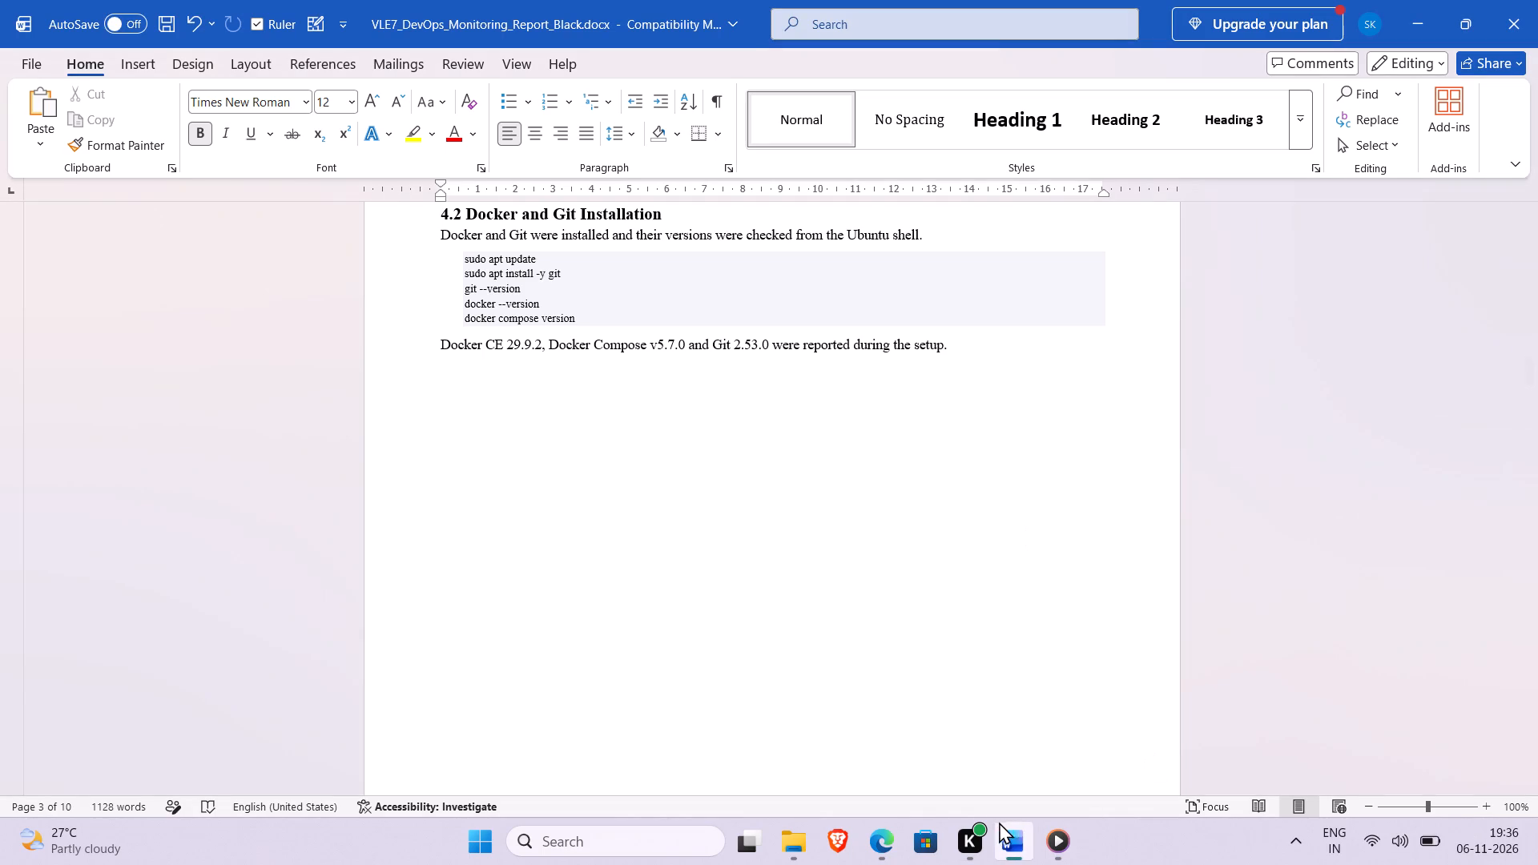
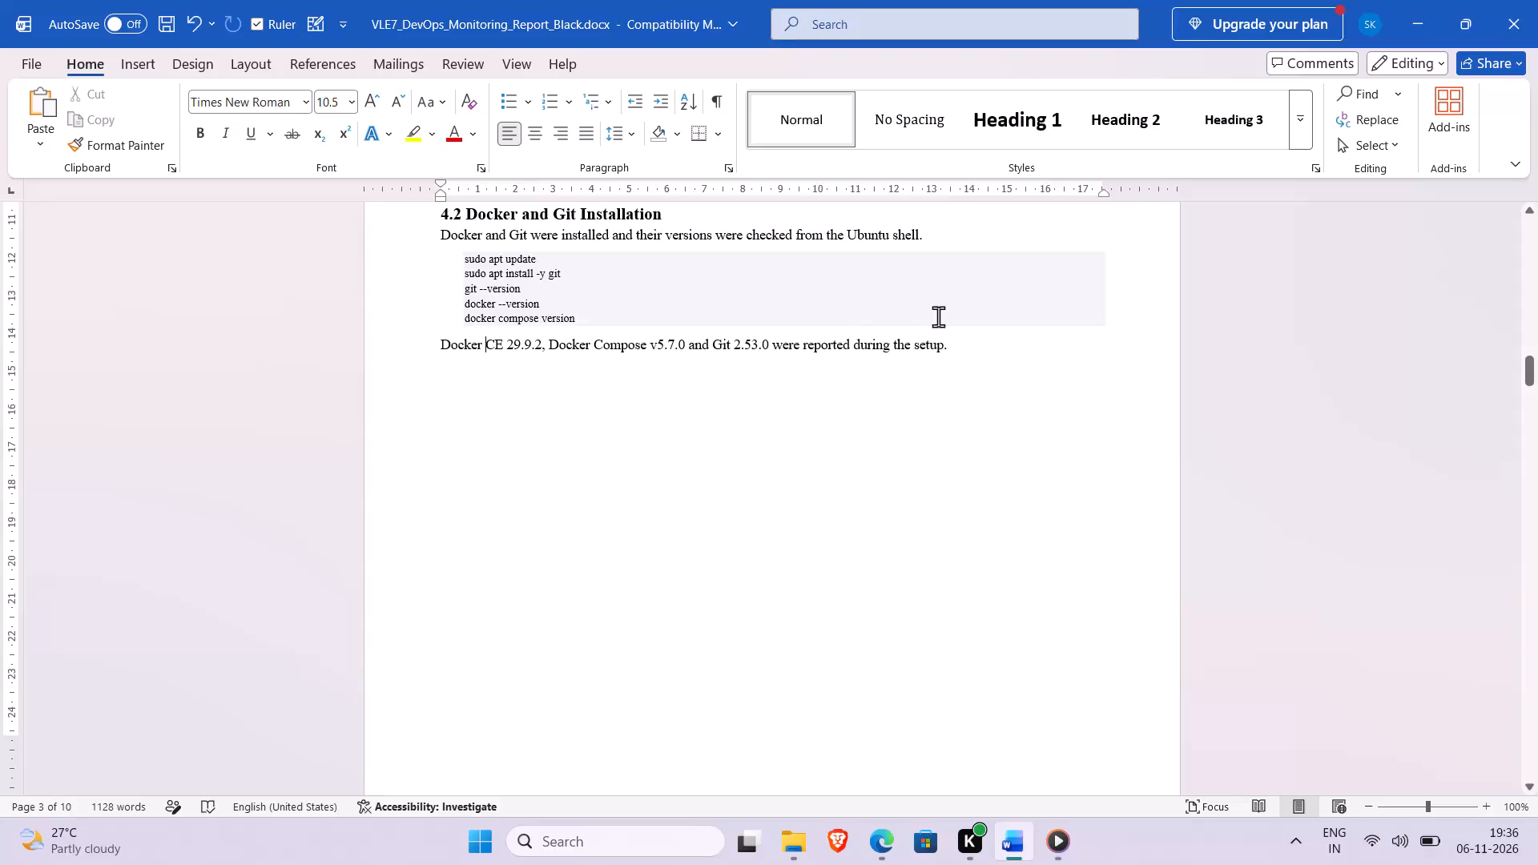
Switch to the Word report and paste the captured git screenshot on a new line below the Docker CE version sentence in section 4.2.
left_click(961, 355)
key("Return")
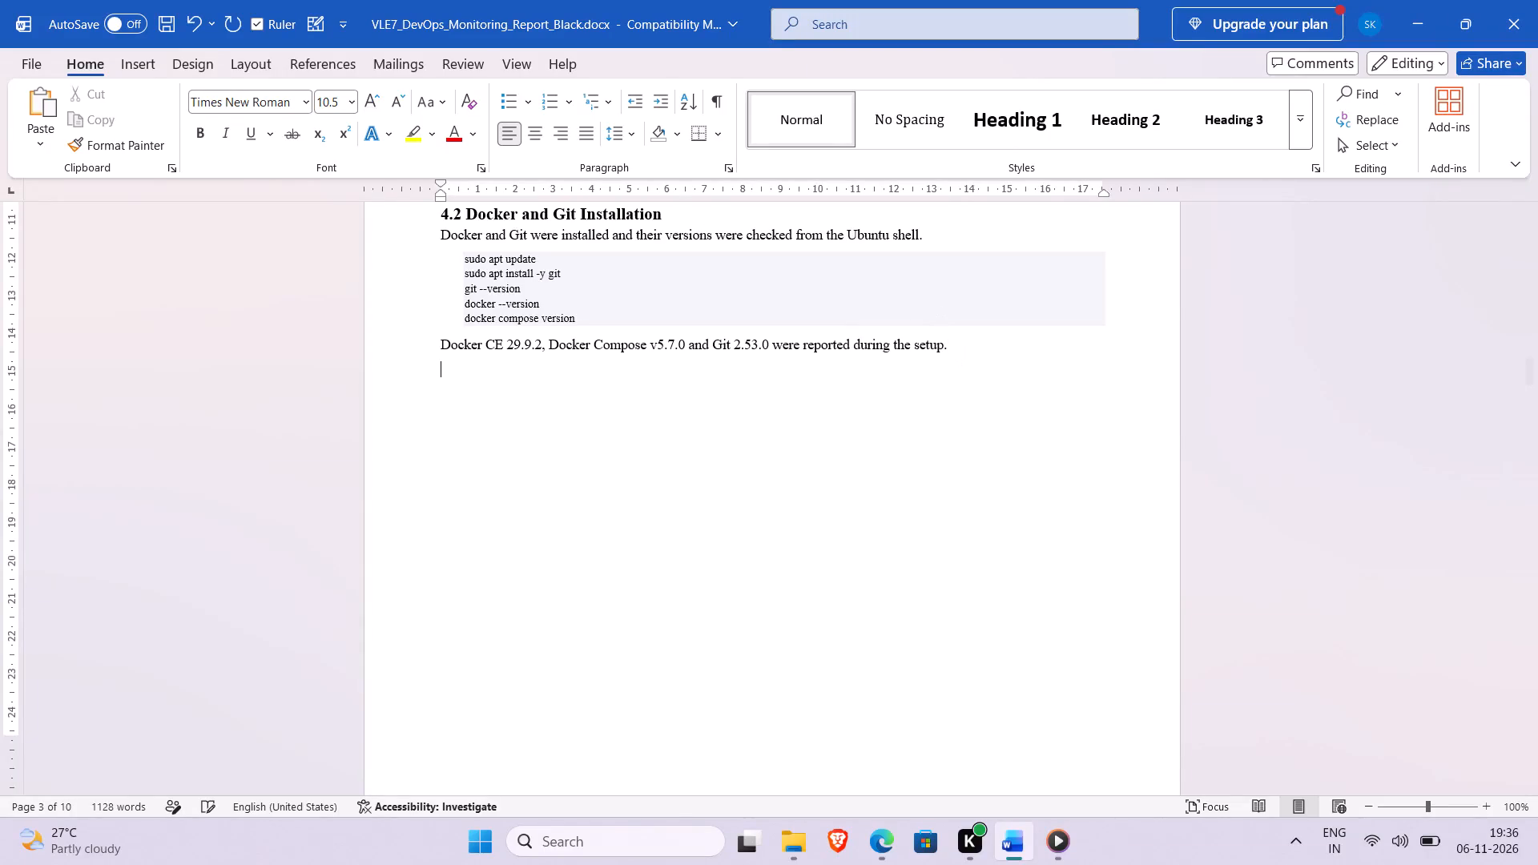
key("ctrl+v")
Look through the report from section 4.3 Jenkins Installation to section 6 Results, checking where screenshots are missing.
scroll(961, 355, "down", 2)
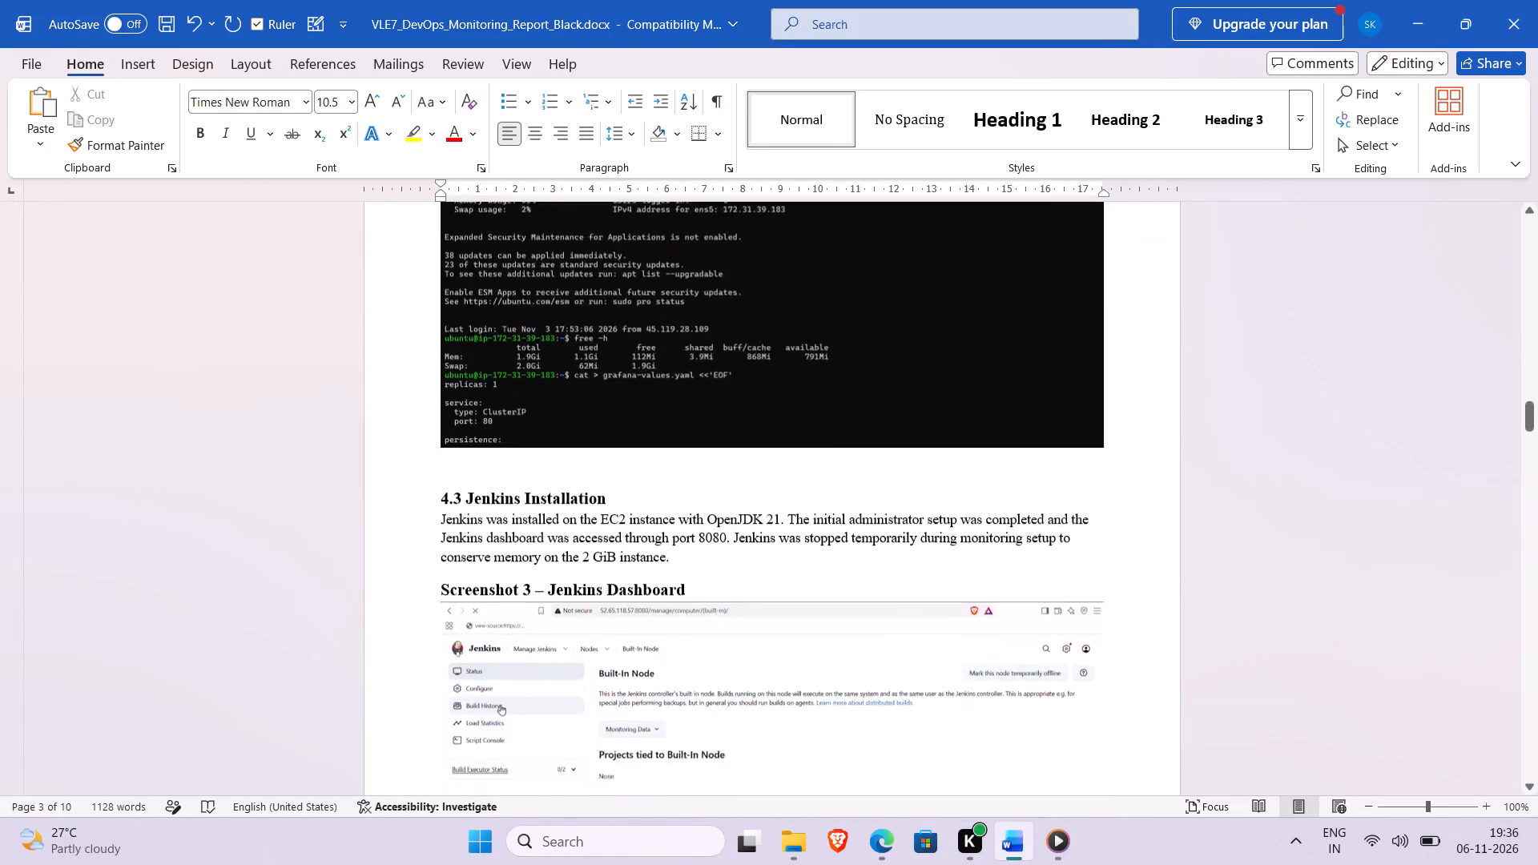
scroll(961, 355, "down", 2)
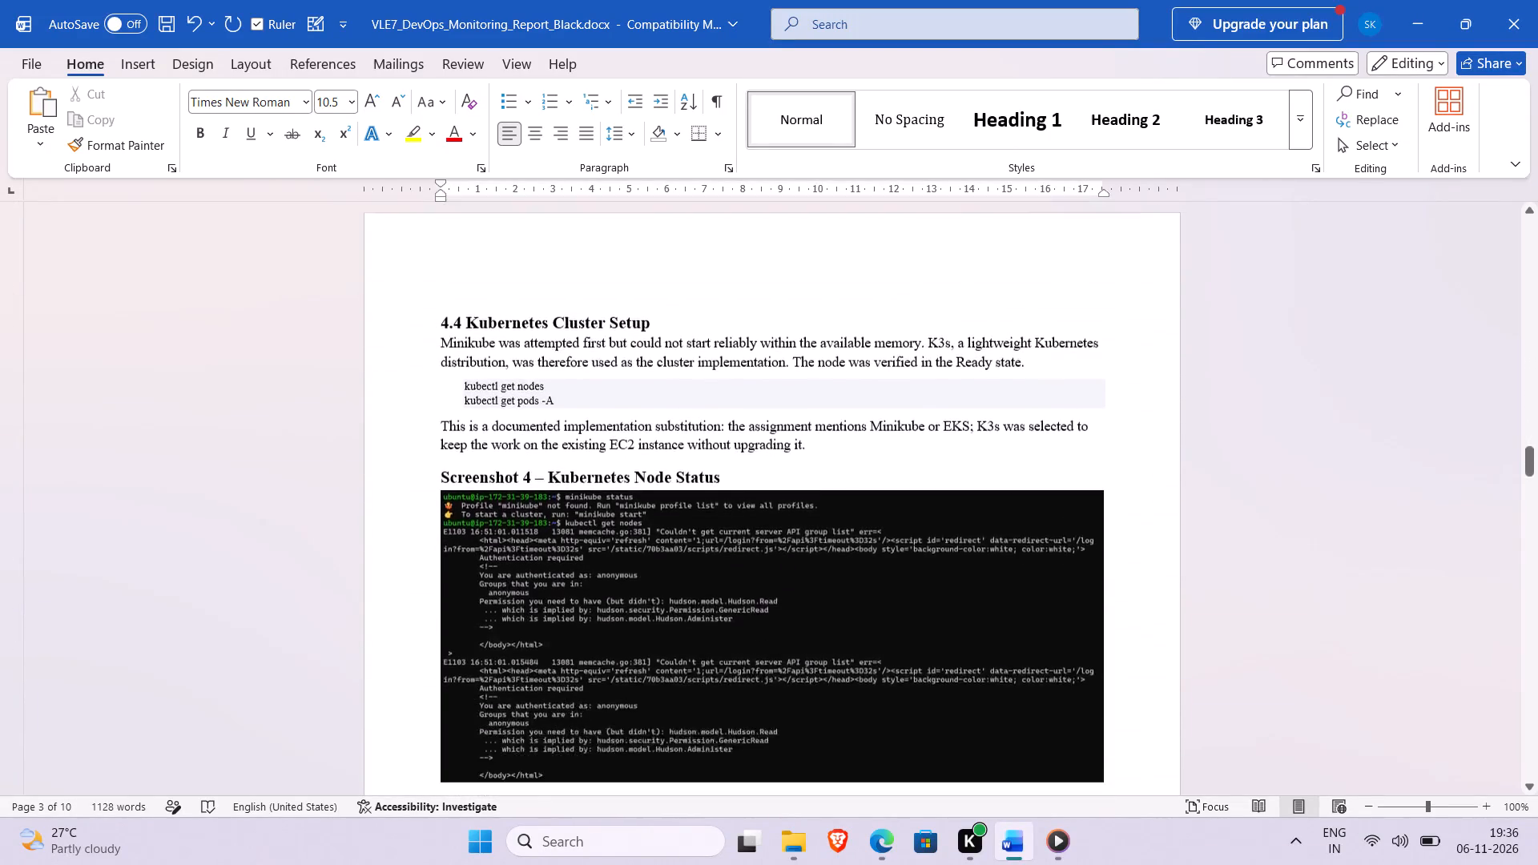
scroll(961, 355, "down", 2)
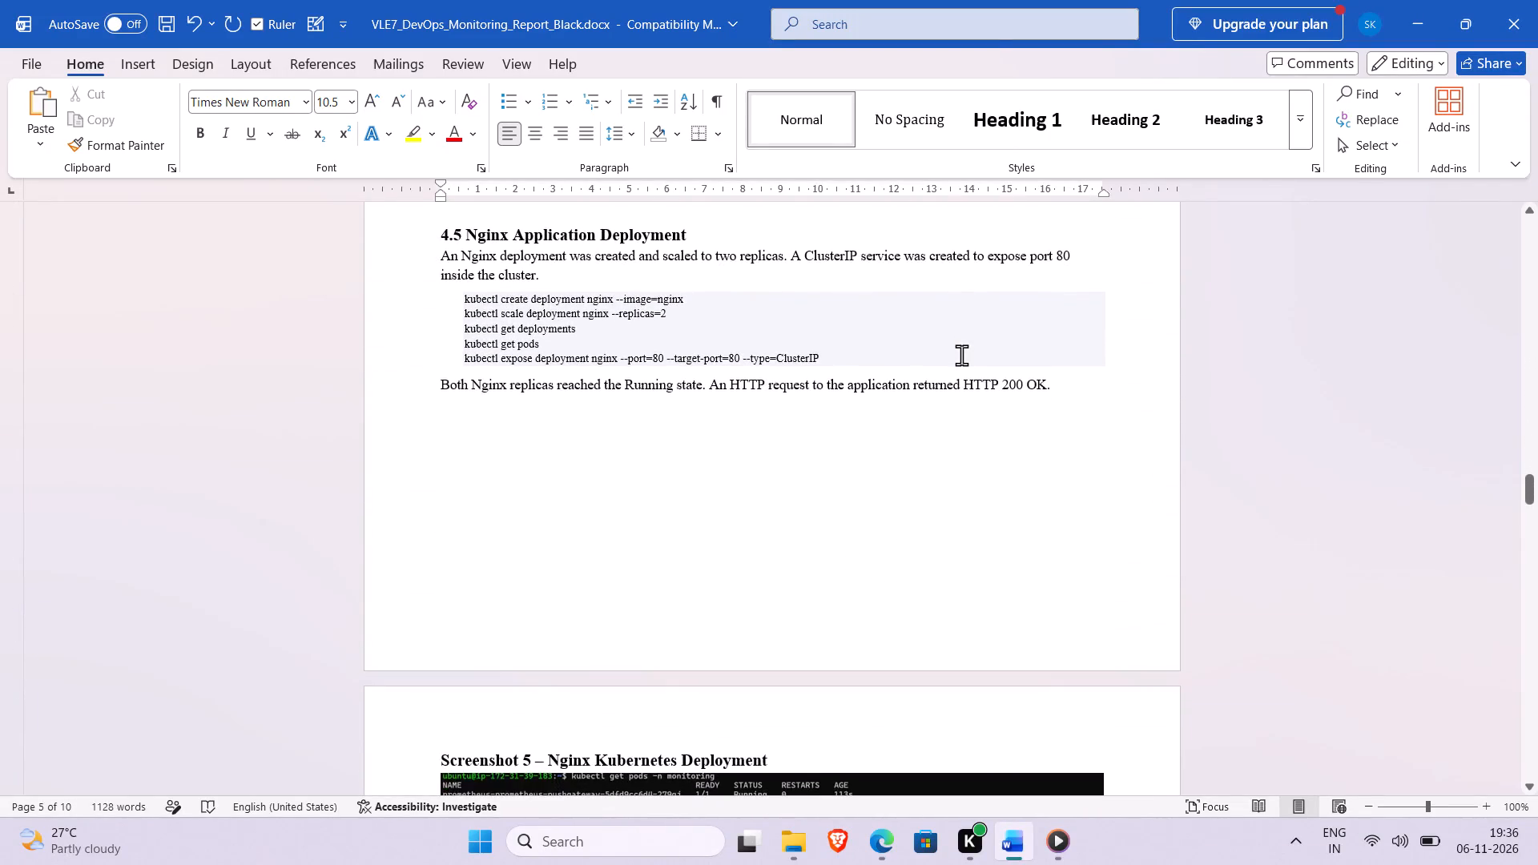
scroll(961, 355, "down", 2)
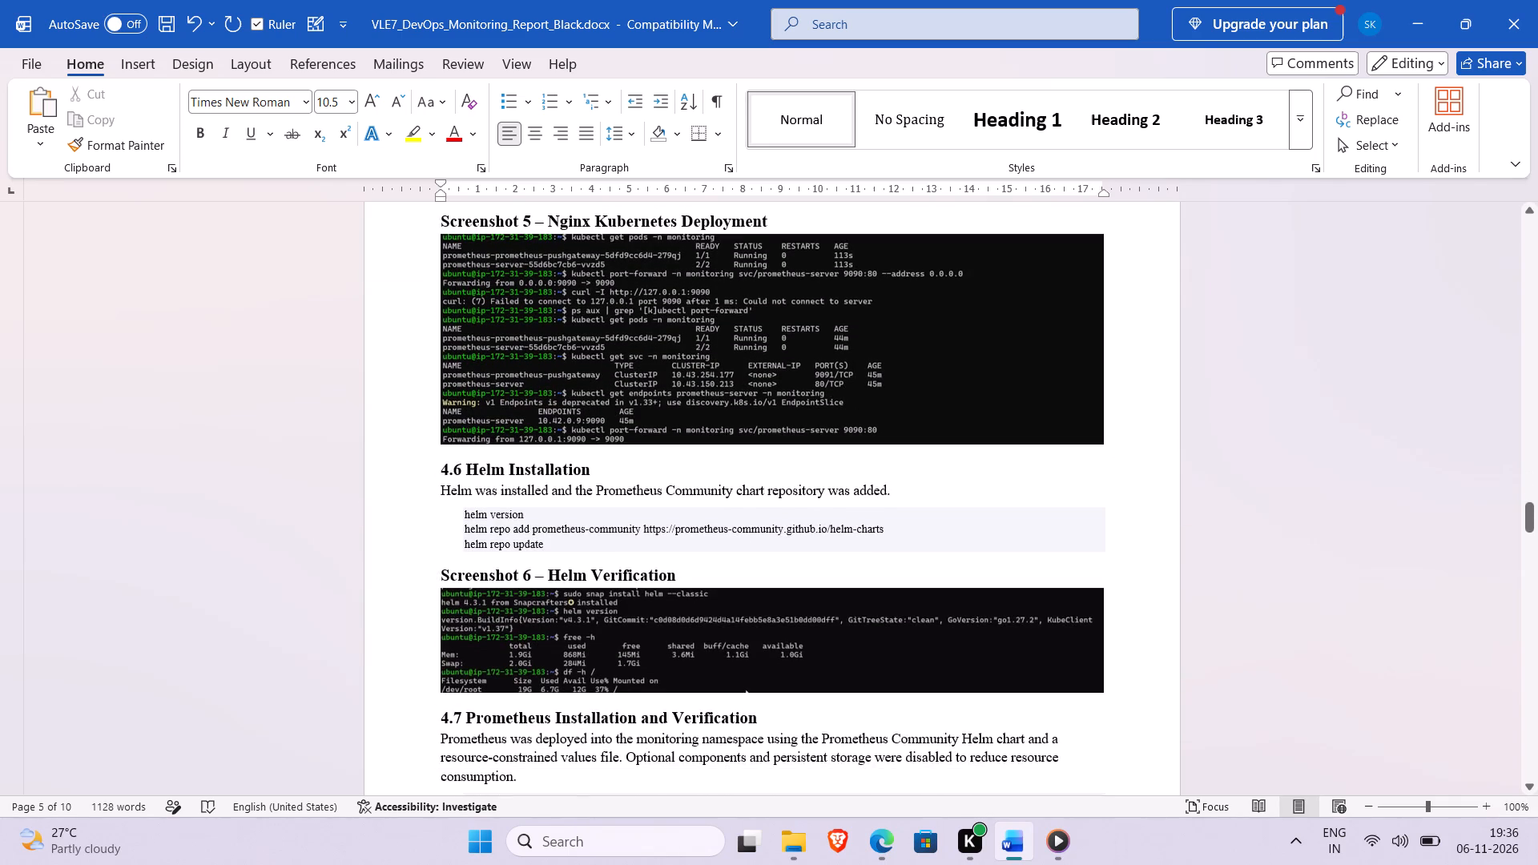
scroll(961, 355, "down", 3)
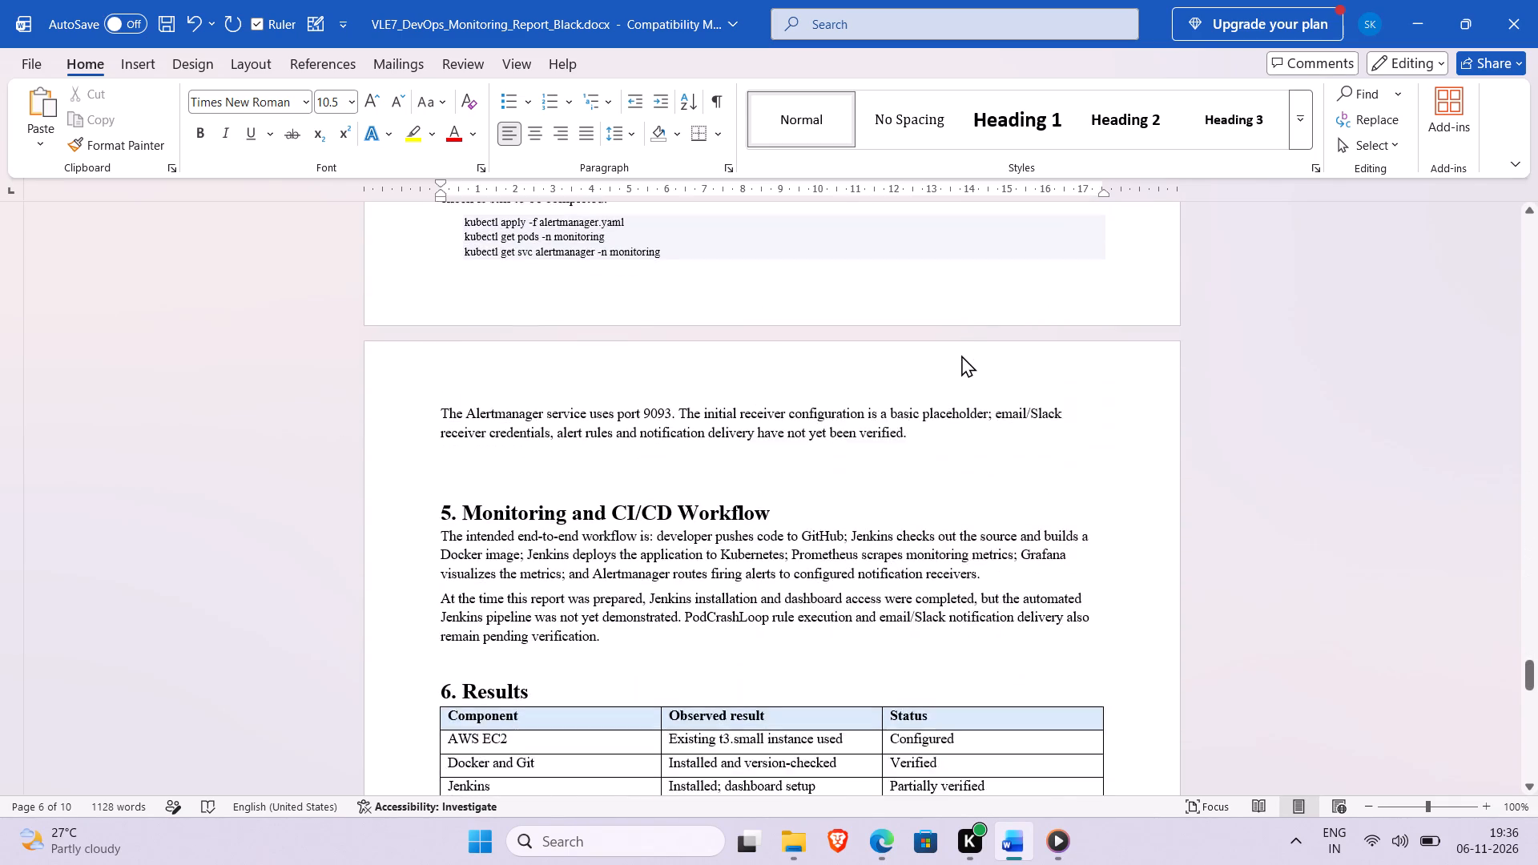
scroll(961, 355, "down", 1)
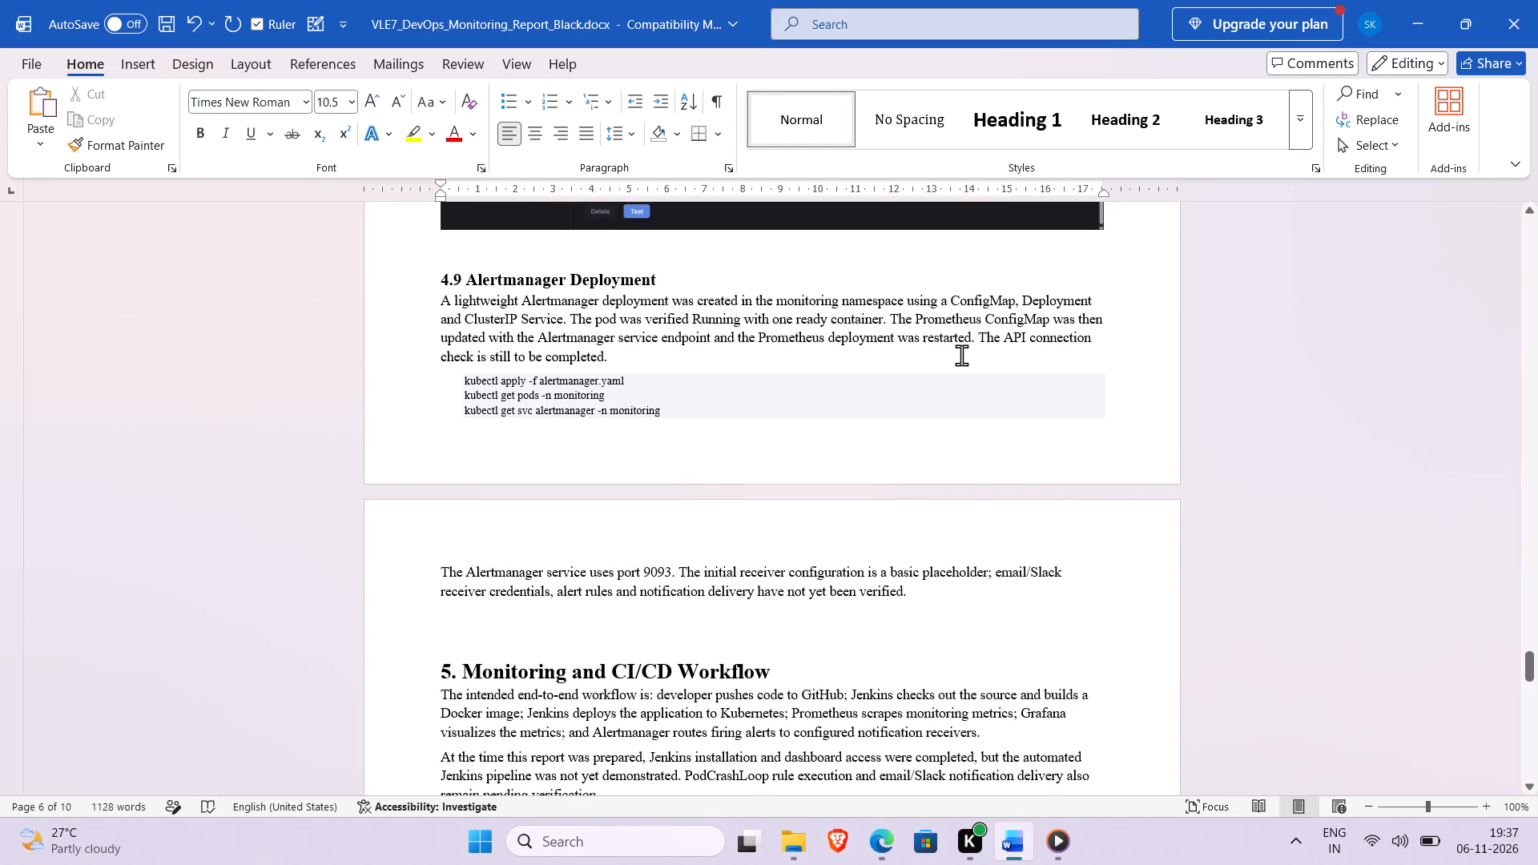
scroll(961, 355, "up", 1)
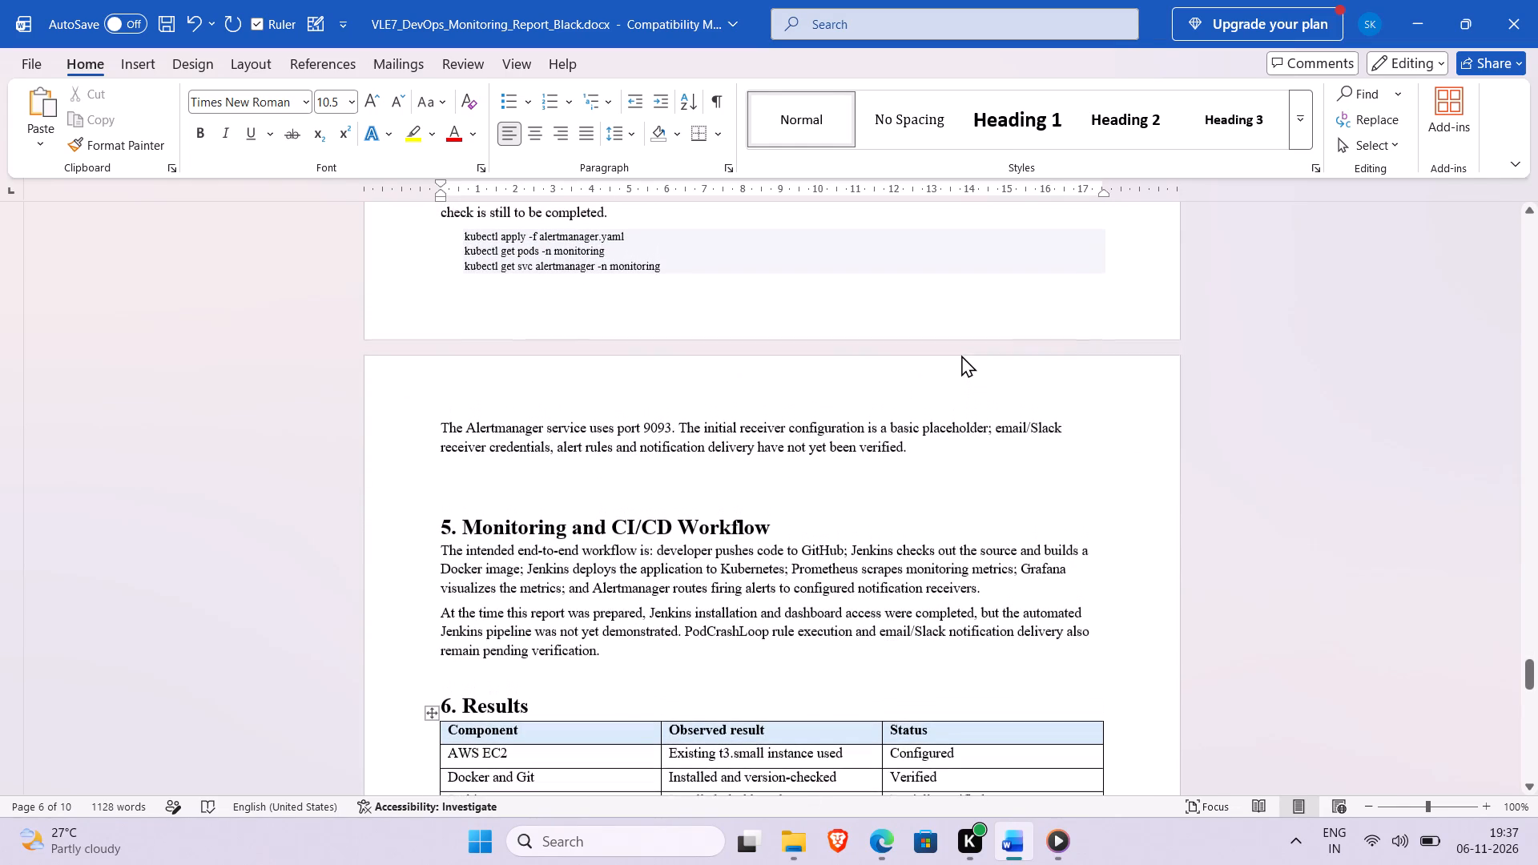
scroll(961, 355, "up", 2)
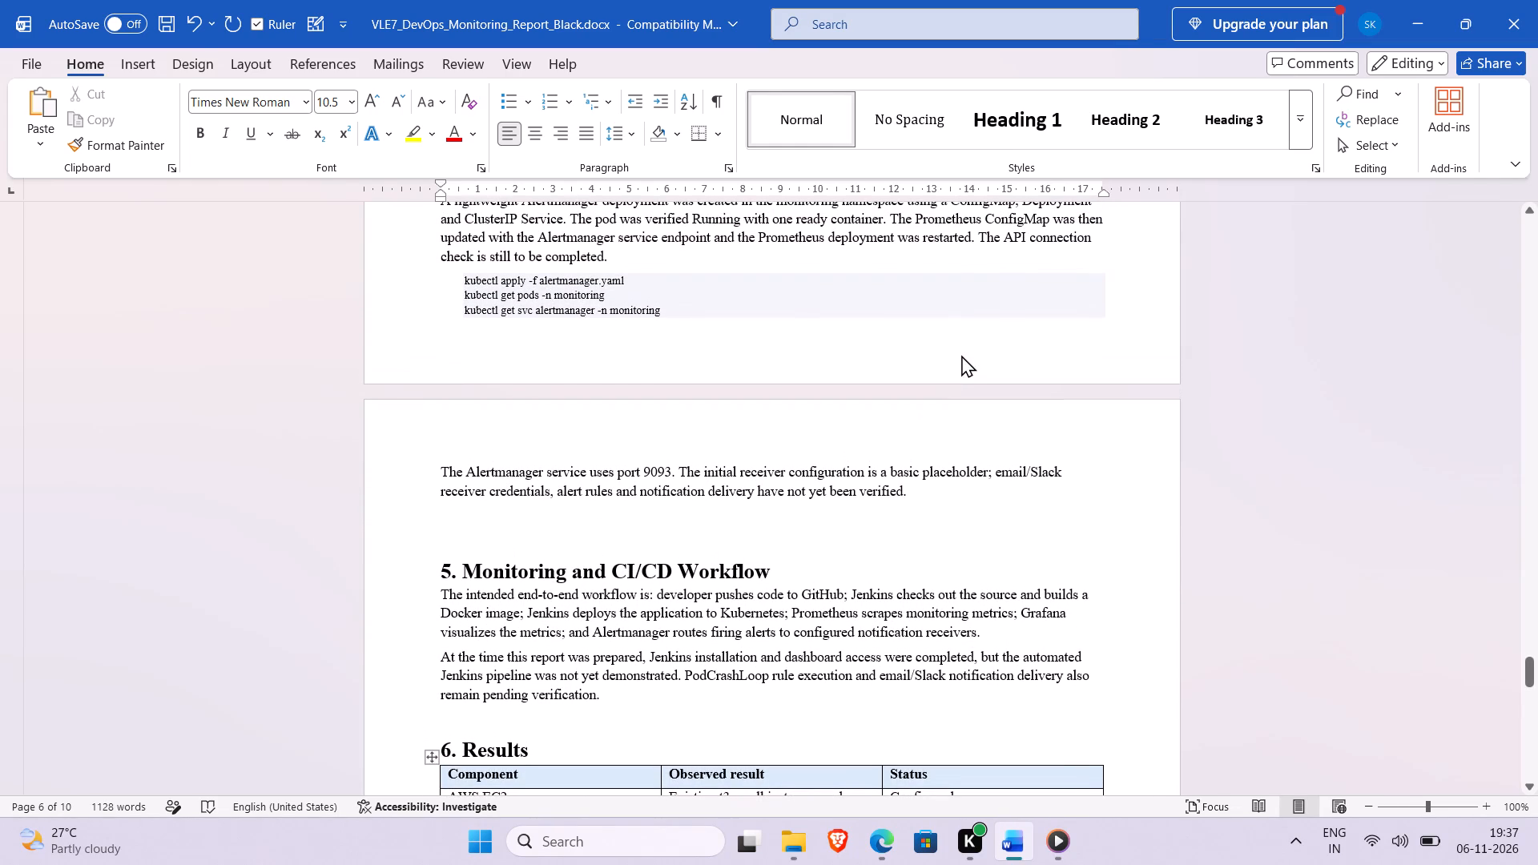
Switch to the VLE-7 recording in the media player and move it to 00:01:53, on the minikube download and version output.
left_click(1054, 850)
left_click(747, 618)
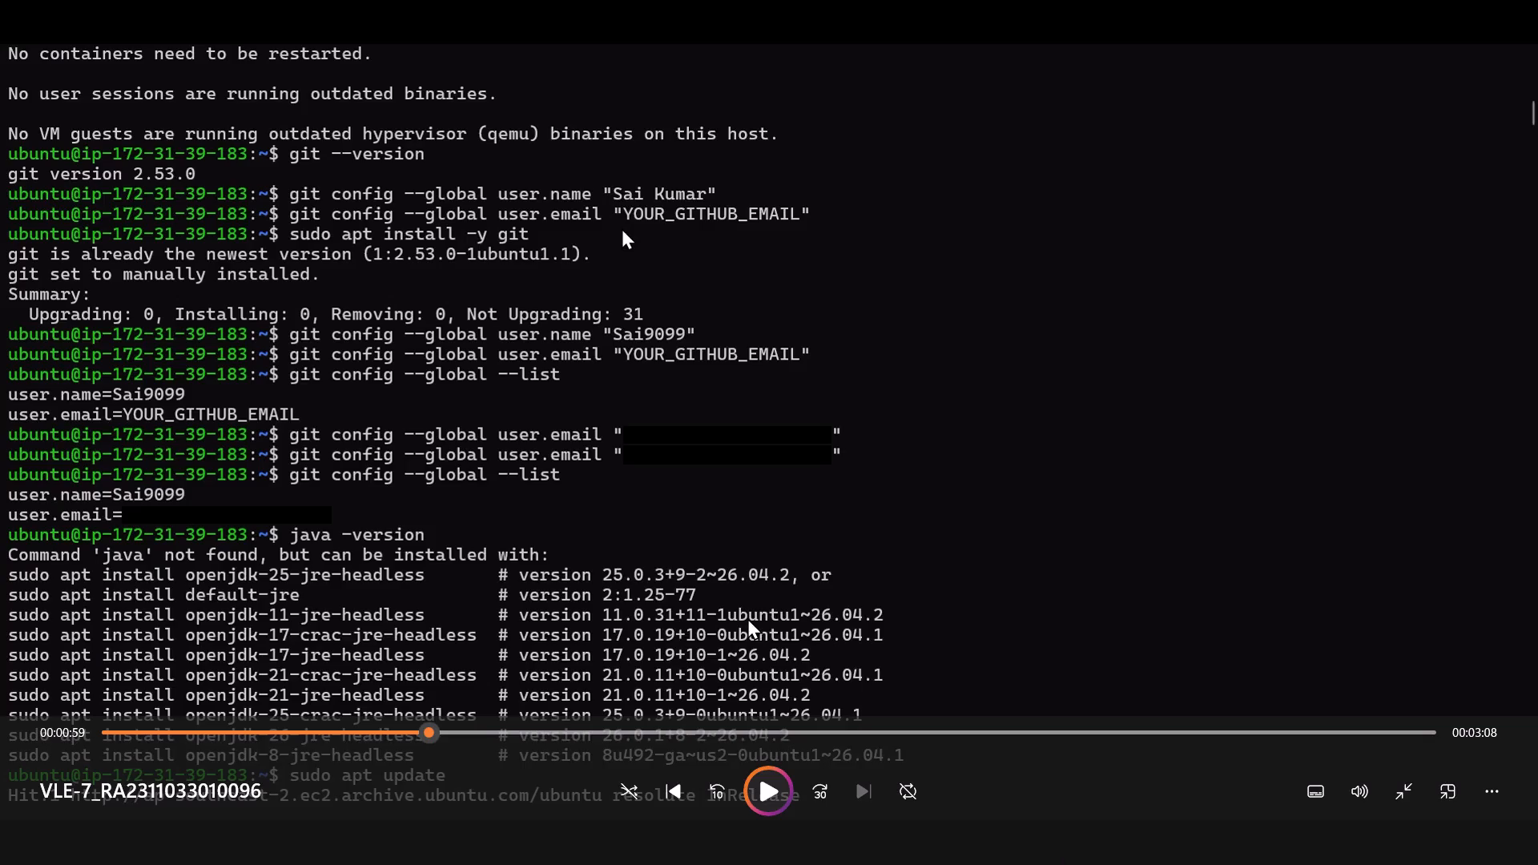
key("space")
left_click(570, 734)
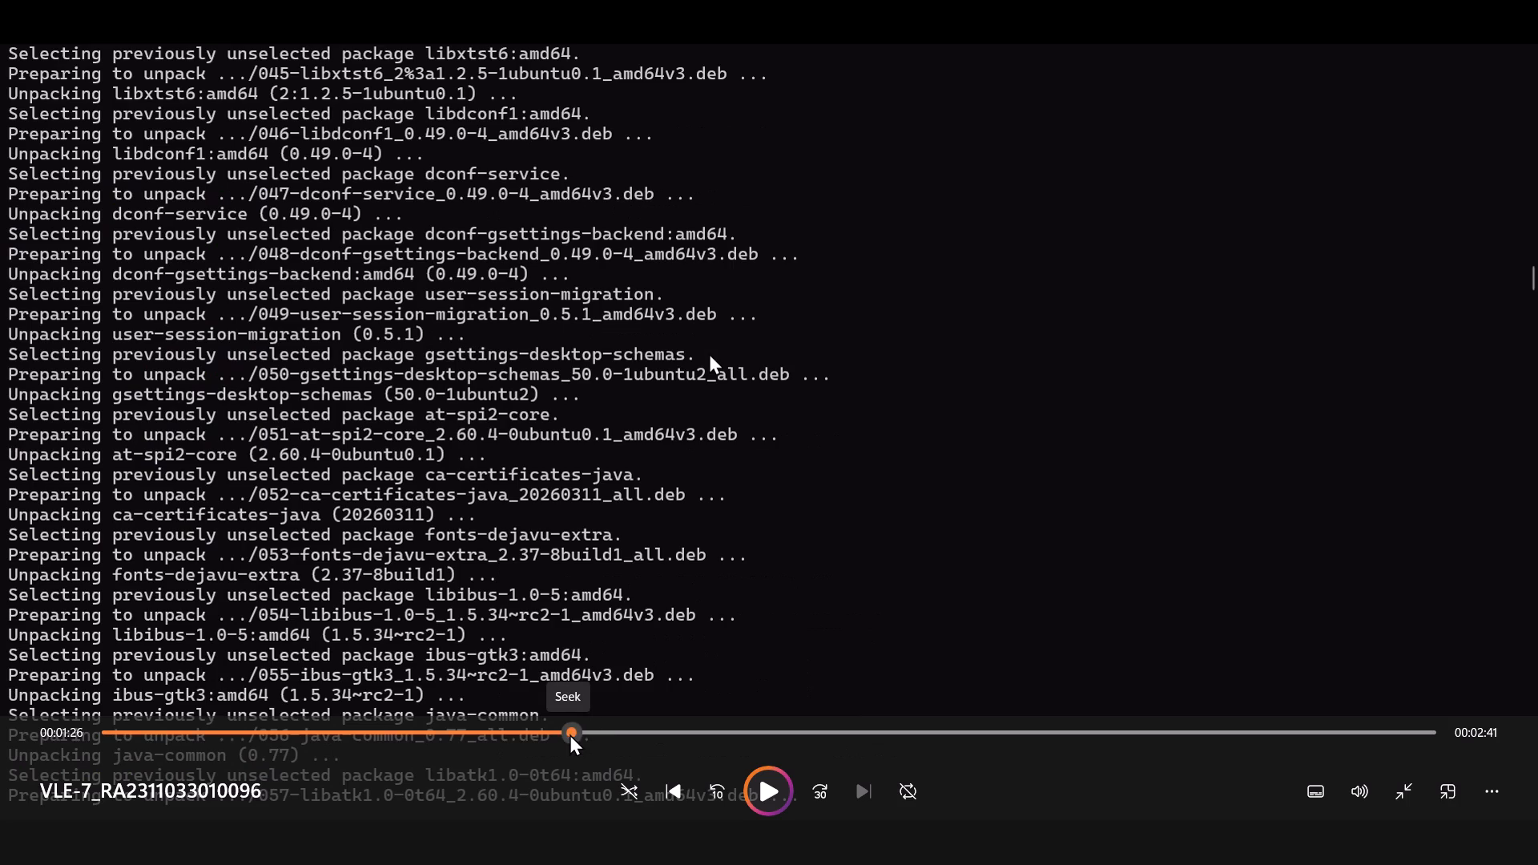
left_click(604, 734)
left_click(645, 732)
left_click(678, 731)
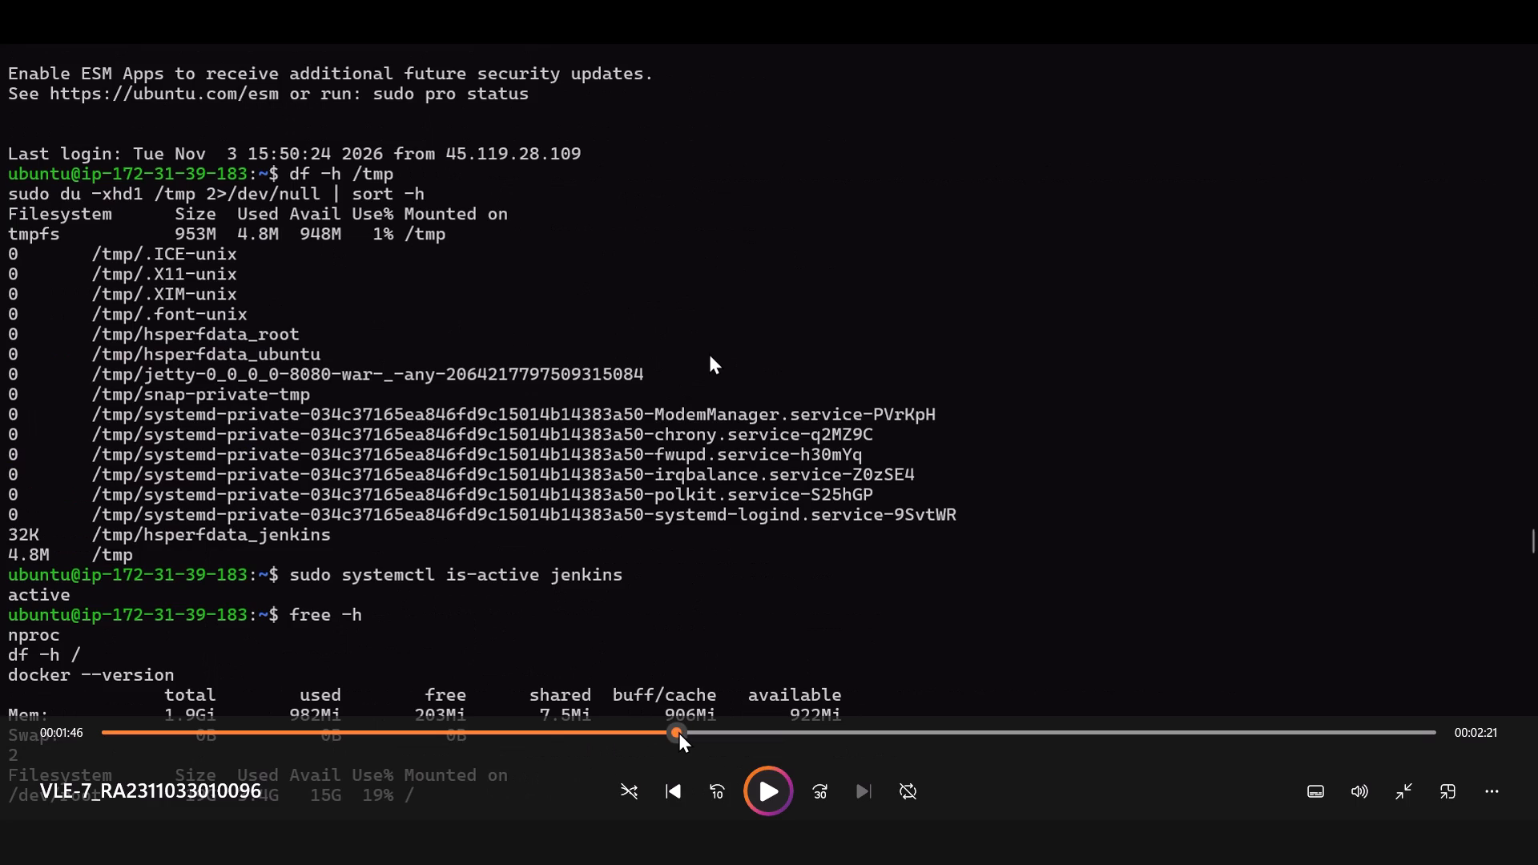
left_click(689, 730)
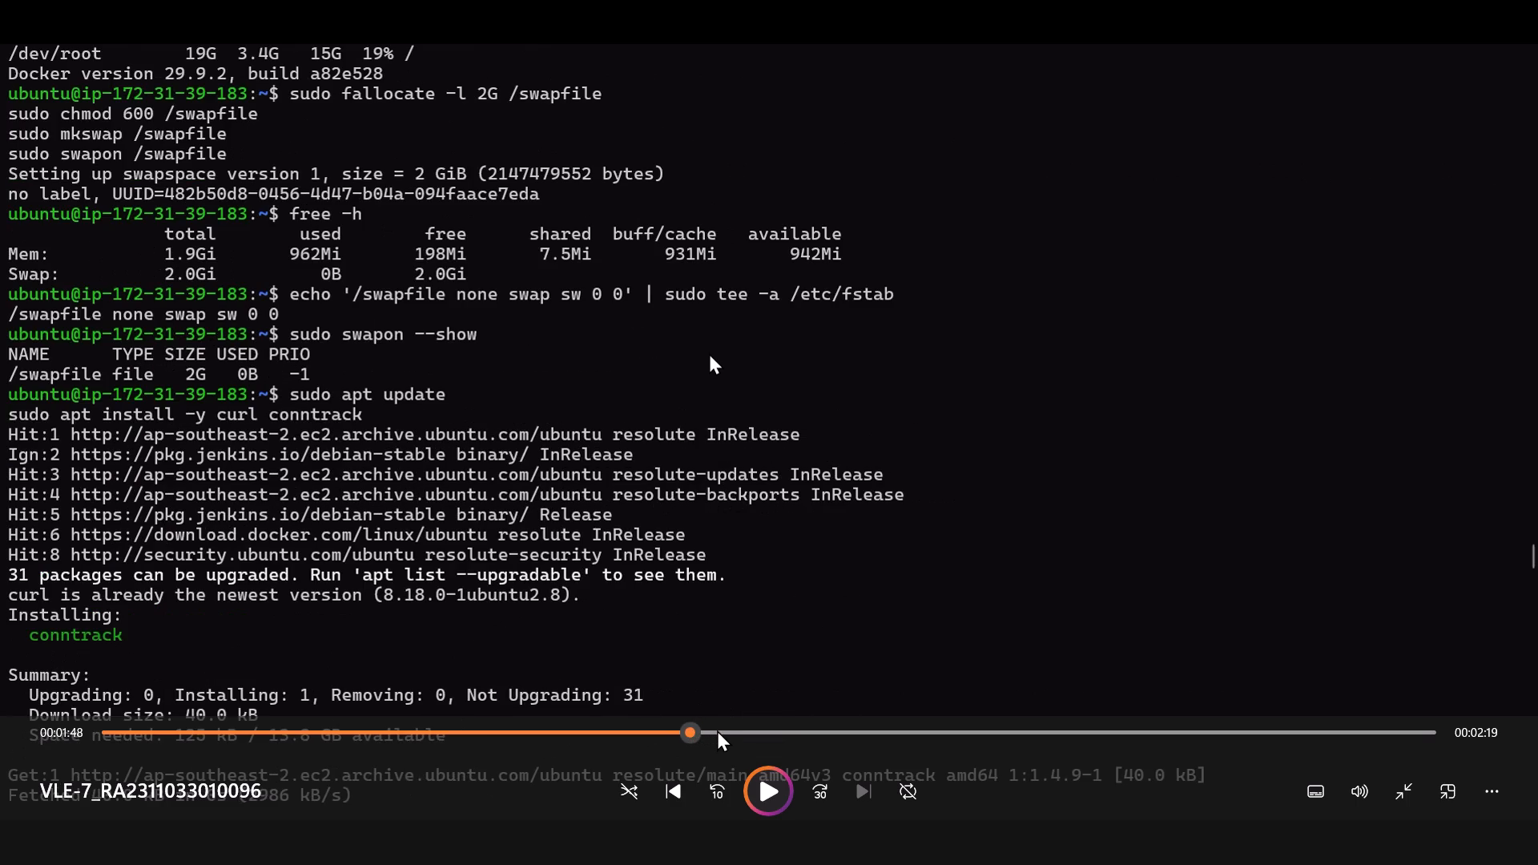
left_click(717, 730)
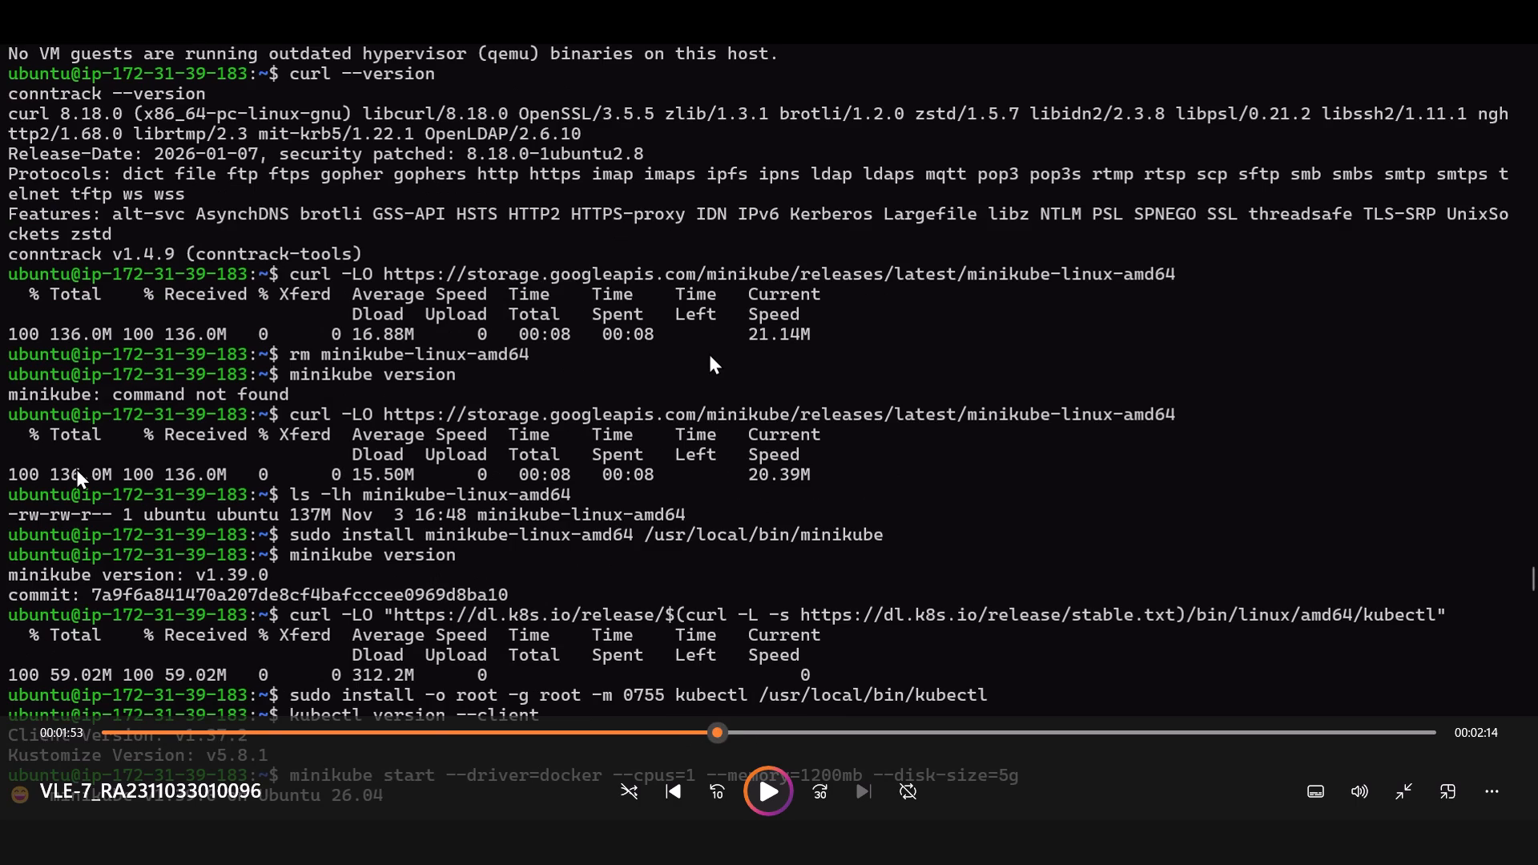
Capture a screenshot of the terminal area from the first minikube curl -LO download command through the minikube version and commit output.
key("Print")
left_click_drag(76, 468, 2, 291)
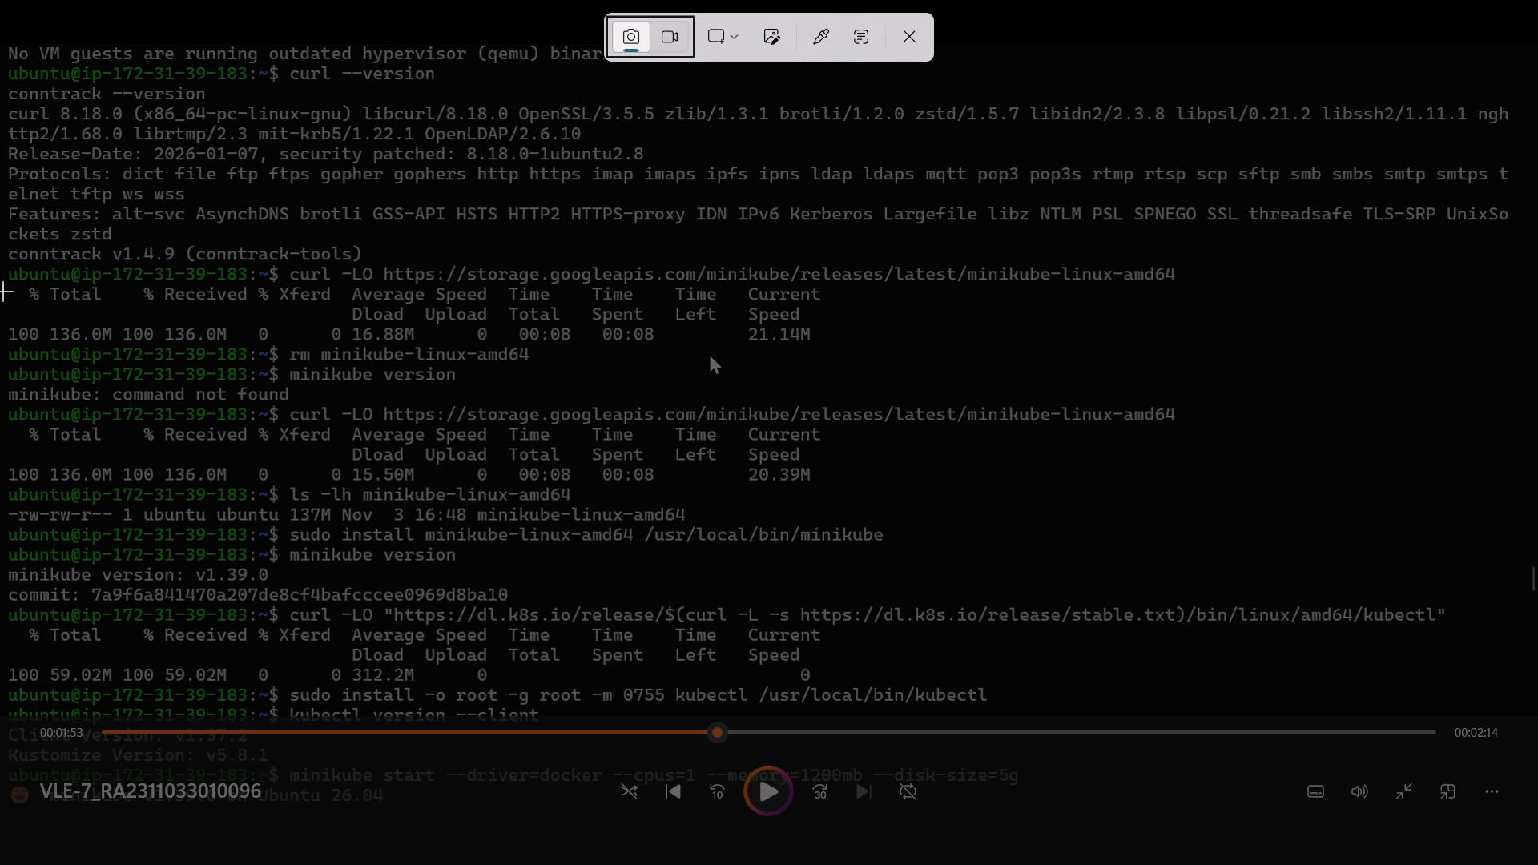
left_click_drag(2, 291, 336, 367)
left_click_drag(1, 263, 896, 615)
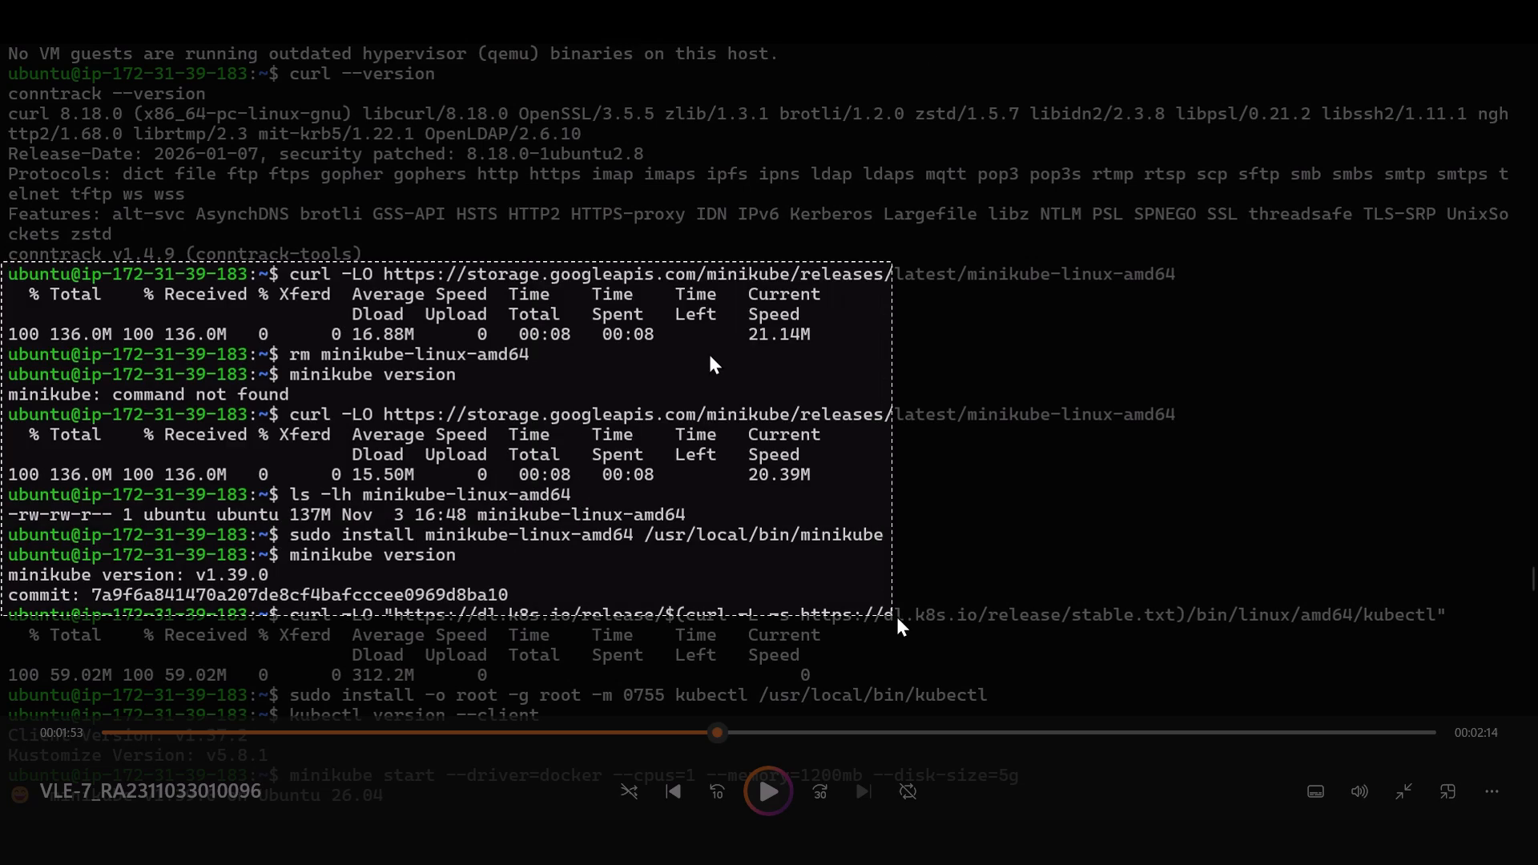
left_click_drag(896, 615, 1119, 612)
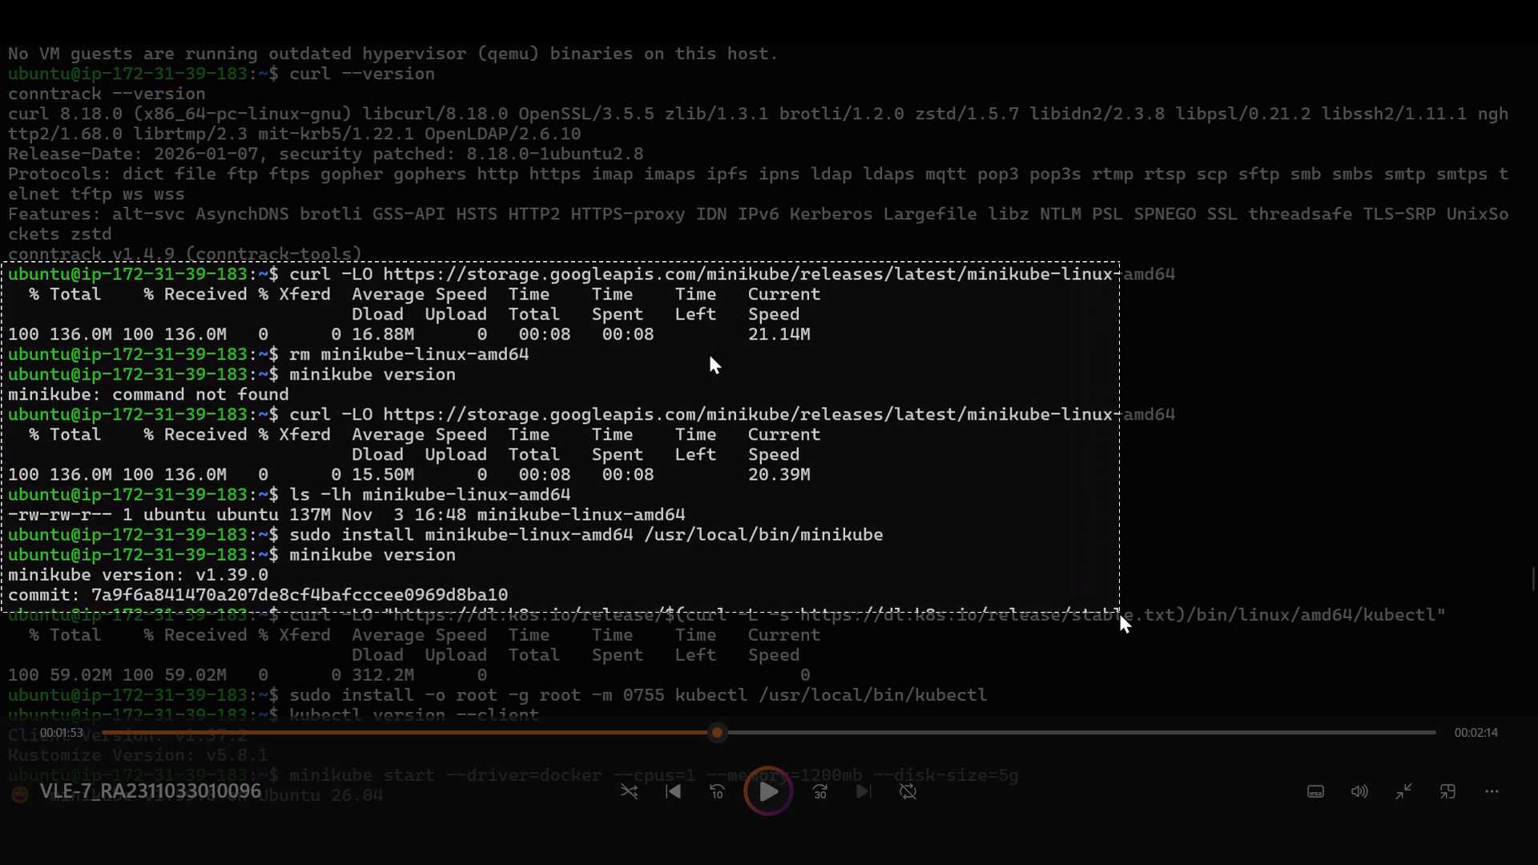
left_click_drag(1119, 612, 1234, 588)
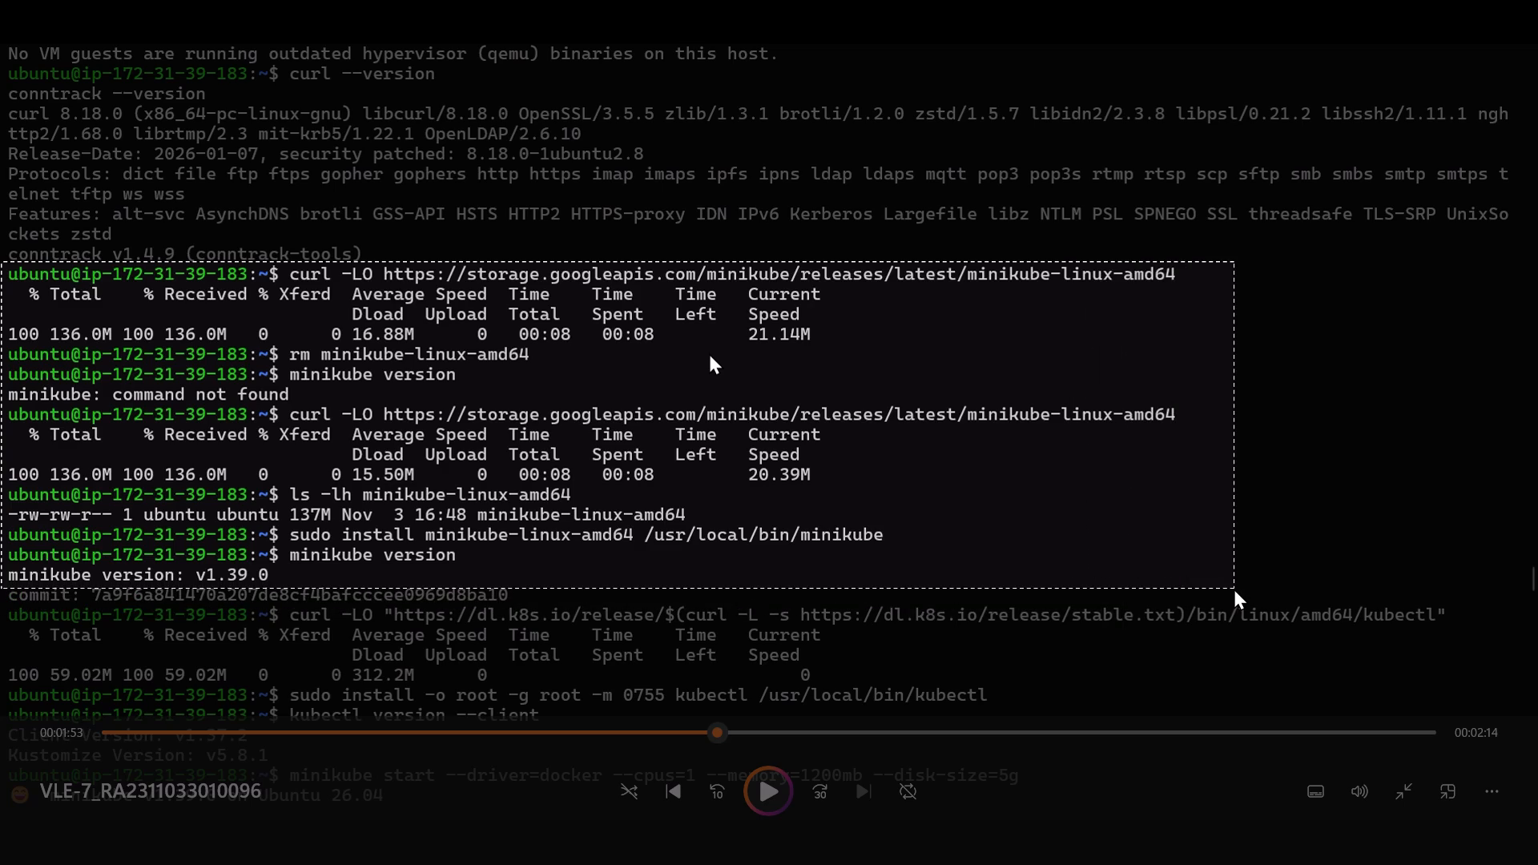
left_click_drag(1234, 588, 1254, 601)
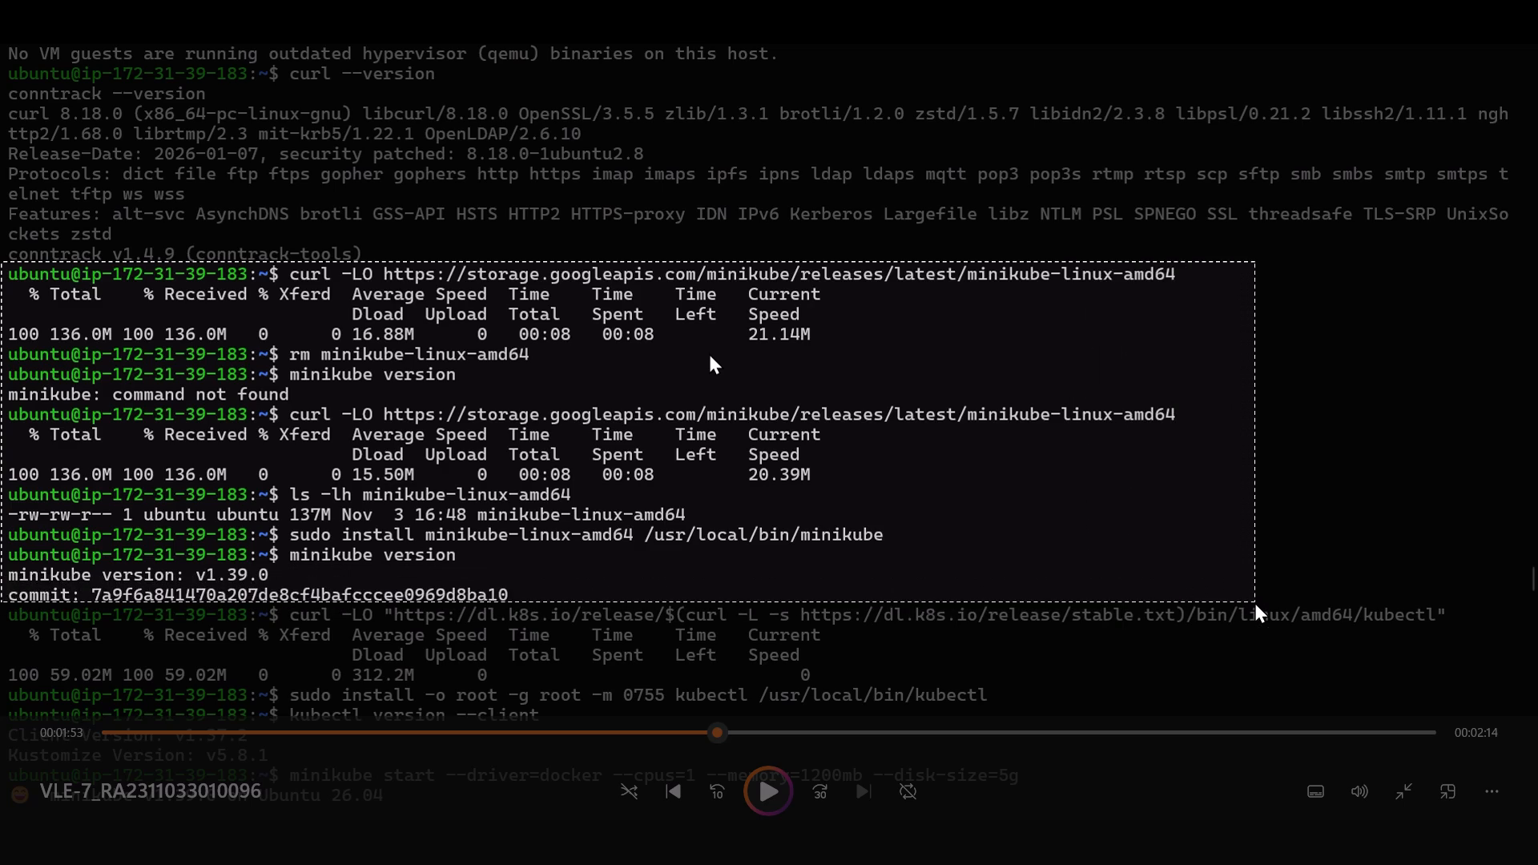
left_click_drag(1254, 601, 1255, 601)
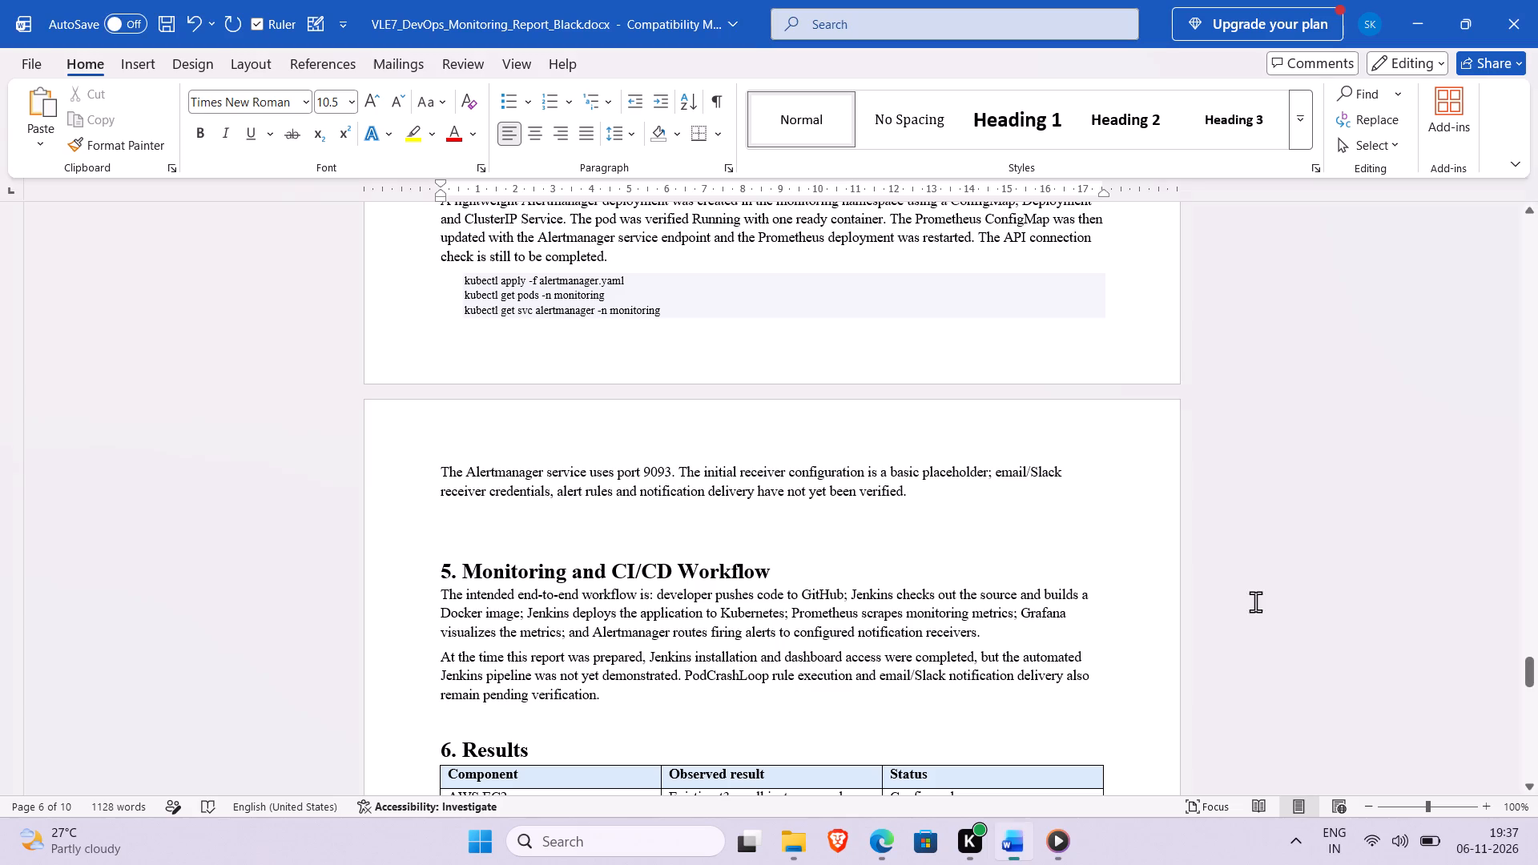
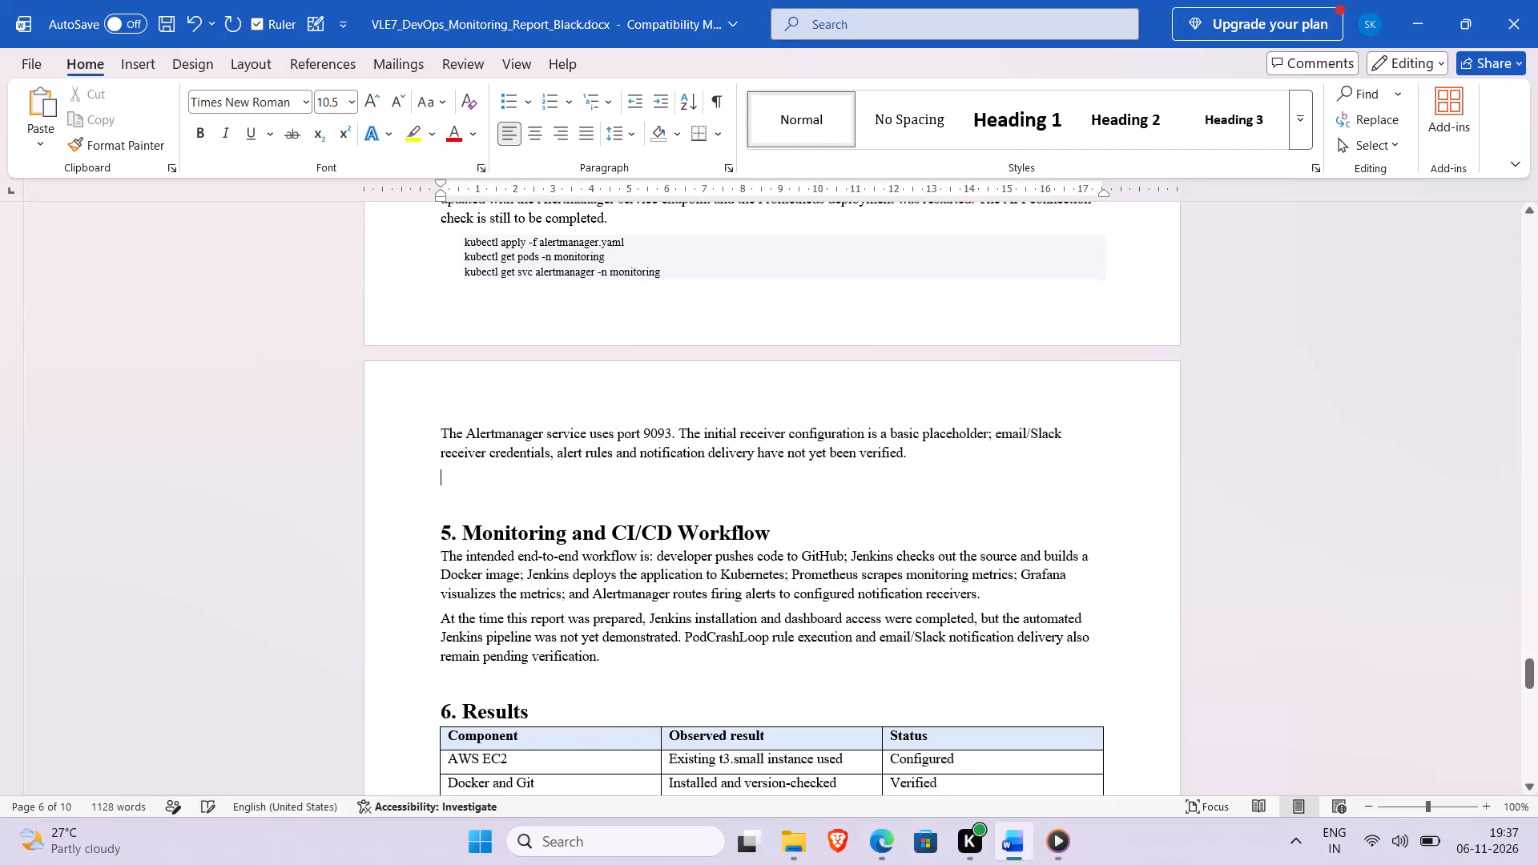
Paste the captured minikube terminal screenshot on the empty line below the Alertmanager port 9093 paragraph, above section 5.
key("ctrl+v")
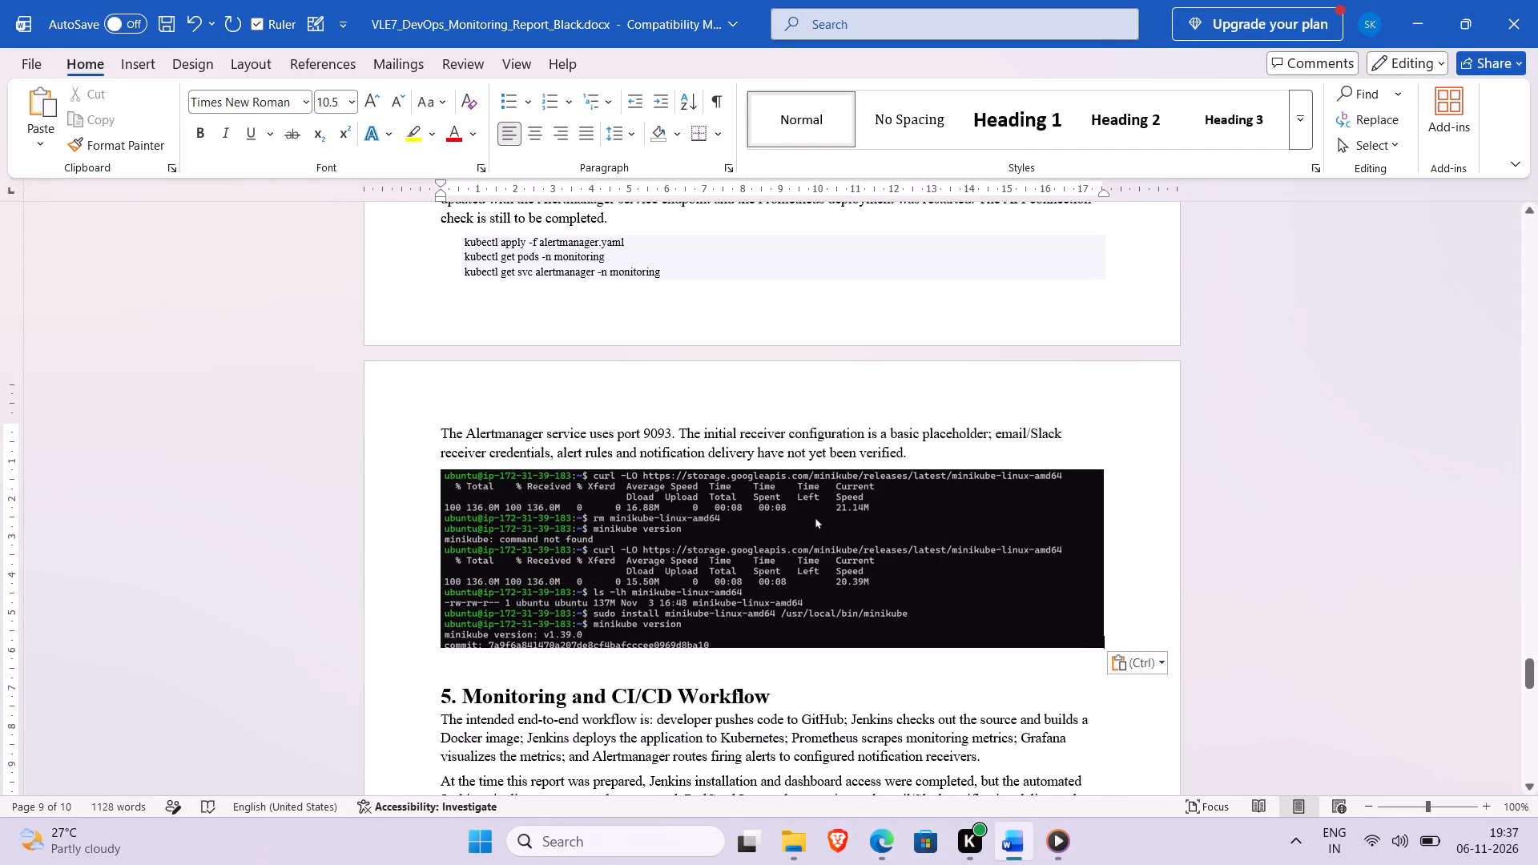
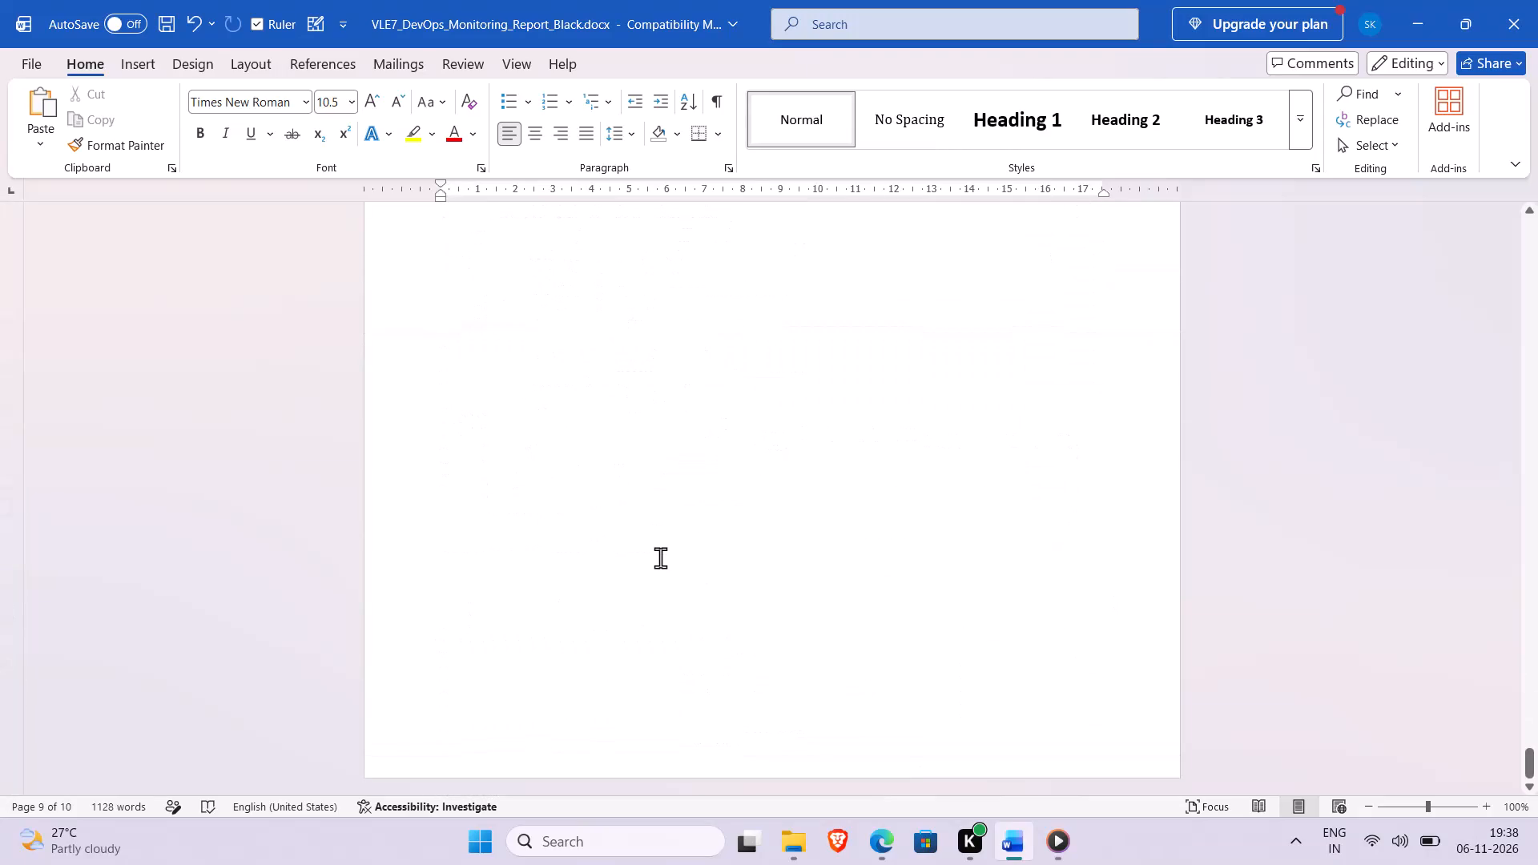
Start saving a copy of the report to the Downloads folder with PDF as the file type.
scroll(660, 557, "up", 1)
scroll(660, 557, "down", 2)
scroll(660, 557, "up", 7)
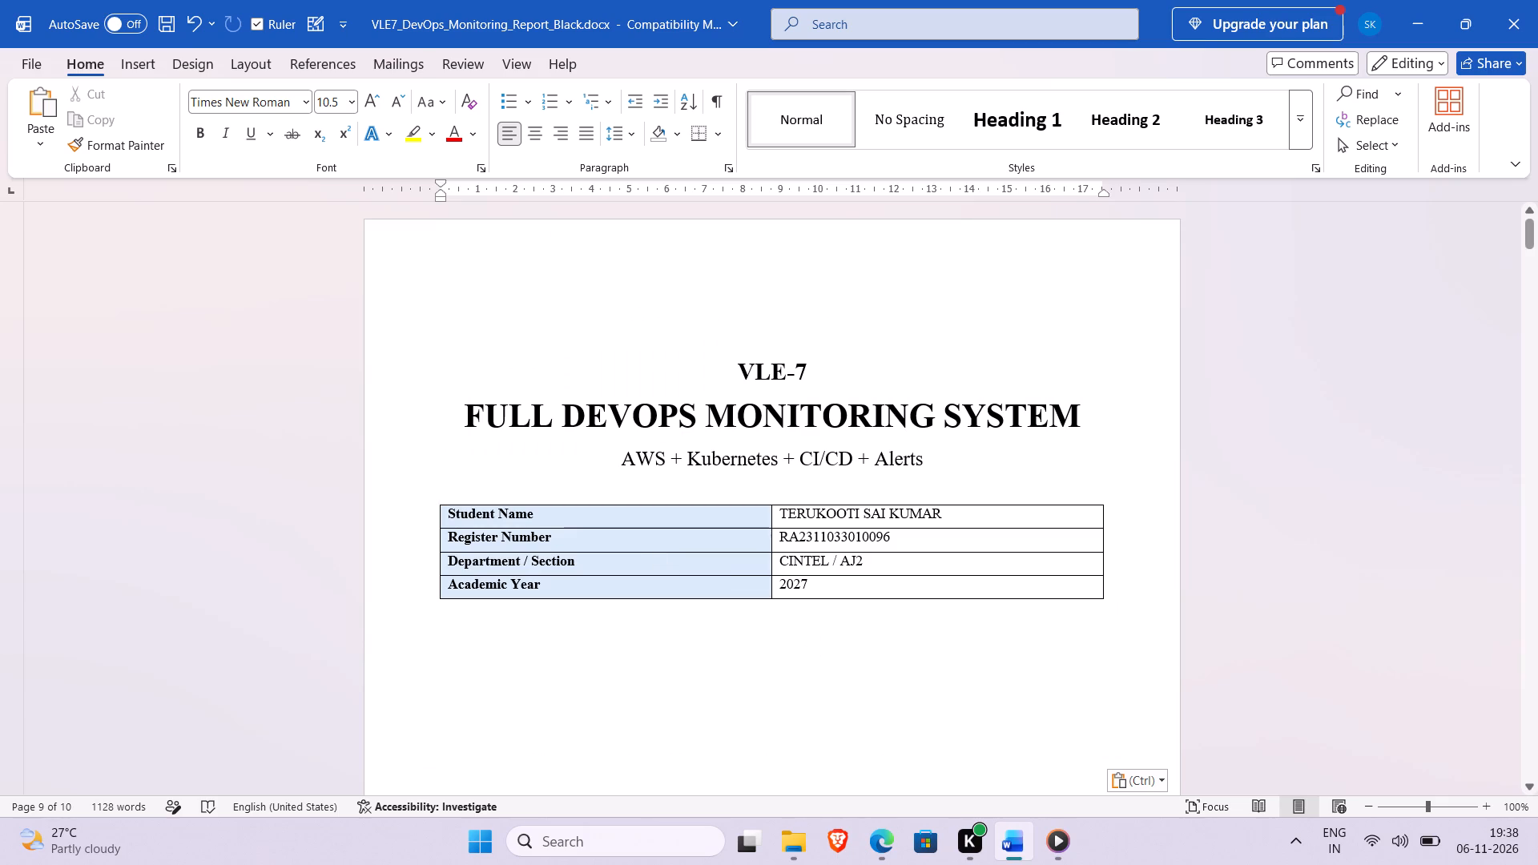
key("ctrl+p")
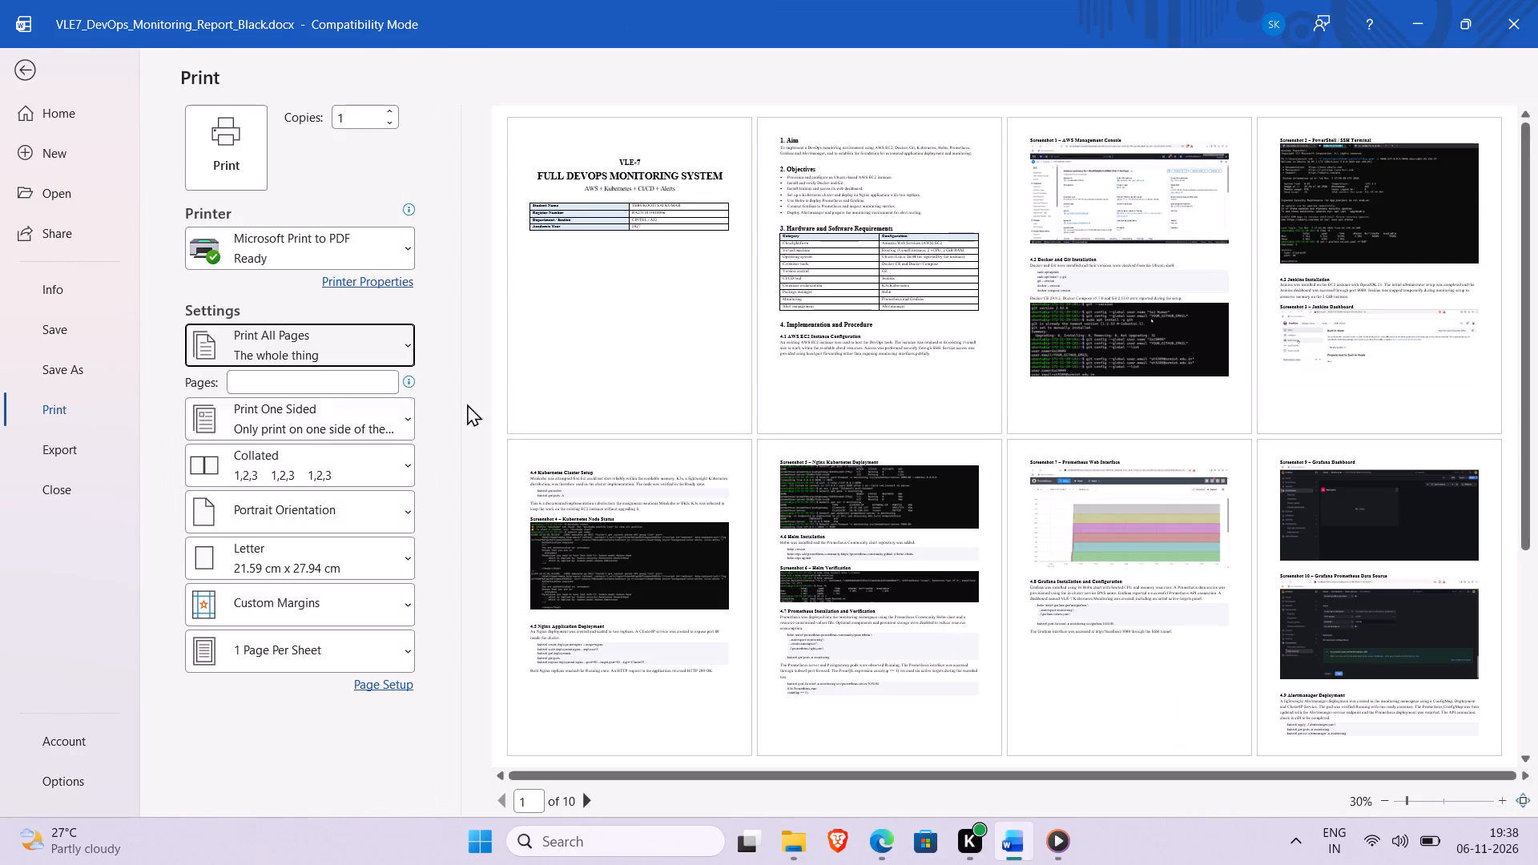
left_click(95, 465)
left_click(68, 376)
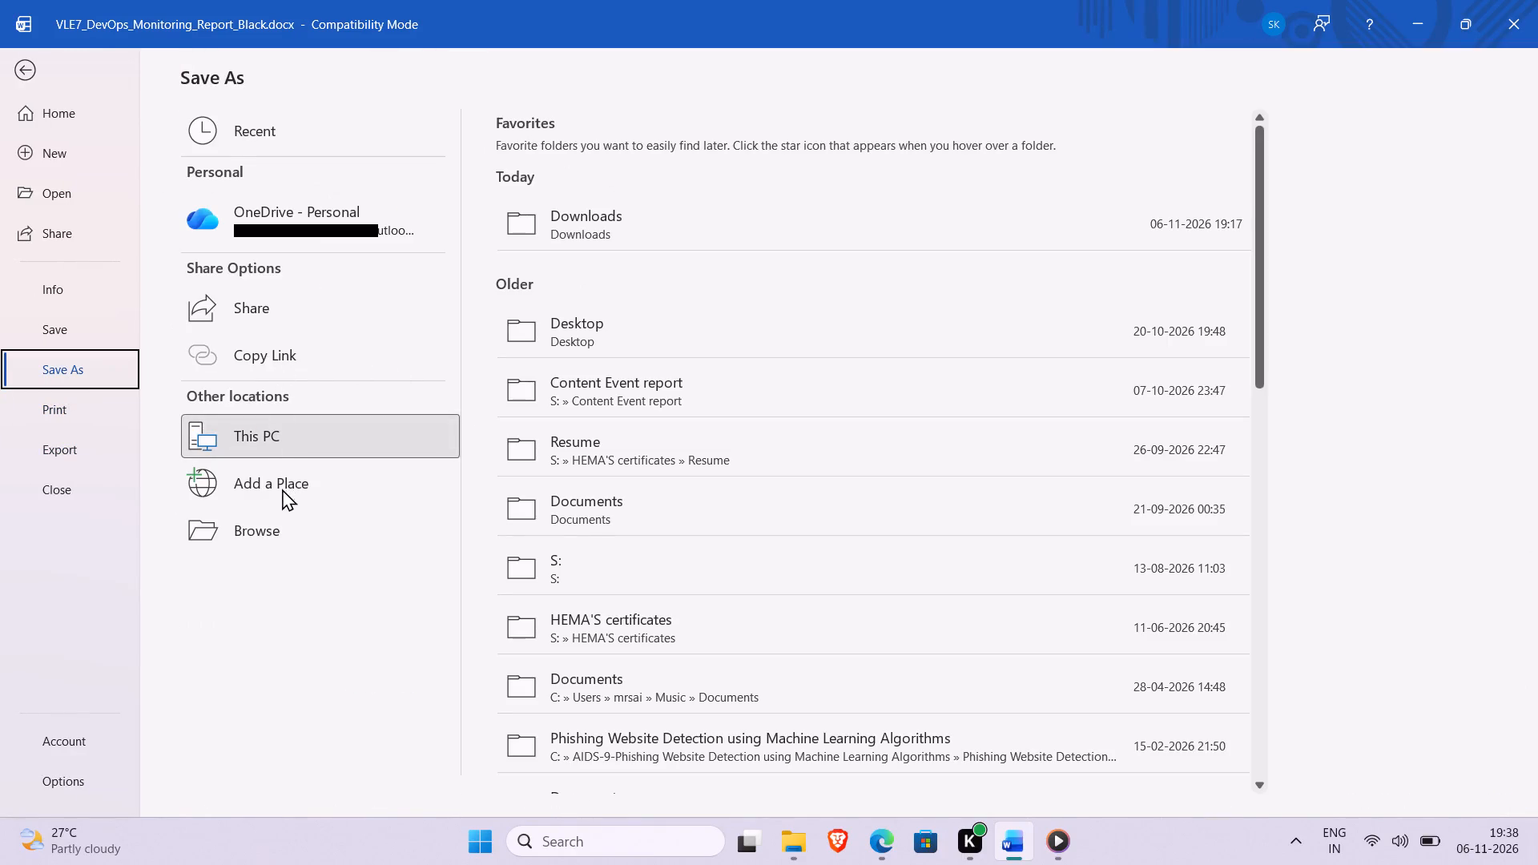
left_click(642, 203)
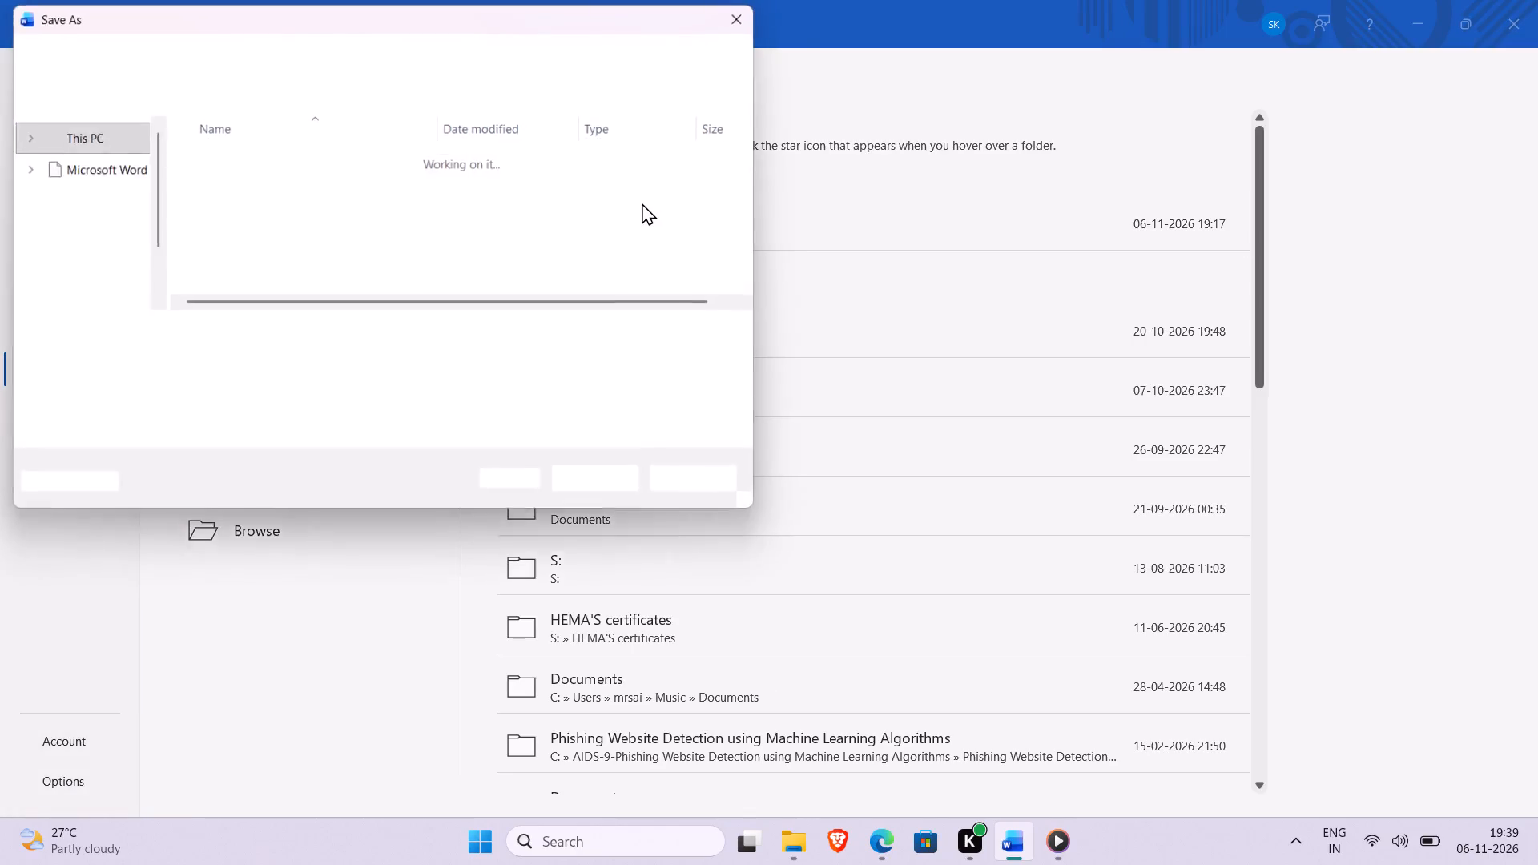
left_click(332, 358)
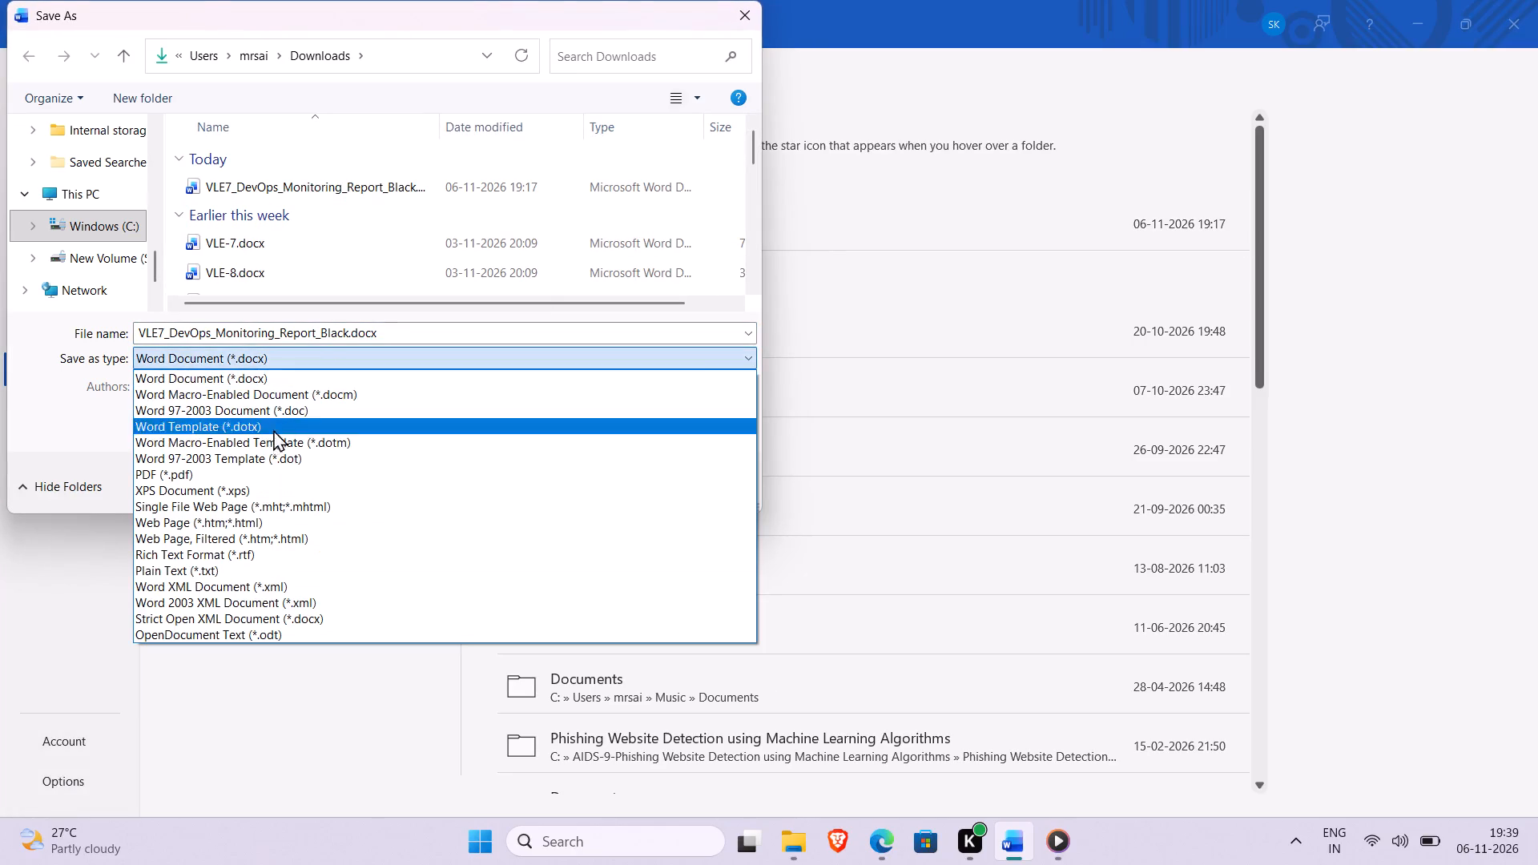
left_click(254, 465)
left_click(271, 357)
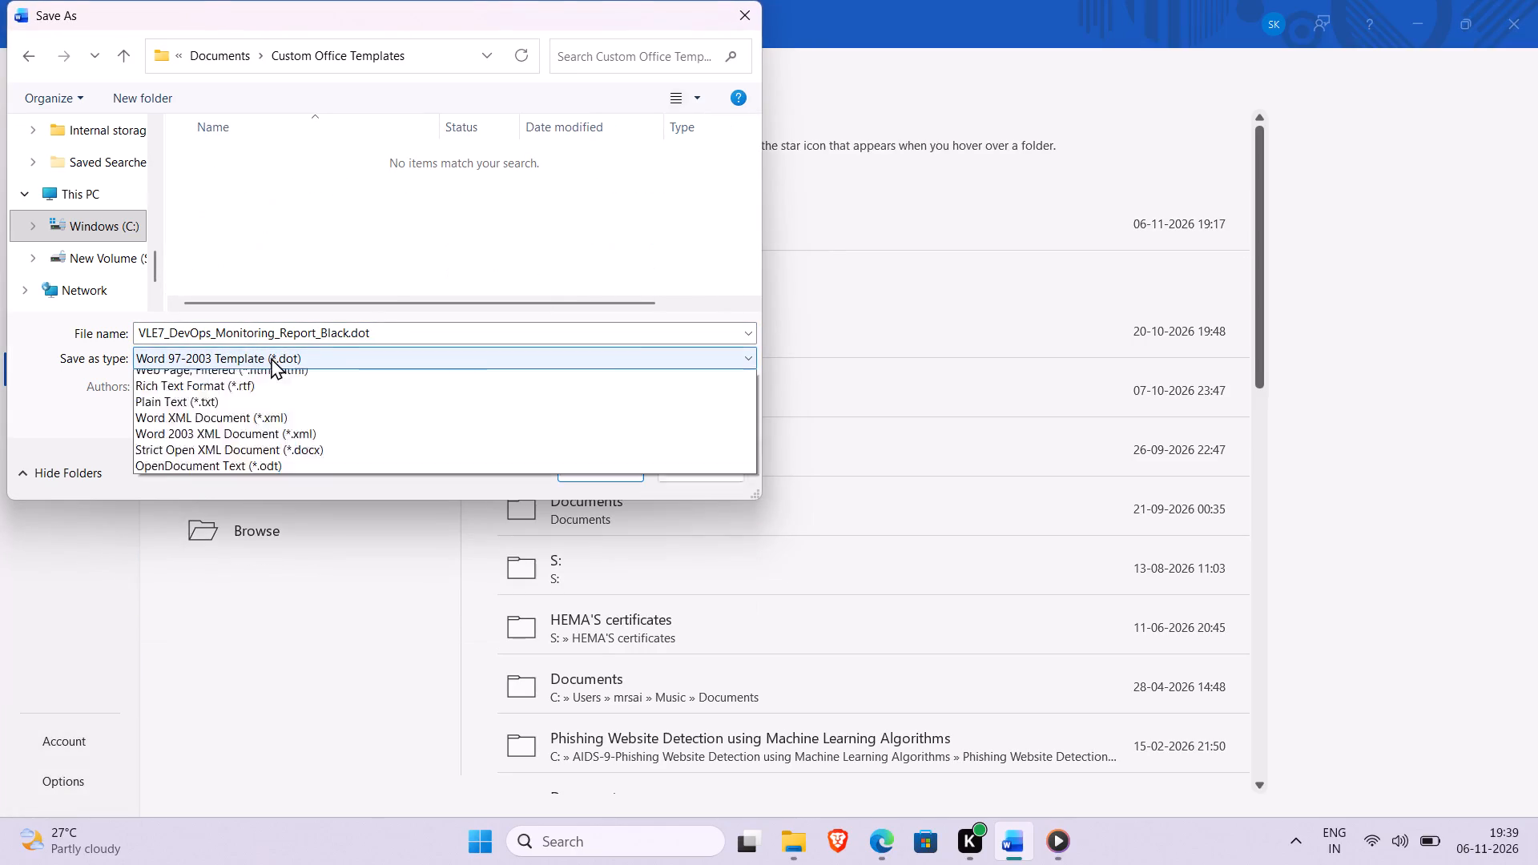
left_click(207, 477)
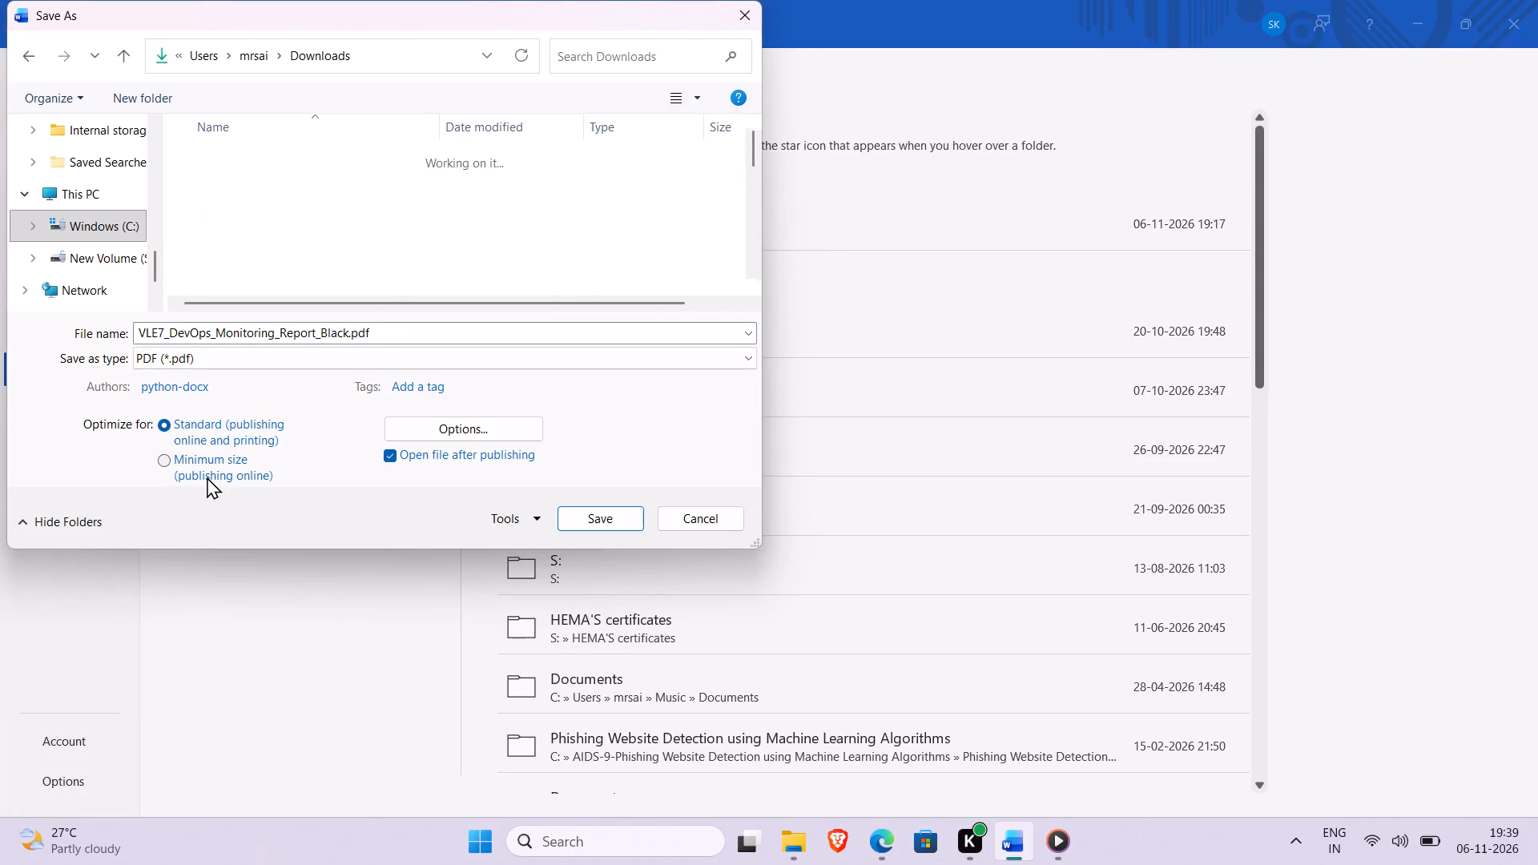
Name the PDF VLE7_, followed by the student's register number and _Report, and save it.
left_click(337, 332)
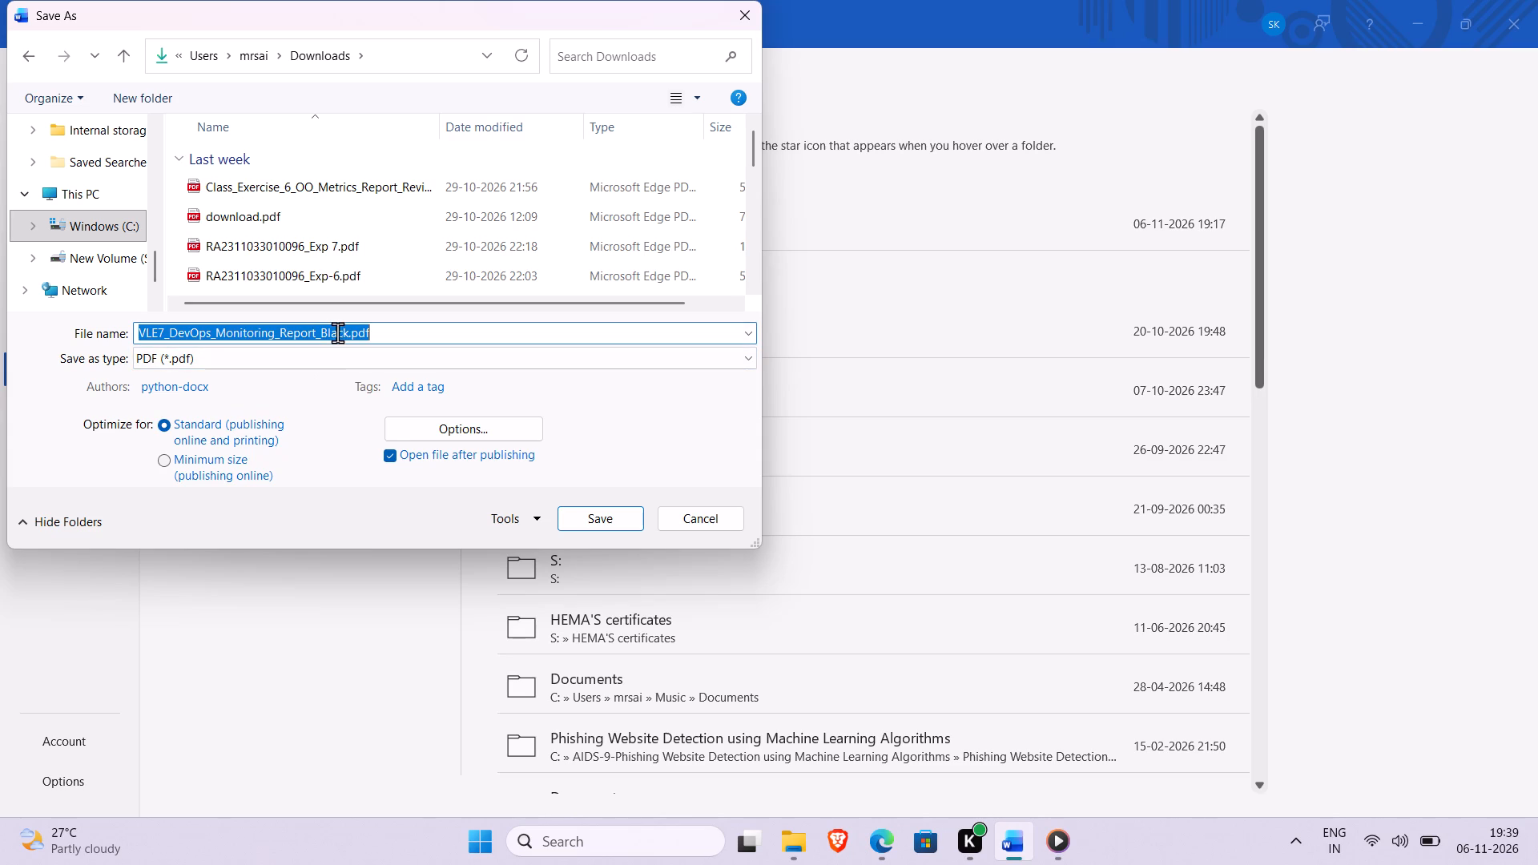
left_click(345, 337)
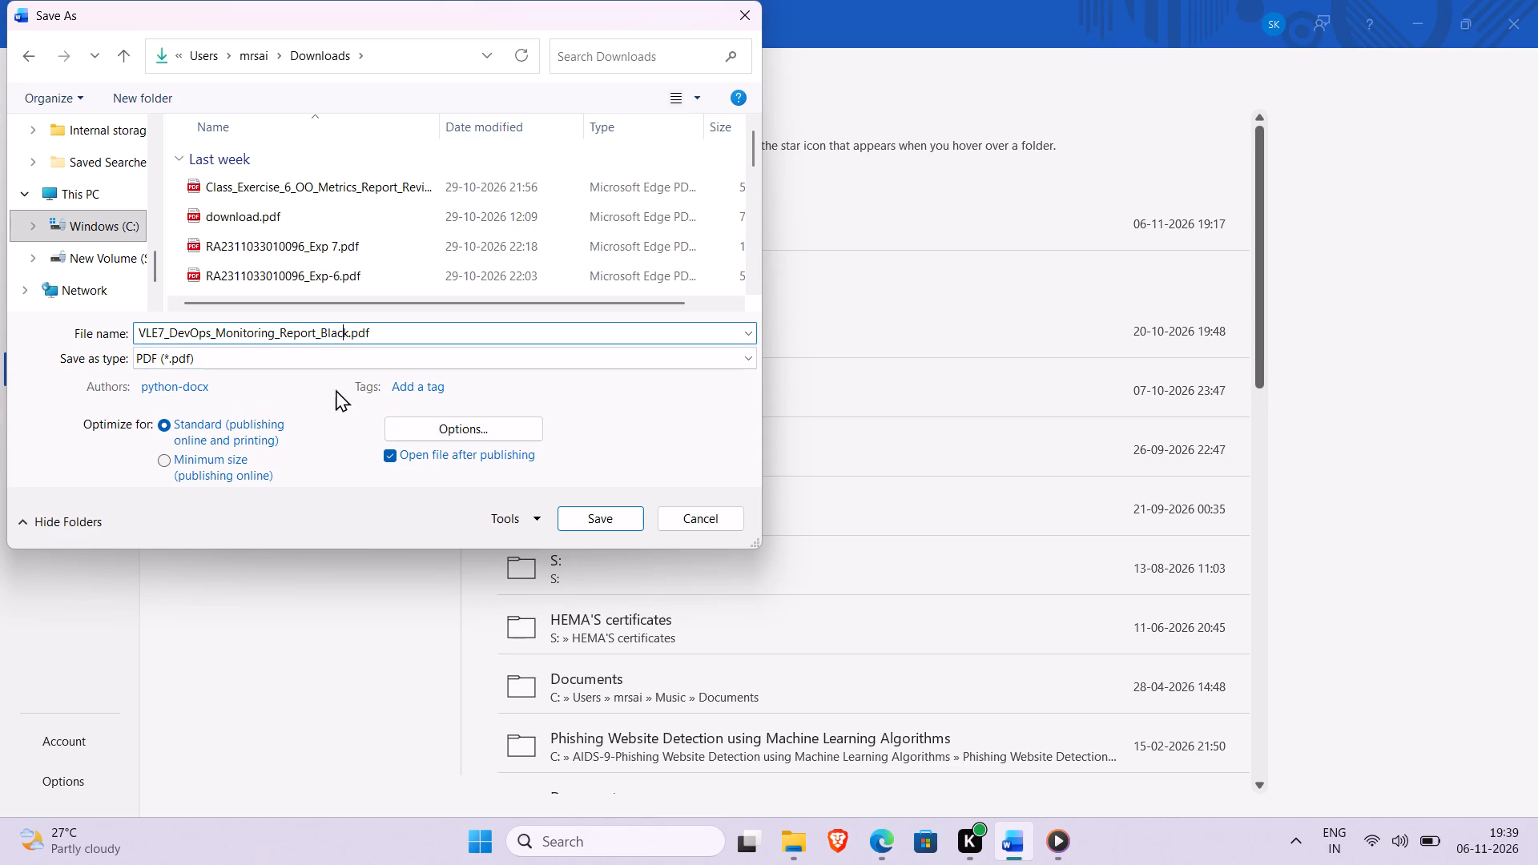
key("Right")
key("BackSpace")
key("BackSpace")
key("BackSpace")
key("BackSpace")
key("BackSpace")
key("BackSpace")
key("BackSpace")
key("BackSpace")
key("BackSpace")
key("BackSpace")
key("BackSpace")
key("BackSpace")
key("BackSpace")
key("BackSpace")
key("BackSpace")
key("BackSpace")
key("BackSpace")
key("BackSpace")
key("BackSpace")
key("BackSpace")
key("BackSpace")
key("BackSpace")
key("BackSpace")
key("BackSpace")
key("BackSpace")
key("BackSpace")
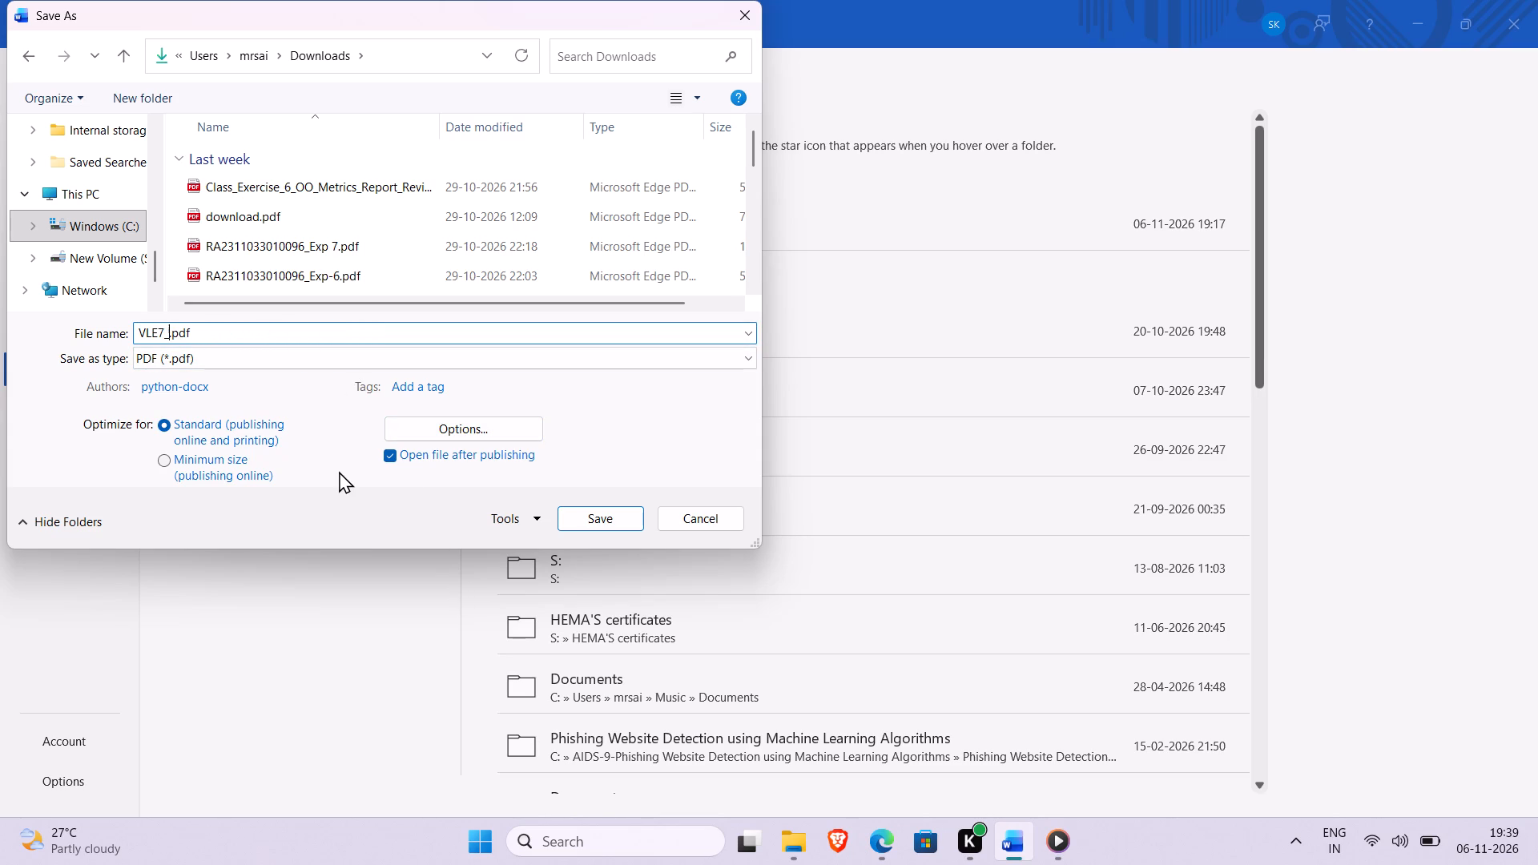
key("Right")
key("Right")
key("Right")
key("Right")
key("BackSpace")
key("BackSpace")
key("BackSpace")
key("BackSpace")
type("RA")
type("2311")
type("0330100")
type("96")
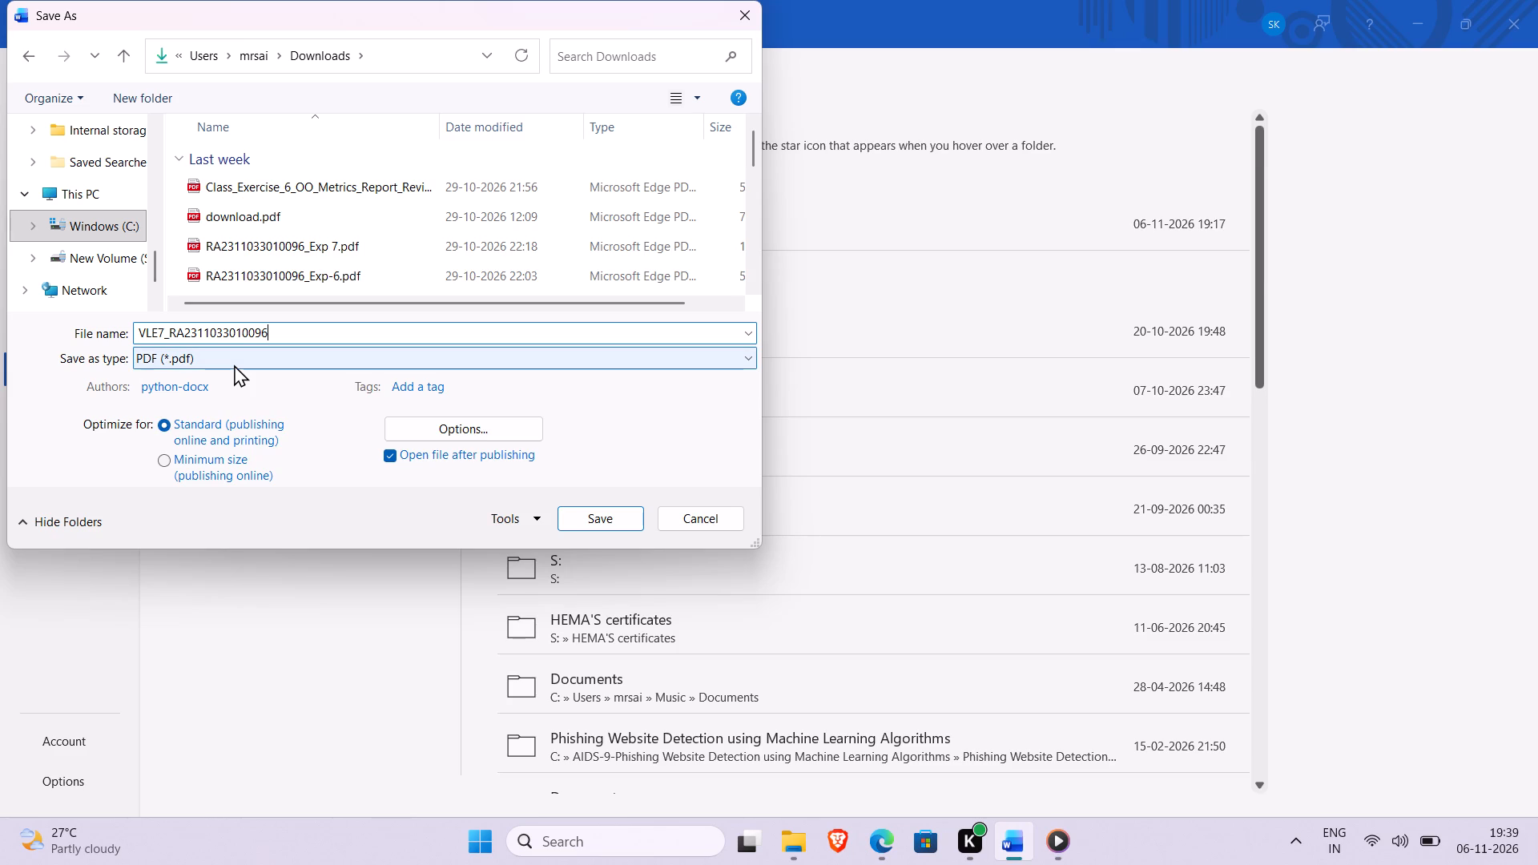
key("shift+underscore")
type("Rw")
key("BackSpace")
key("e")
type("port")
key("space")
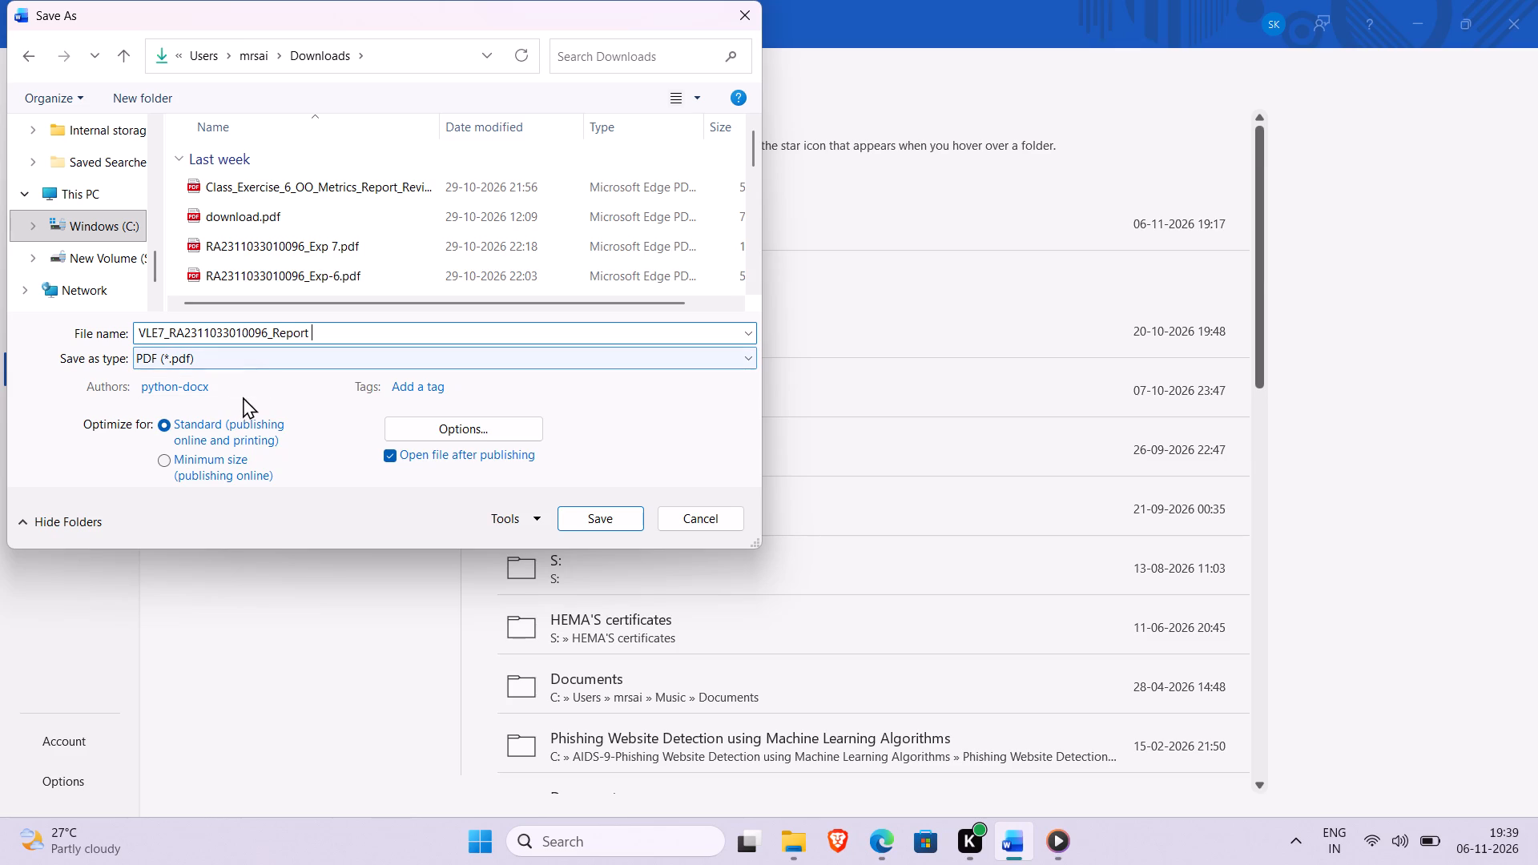
left_click(611, 517)
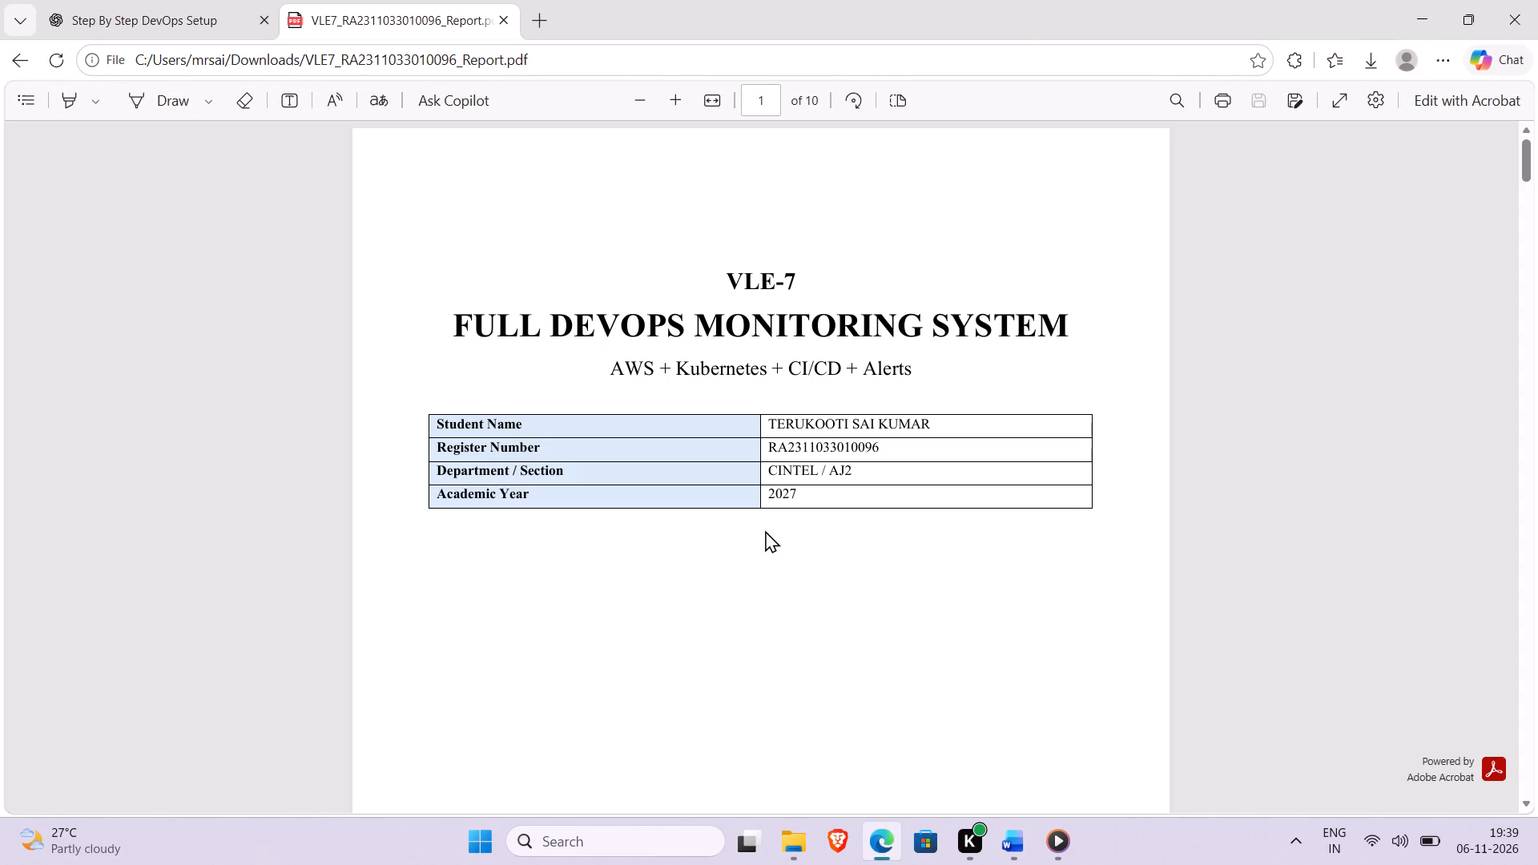
Review the exported PDF from the cover page through its last page, and close its browser window.
scroll(765, 530, "down", 2)
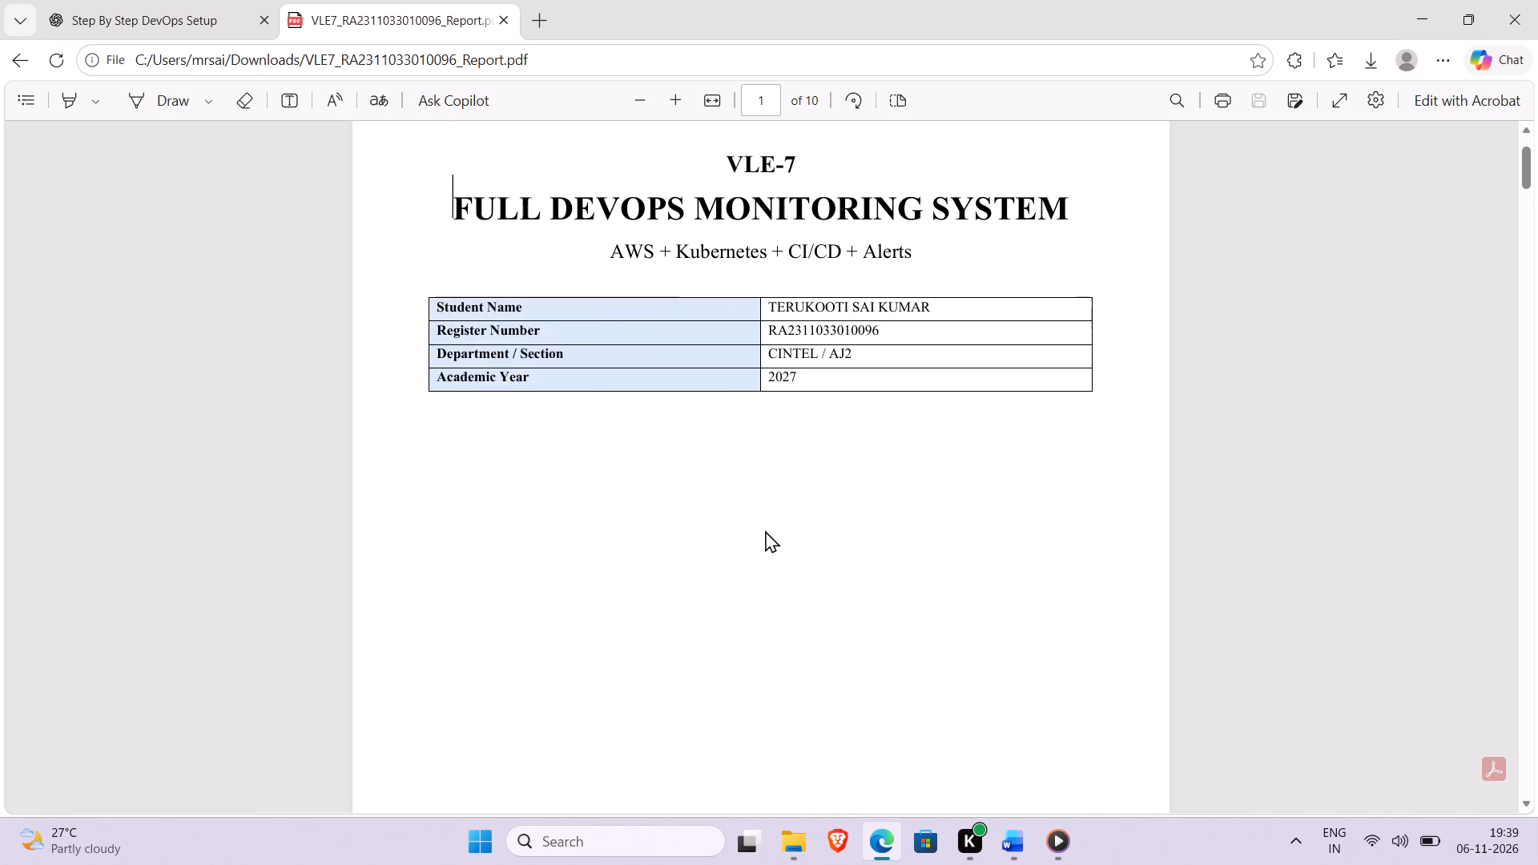
scroll(765, 530, "down", 3)
scroll(765, 530, "up", 5)
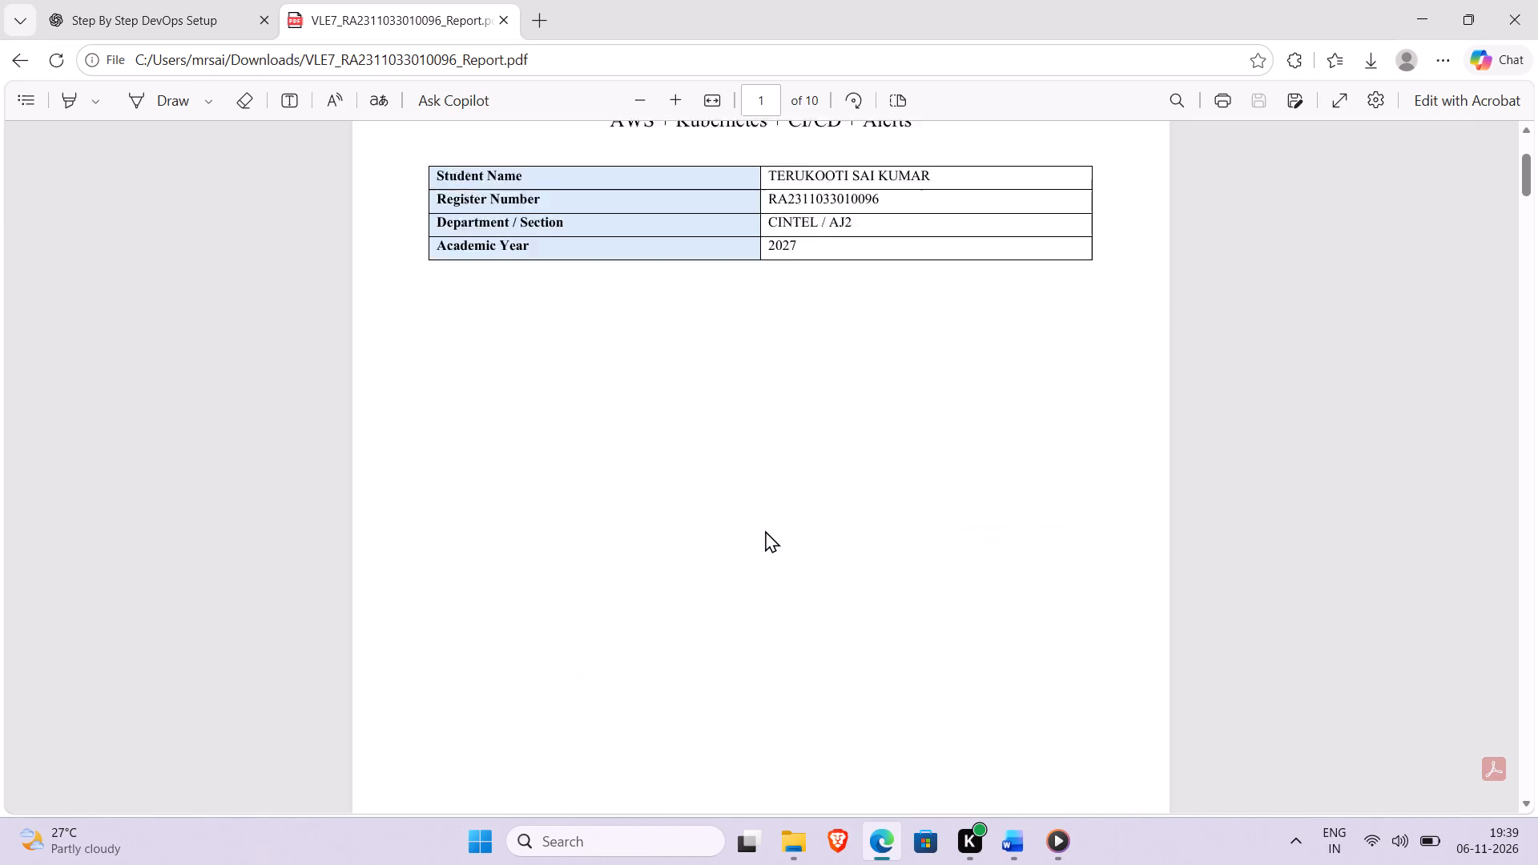
scroll(765, 530, "up", 1)
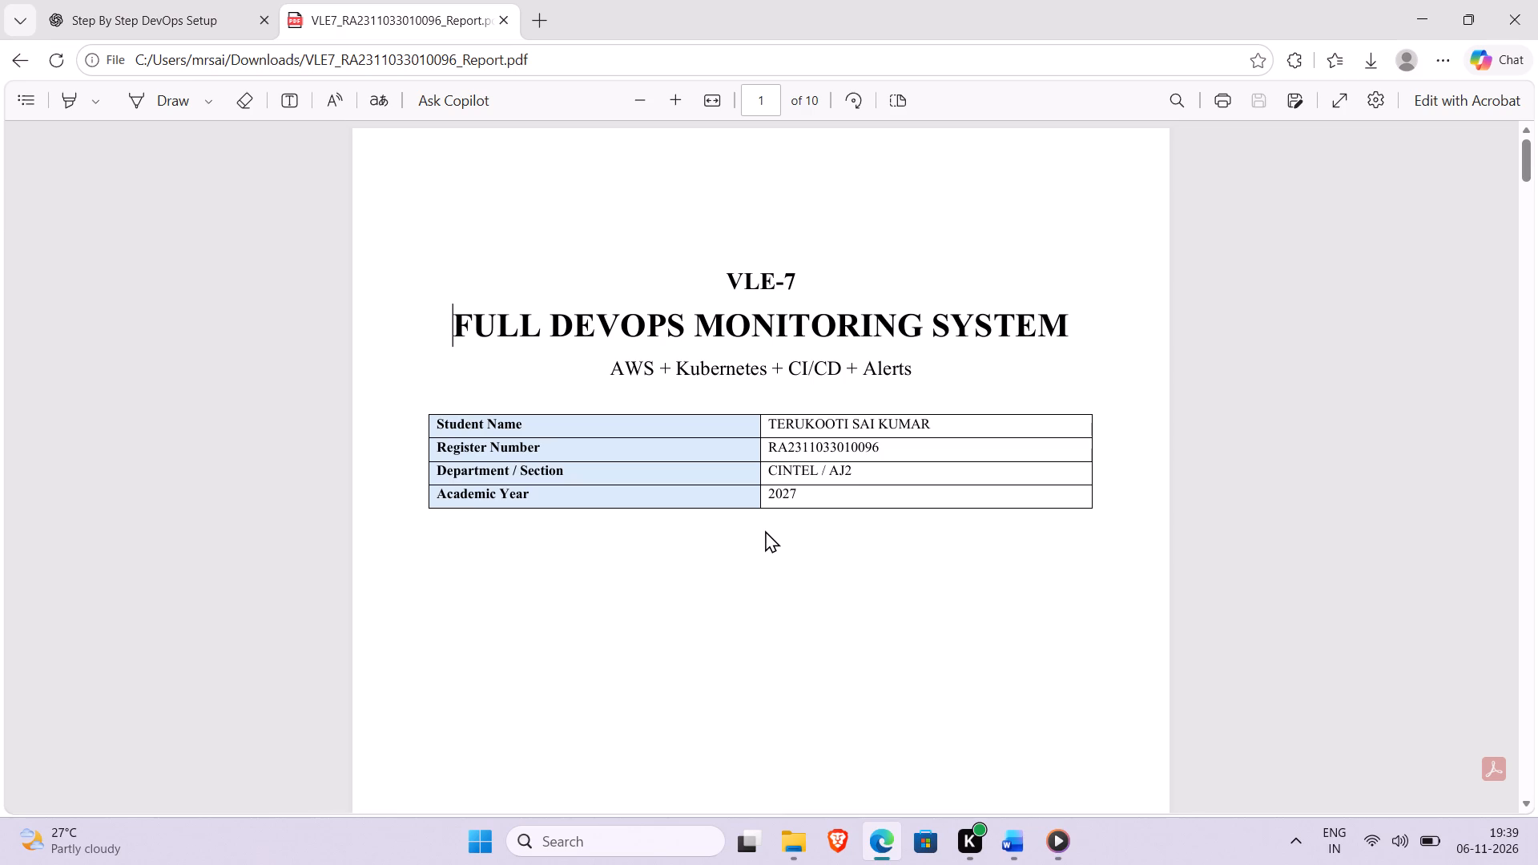
left_click(765, 530)
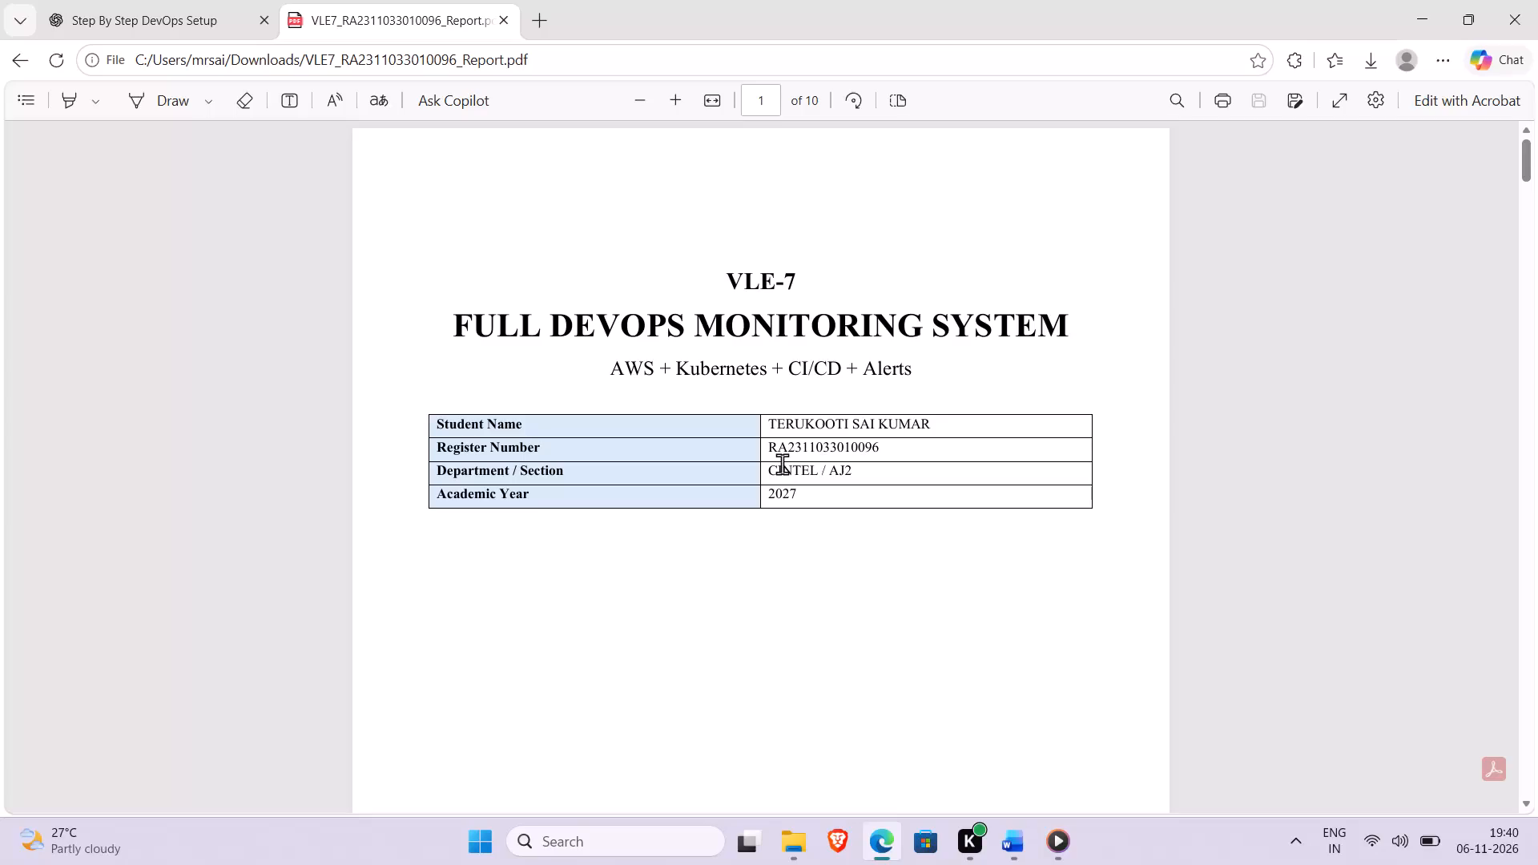
scroll(782, 464, "down", 13)
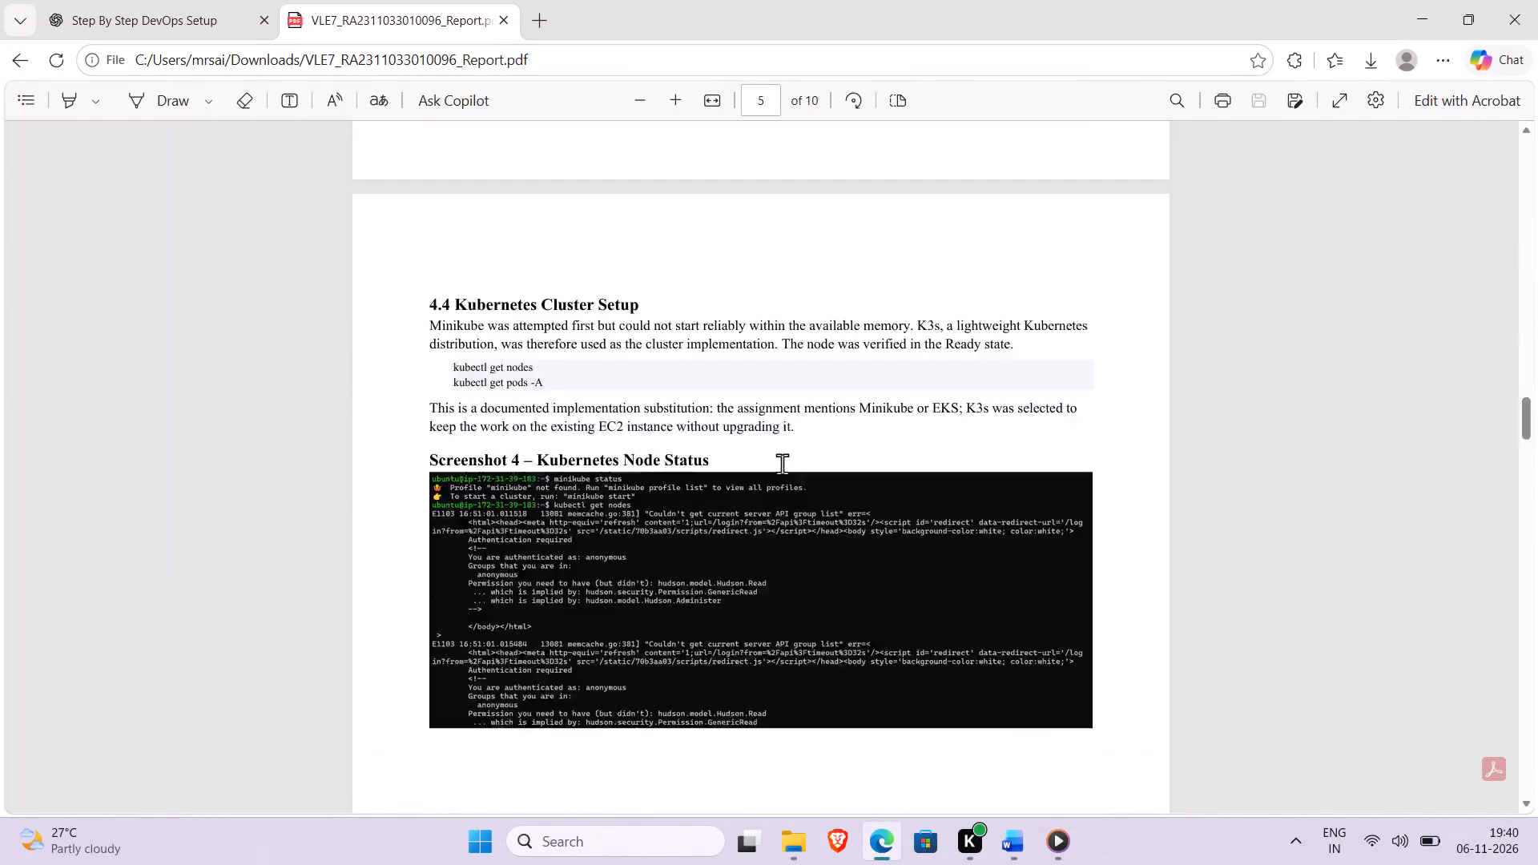
scroll(782, 464, "down", 3)
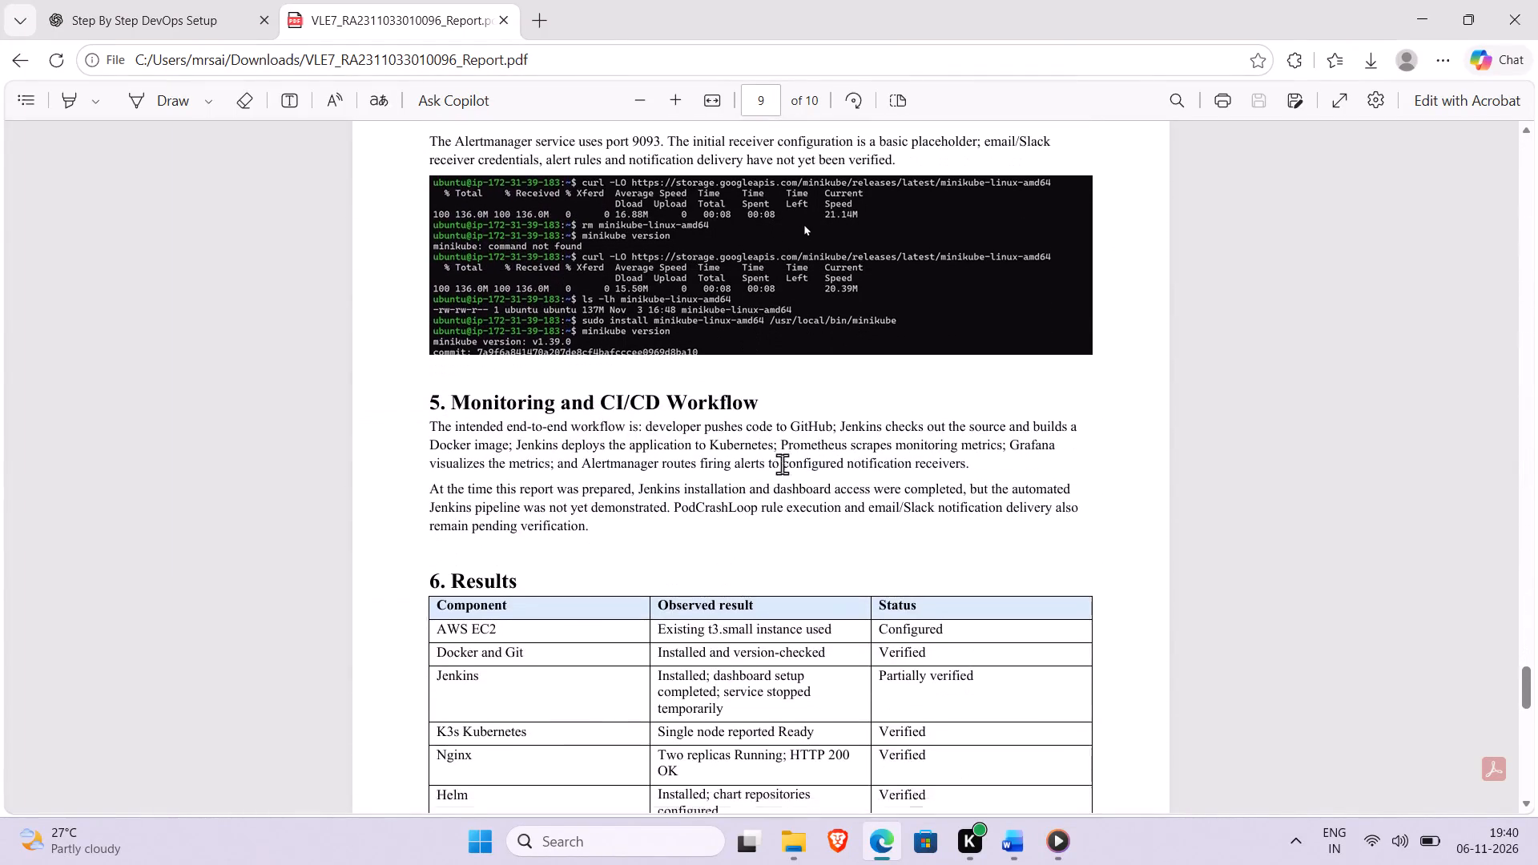
scroll(782, 464, "down", 4)
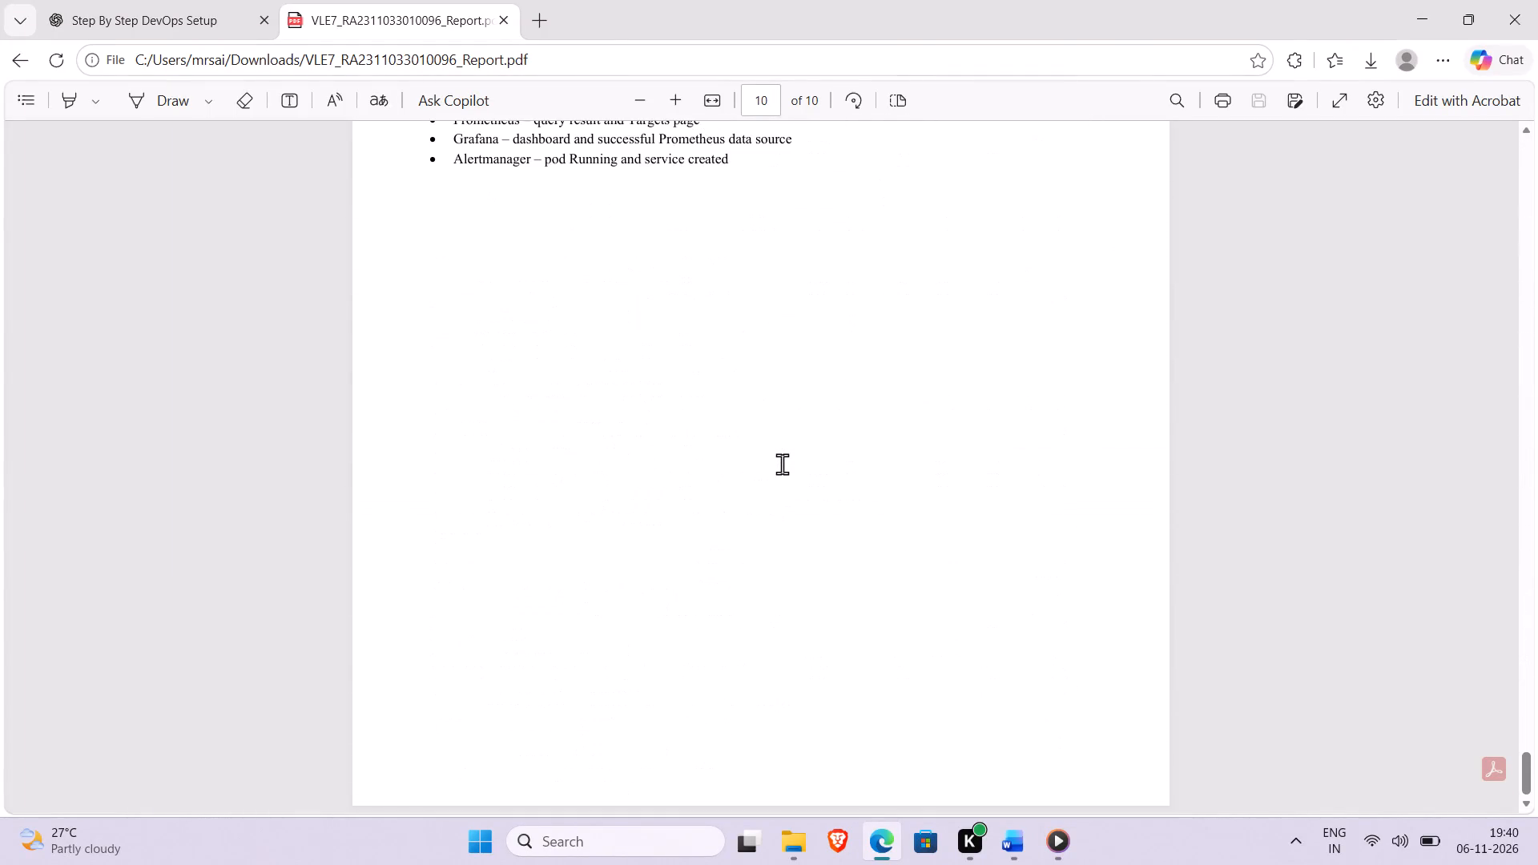
left_click(1537, 0)
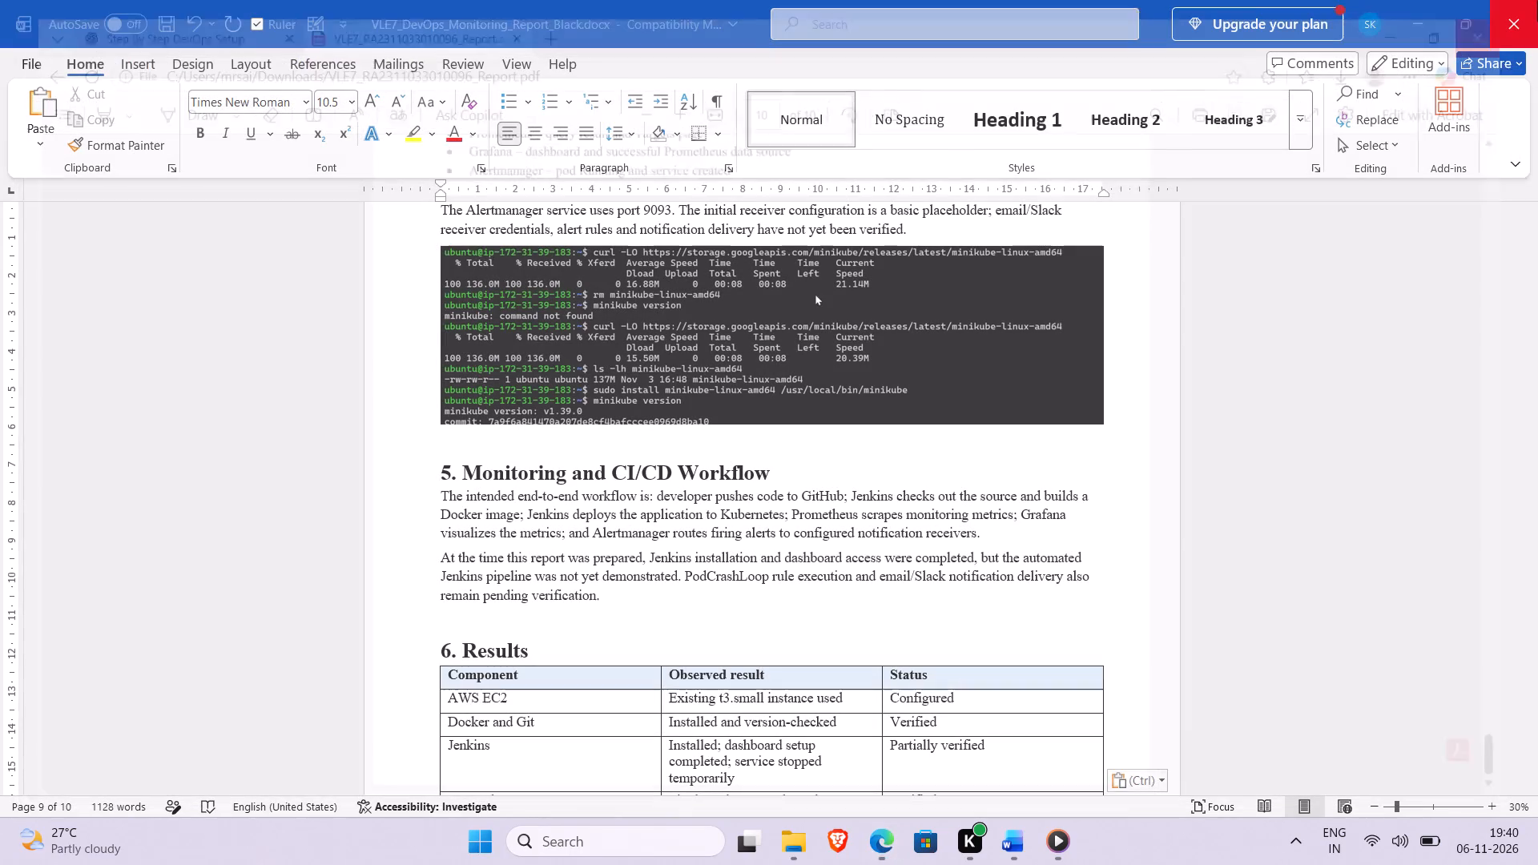
Switch to Brave, close the YouTube tab and open Google Drive in a new tab.
left_click(846, 855)
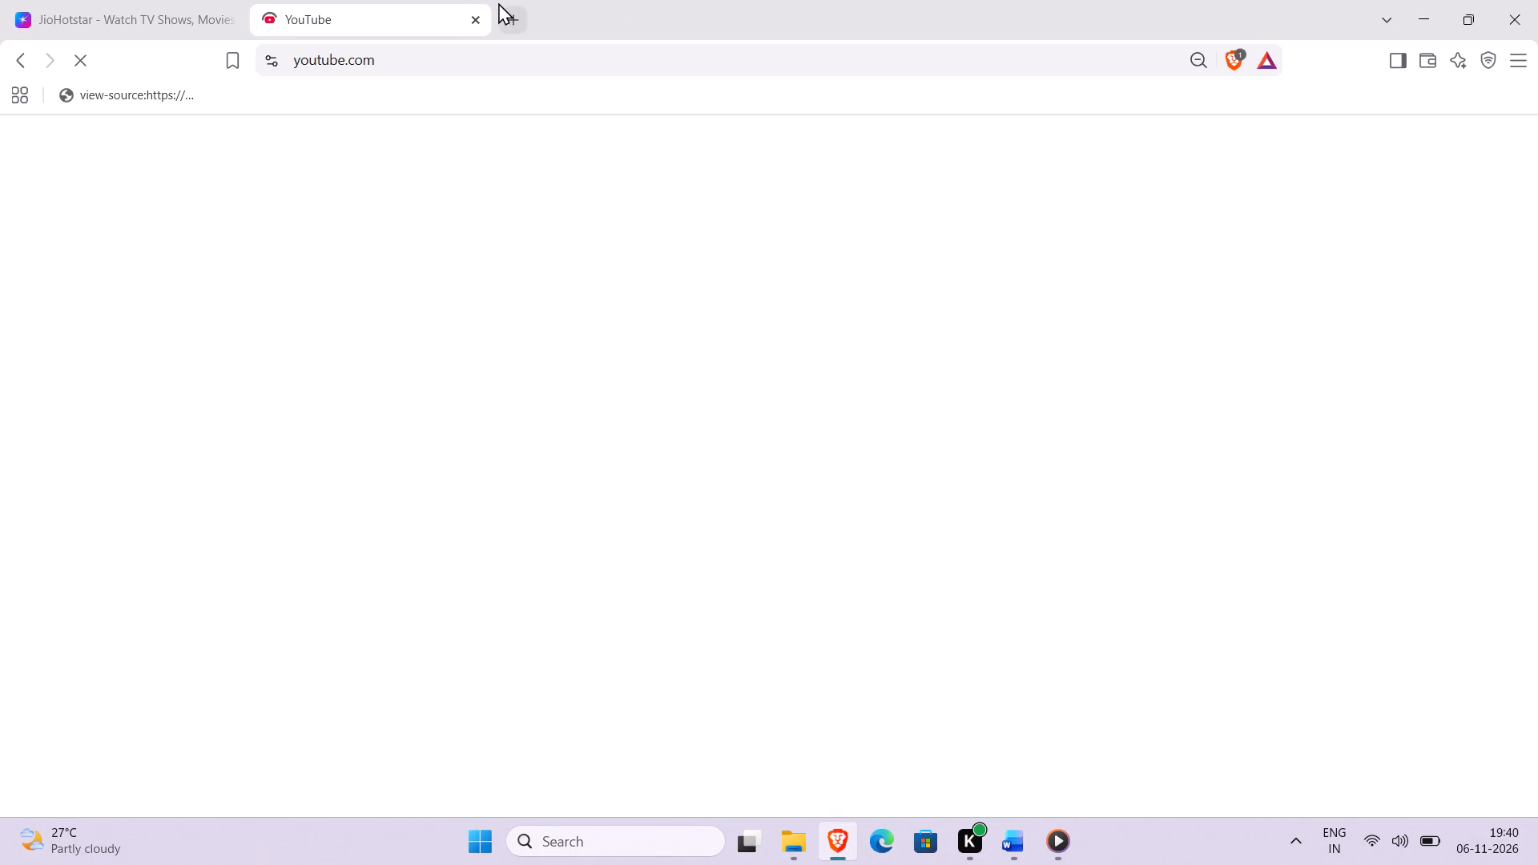
left_click(481, 20)
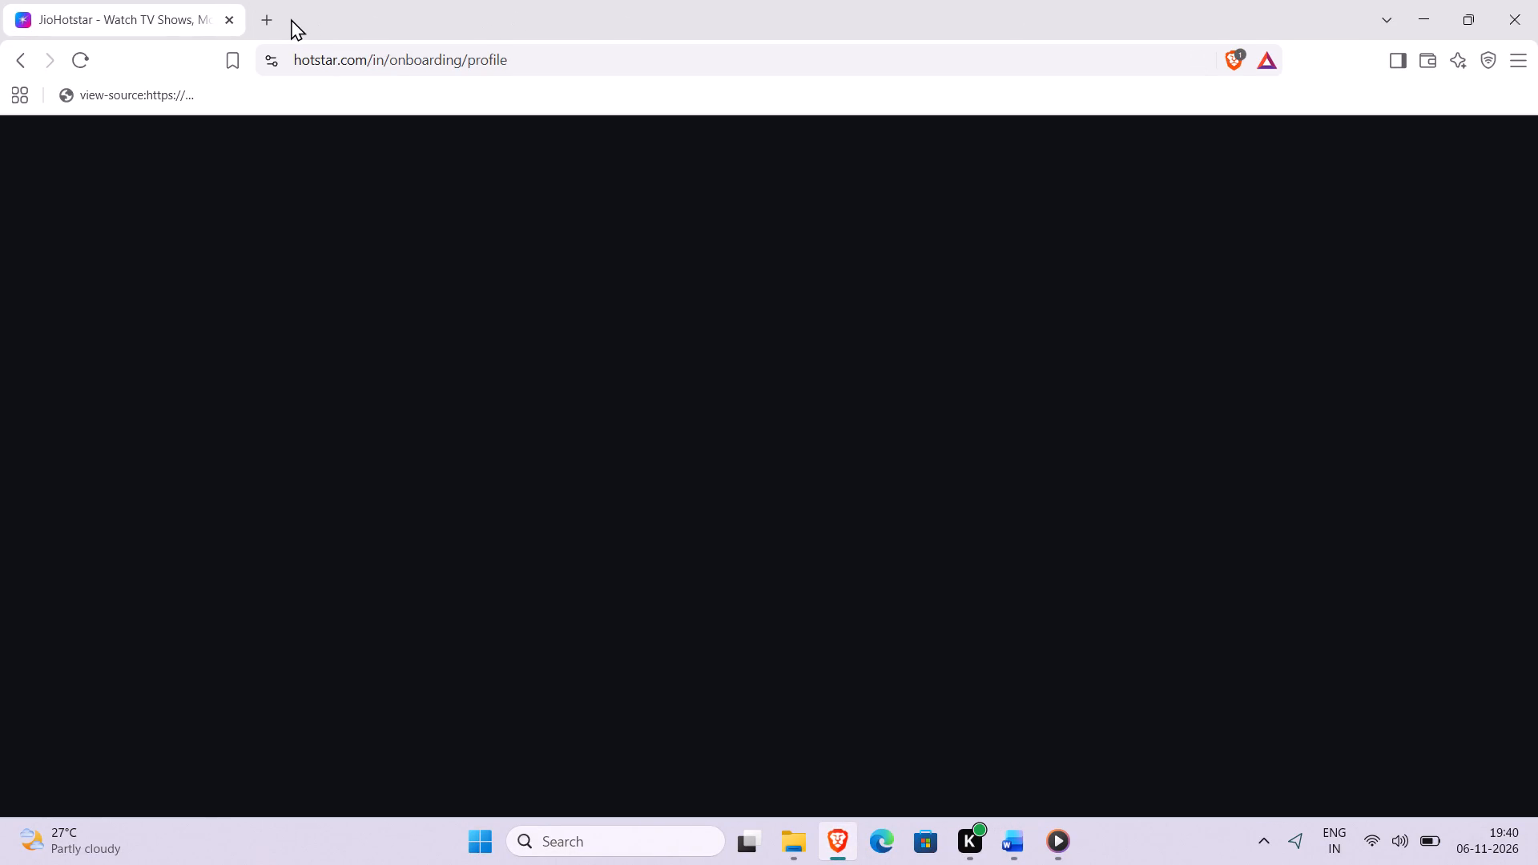
left_click(288, 17)
left_click(256, 16)
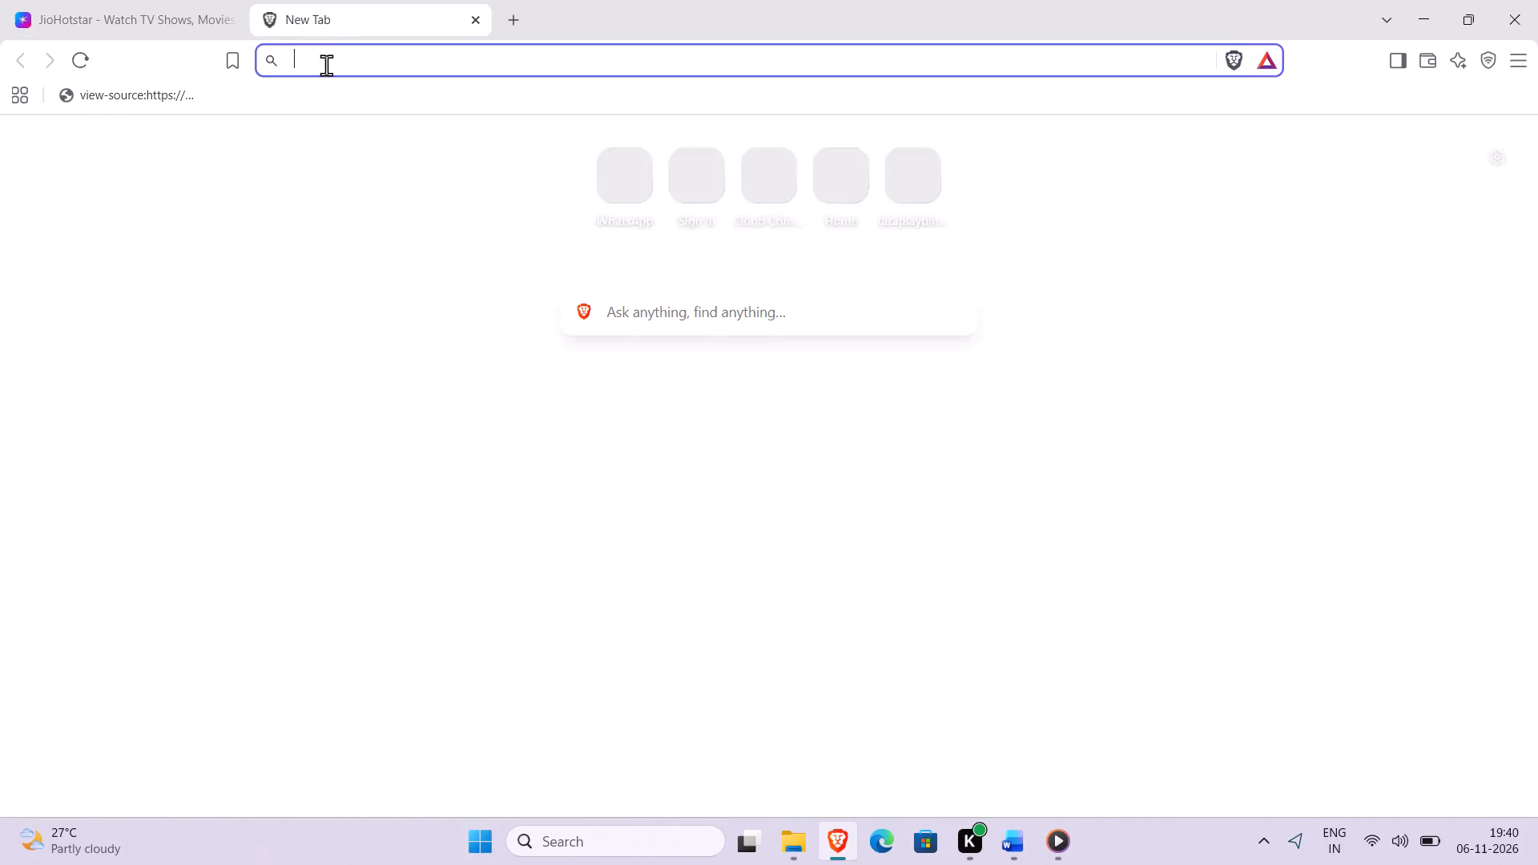
left_click(326, 65)
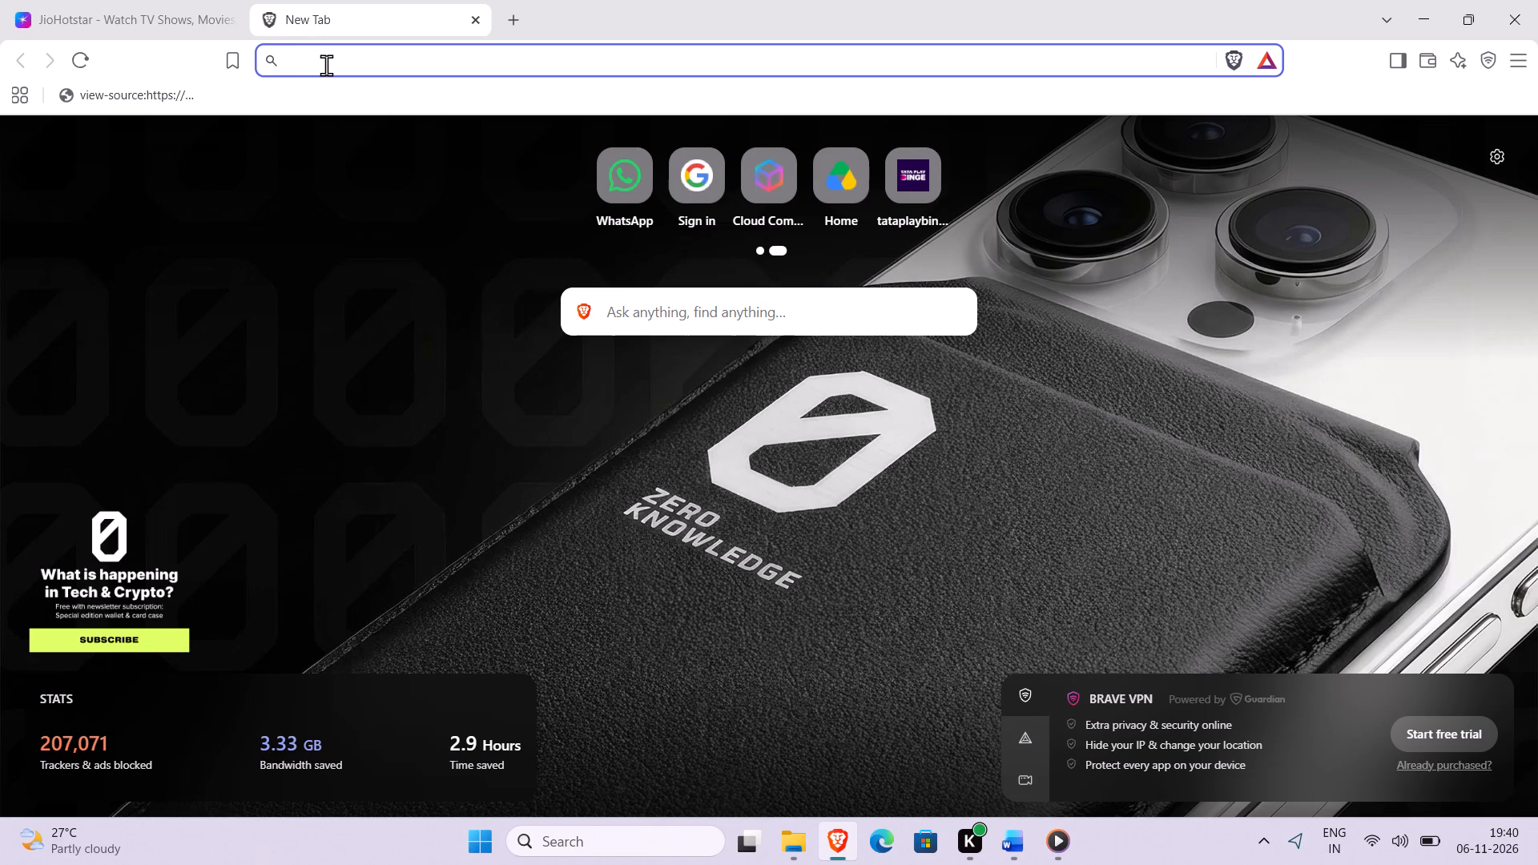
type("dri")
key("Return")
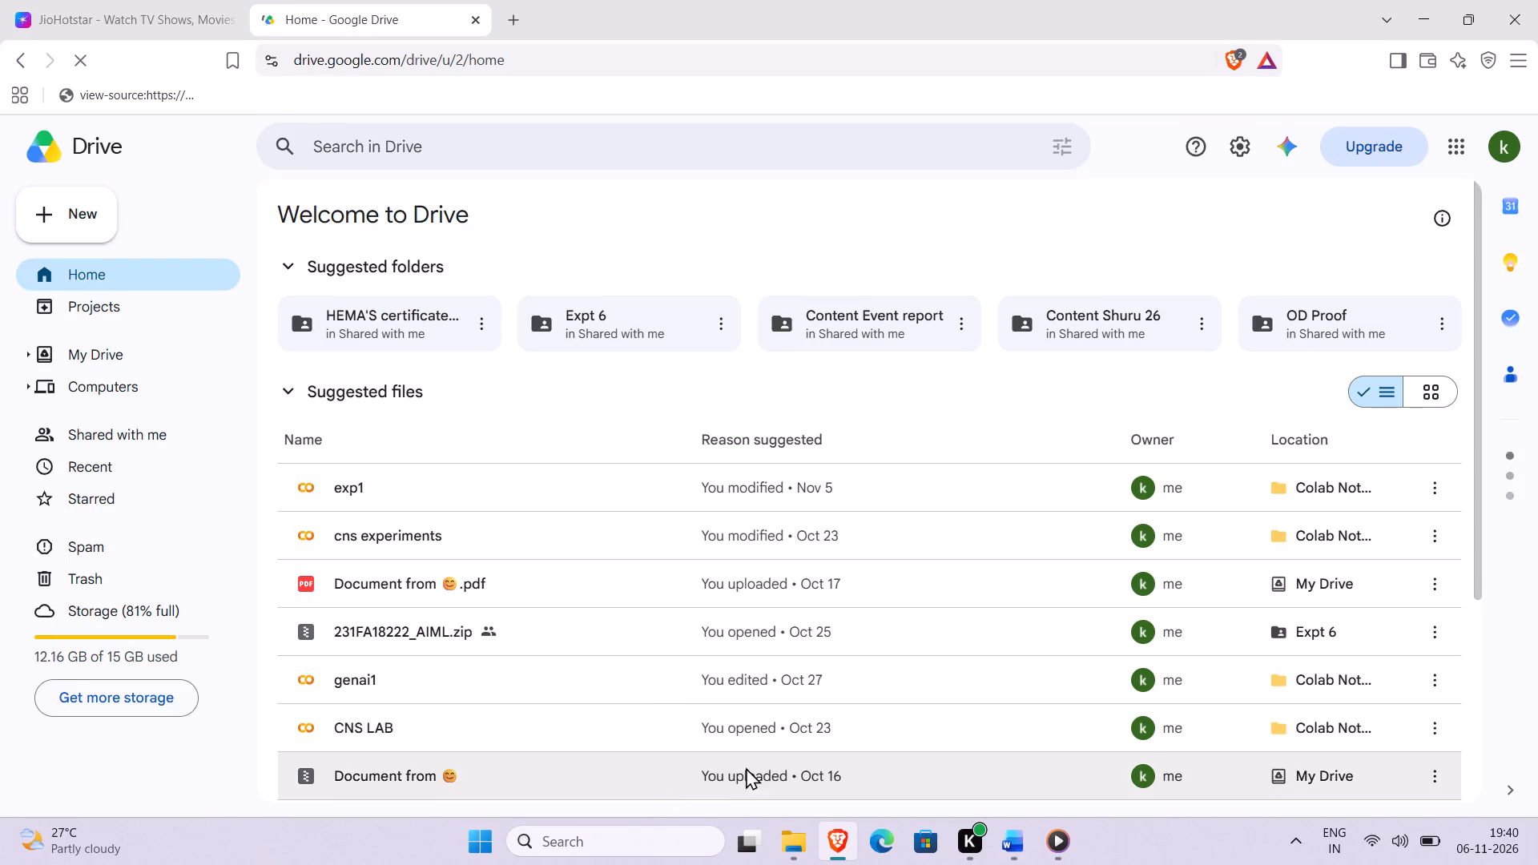
Switch Google Drive to the student's first listed account that has an active session.
left_click(1515, 143)
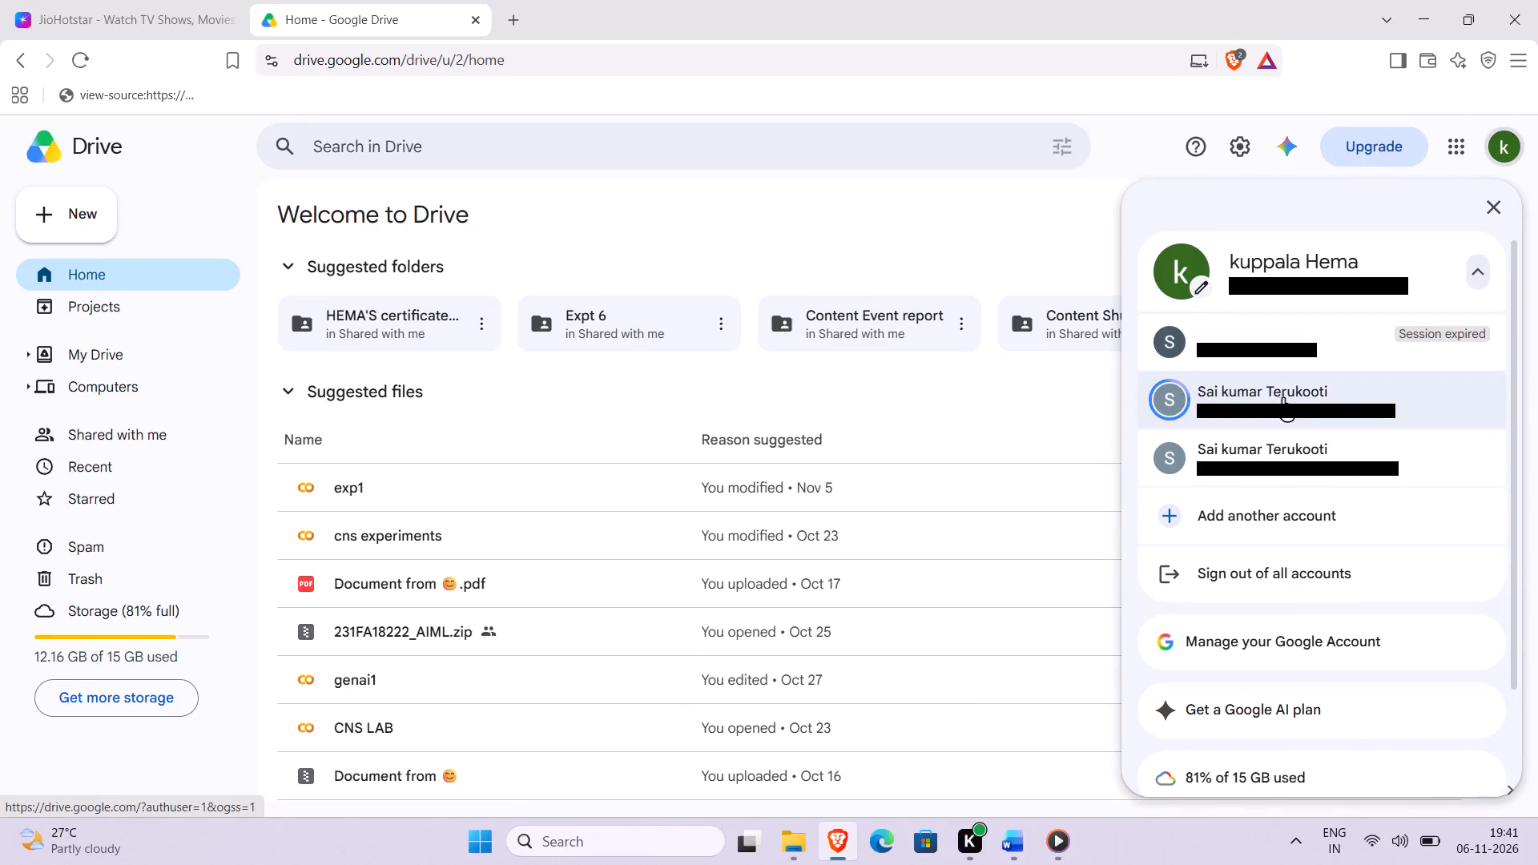
left_click(1251, 372)
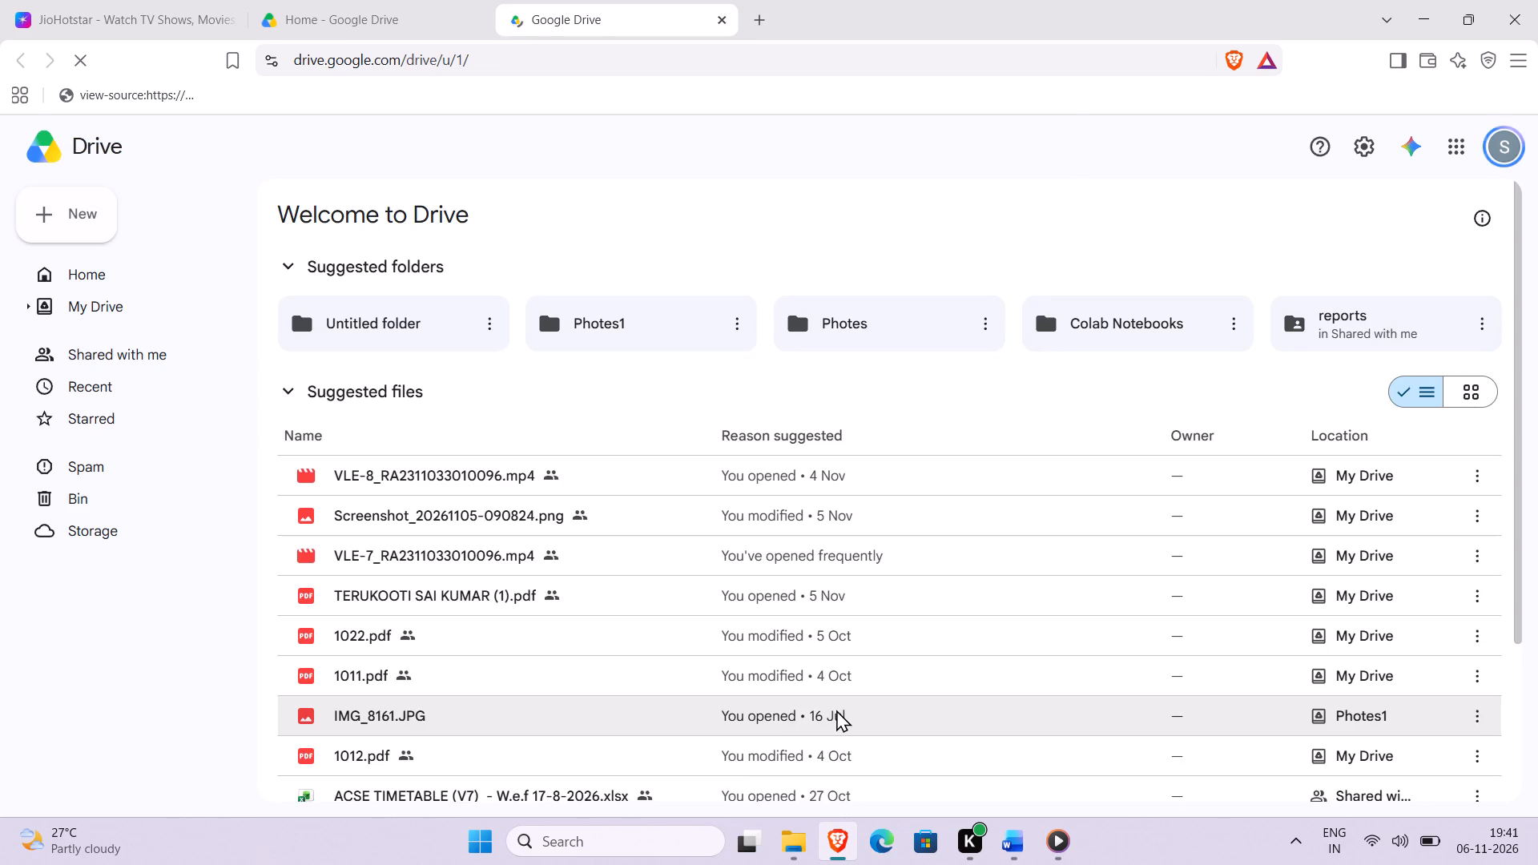
Upload the exported VLE7 report PDF from the Downloads folder in File Explorer to the Google Drive home page in Brave.
left_click(797, 821)
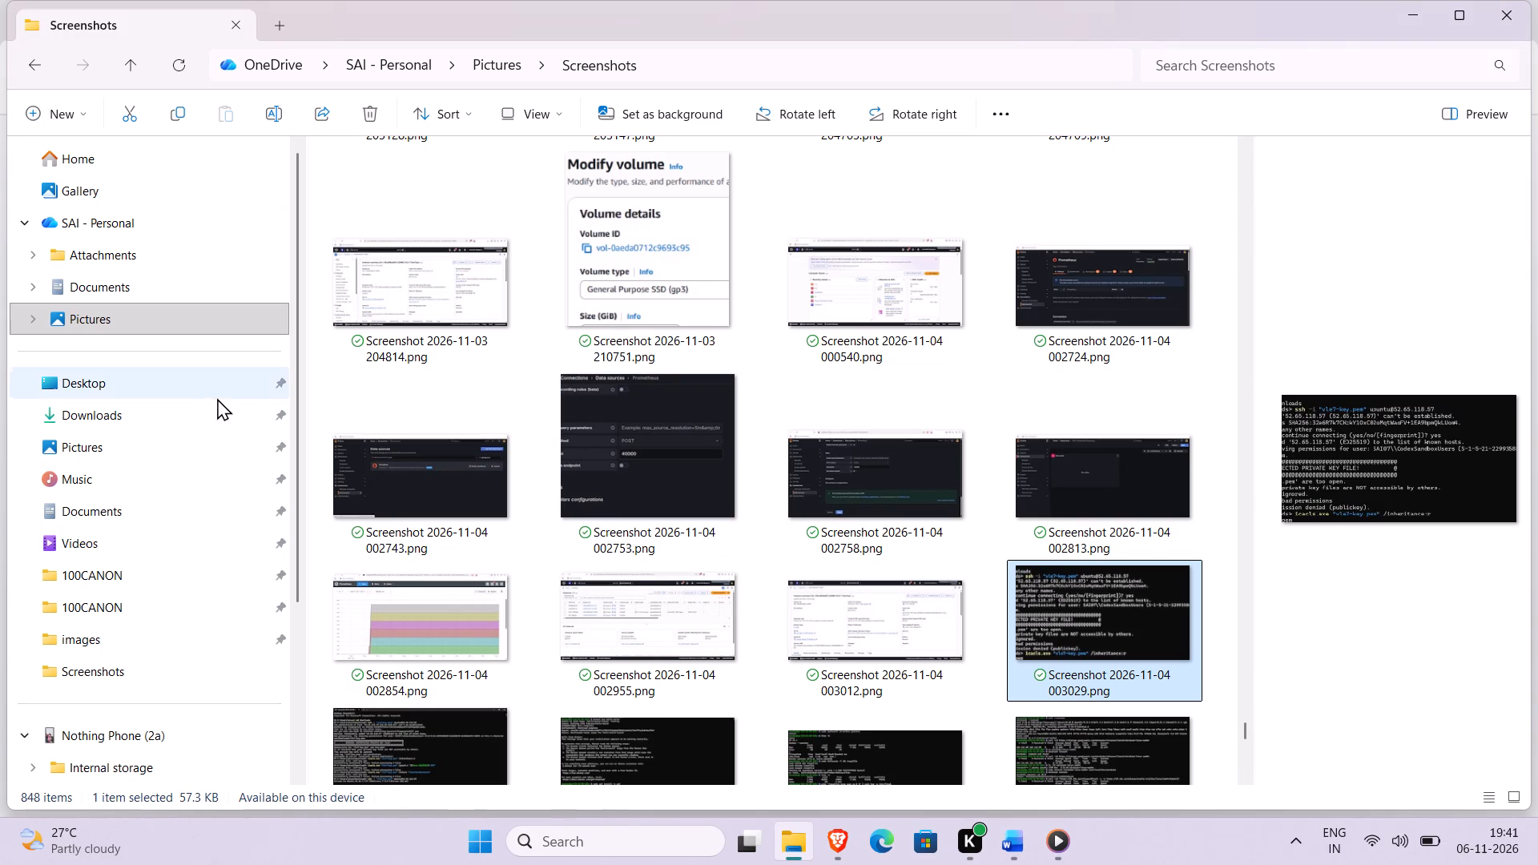
left_click(175, 408)
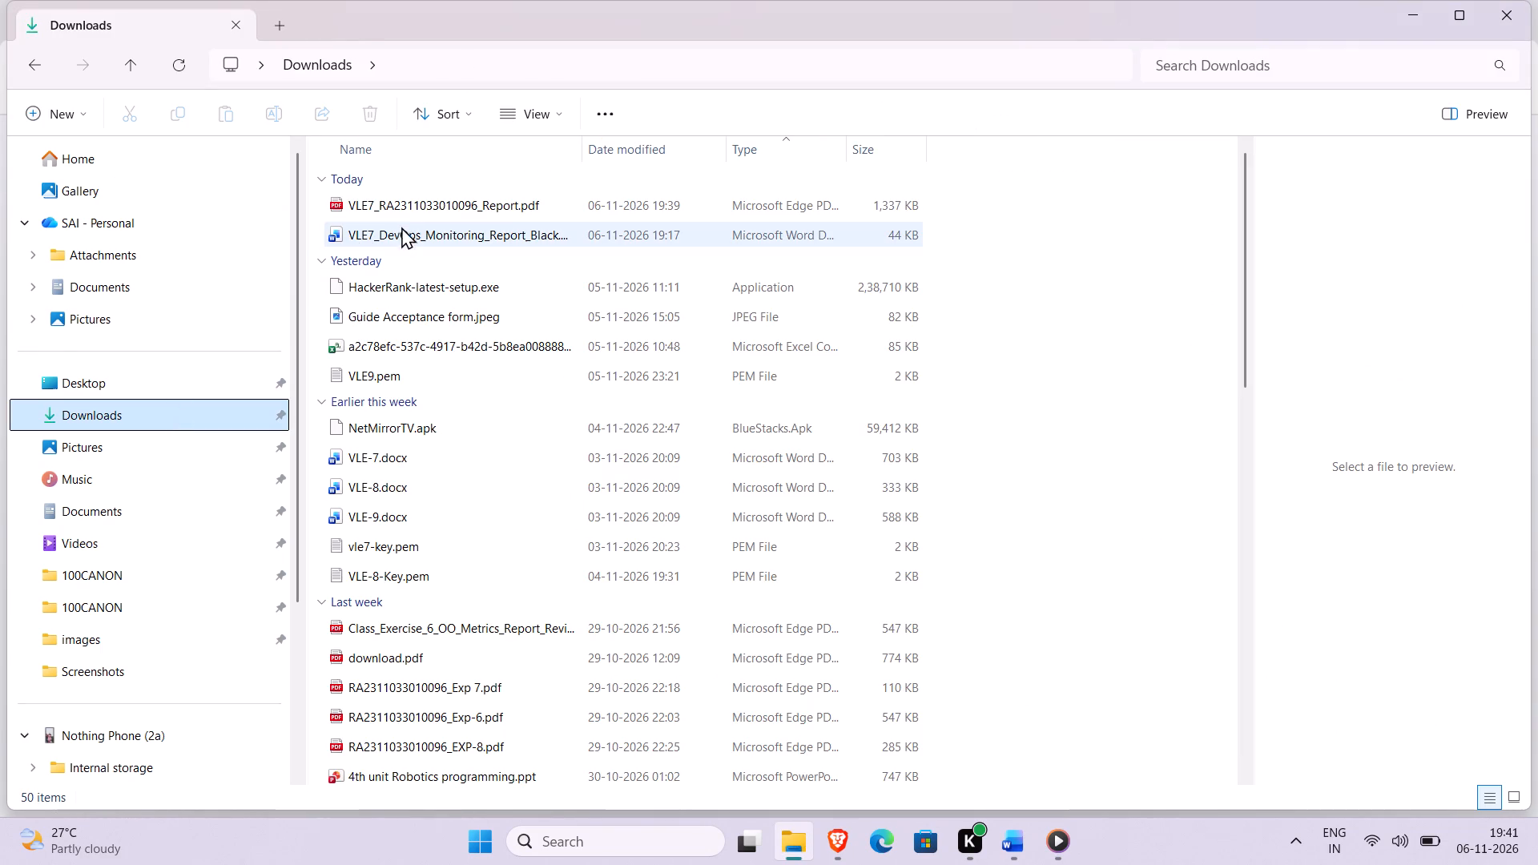
left_click_drag(444, 204, 835, 831)
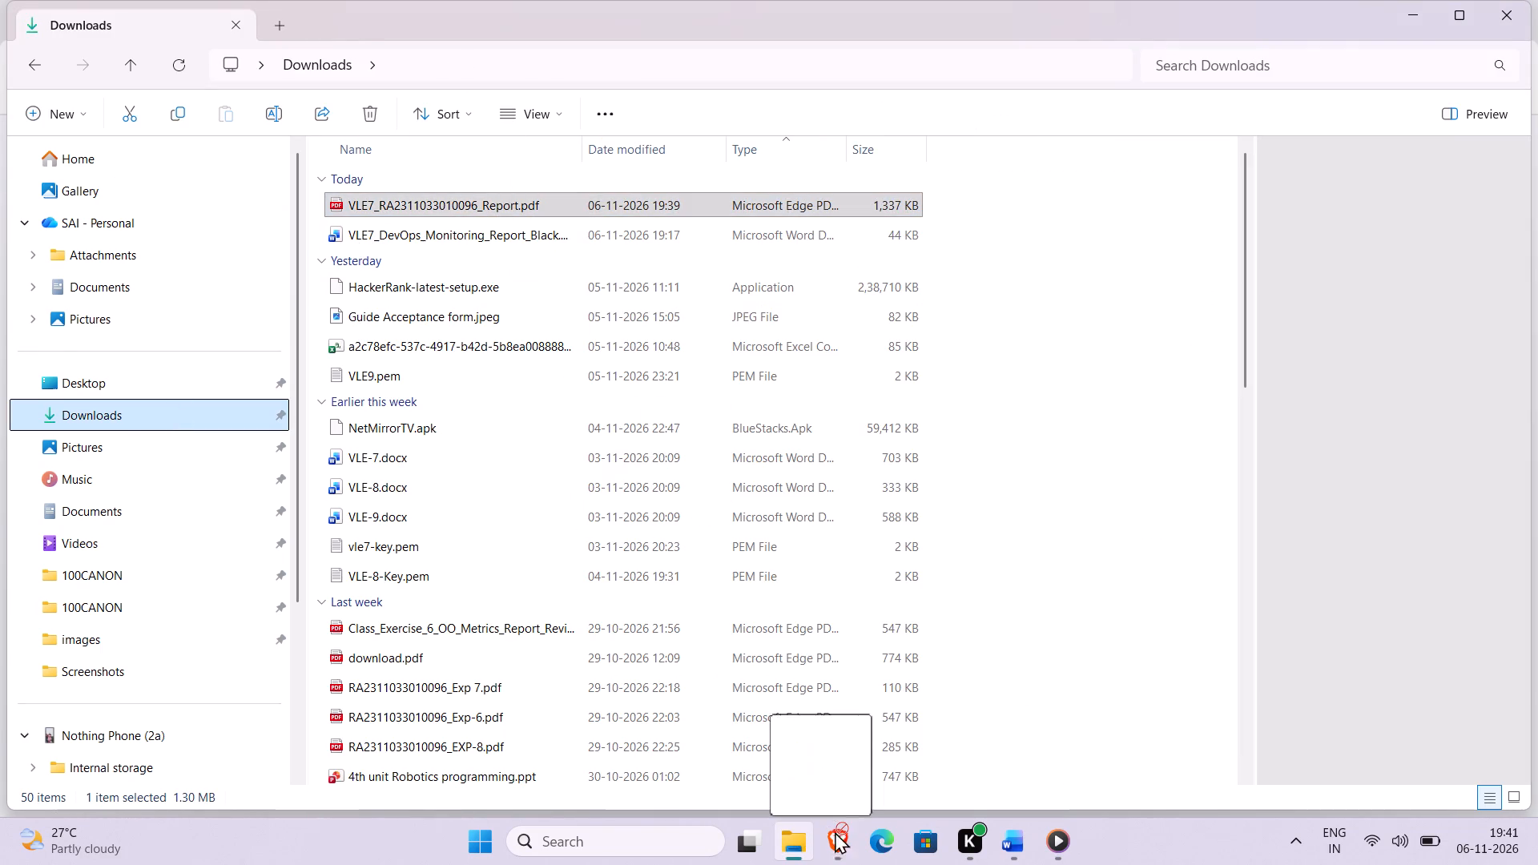
left_click_drag(835, 831, 762, 535)
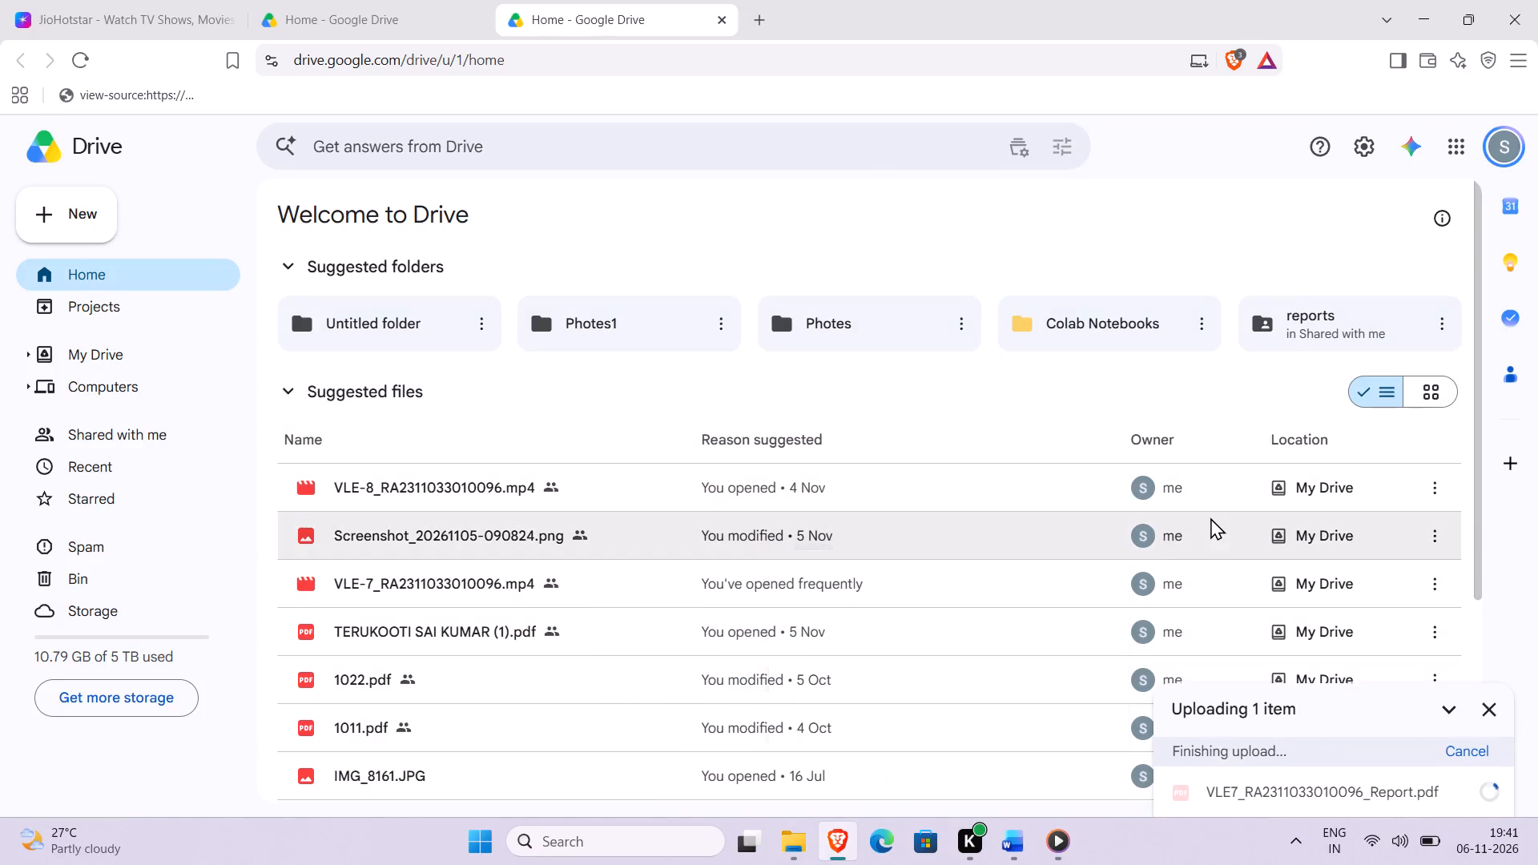
Open the uploaded VLE7 report PDF in the Drive preview and close the Gemini pane.
left_click(1287, 803)
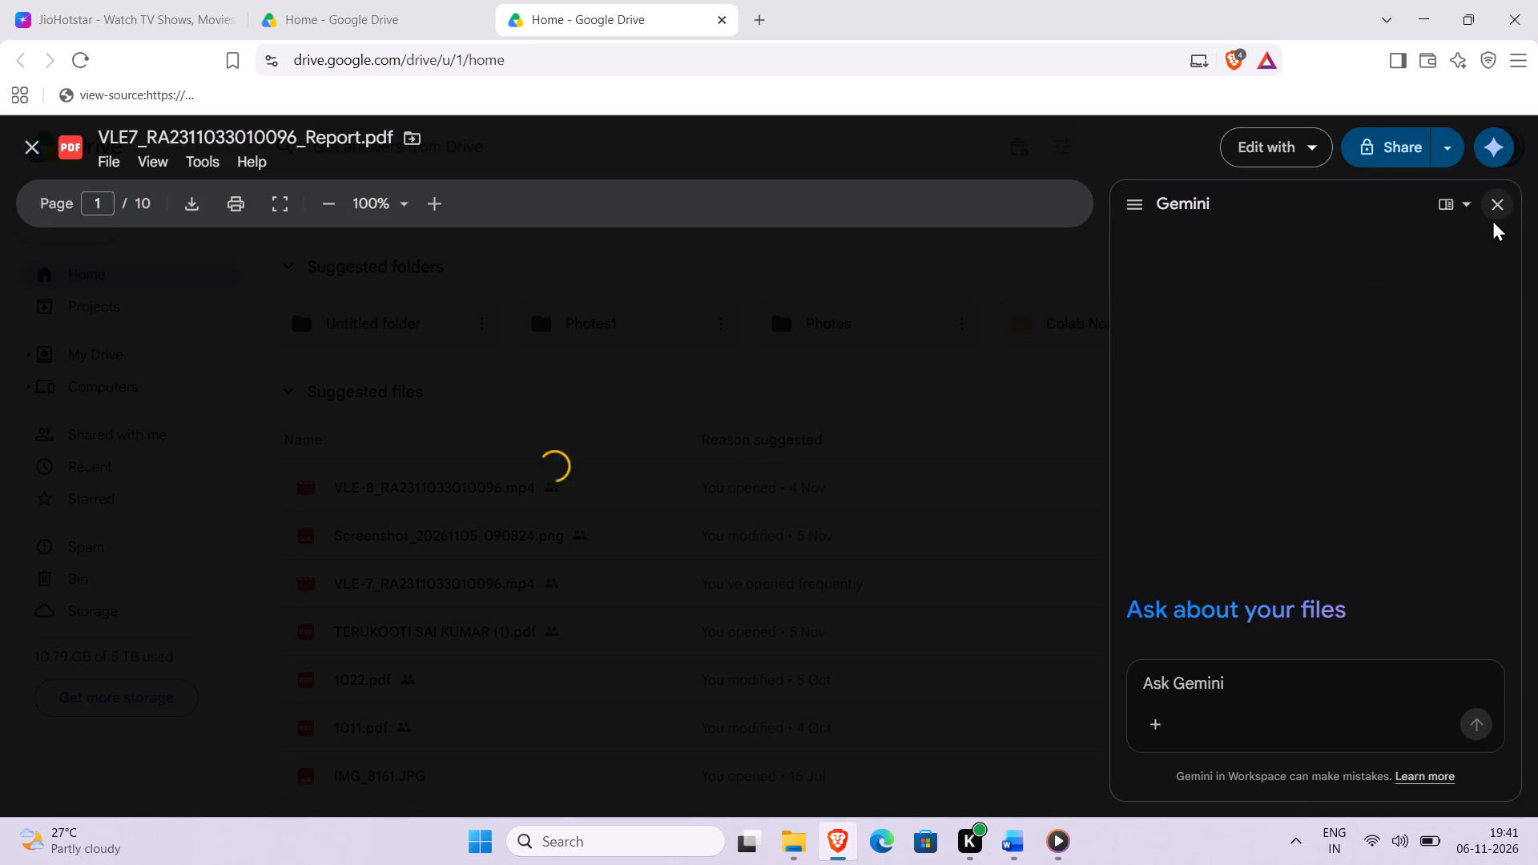
left_click(1492, 219)
scroll(1063, 421, "down", 1)
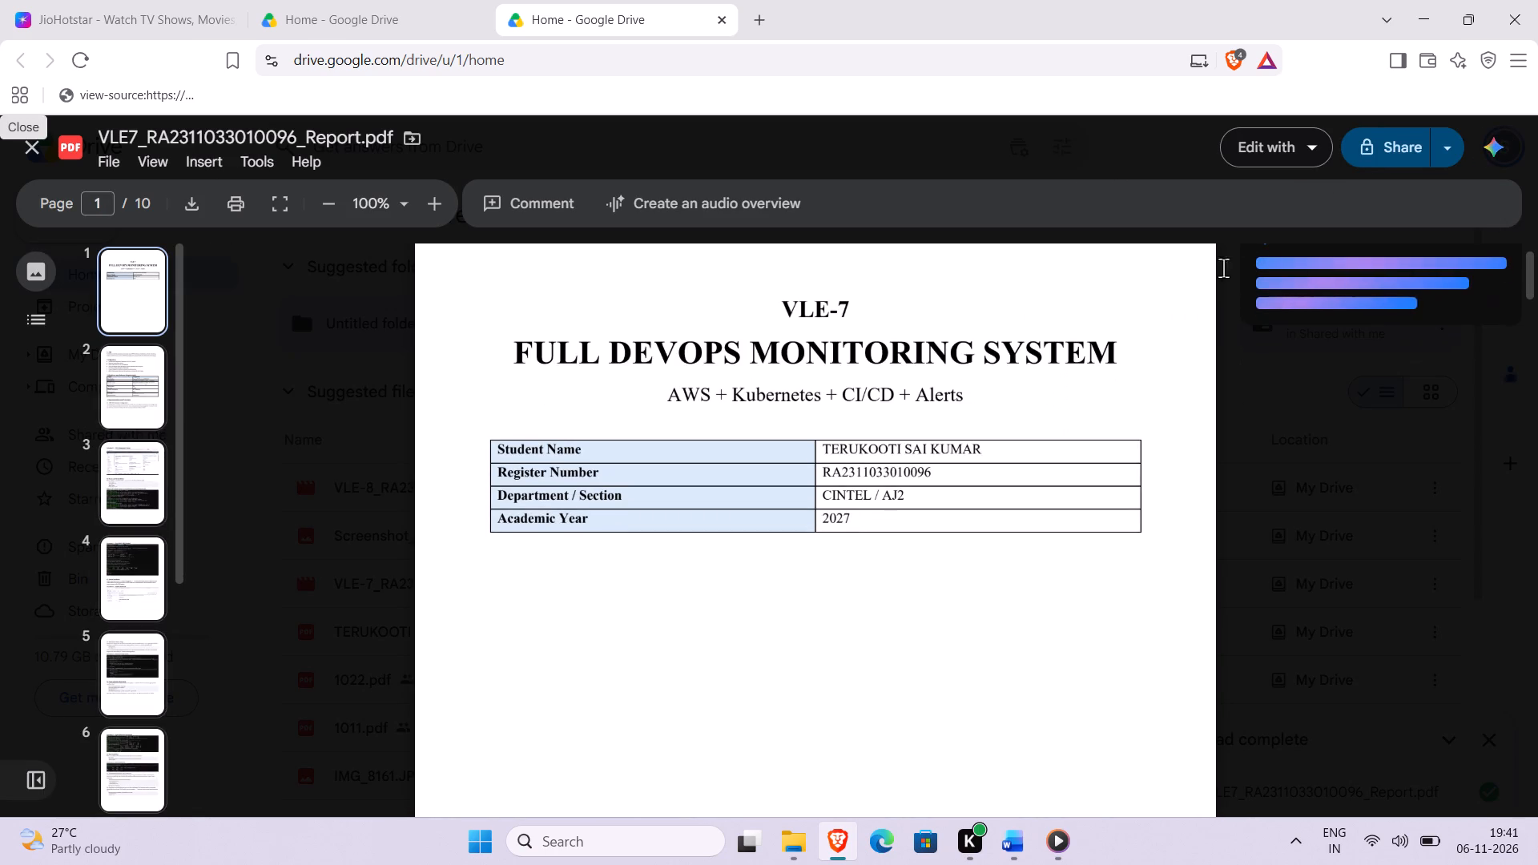
Open the report's sharing settings and change its general access to Anyone with the link.
left_click(1435, 135)
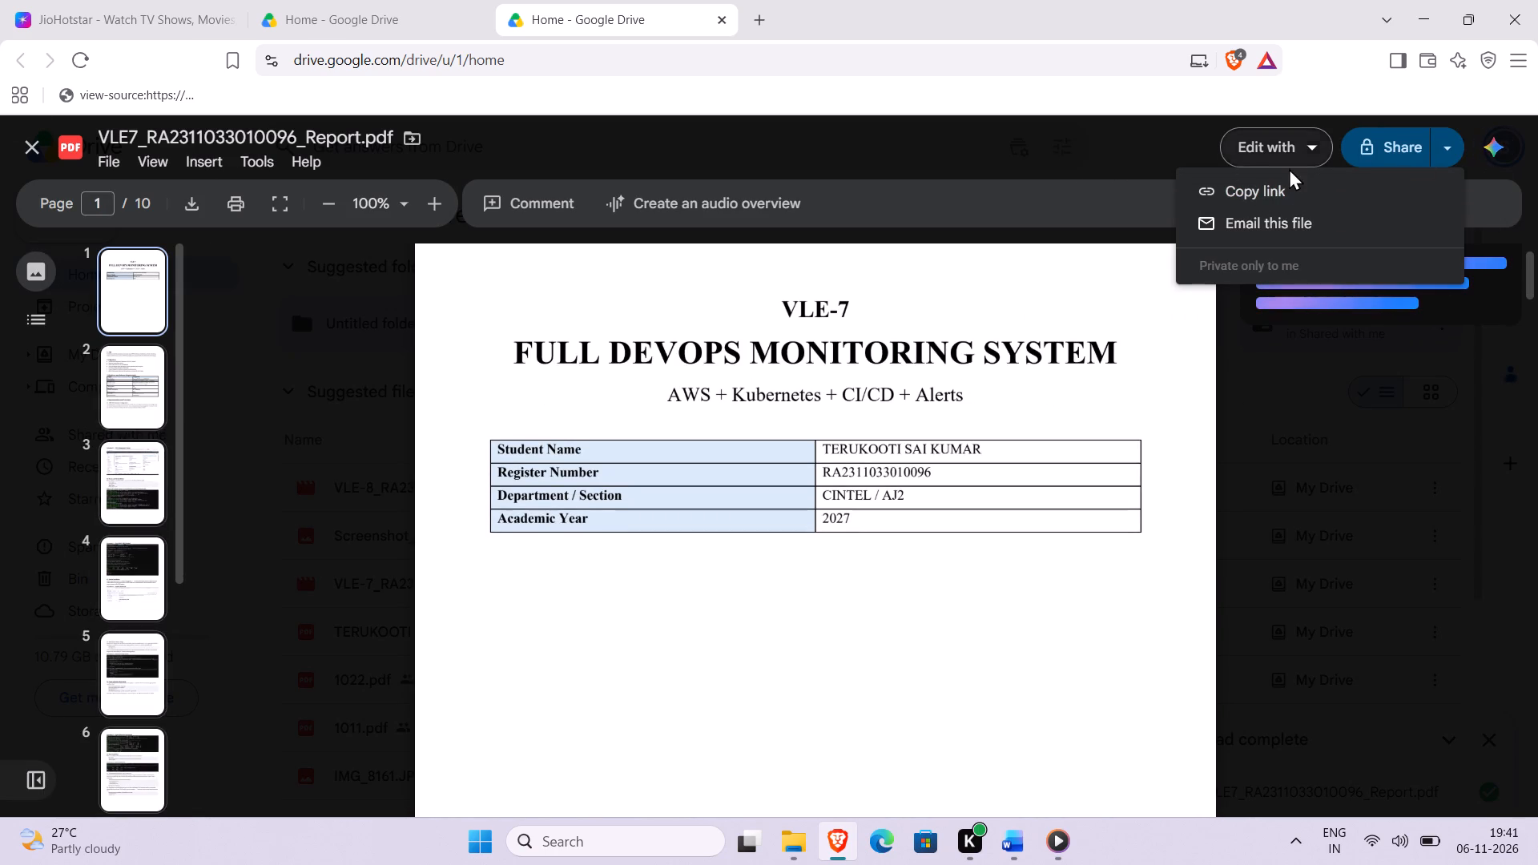
left_click(1431, 146)
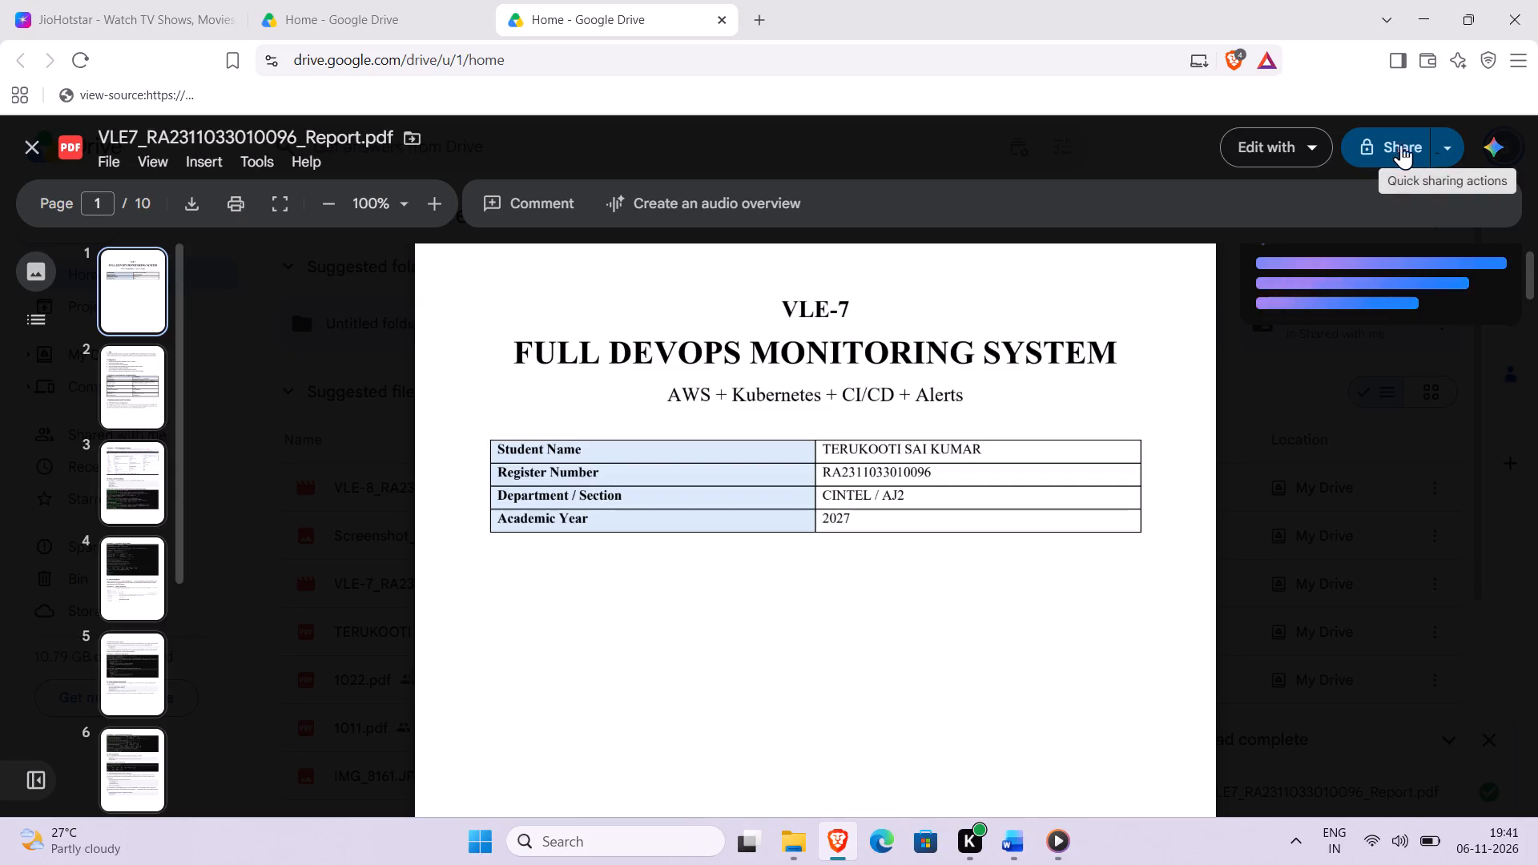
left_click(1383, 142)
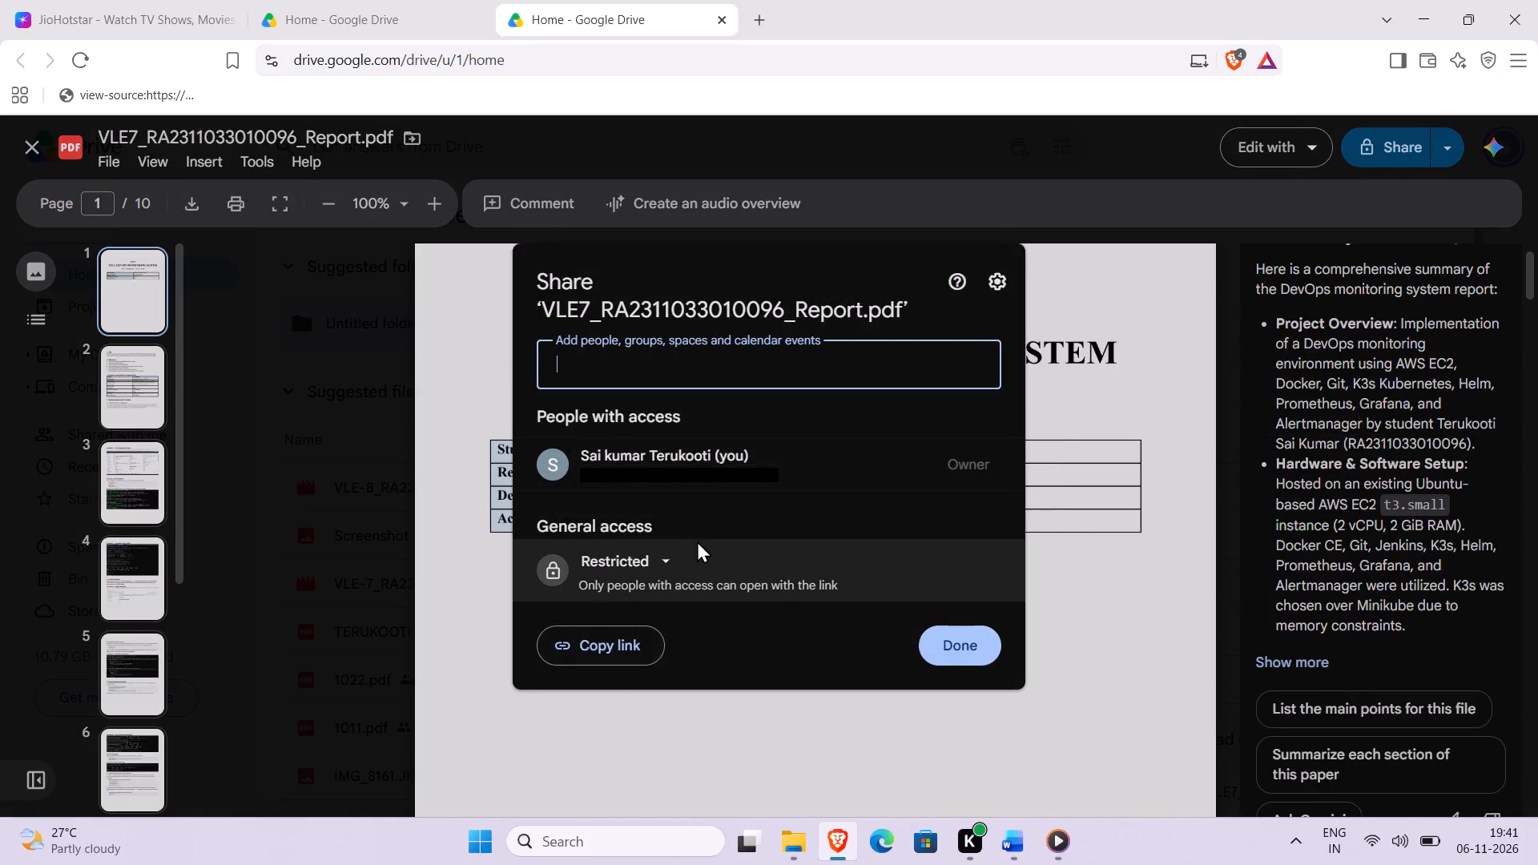
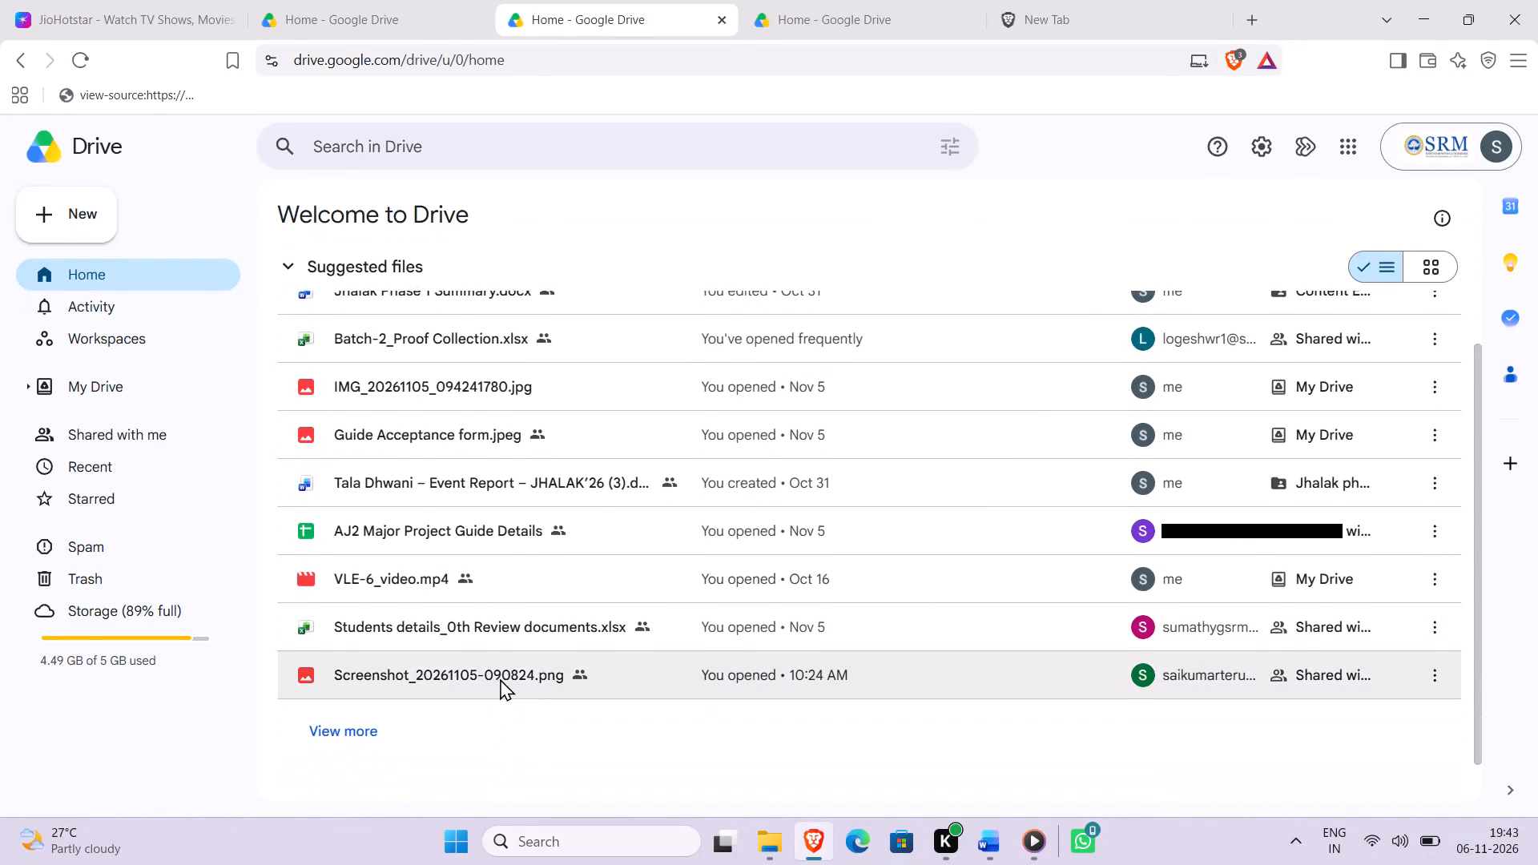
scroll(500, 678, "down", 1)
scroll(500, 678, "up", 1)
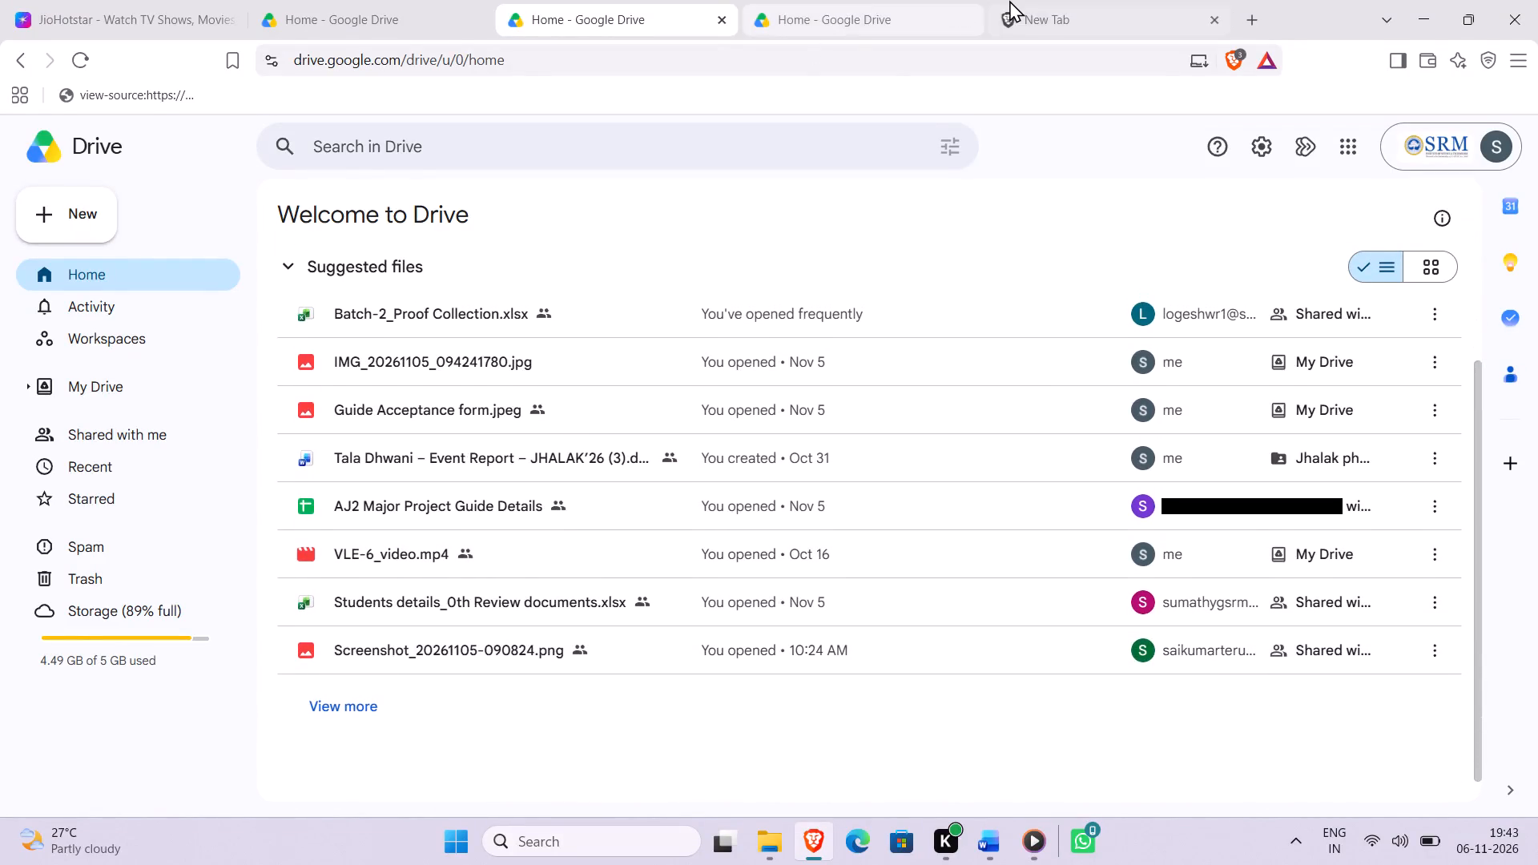
Switch to the already open blank browser tab and make its address bar ready for entry.
left_click(1048, 0)
left_click(818, 70)
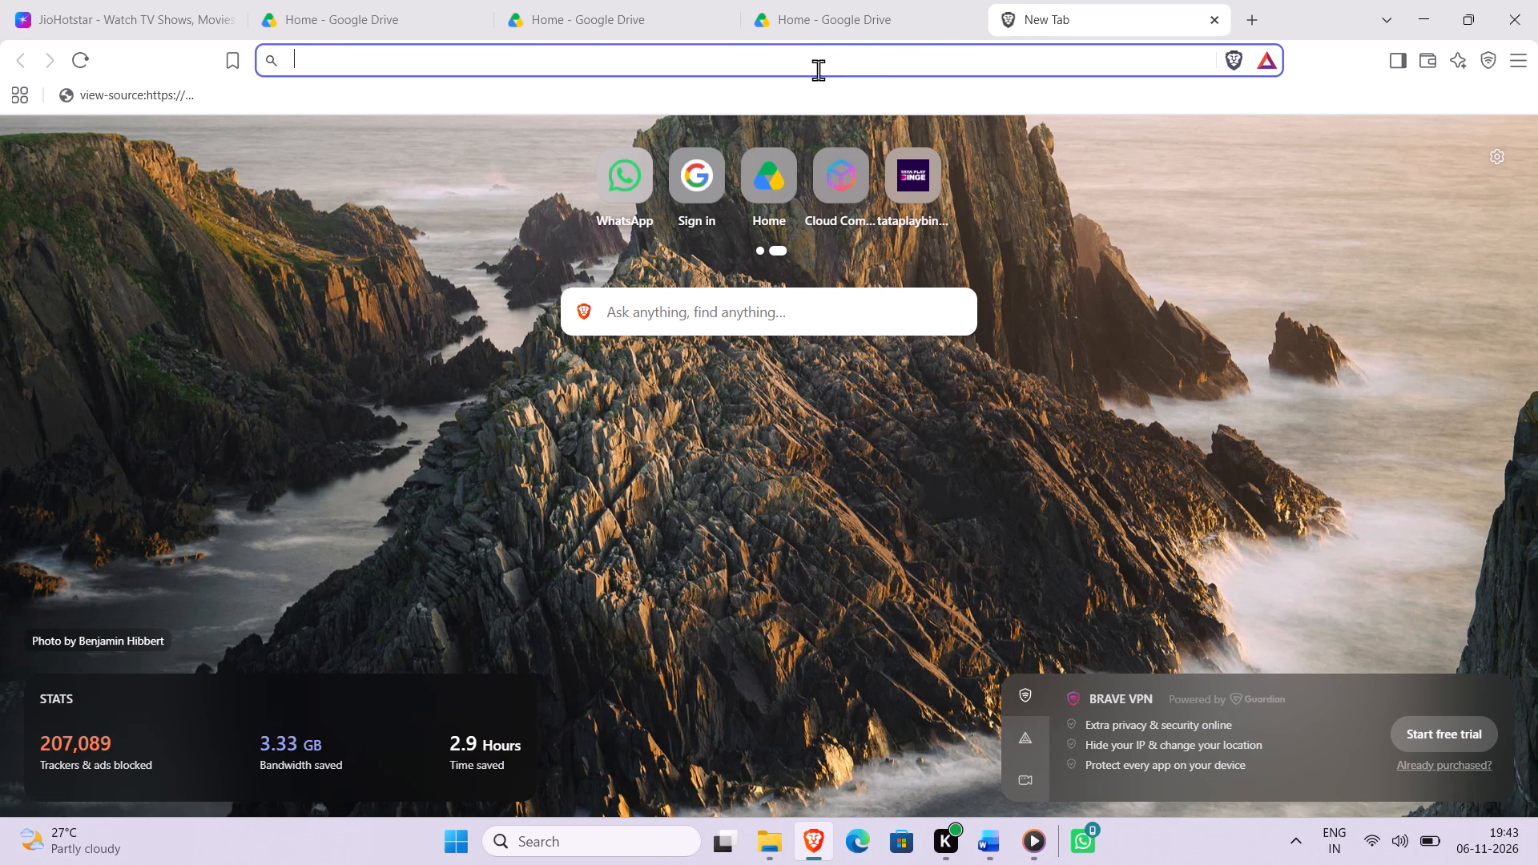
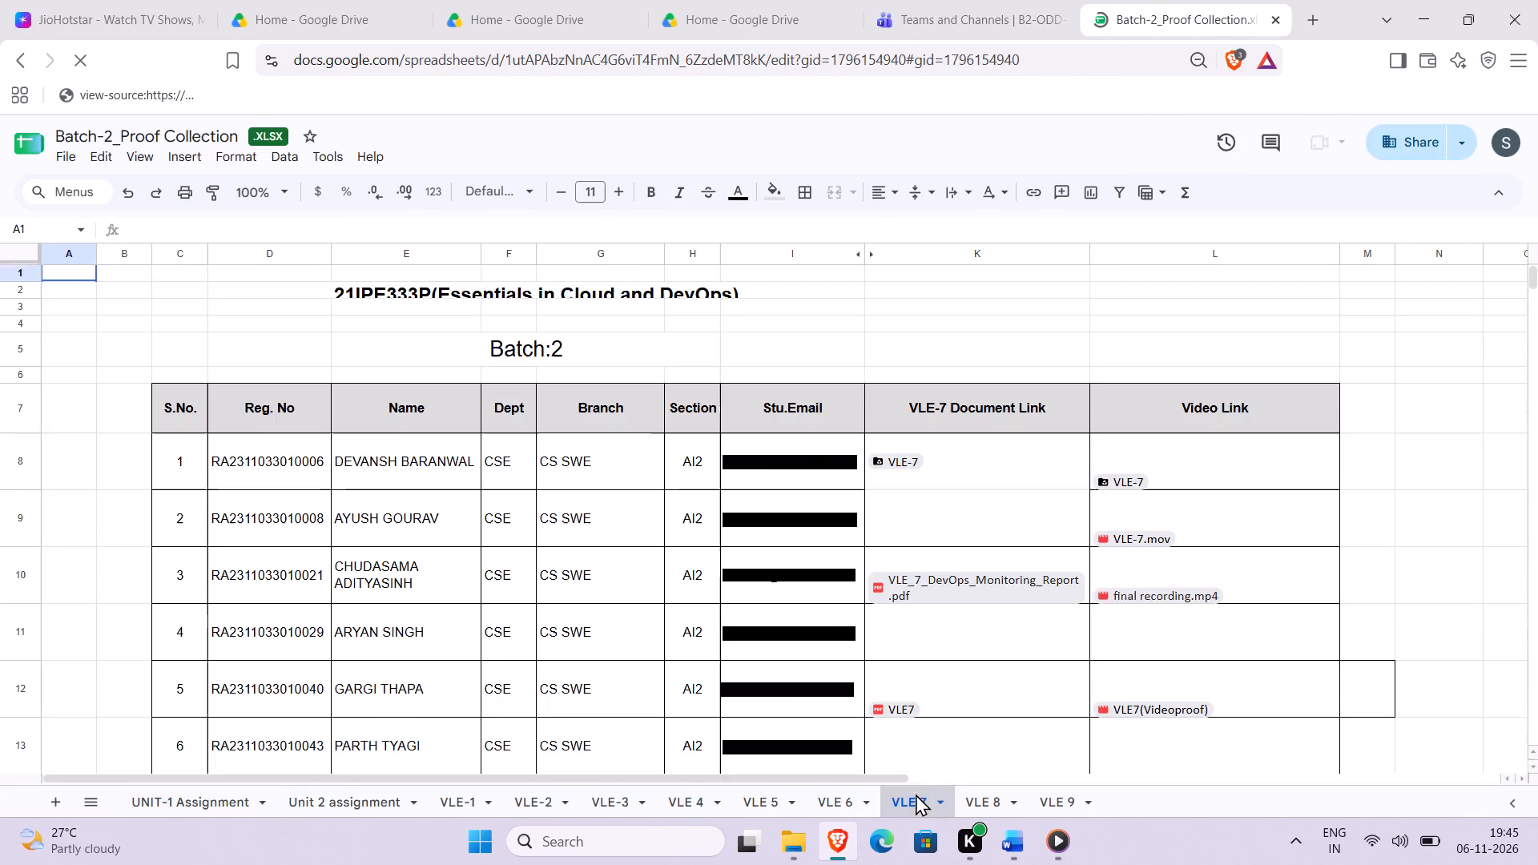
Paste the copied Drive sharing link into the VLE-7 Document Link cell for S.No. 18 (K25) on the VLE 7 sheet.
scroll(932, 549, "down", 6)
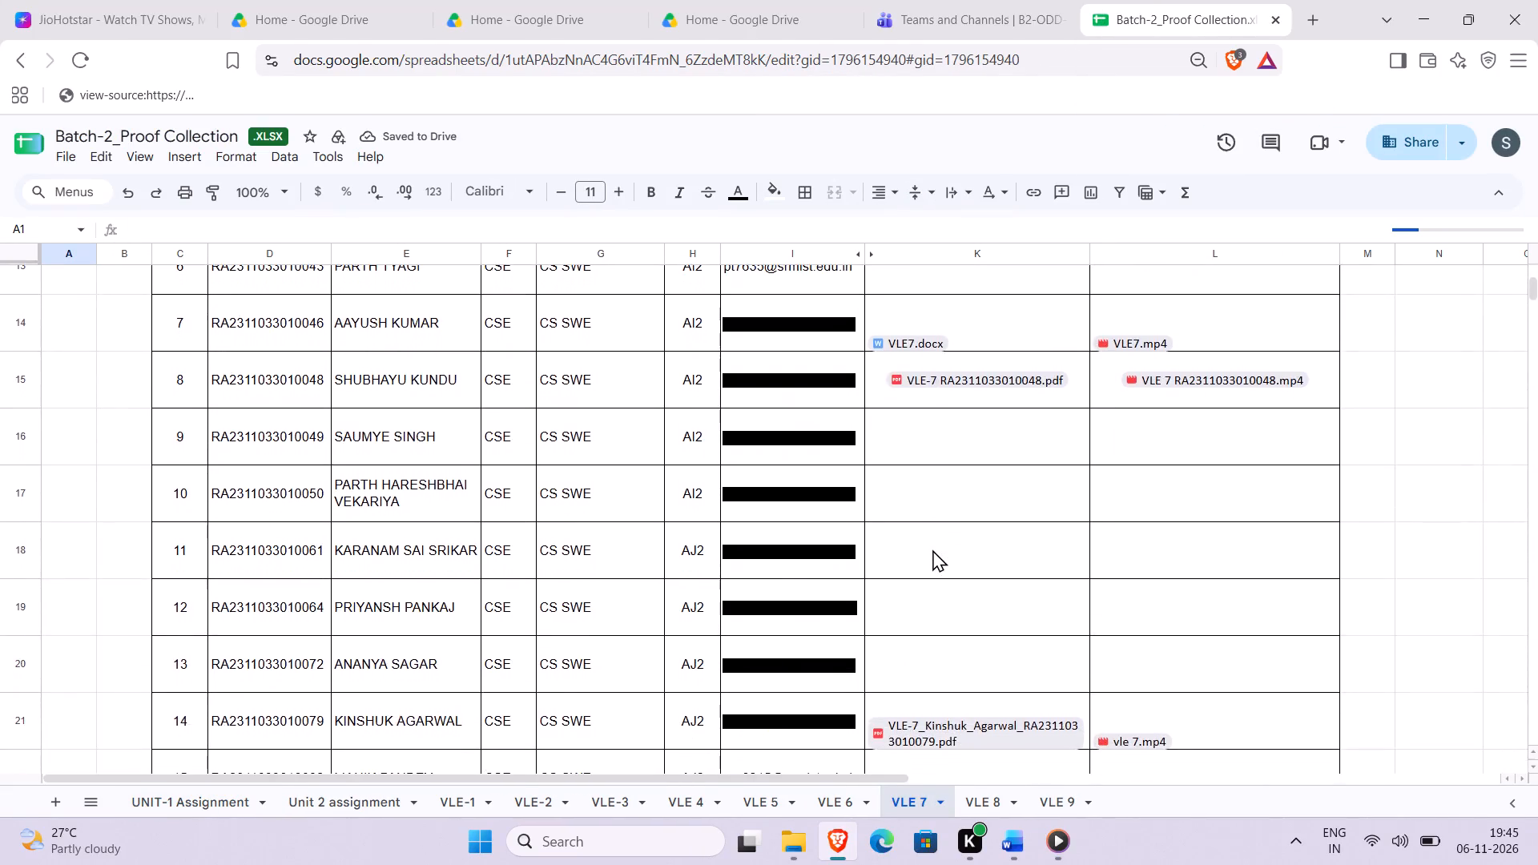
scroll(932, 549, "down", 3)
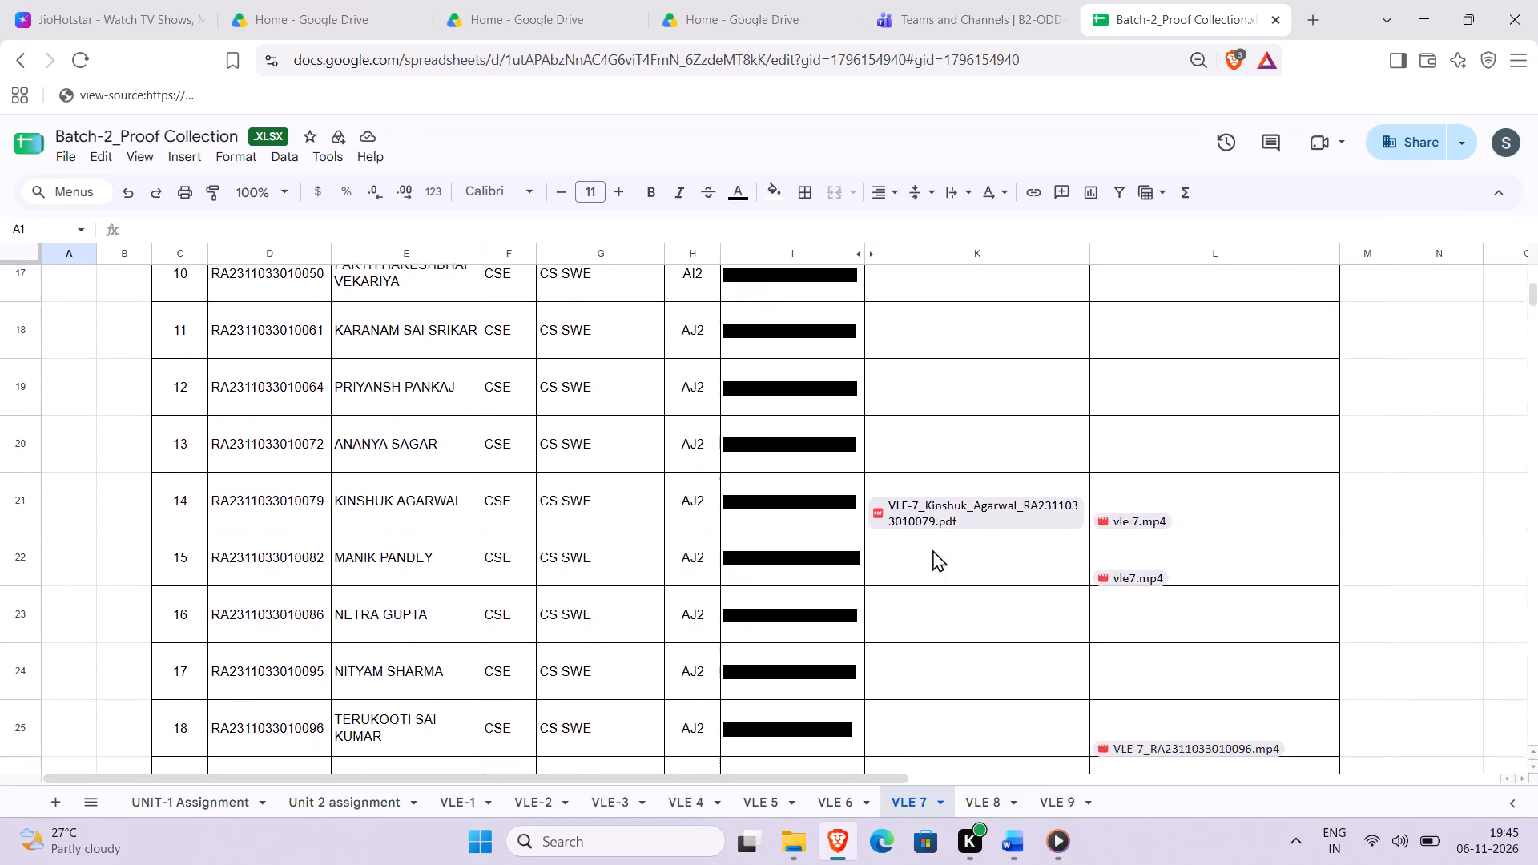
scroll(932, 549, "down", 1)
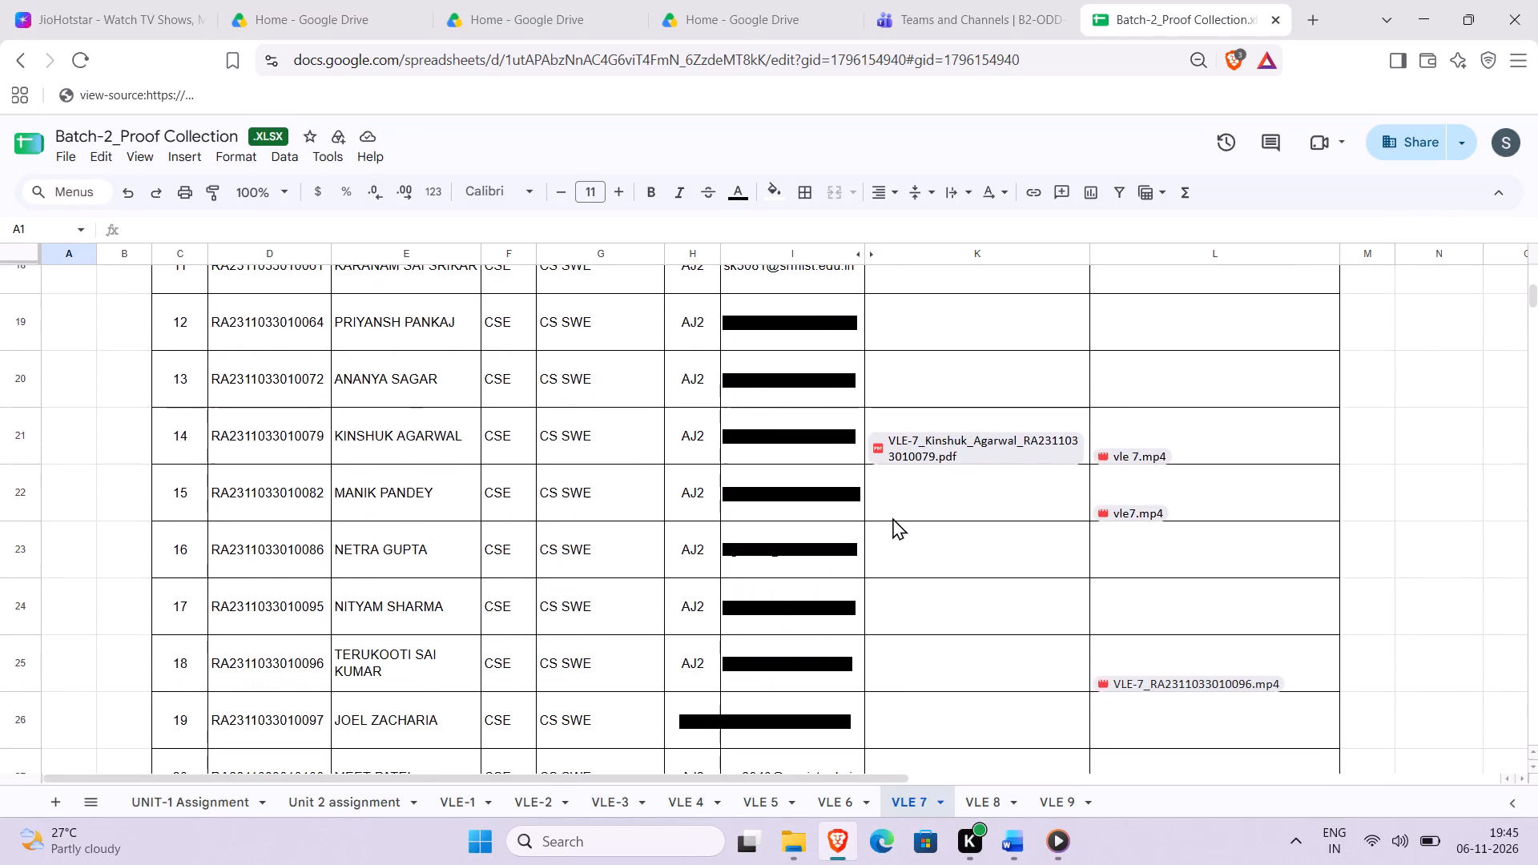
left_click(912, 657)
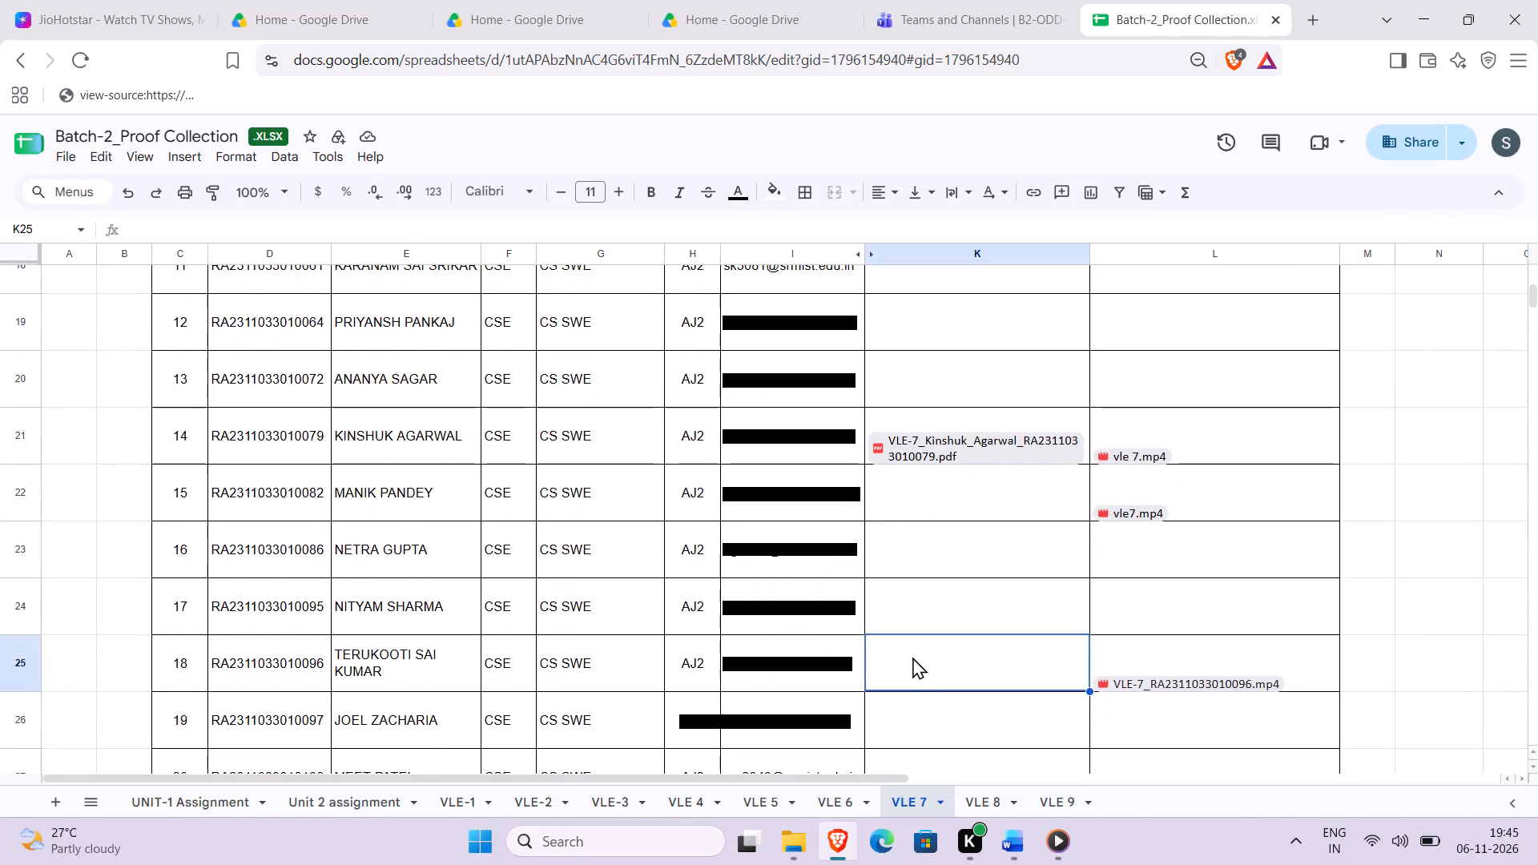
key("ctrl+v")
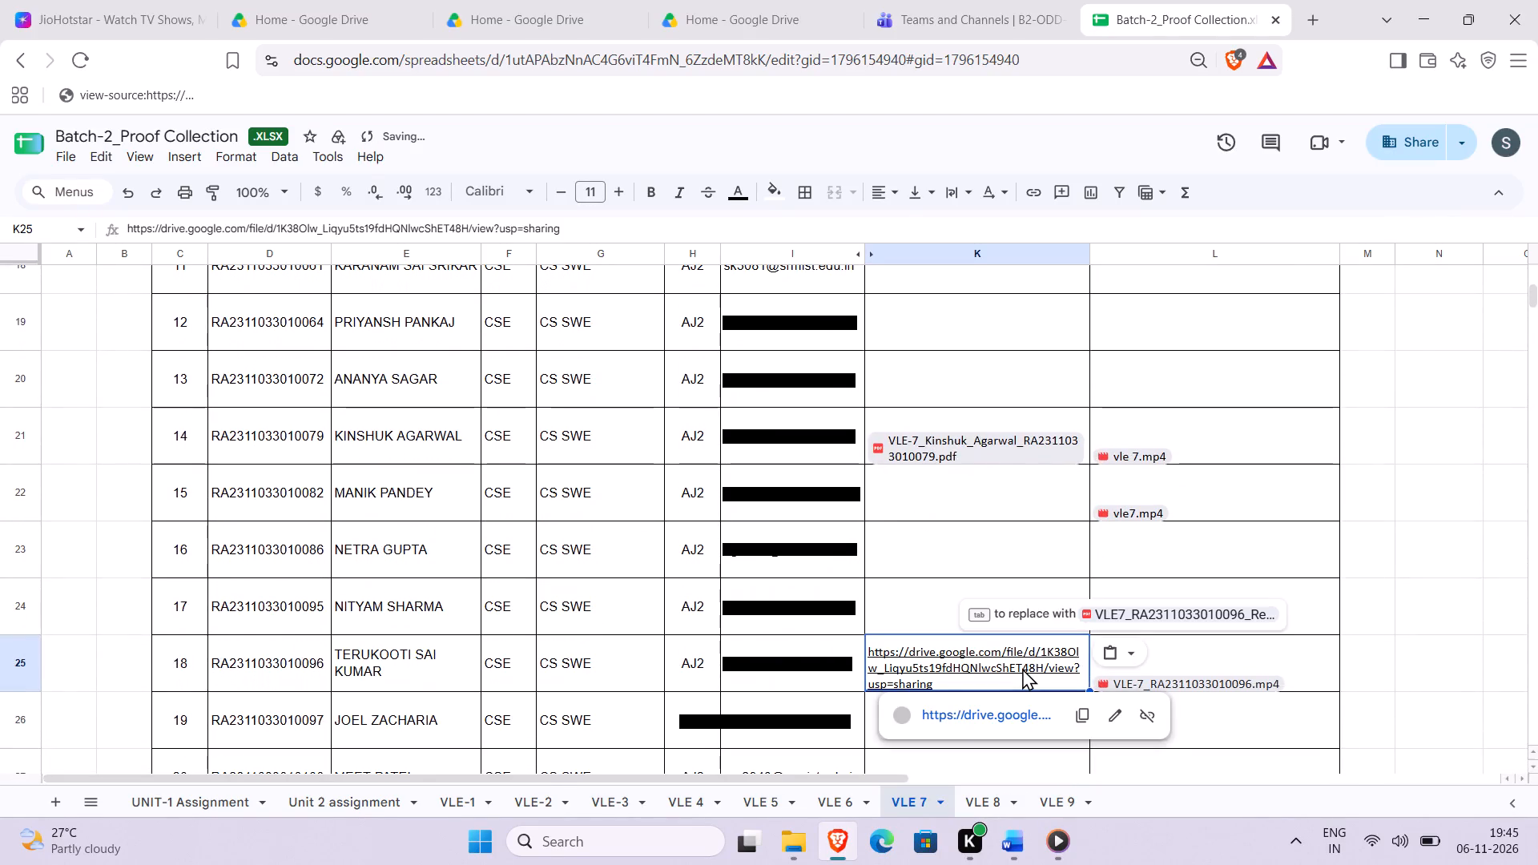
Replace the pasted URL in cell K25 with a file chip for the report PDF.
scroll(983, 730, "down", 2)
scroll(989, 604, "down", 2)
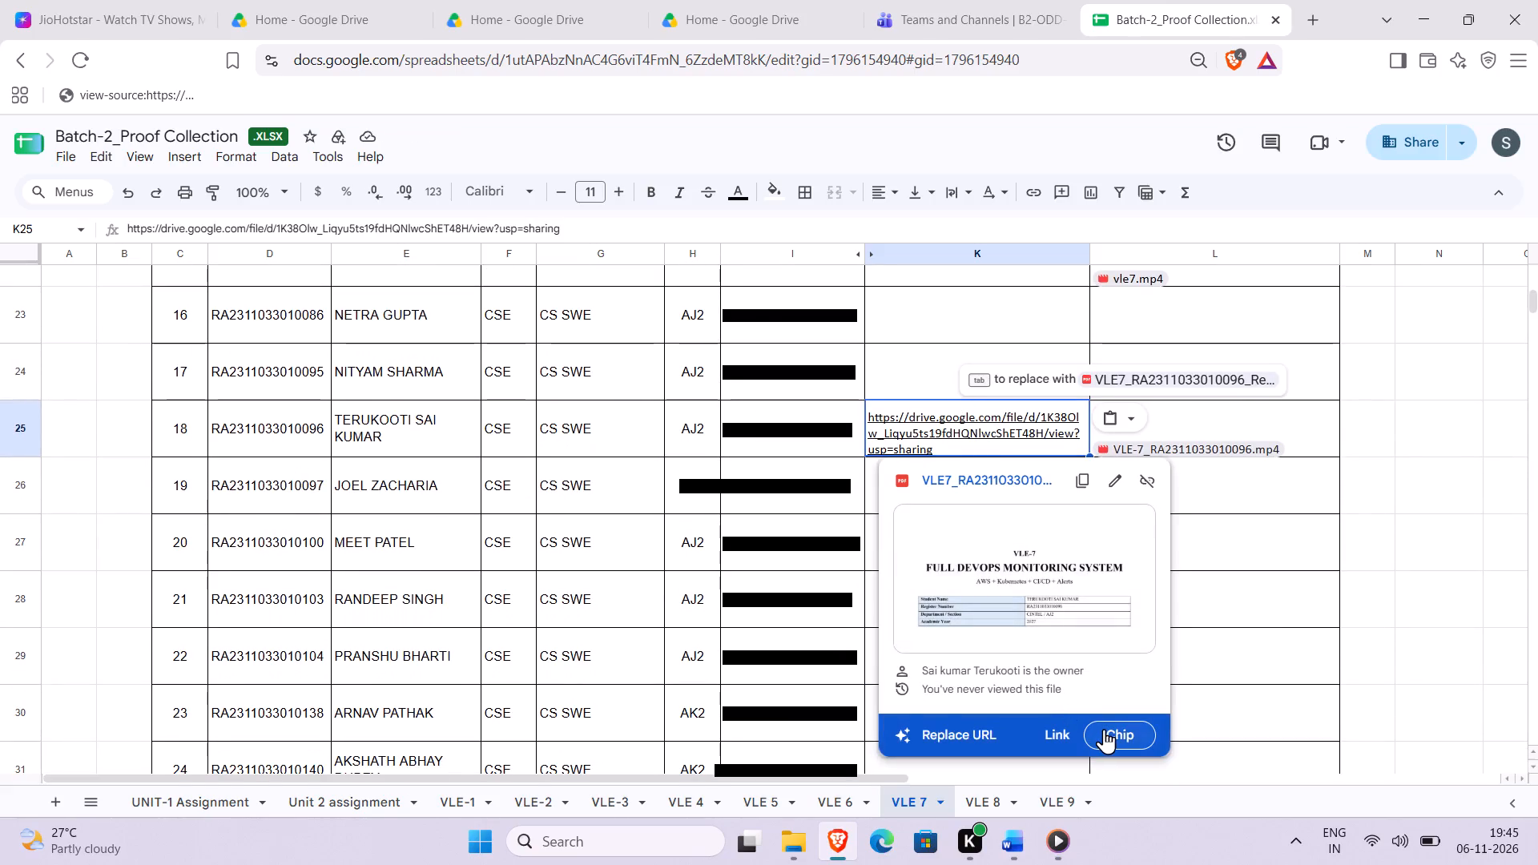
left_click(1104, 729)
Open the report PDF from the chip in K25, look through its pages, and return to the Batch-2_Proof Collection spreadsheet.
left_click(967, 428)
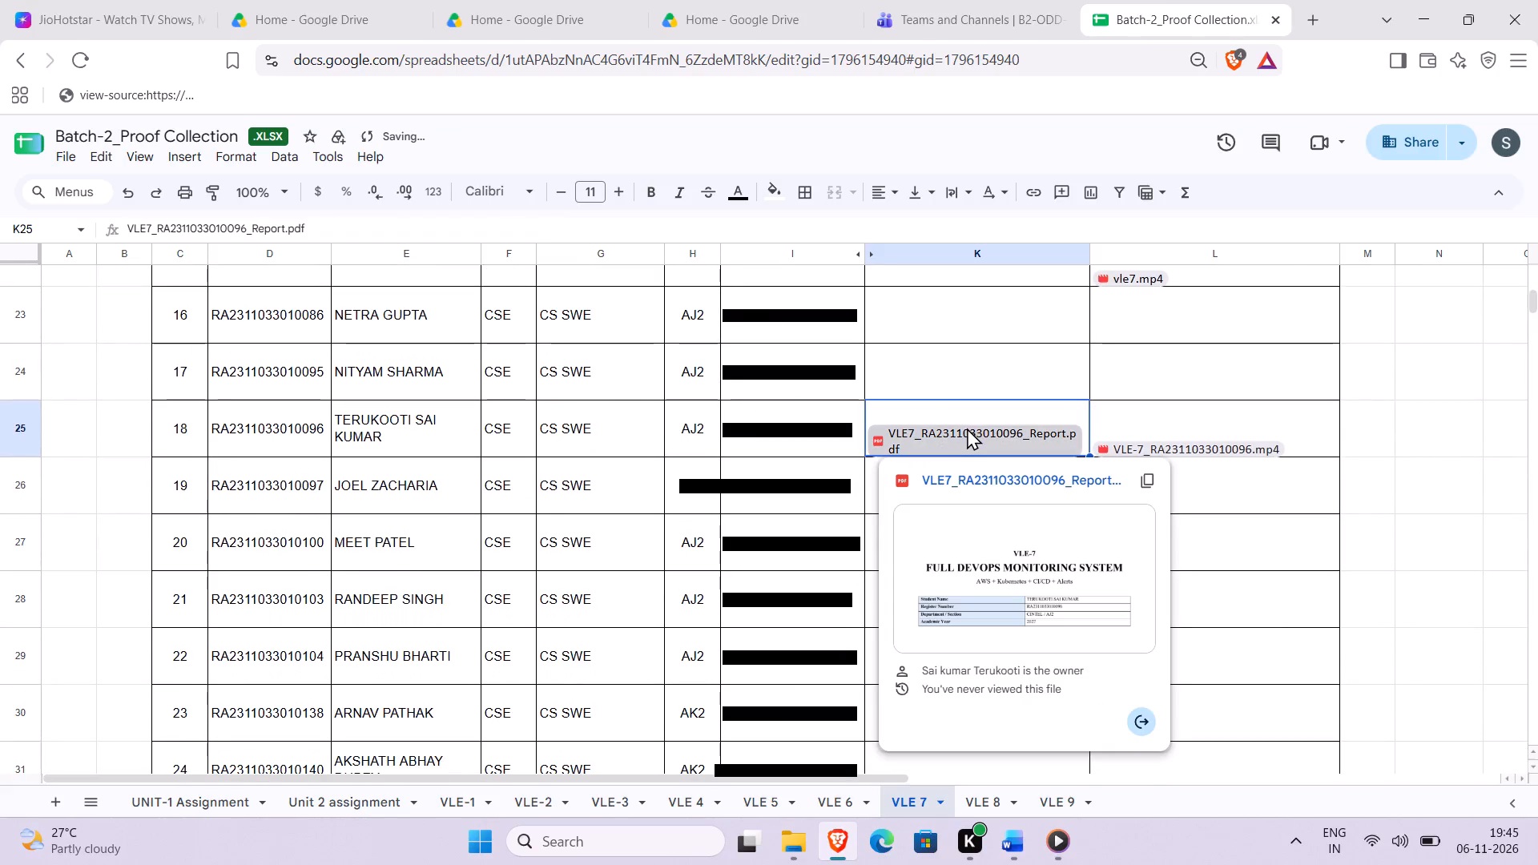
left_click(1015, 623)
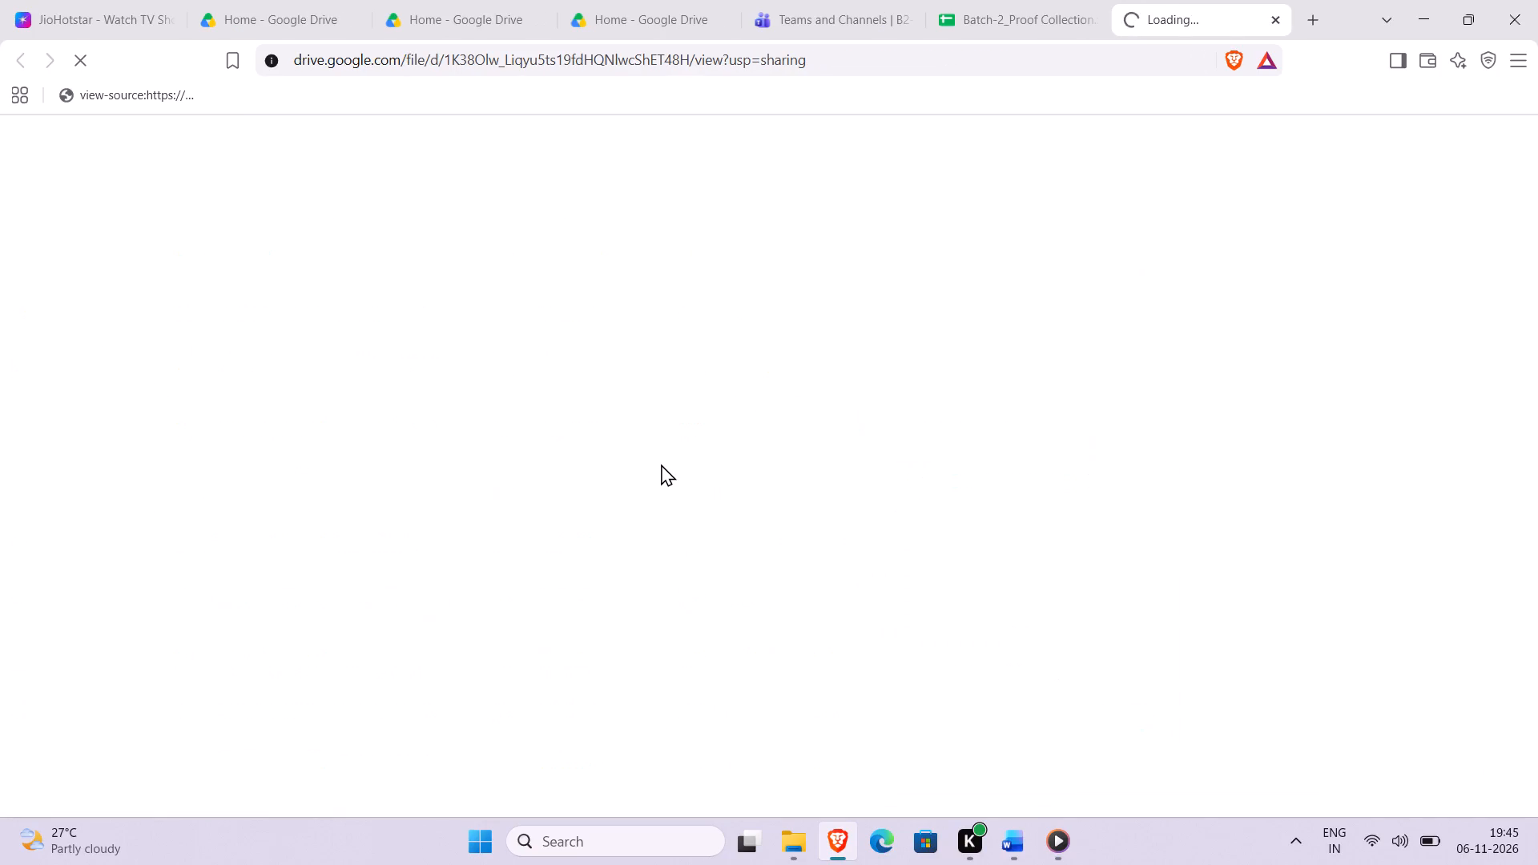
scroll(661, 464, "down", 3)
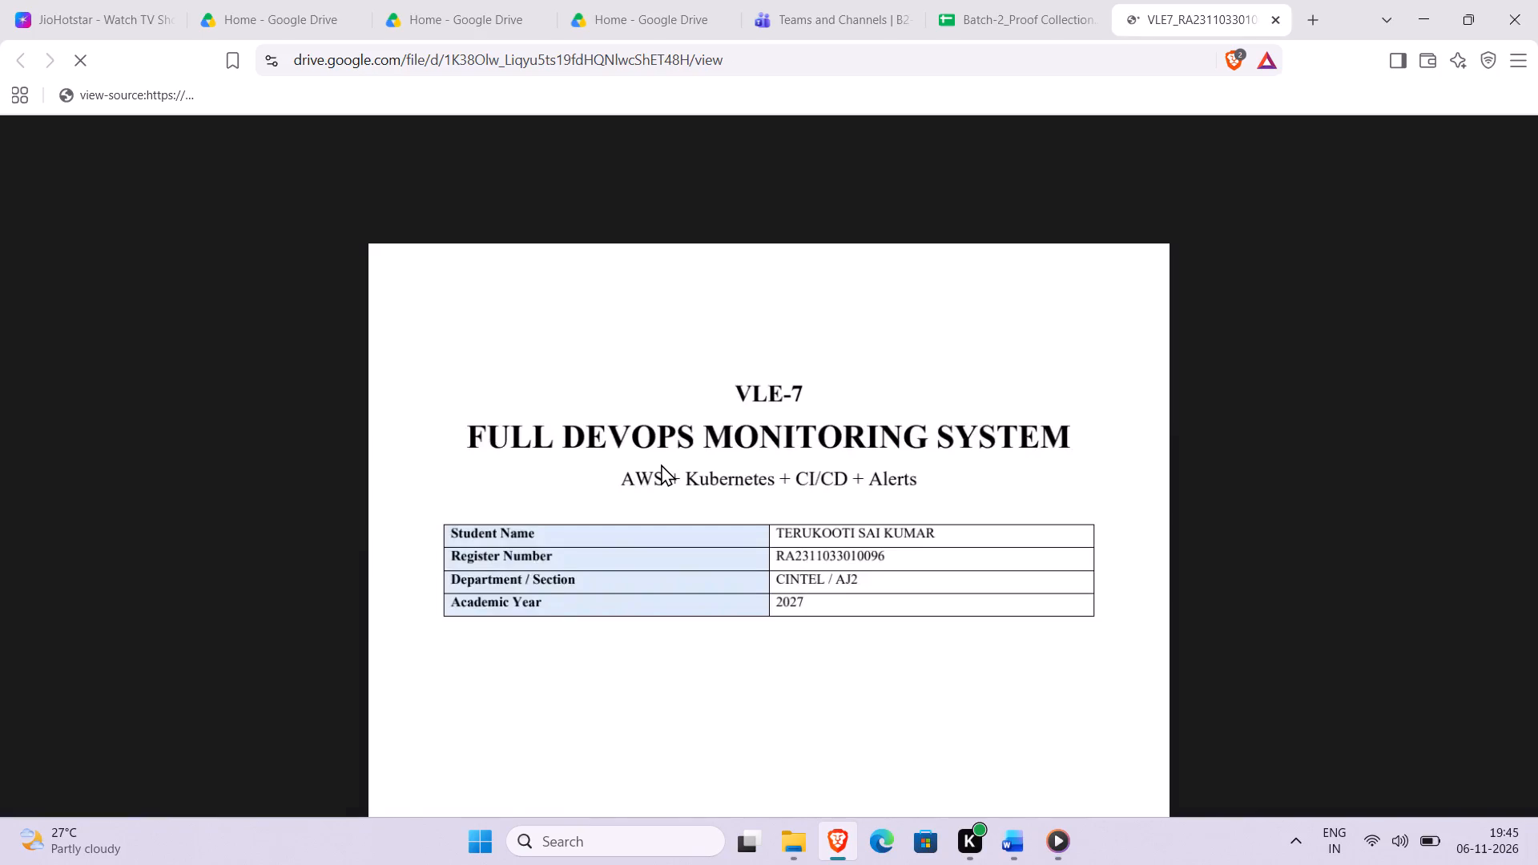
scroll(661, 464, "down", 3)
scroll(678, 558, "down", 6)
scroll(678, 558, "up", 1)
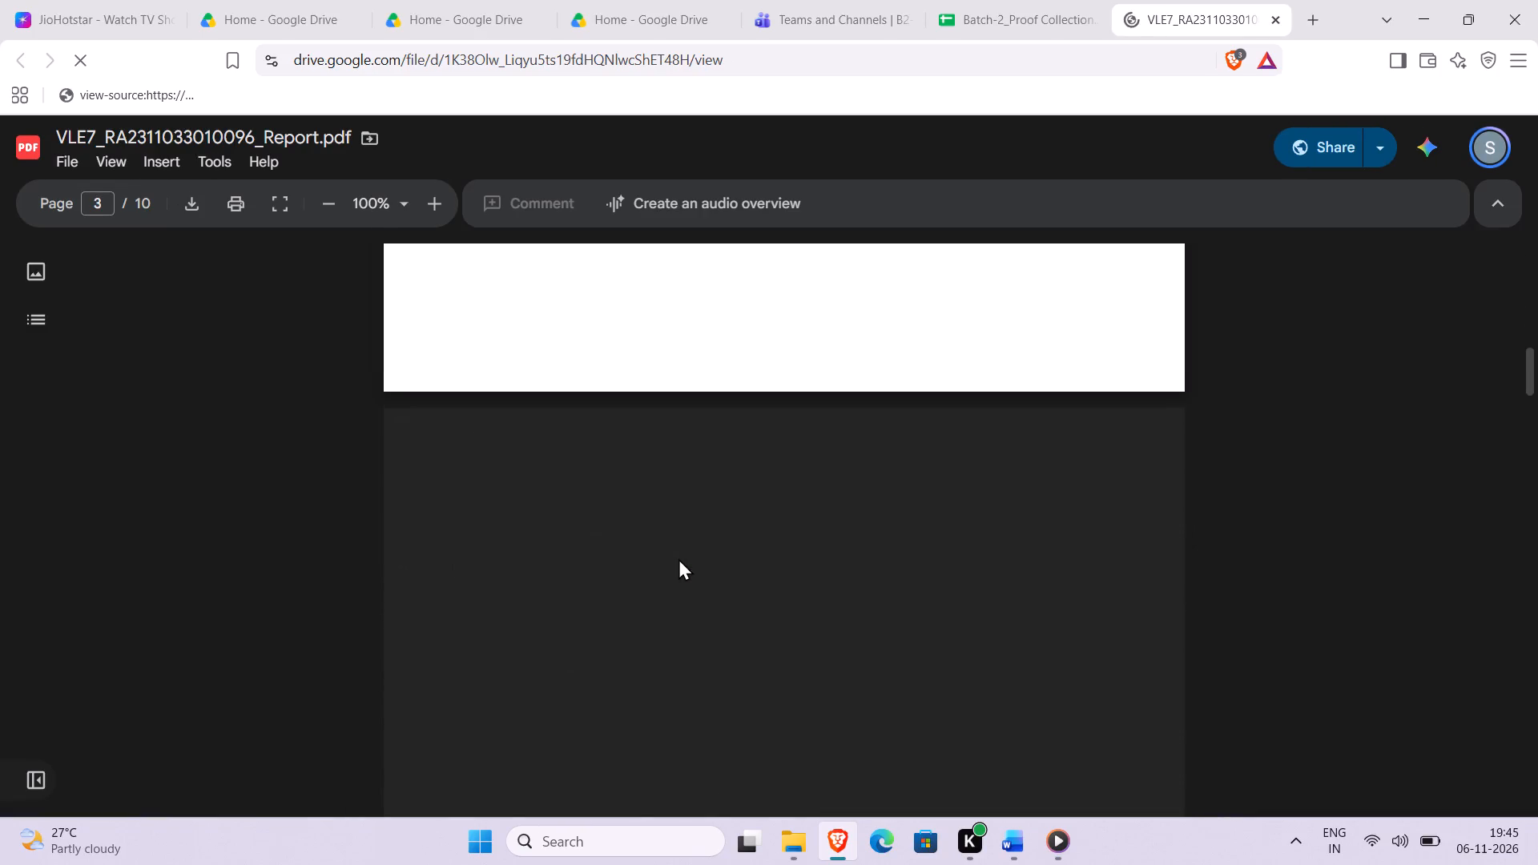
scroll(678, 558, "up", 2)
scroll(678, 558, "down", 1)
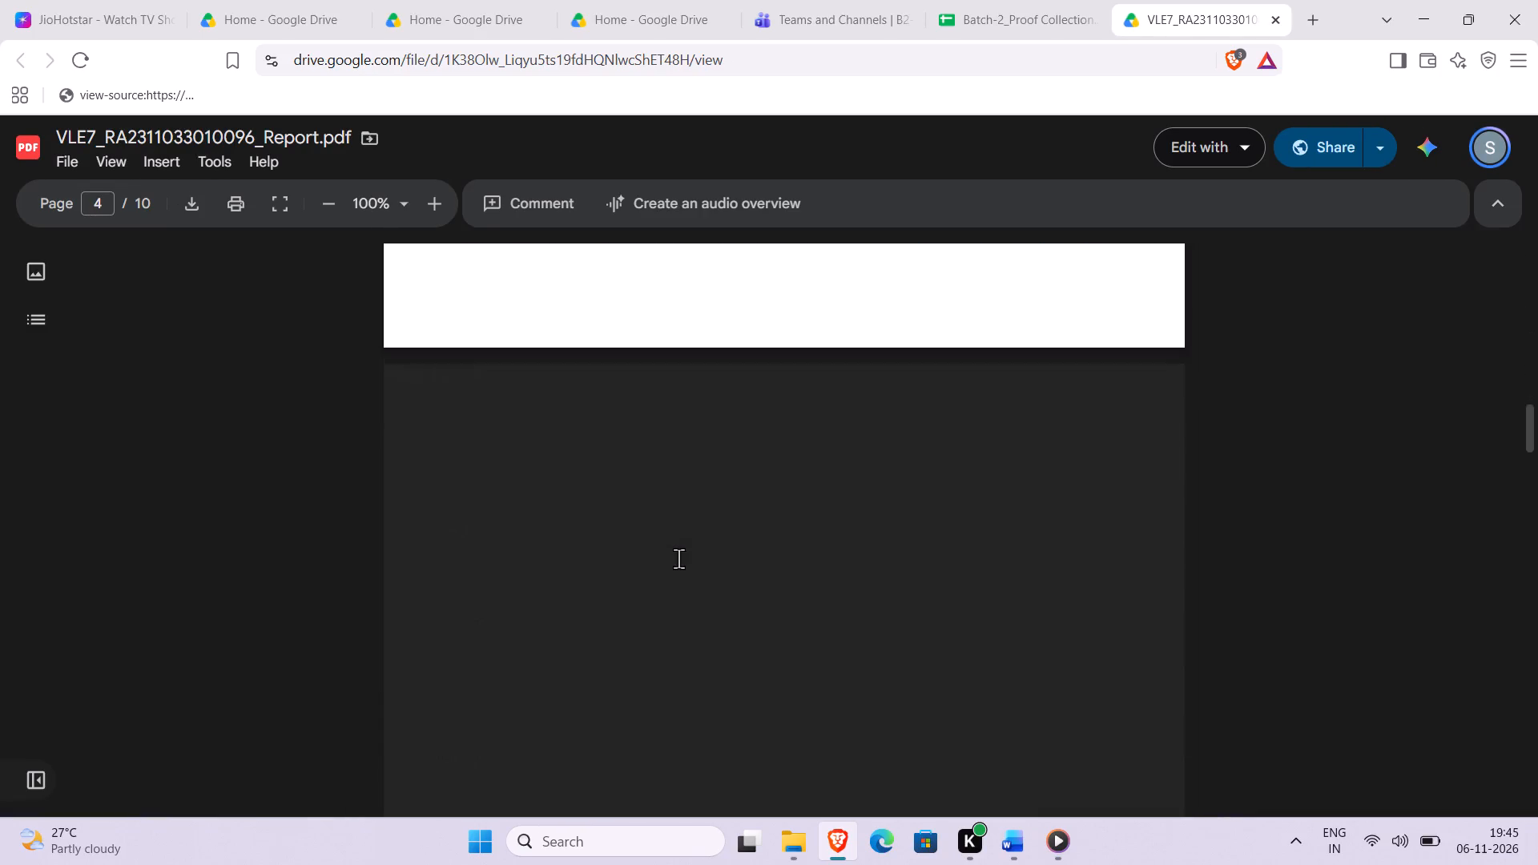
scroll(678, 558, "down", 6)
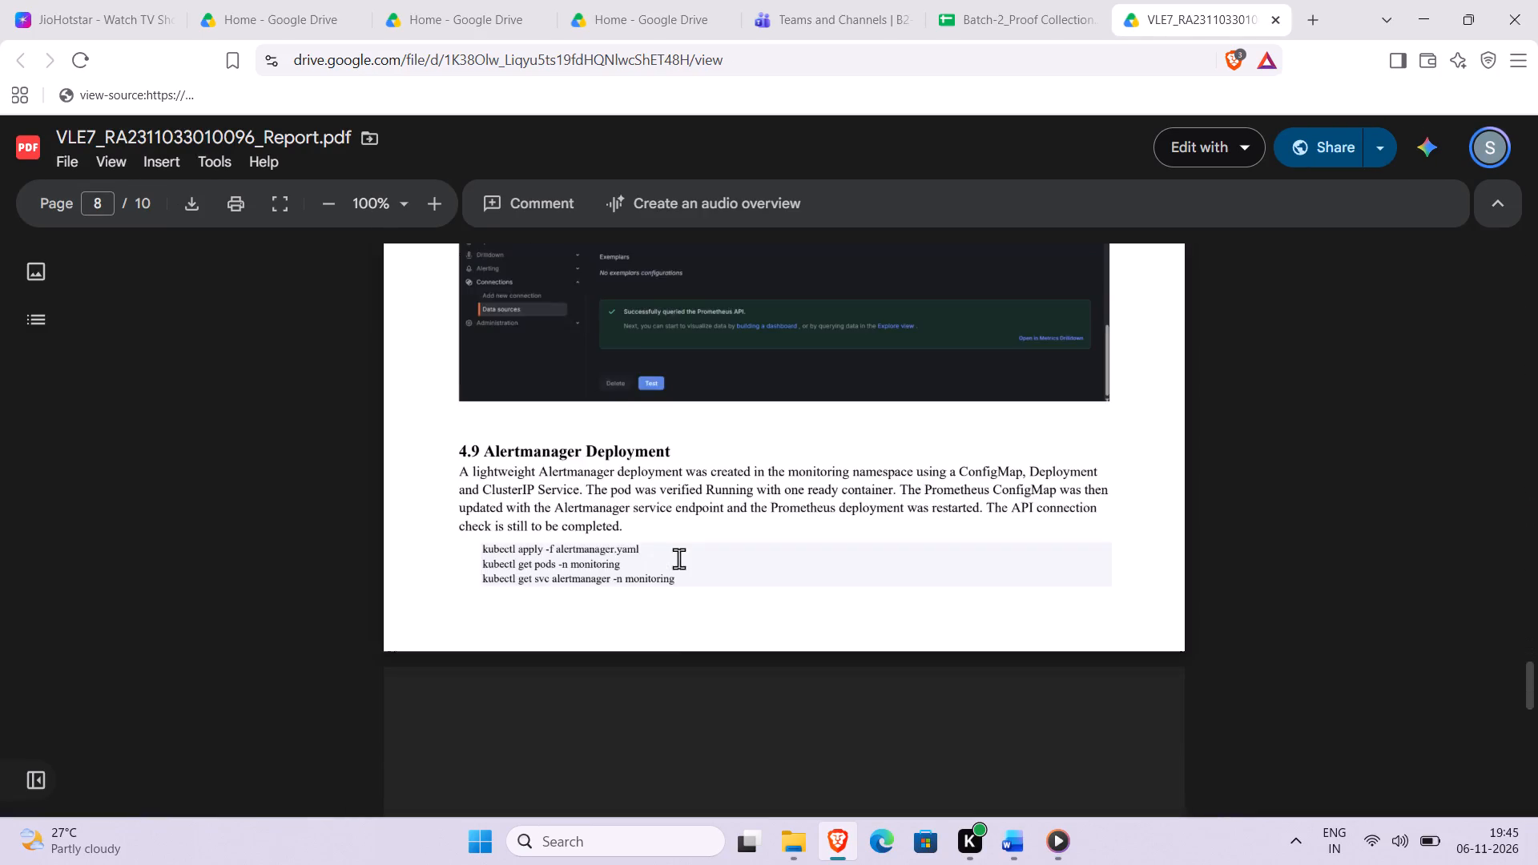
scroll(678, 558, "down", 5)
scroll(678, 558, "up", 13)
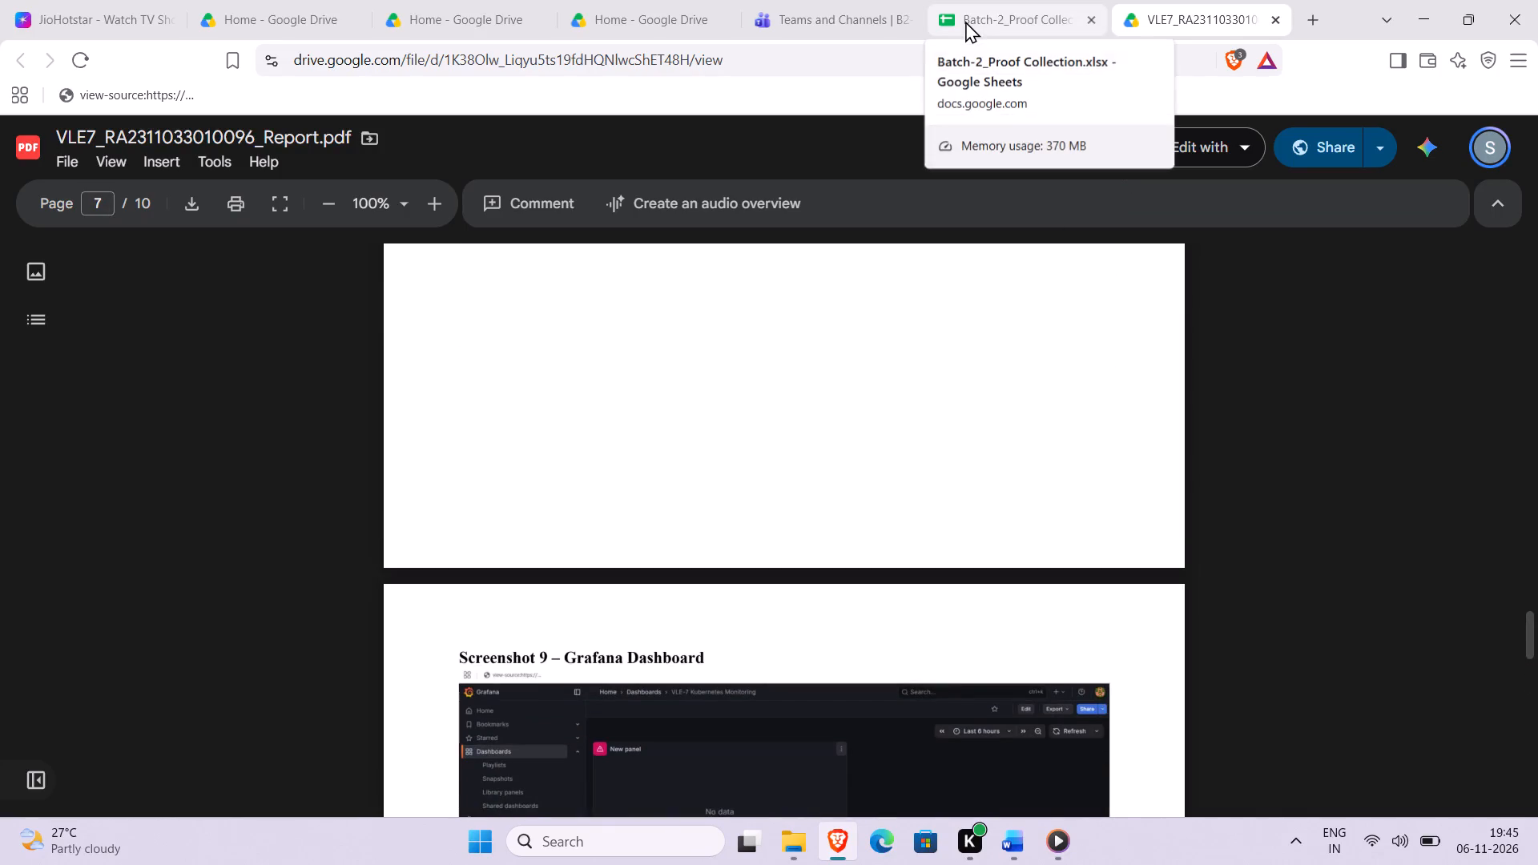
left_click(965, 21)
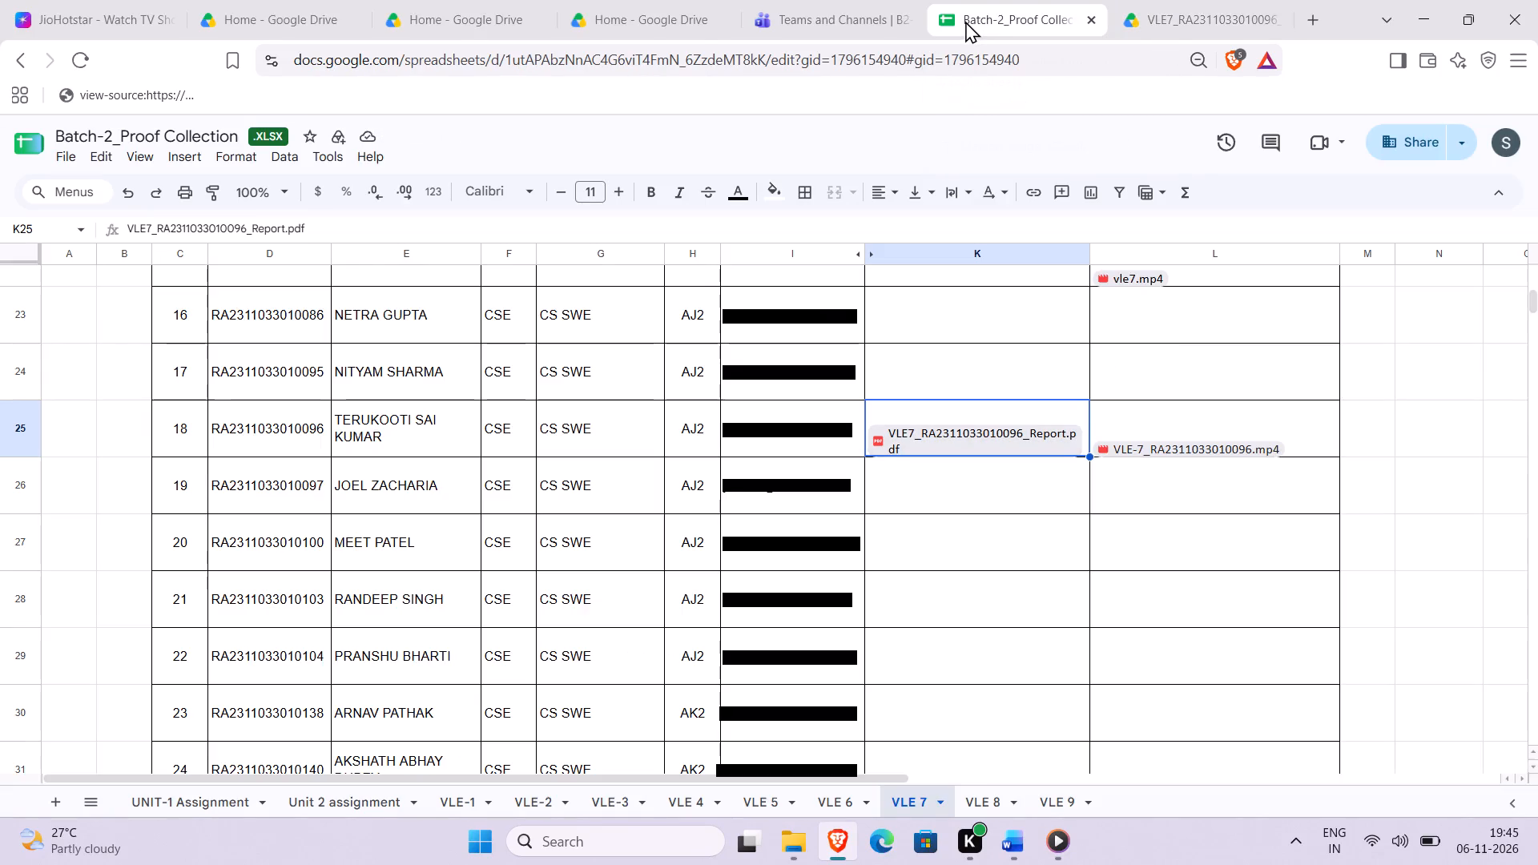
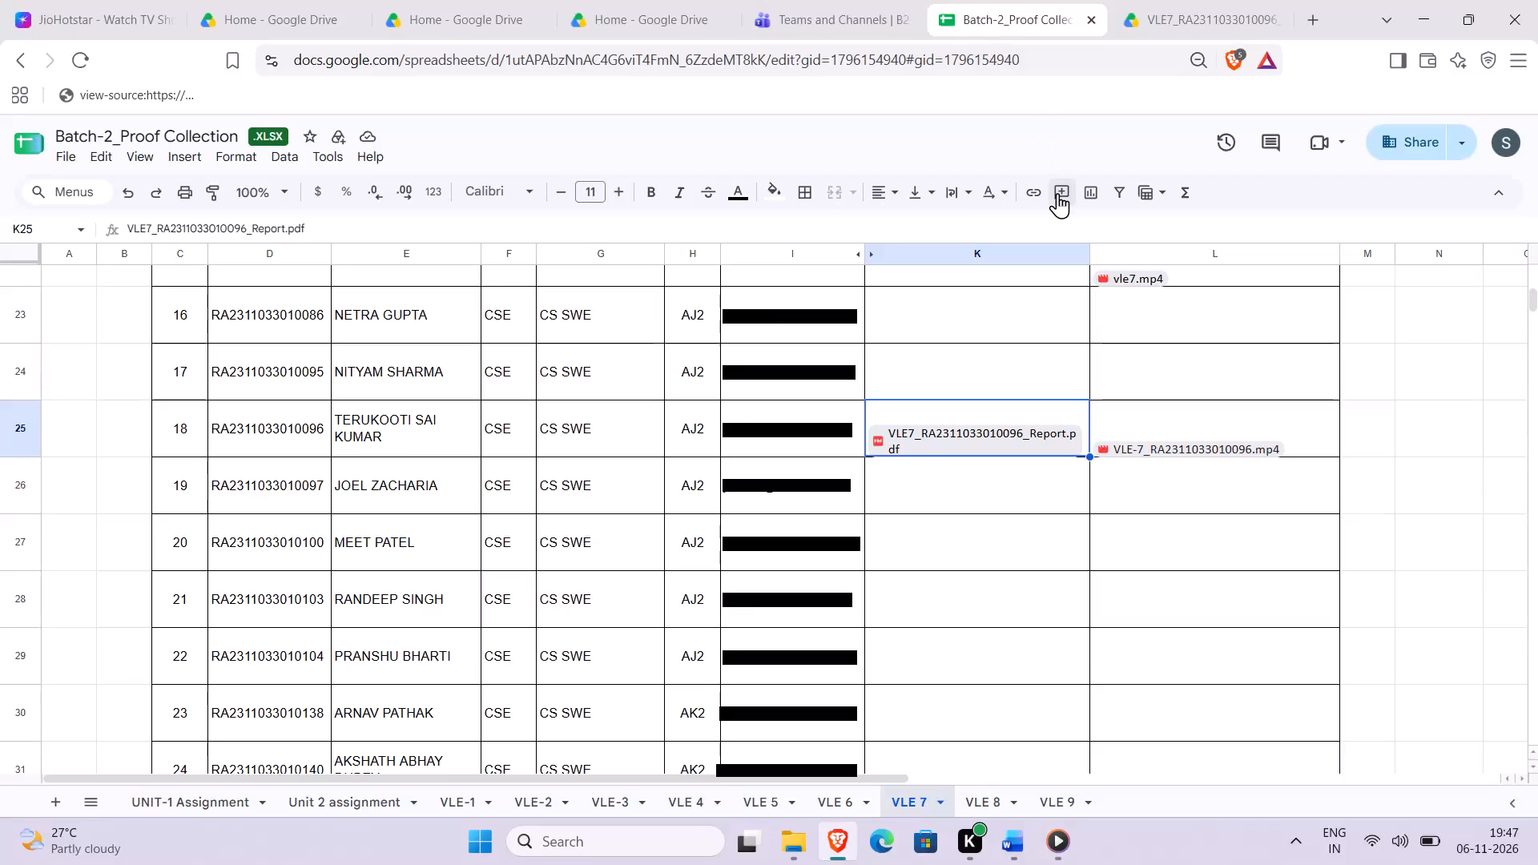
Look through the document and video submissions below row 25 on the VLE 7 sheet.
scroll(957, 420, "down", 4)
scroll(957, 420, "up", 2)
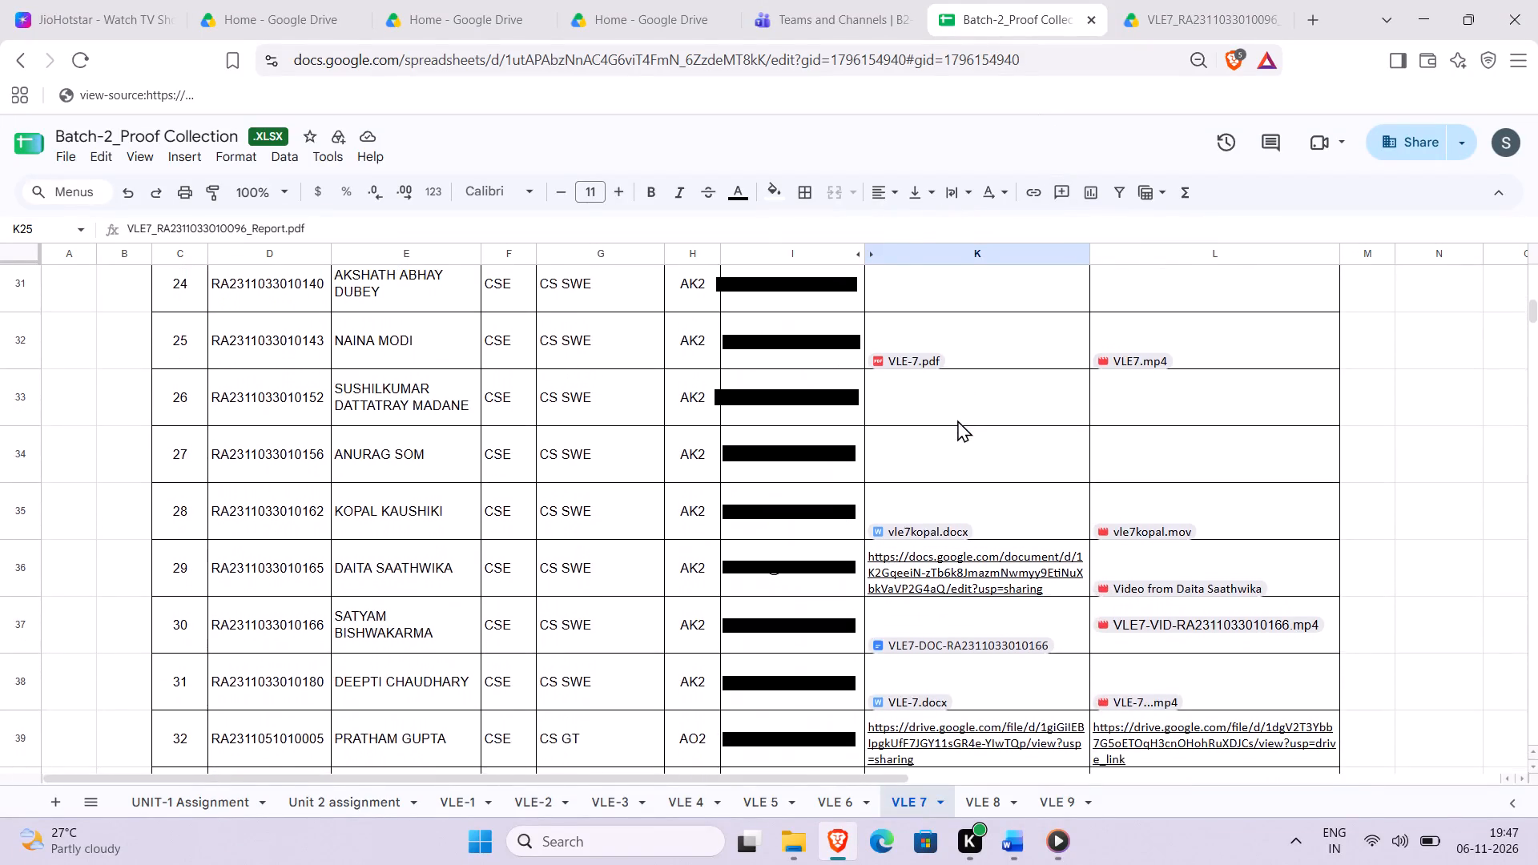
scroll(957, 420, "up", 2)
scroll(969, 573, "down", 2)
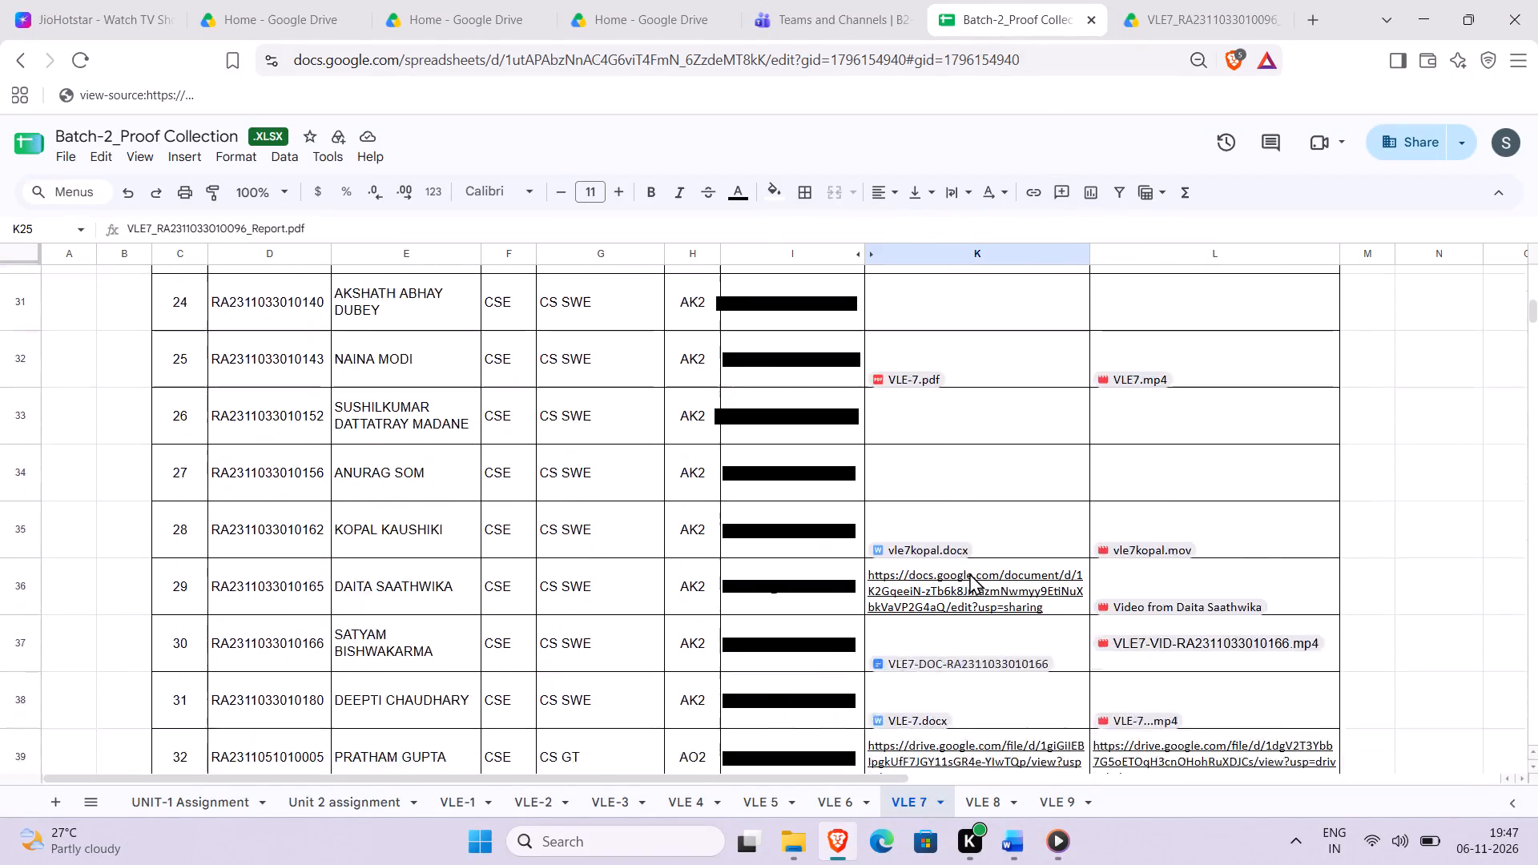
scroll(969, 573, "down", 1)
Switch to the VLE 8 sheet, look through its document and video submissions, and preview the VLE-8.docx chip in K32.
left_click(985, 796)
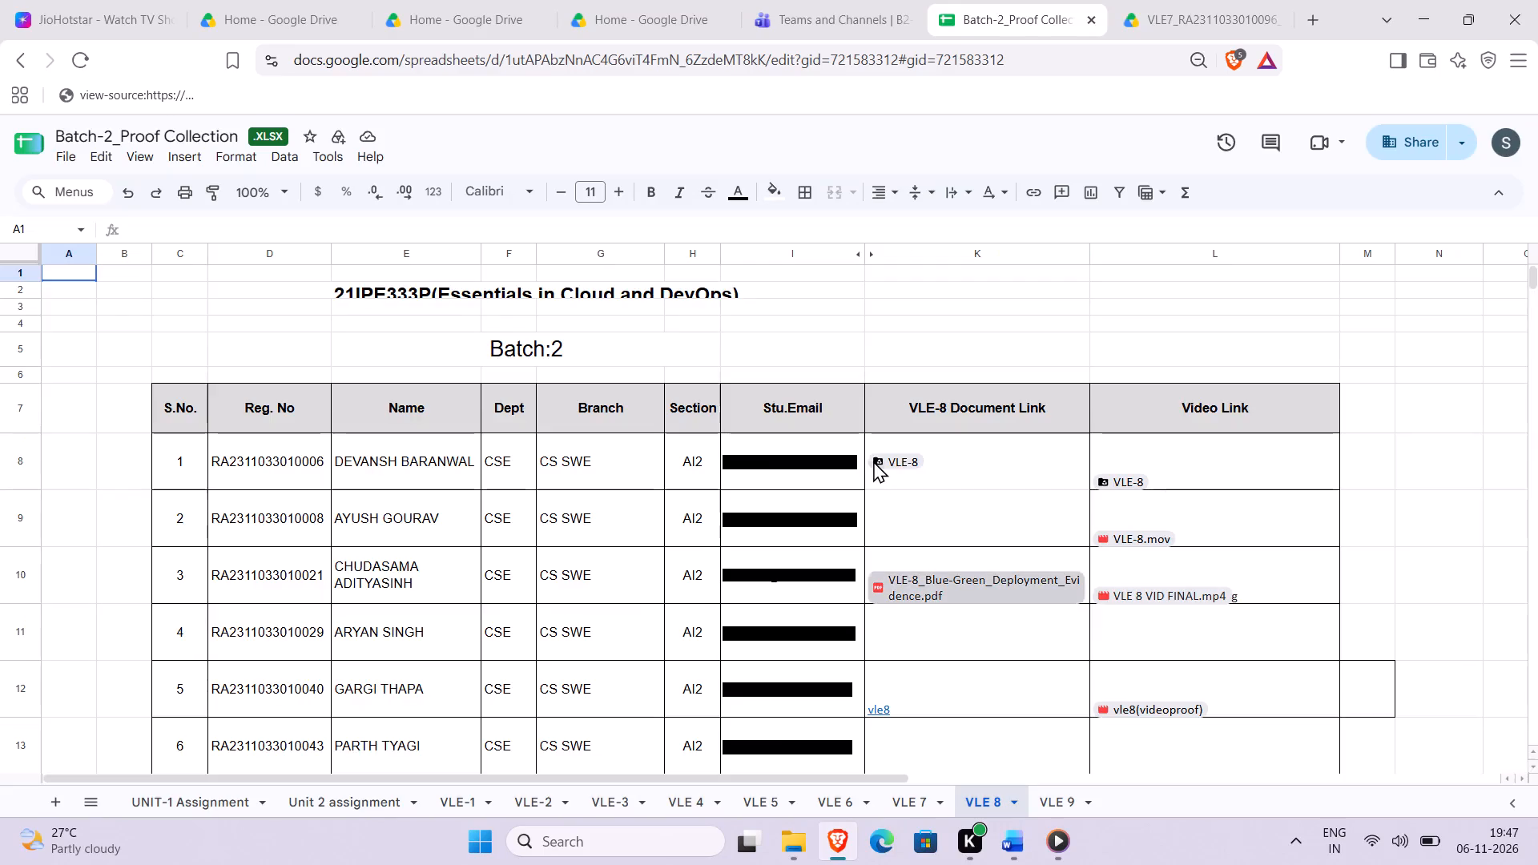
scroll(873, 461, "down", 5)
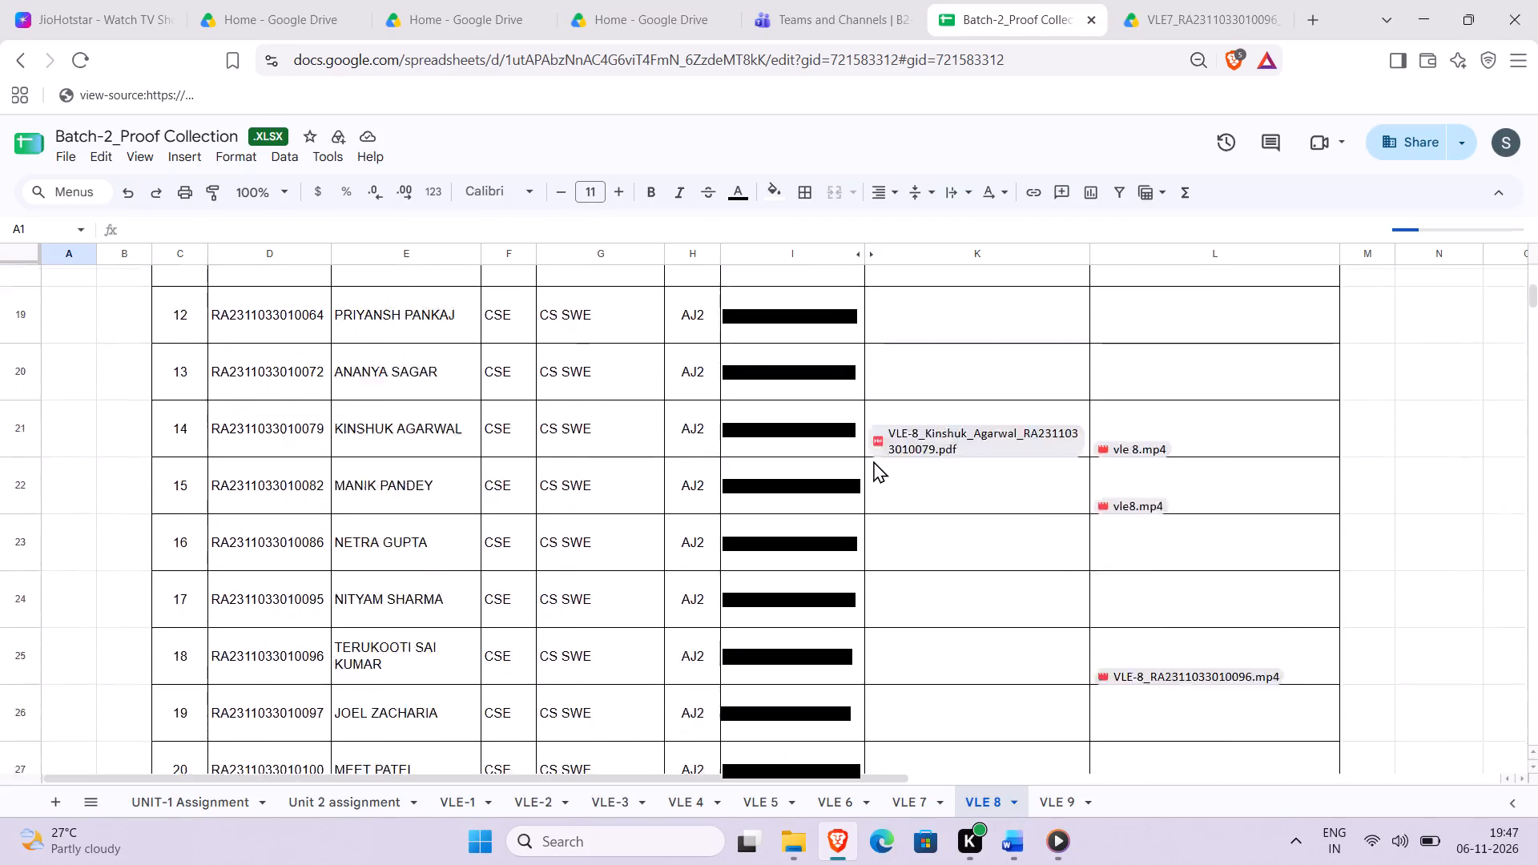
scroll(873, 461, "down", 1)
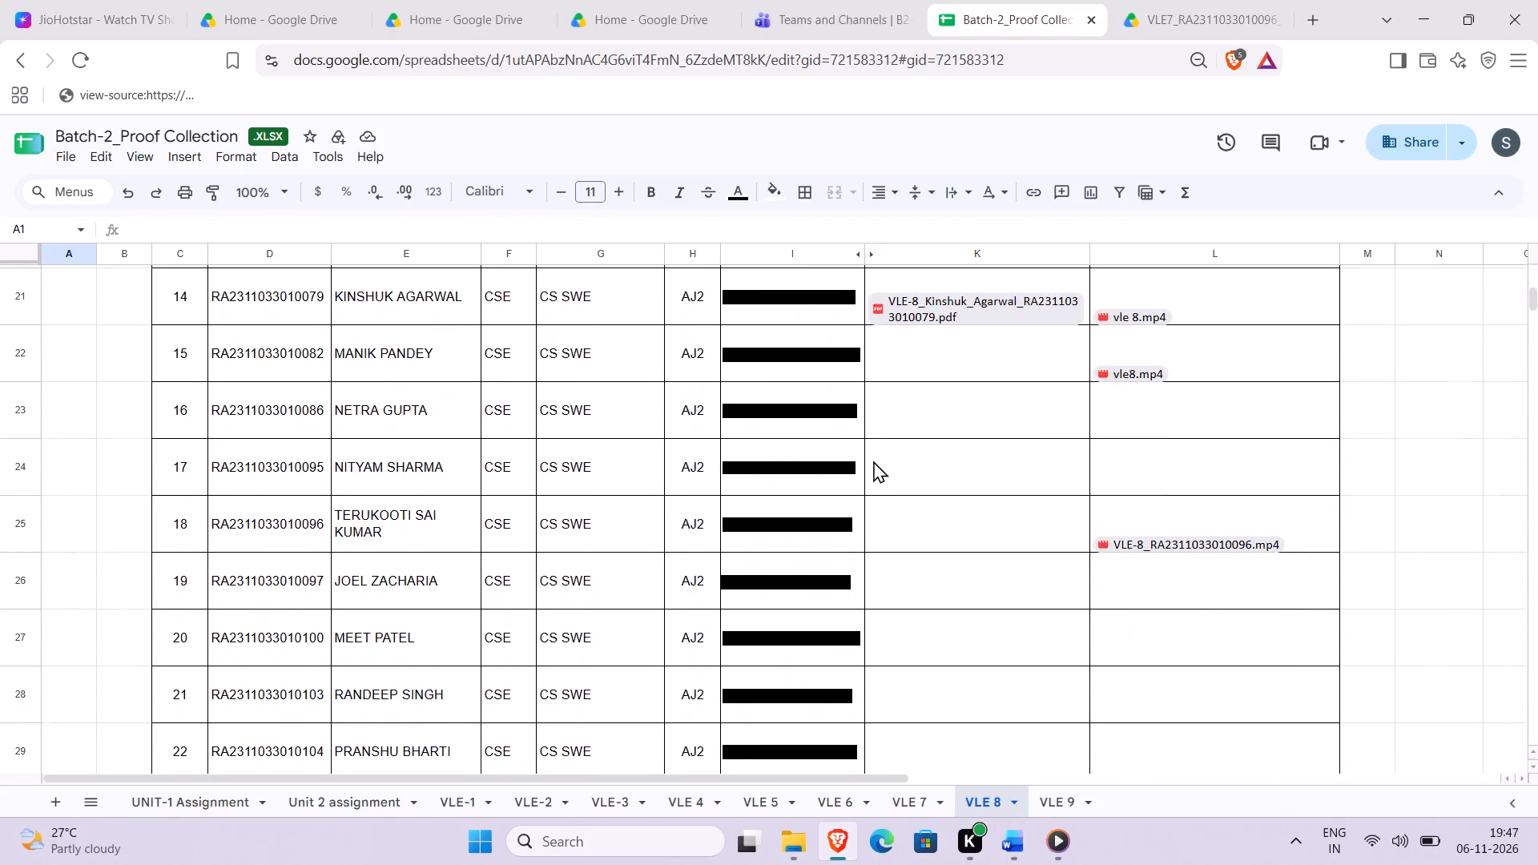
scroll(873, 461, "down", 3)
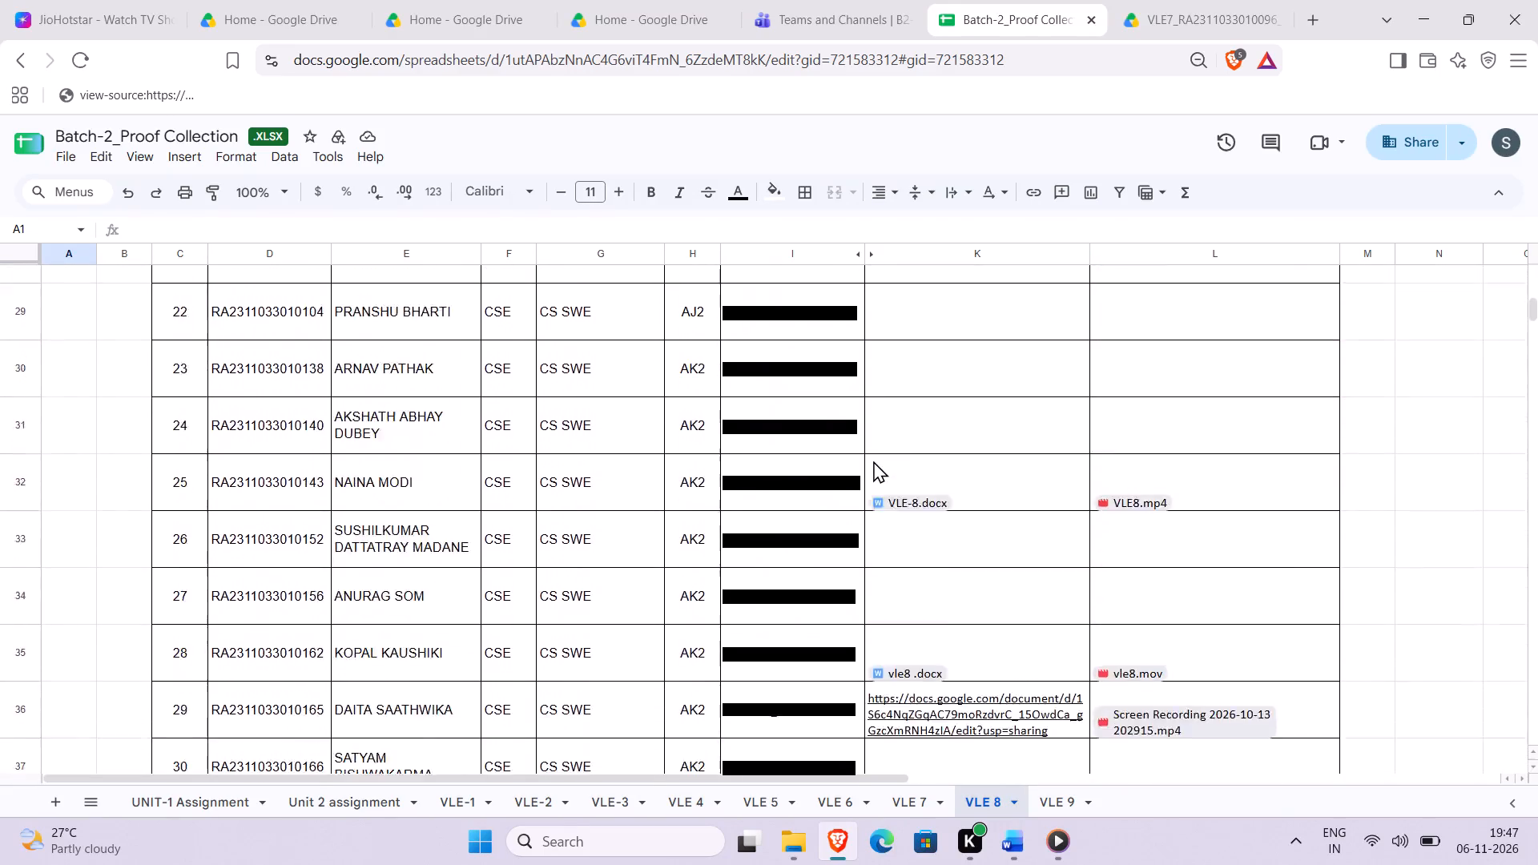
scroll(873, 461, "up", 1)
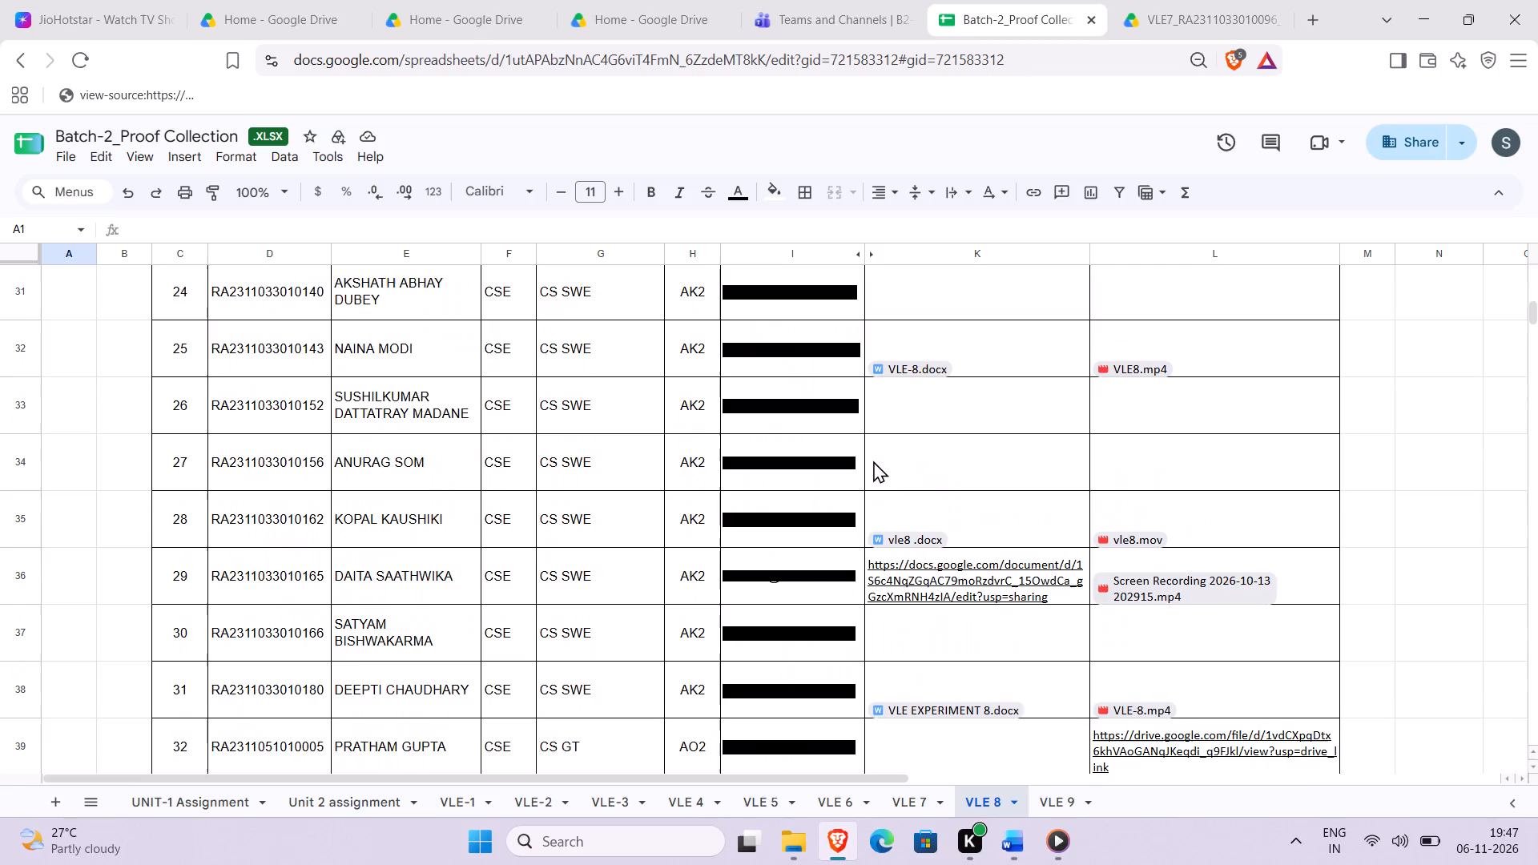
scroll(873, 461, "up", 1)
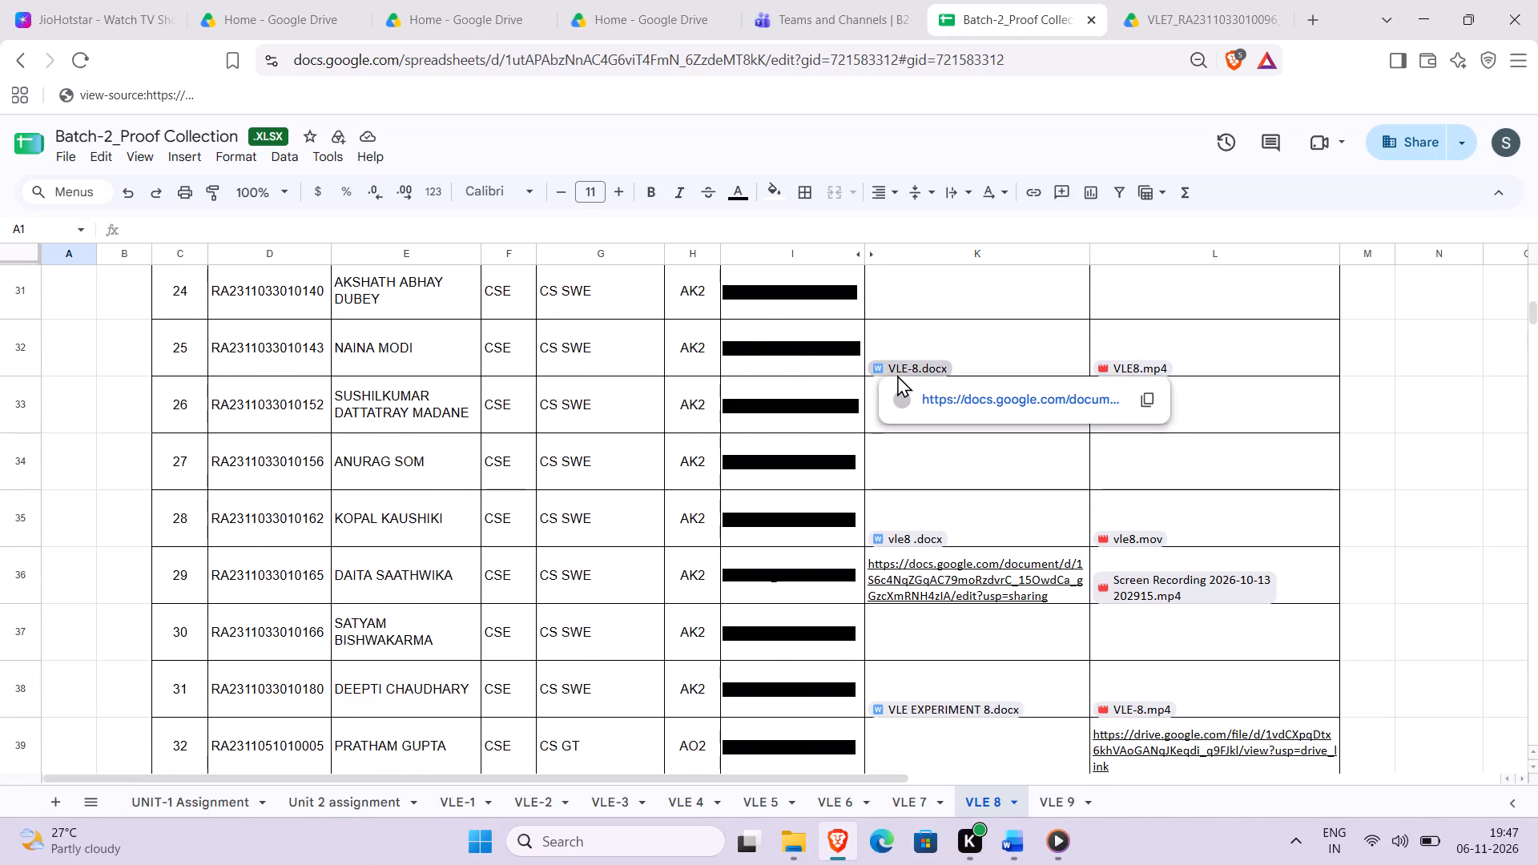
left_click(897, 375)
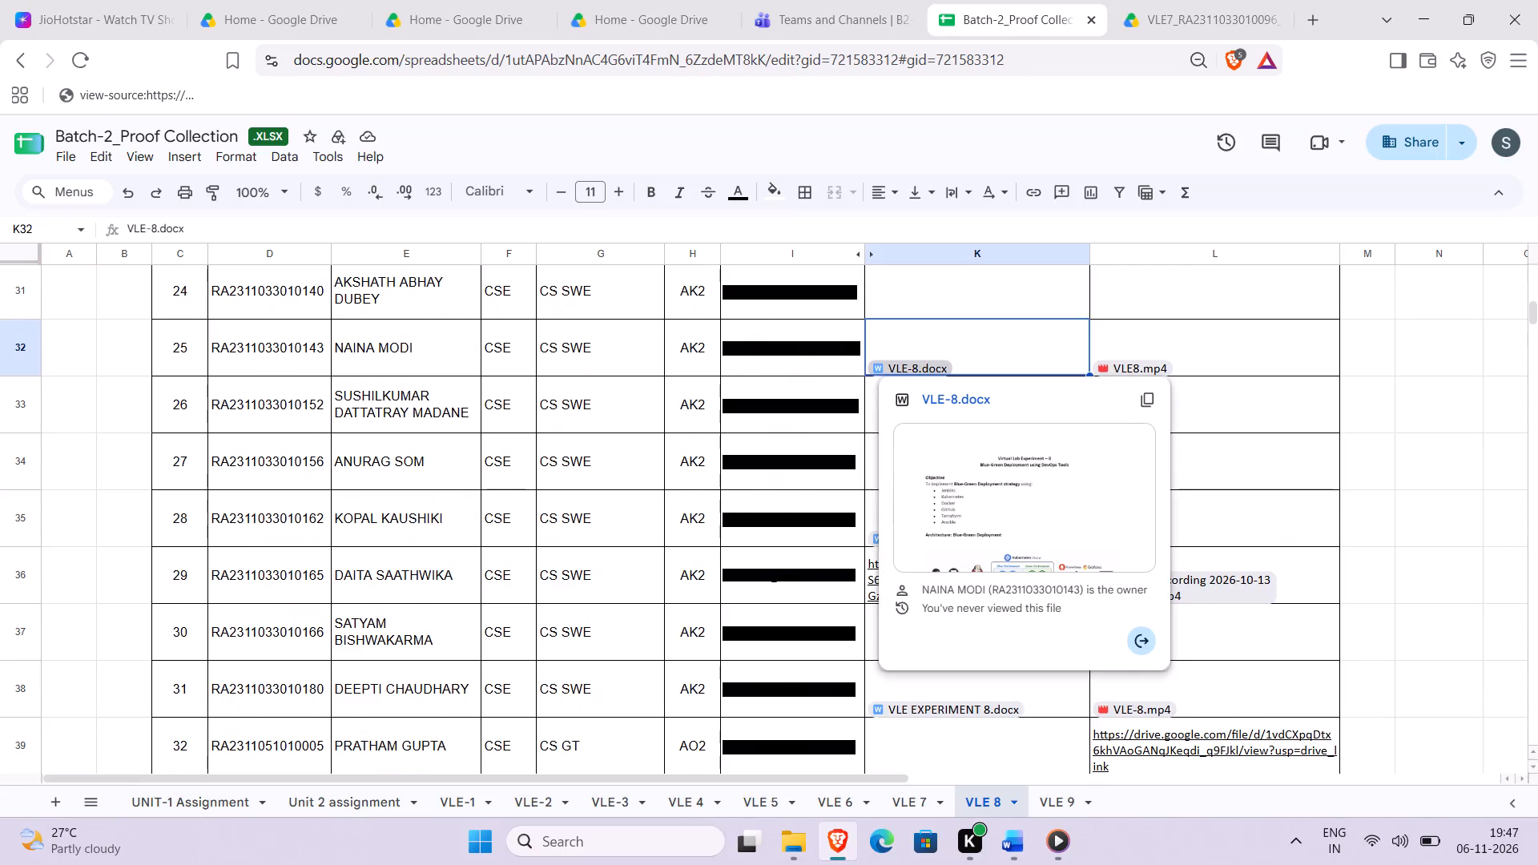